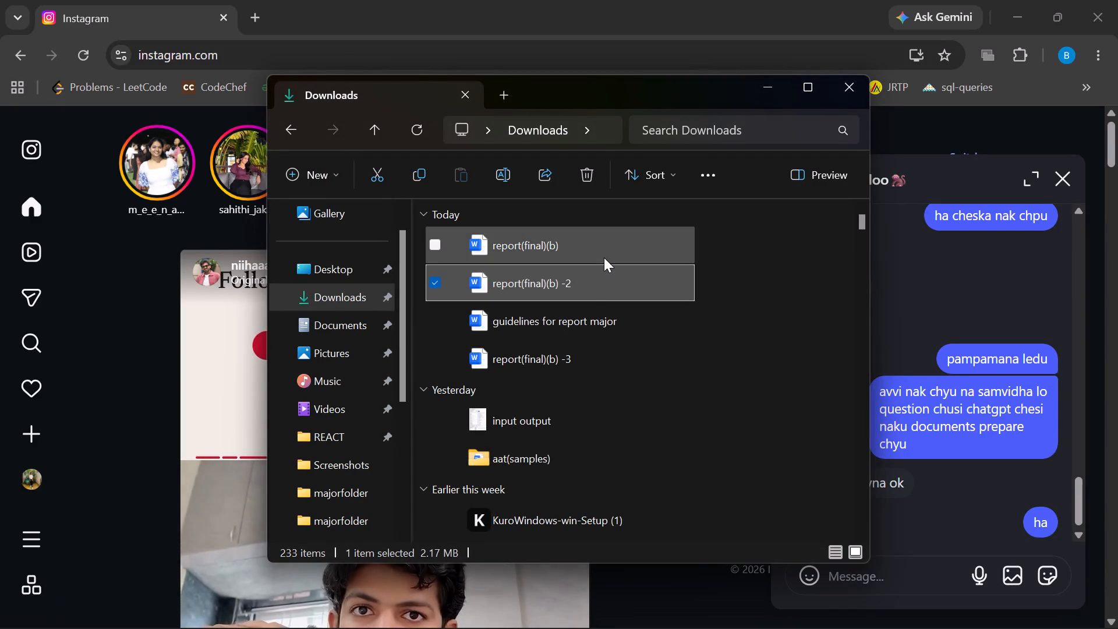
Open the report(final)(b) document from the Downloads folder.
left_click(590, 285)
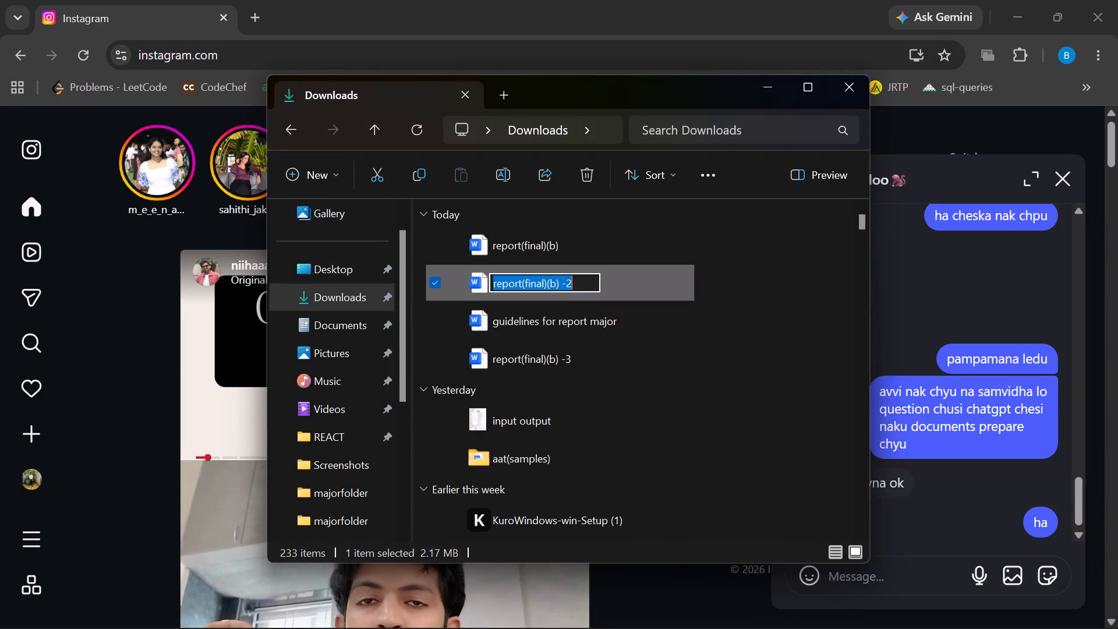
left_click(755, 260)
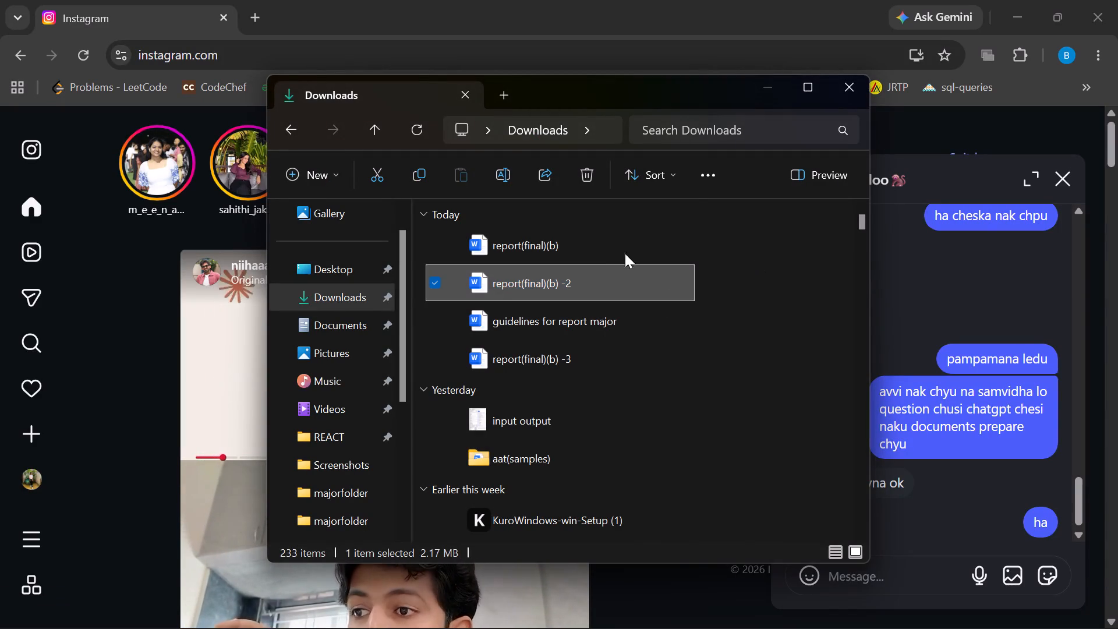
double_click(613, 248)
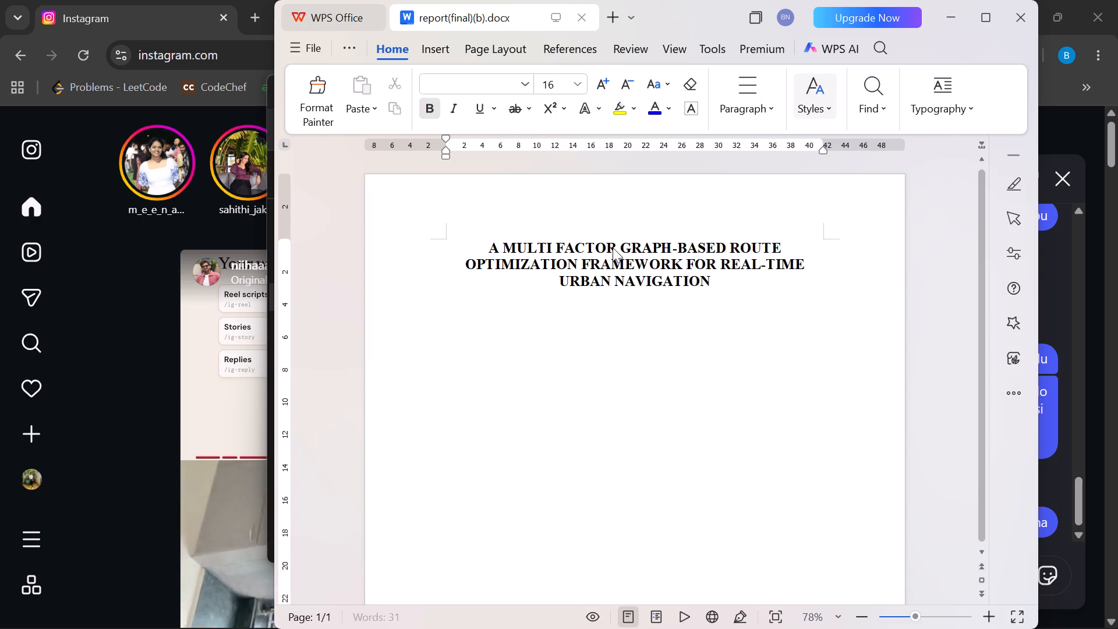
Examine the report's front matter, from the title pages through the contents and the list of figures.
scroll(613, 248, "down", 11)
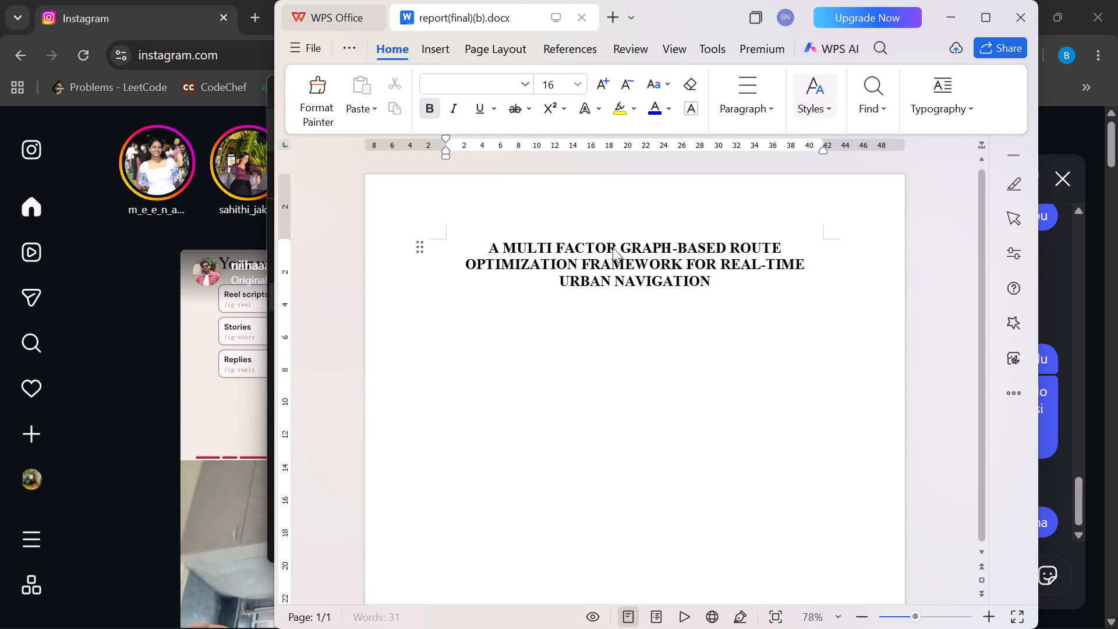
scroll(671, 362, "down", 10)
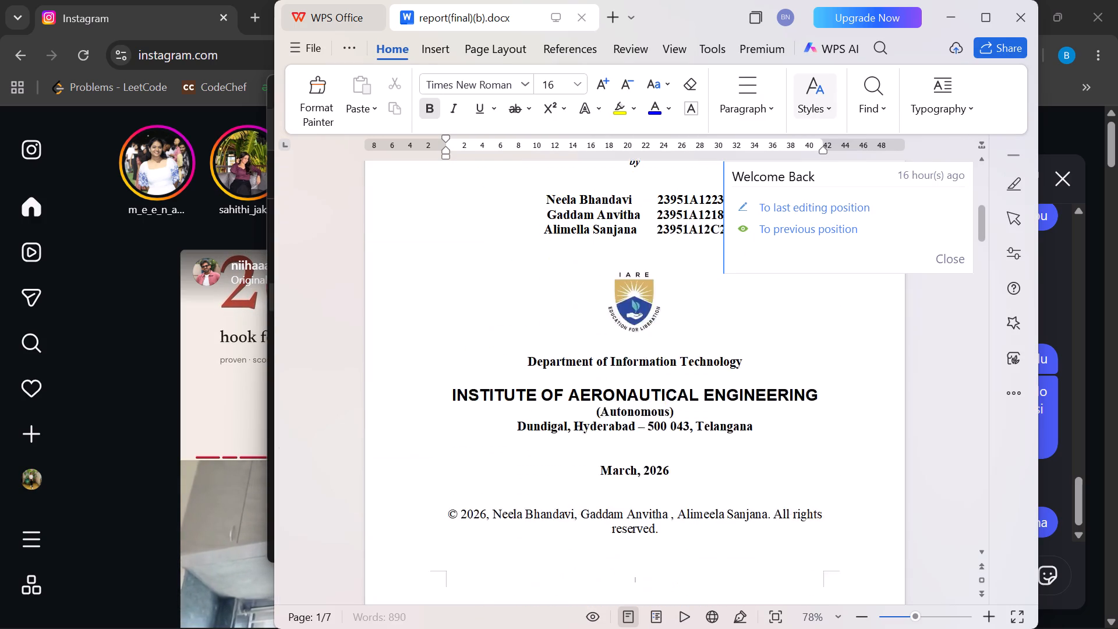
scroll(671, 362, "down", 12)
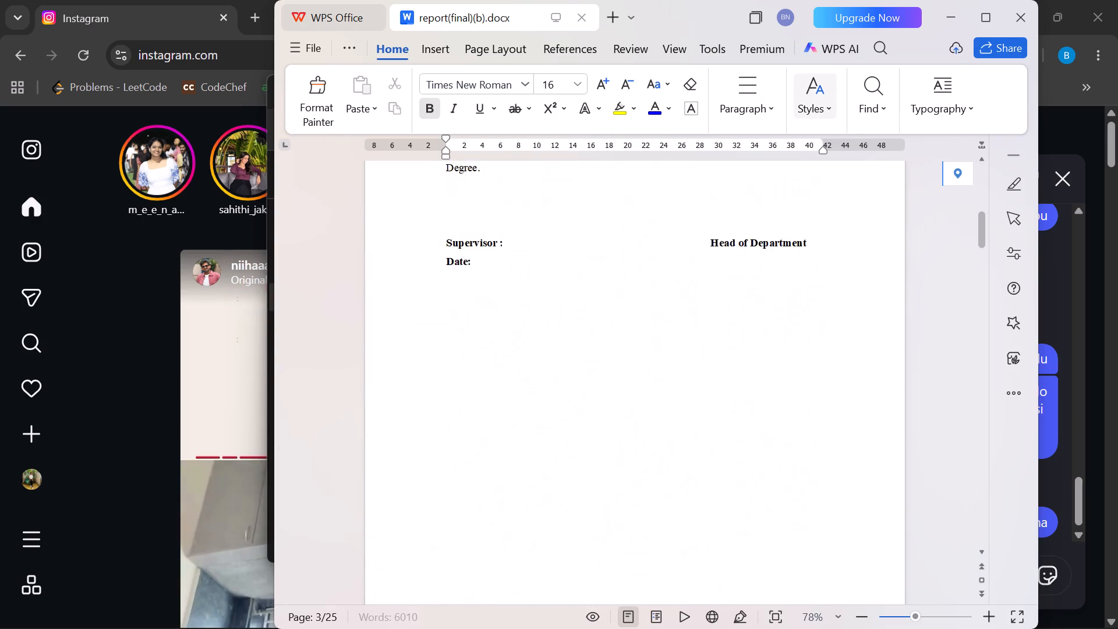
scroll(671, 362, "down", 11)
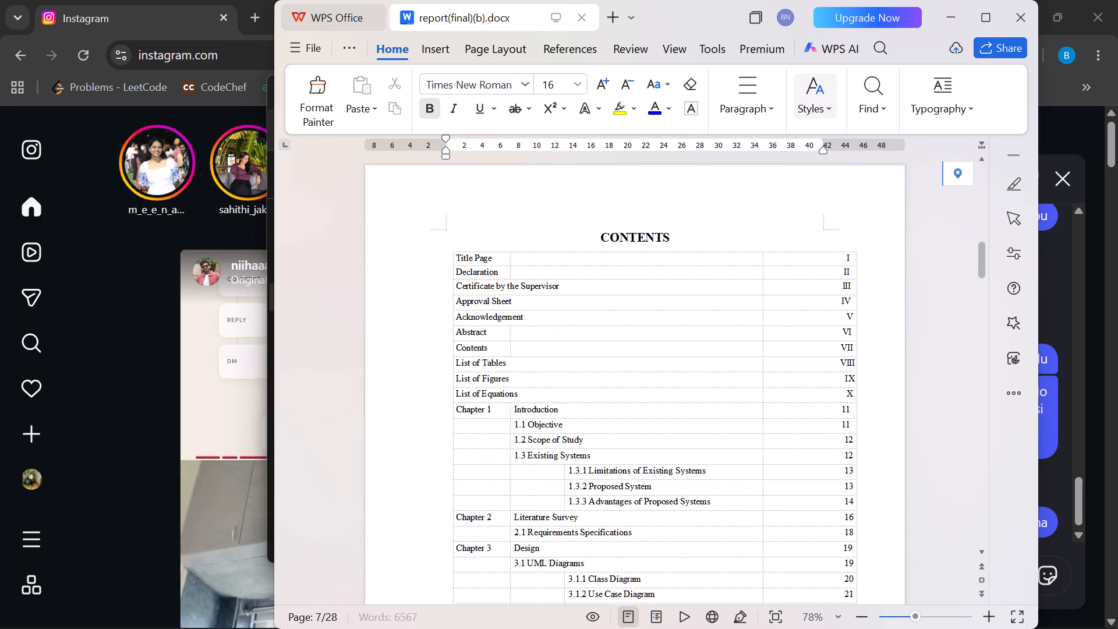
scroll(671, 362, "down", 8)
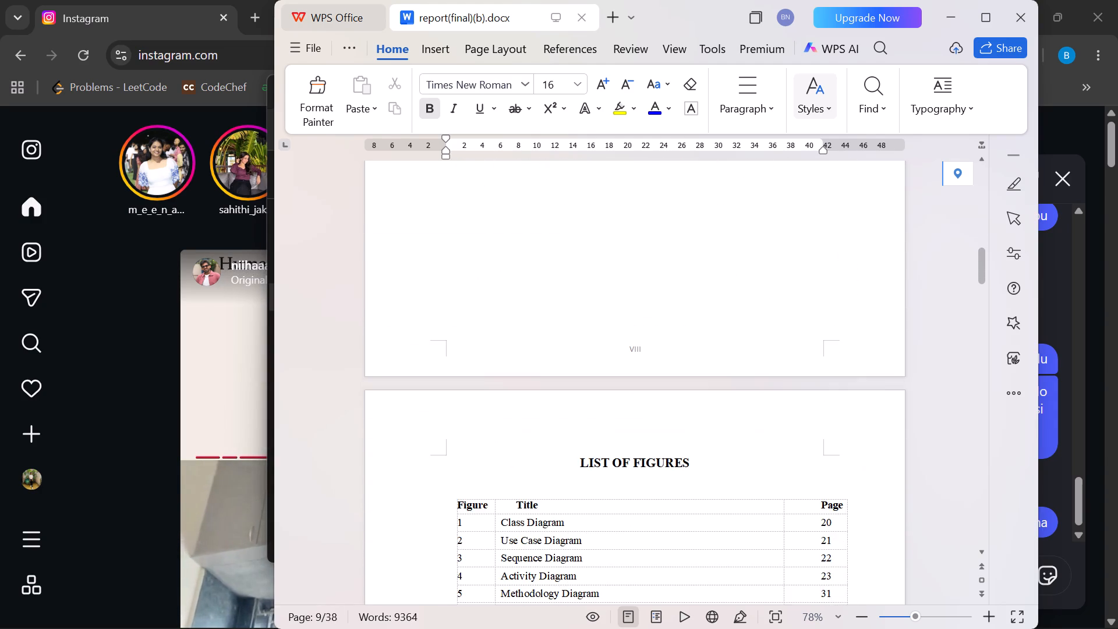
scroll(671, 362, "down", 13)
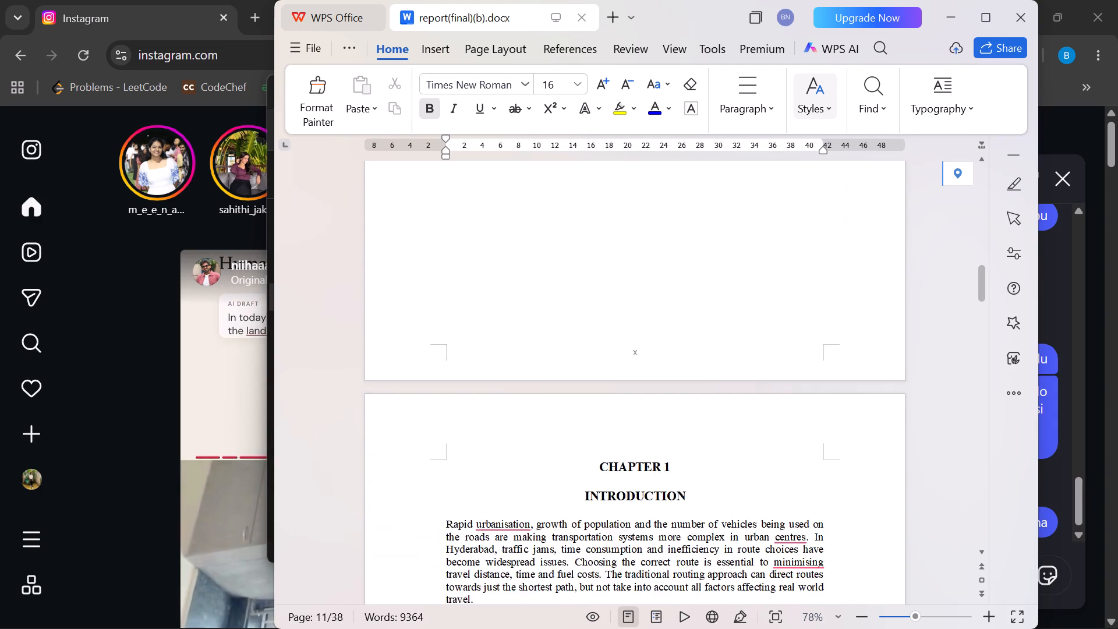
Examine Chapter 1 of the report, including the scope of study and existing systems sections, and close the document.
scroll(671, 362, "down", 7)
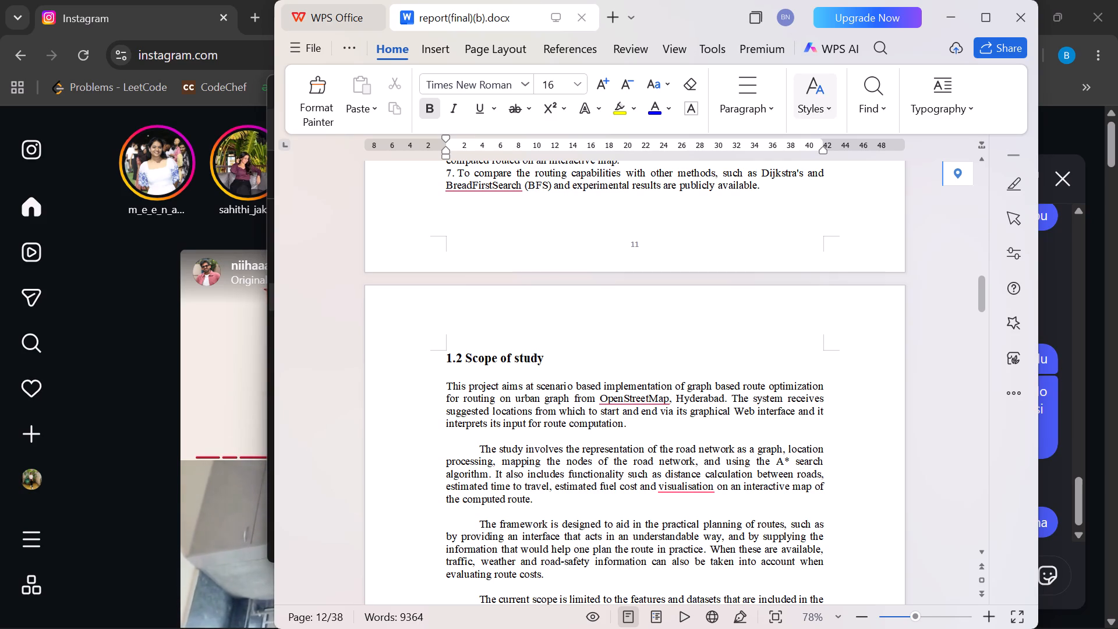
scroll(671, 362, "up", 3)
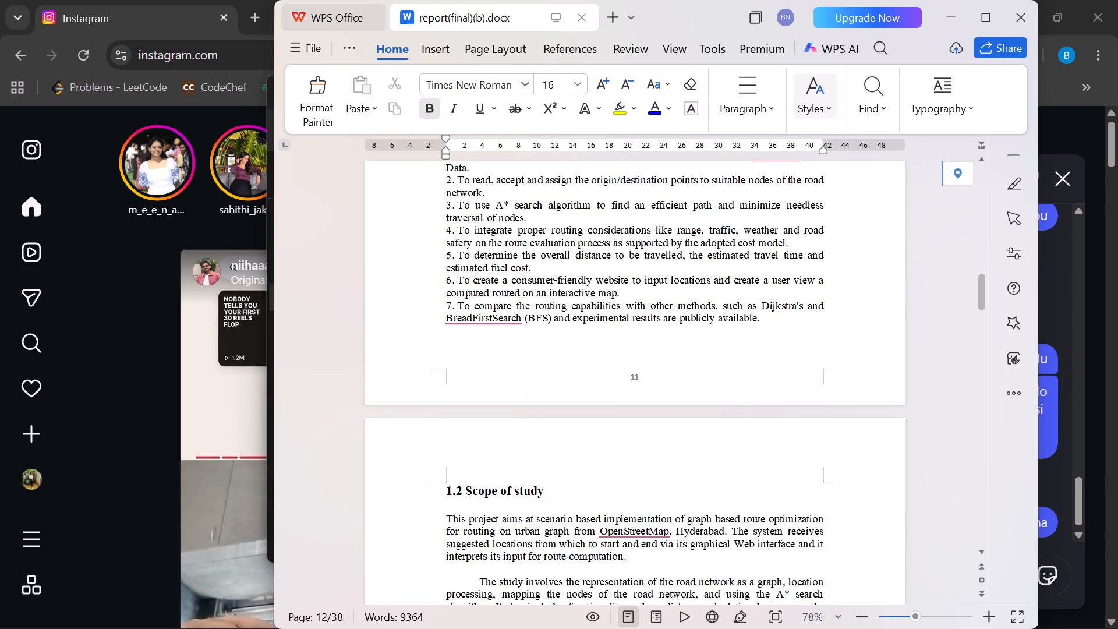
scroll(649, 379, "down", 7)
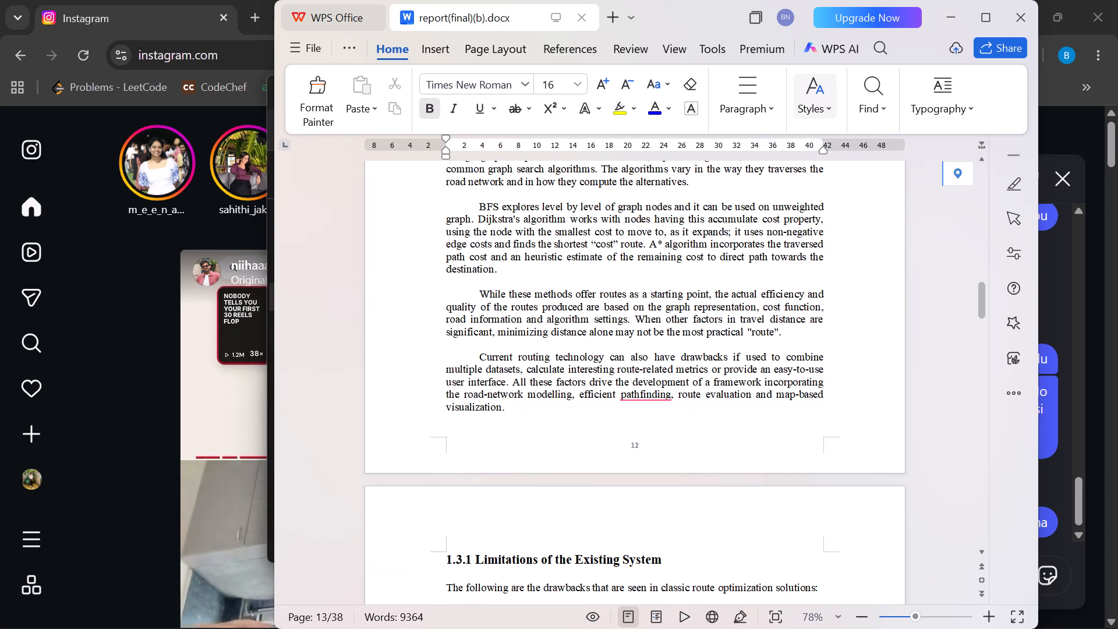
scroll(649, 379, "down", 2)
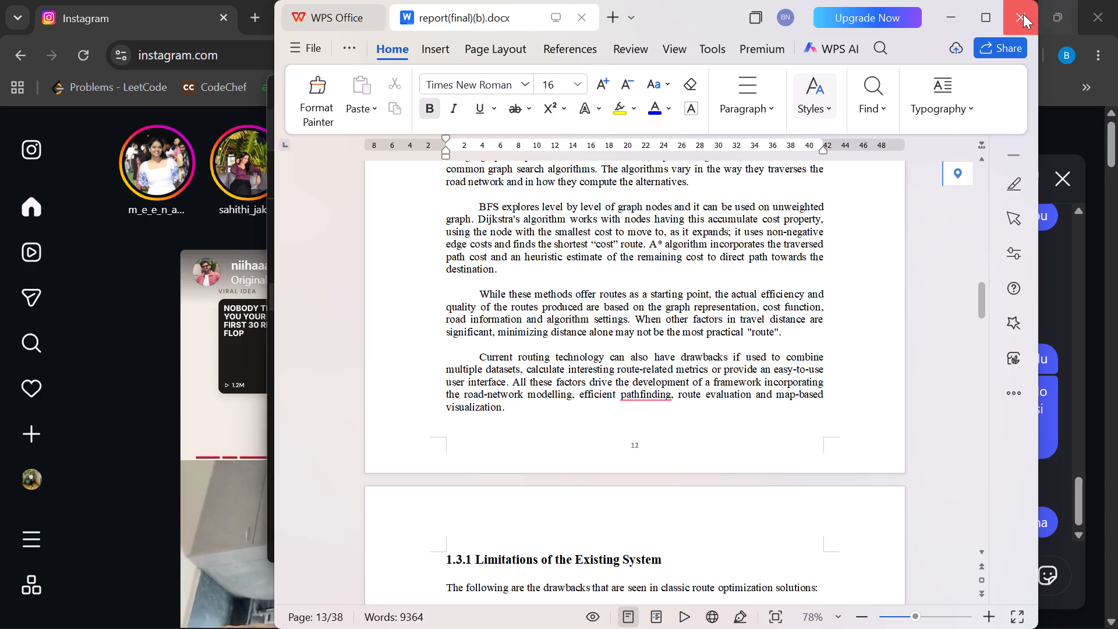
left_click(1023, 14)
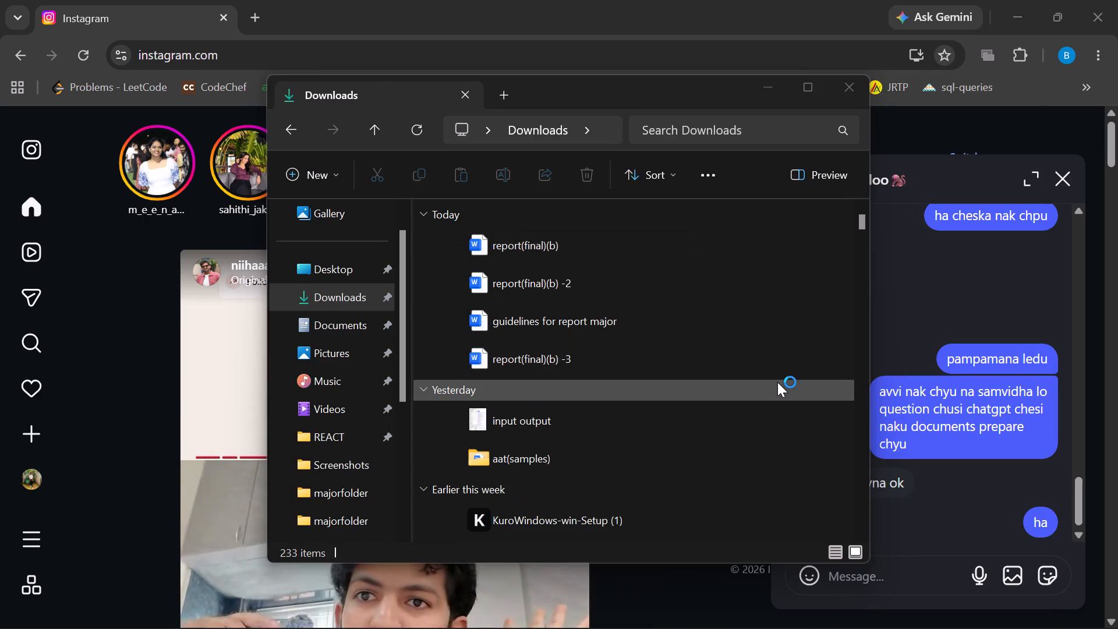
Go to the Desktop folder and open majorfolder inside AI_Route_major.
scroll(777, 382, "down", 1)
left_click(337, 277)
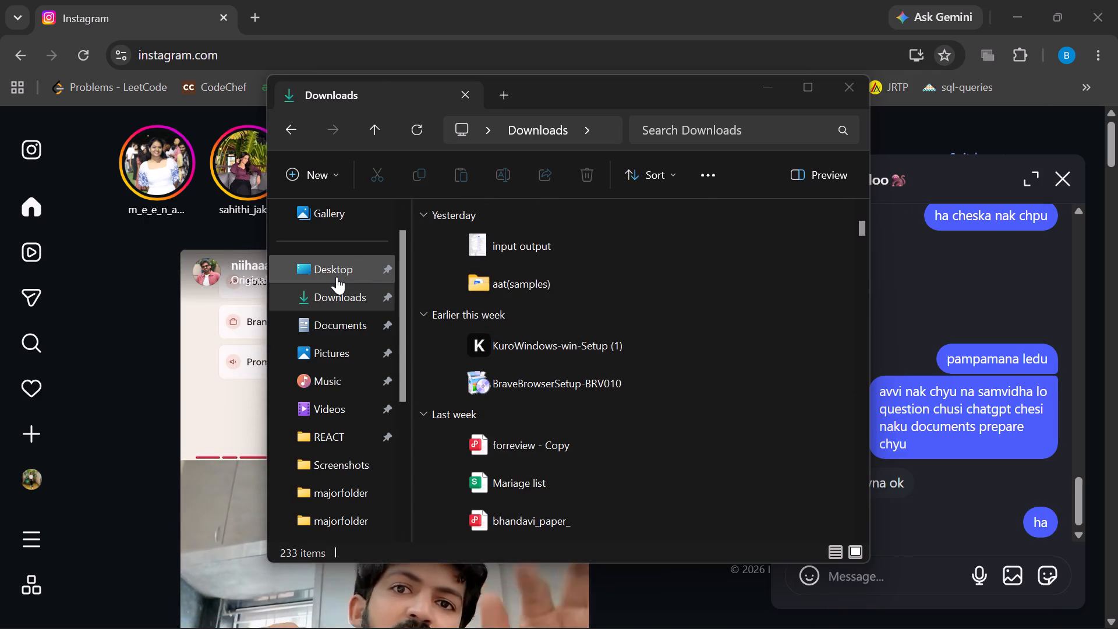
scroll(596, 385, "down", 1)
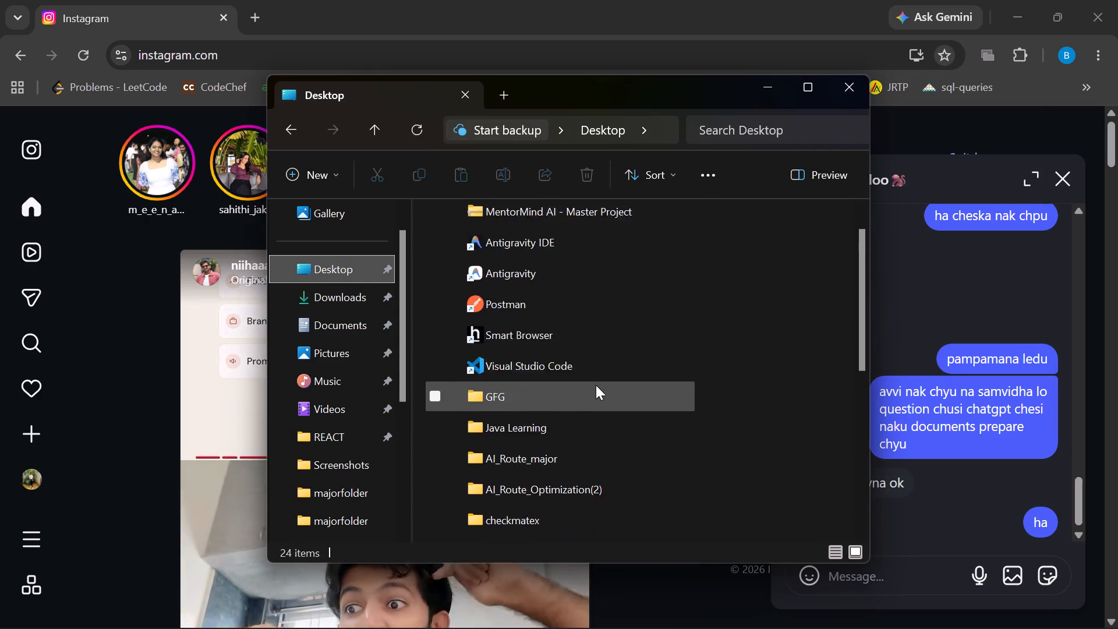
scroll(596, 385, "down", 8)
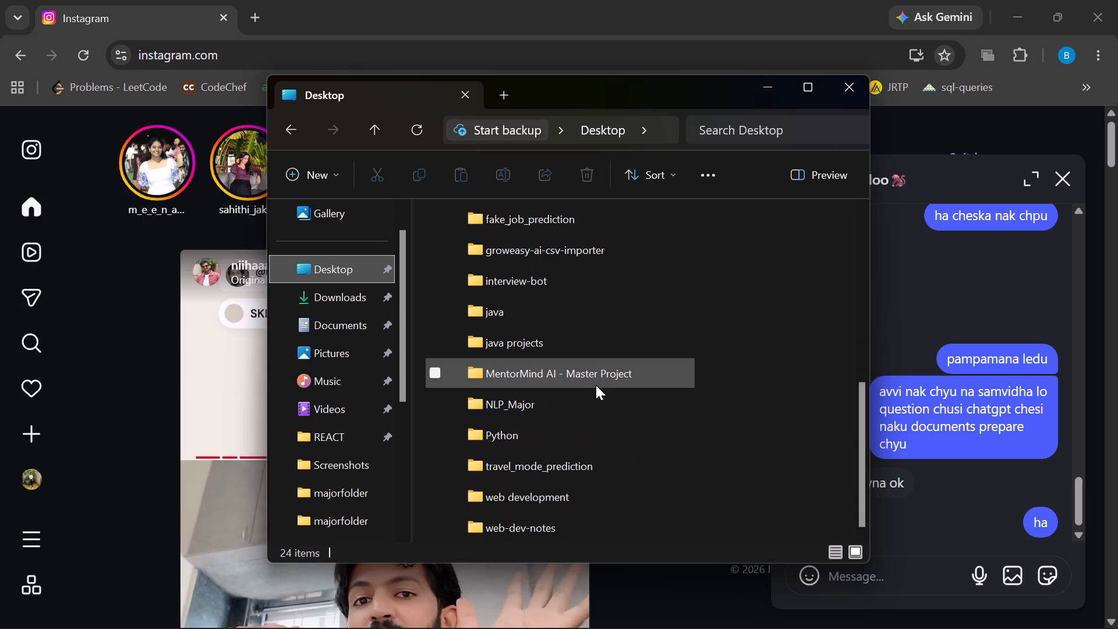
scroll(596, 385, "down", 1)
scroll(529, 285, "up", 1)
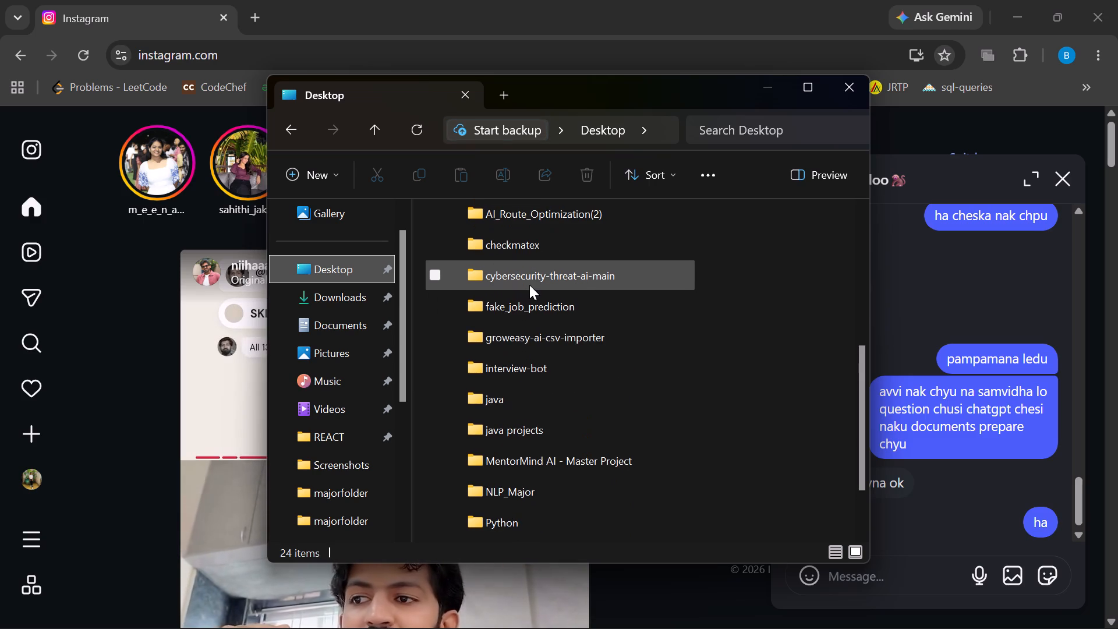
scroll(529, 285, "up", 1)
scroll(534, 218, "up", 1)
double_click(528, 228)
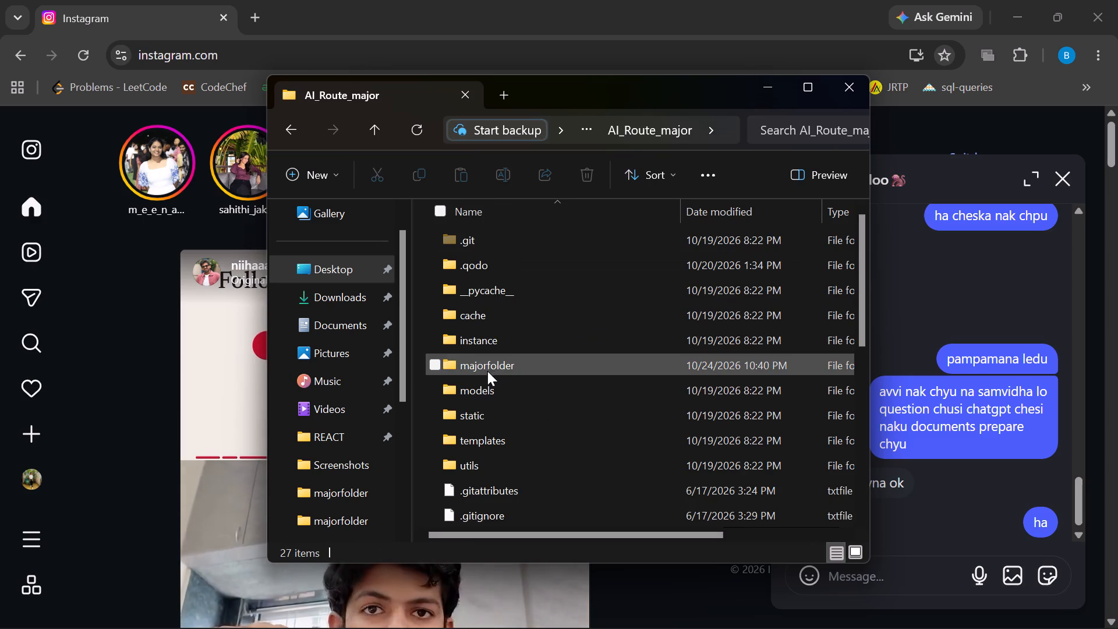
double_click(490, 367)
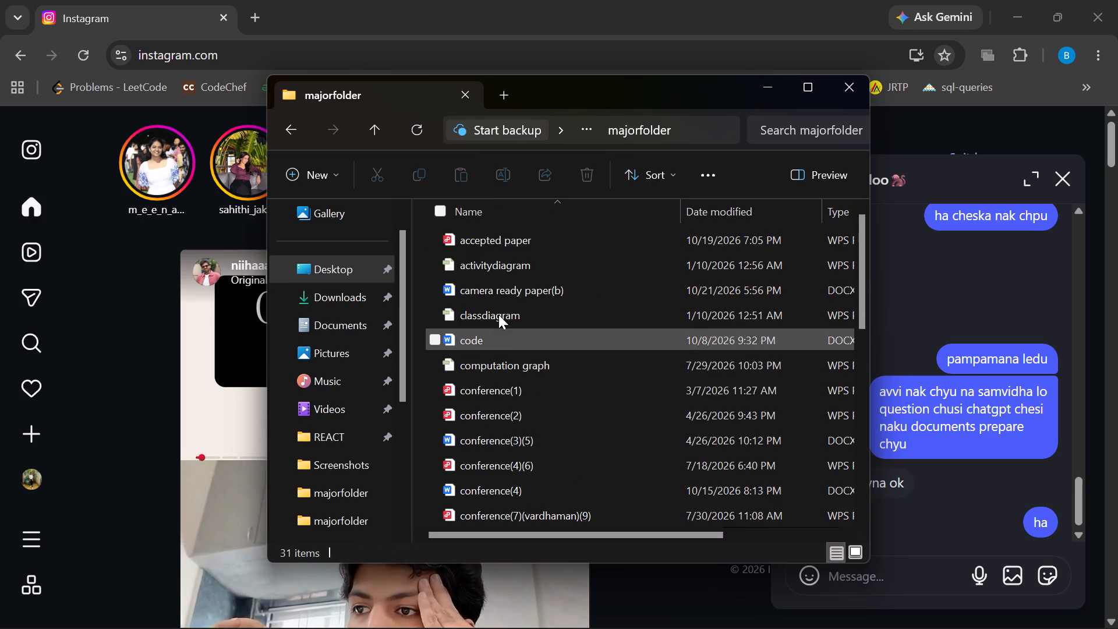
Open the Word document "forreview - Copy" from majorfolder.
scroll(500, 312, "down", 4)
scroll(500, 312, "up", 1)
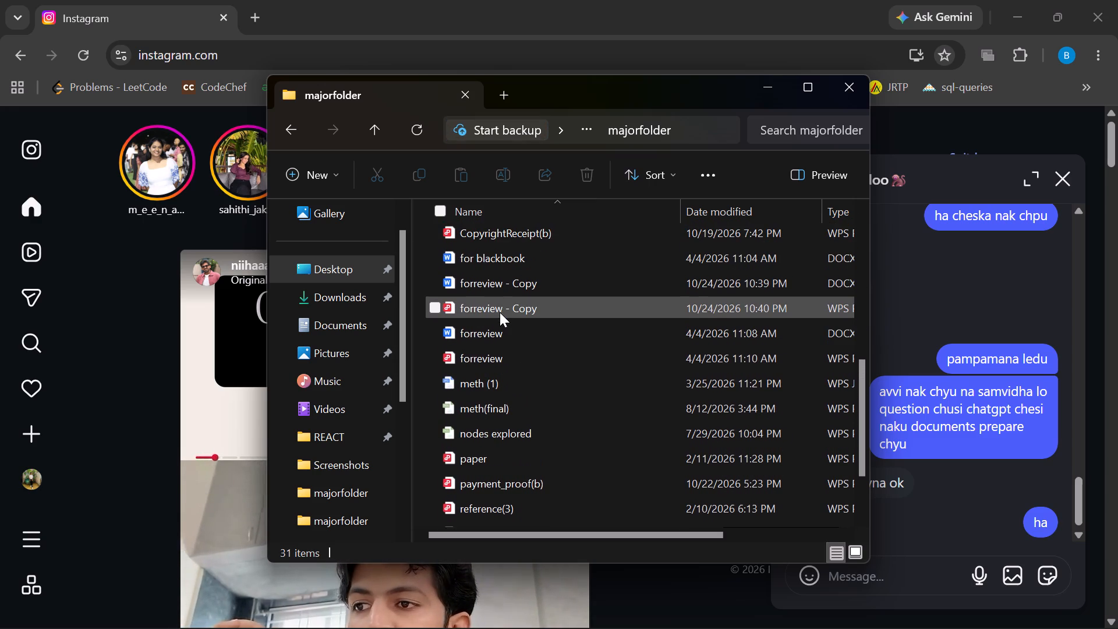
scroll(500, 312, "up", 2)
double_click(500, 312)
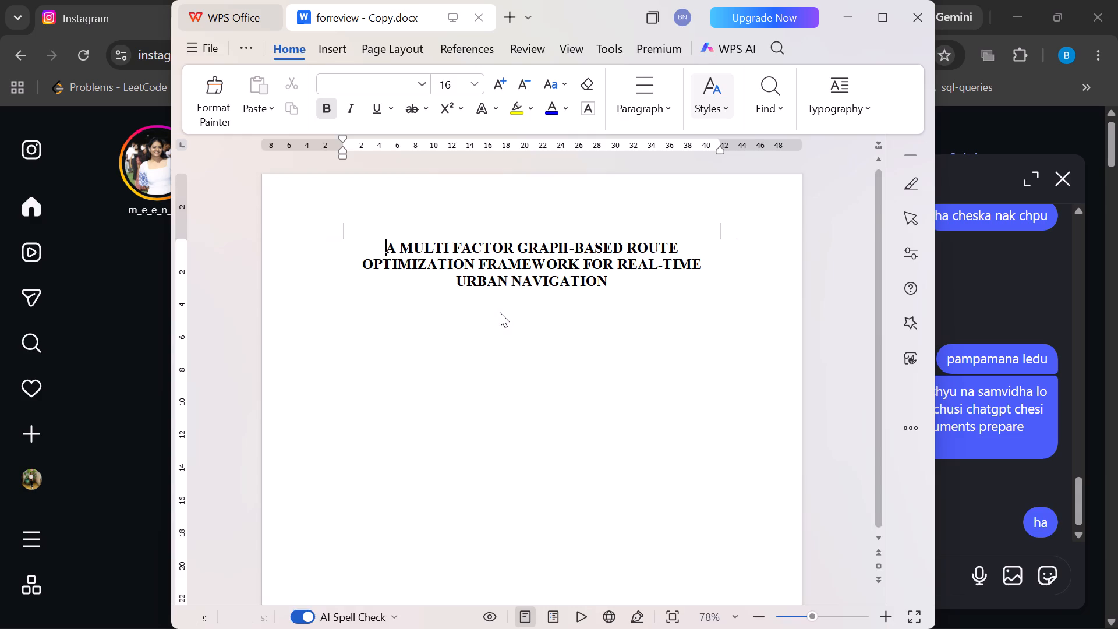
Examine the title pages of "forreview - Copy", dismissing the Welcome Back prompt.
scroll(500, 312, "down", 13)
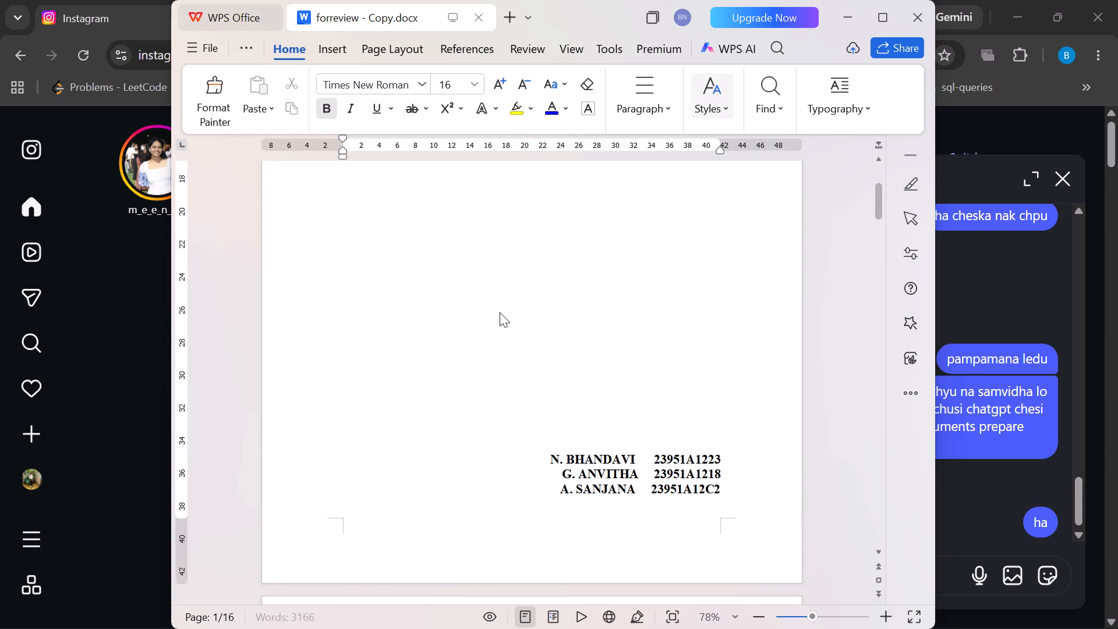
scroll(500, 312, "down", 2)
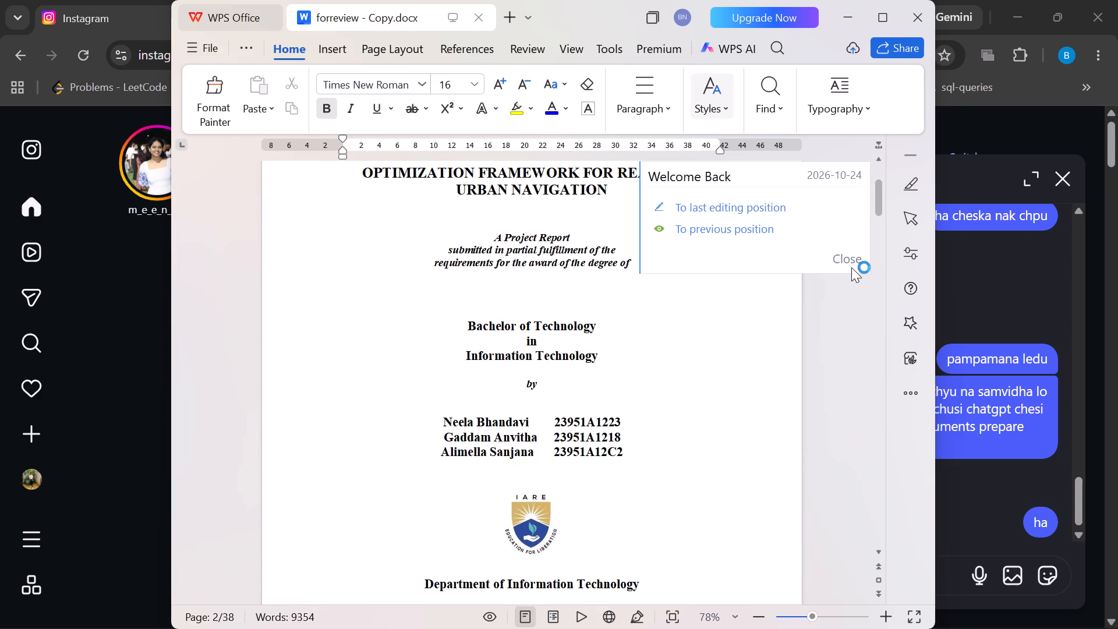
left_click(851, 260)
scroll(641, 441, "down", 1)
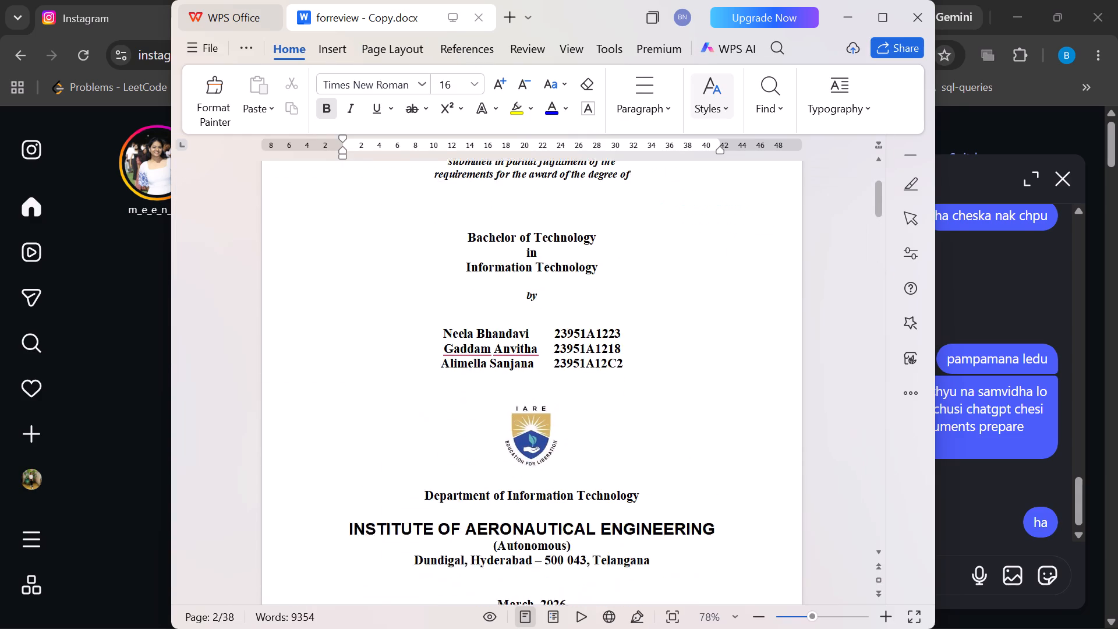
scroll(641, 441, "down", 3)
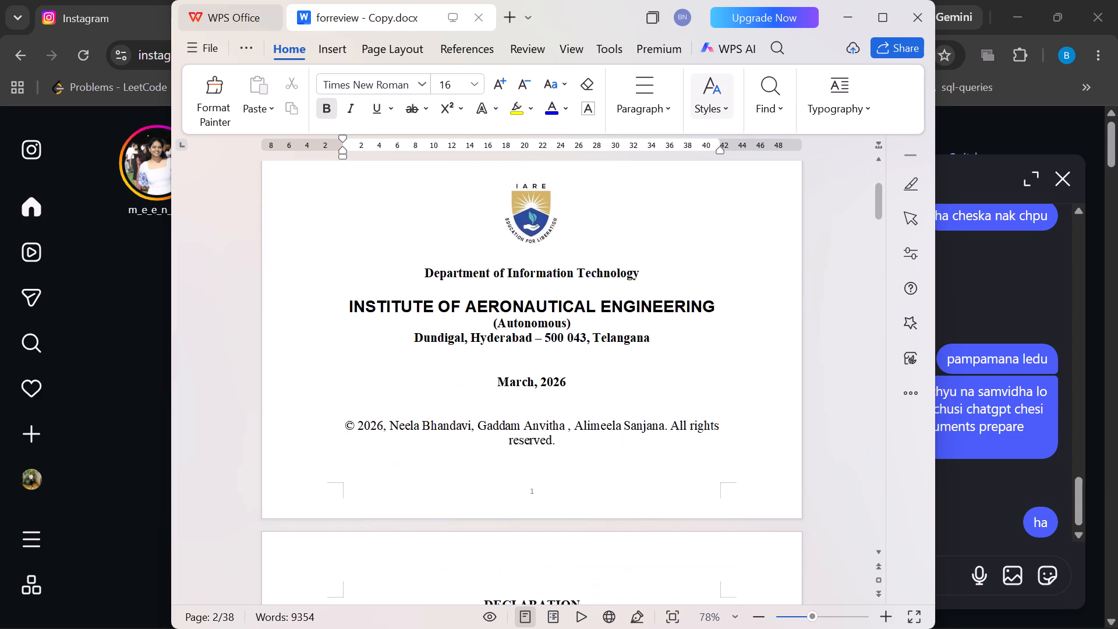
Examine the declaration, certificate, approval sheet and acknowledgment pages of the report copy.
scroll(641, 441, "down", 4)
scroll(641, 441, "up", 1)
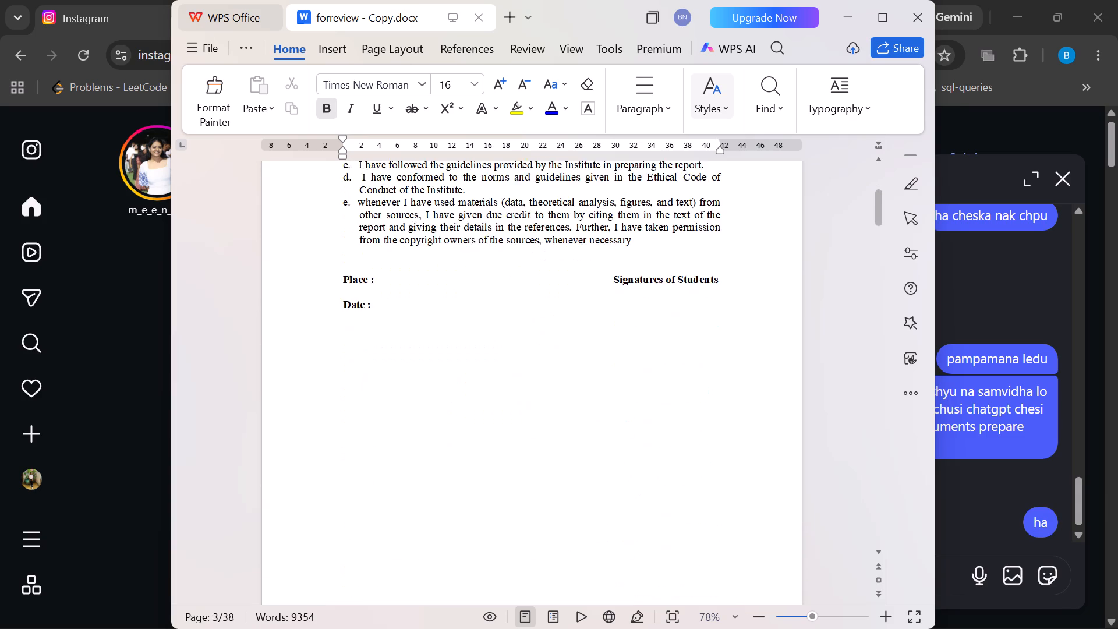
scroll(641, 441, "up", 1)
scroll(641, 441, "right", 1)
scroll(641, 441, "down", 4)
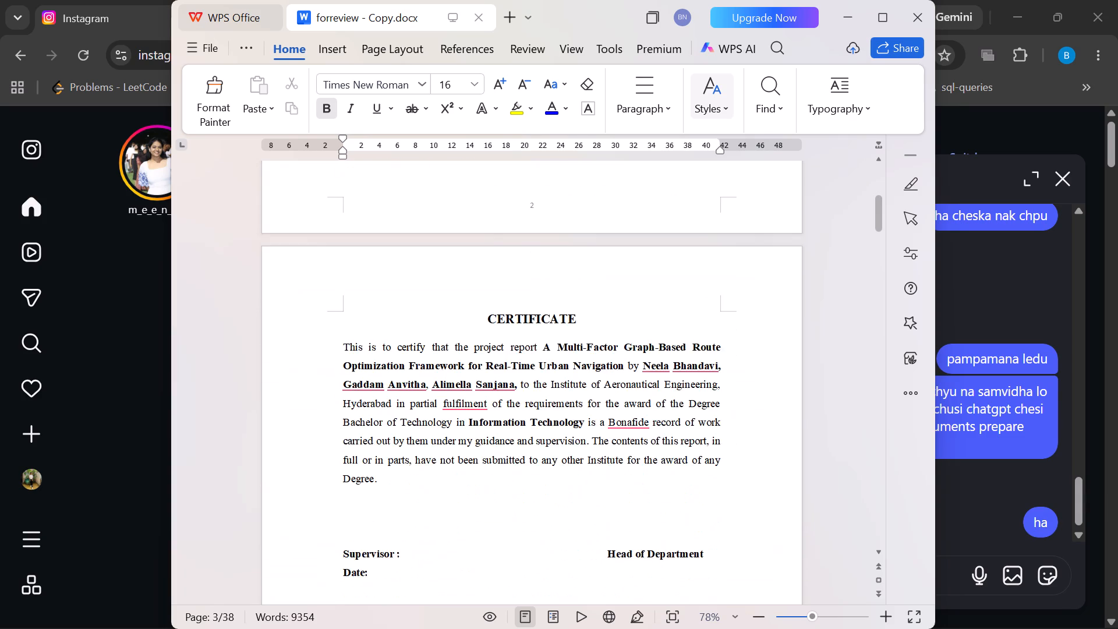
scroll(641, 441, "down", 7)
scroll(641, 441, "up", 2)
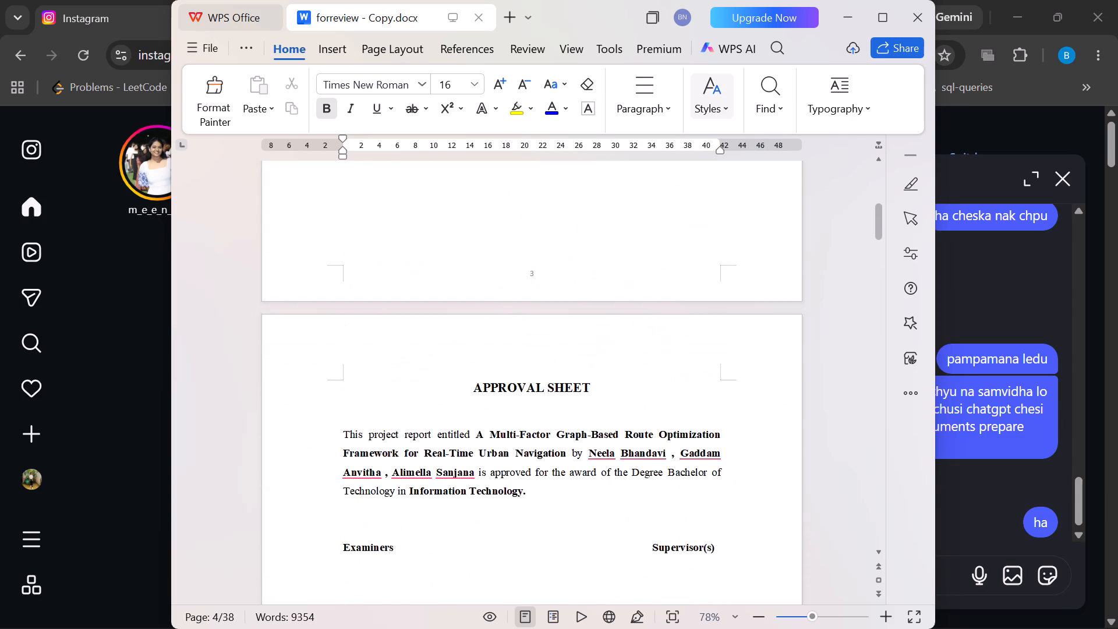
scroll(641, 441, "down", 8)
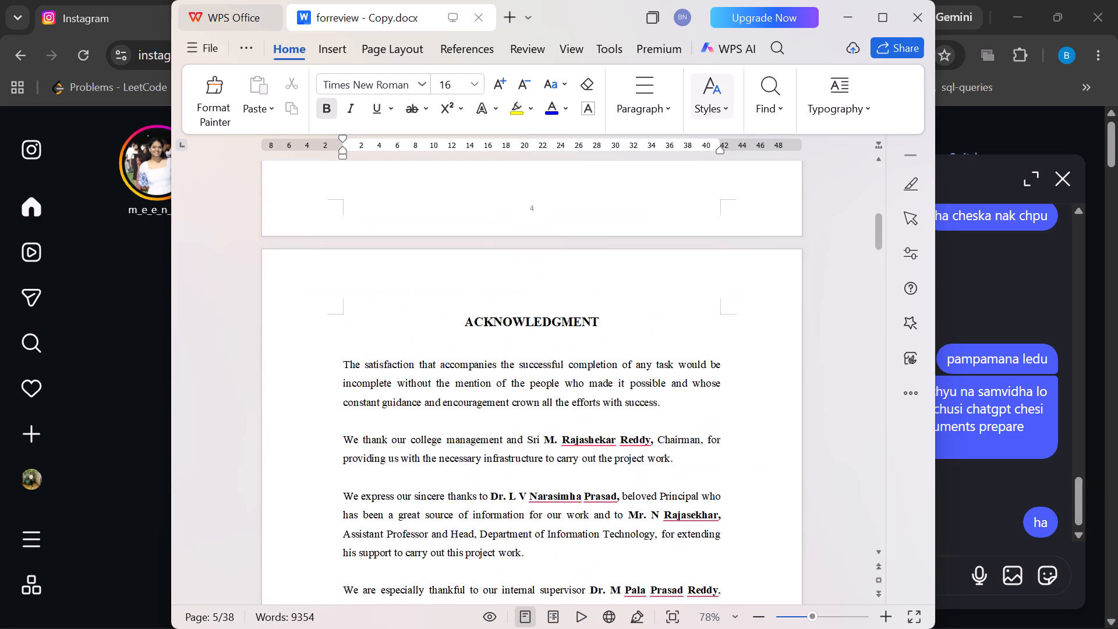
Examine the abstract, contents and list of figures pages, and dismiss the French proofing language notice.
scroll(641, 441, "down", 3)
scroll(654, 380, "down", 5)
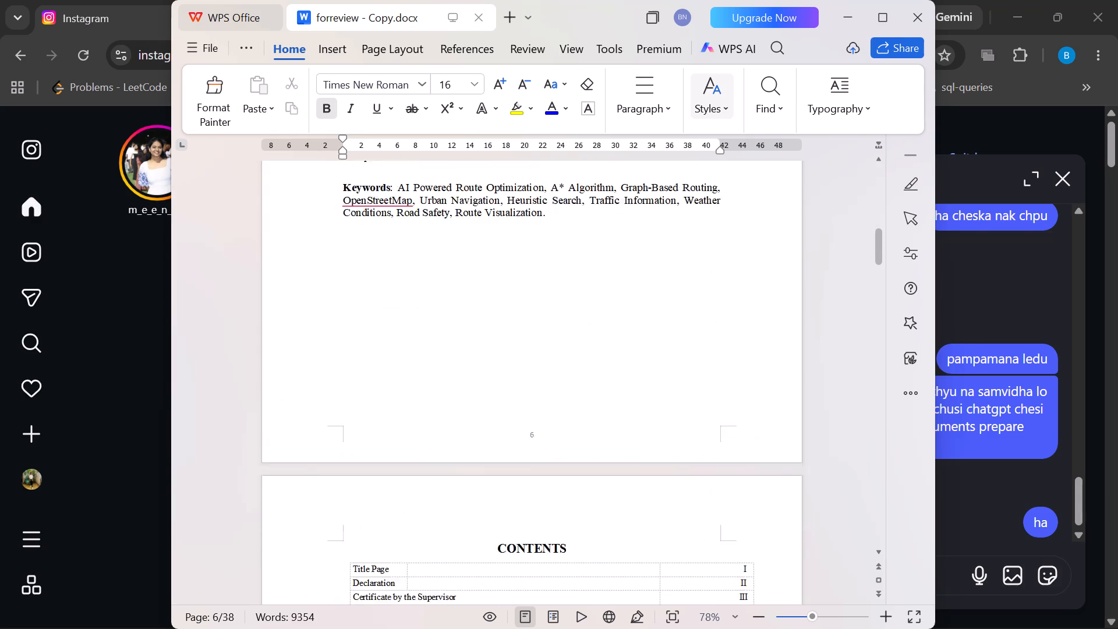
scroll(654, 380, "down", 4)
scroll(654, 380, "up", 2)
scroll(654, 380, "down", 2)
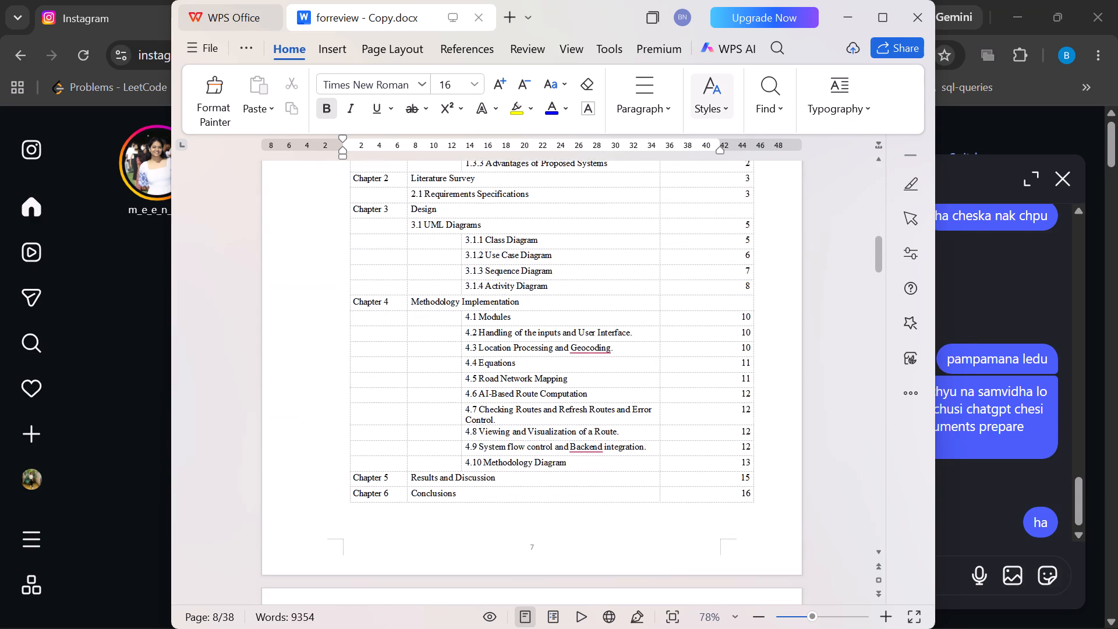
scroll(654, 380, "down", 7)
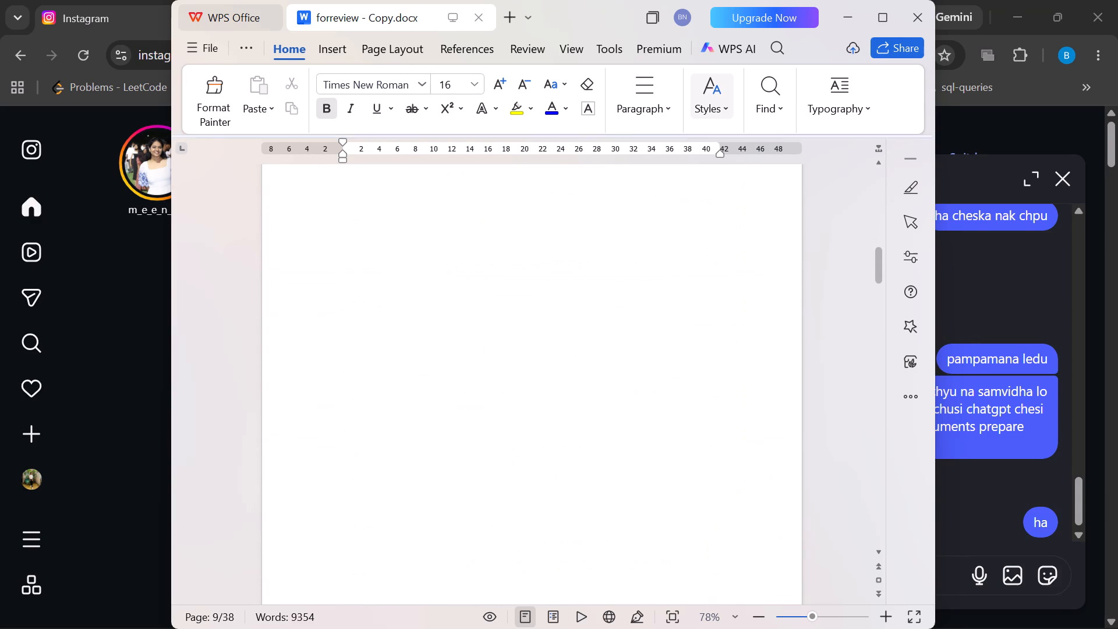
scroll(654, 380, "down", 2)
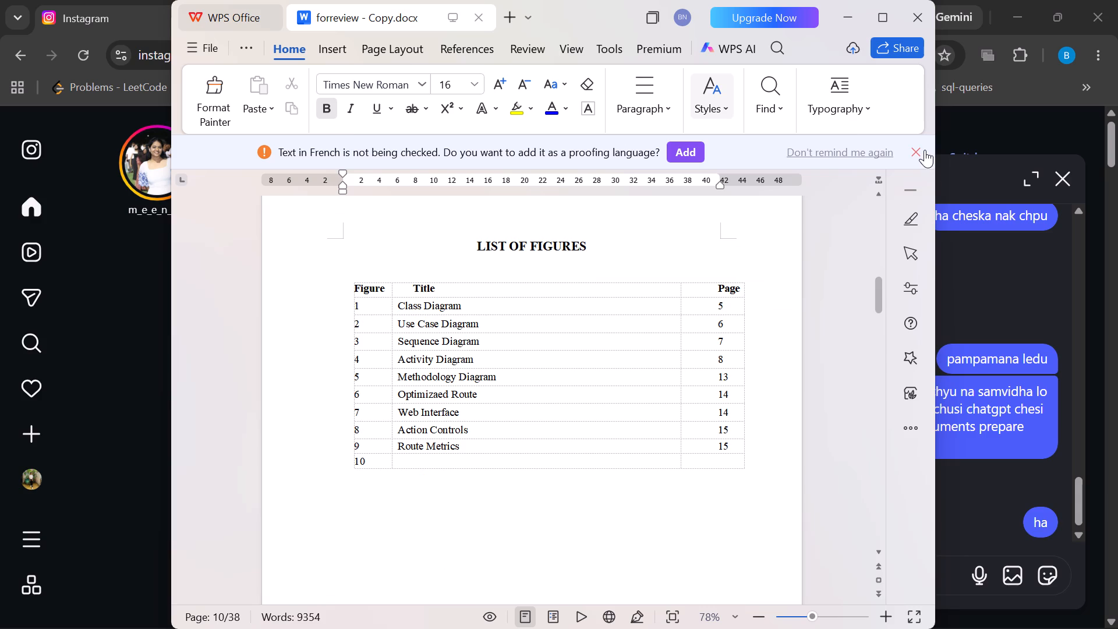
left_click(925, 150)
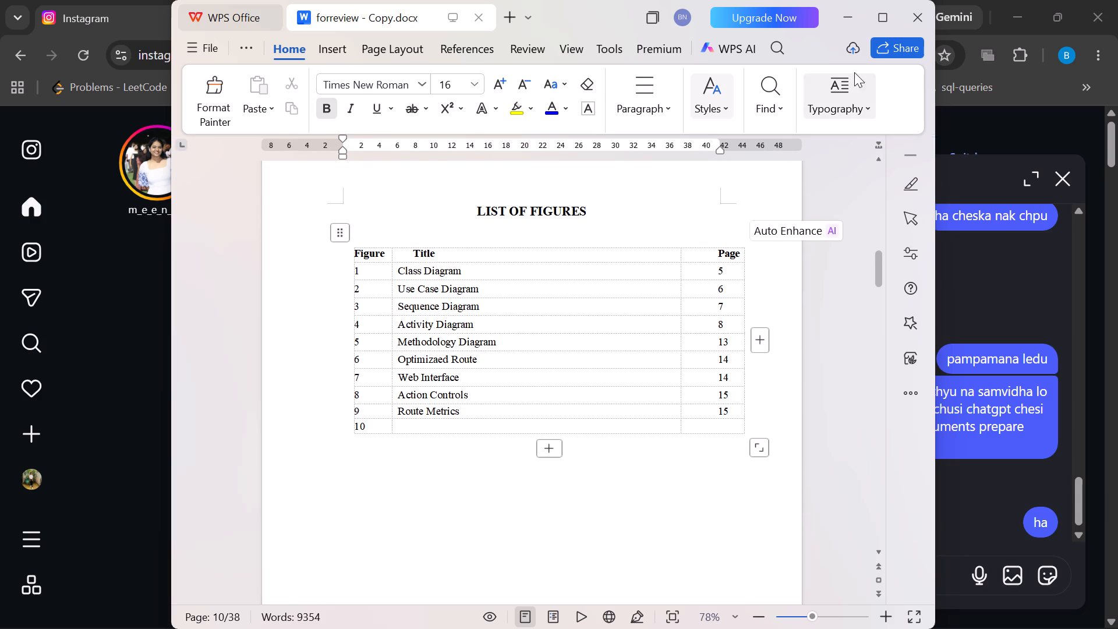
Maximize the report document's window and close the open Templates page.
left_click(883, 18)
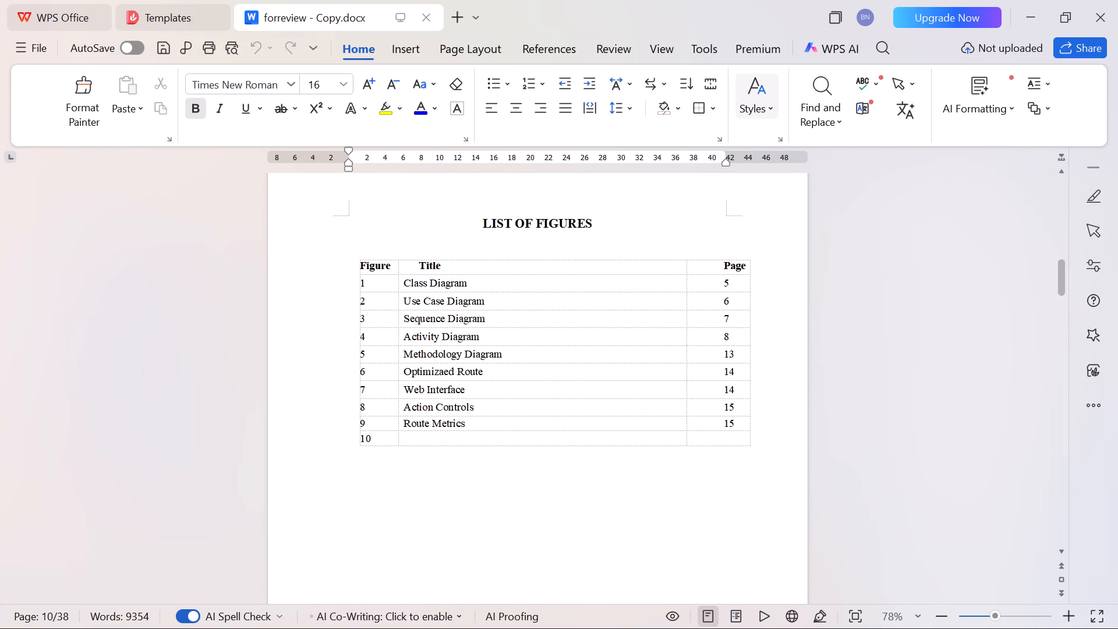
left_click(218, 17)
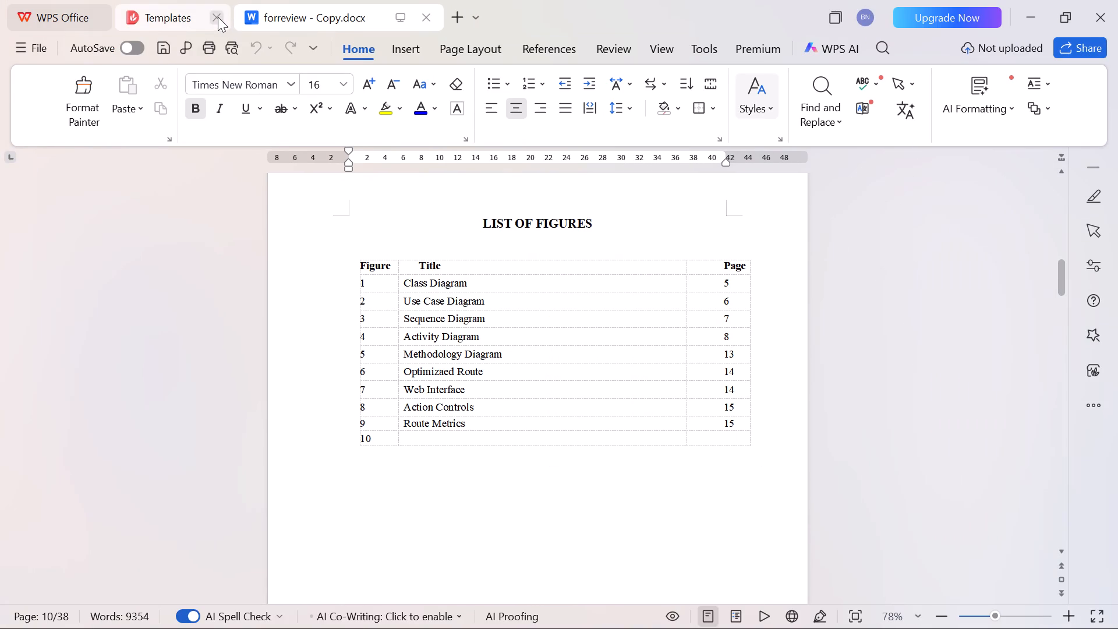
Open the document "guidelines for report major" from the Downloads folder and look at its cover page.
key("alt+Tab")
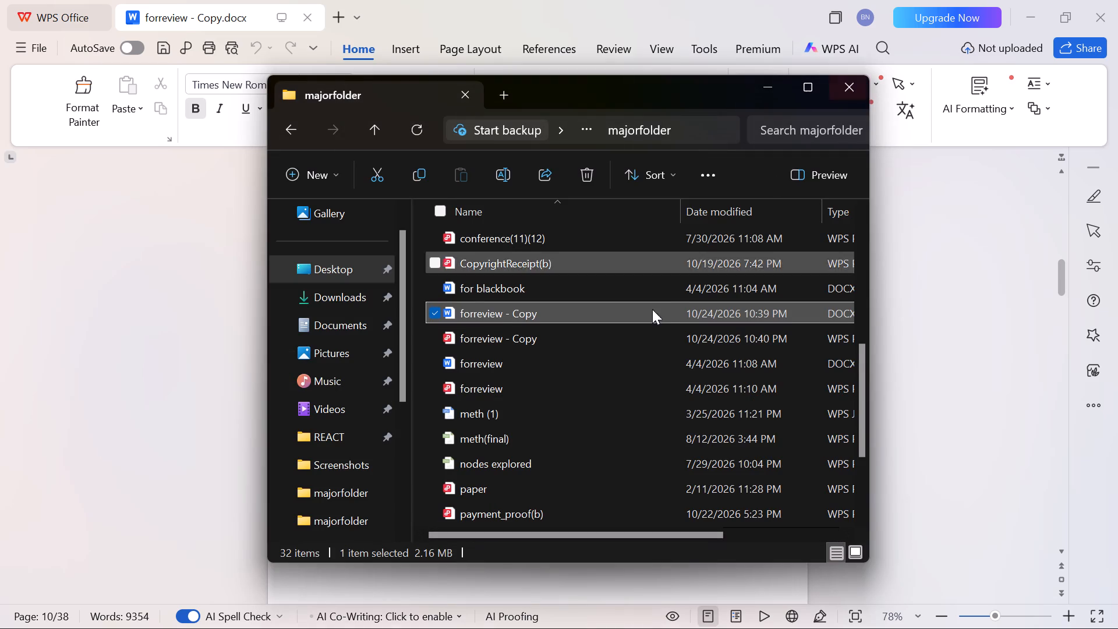
left_click(345, 265)
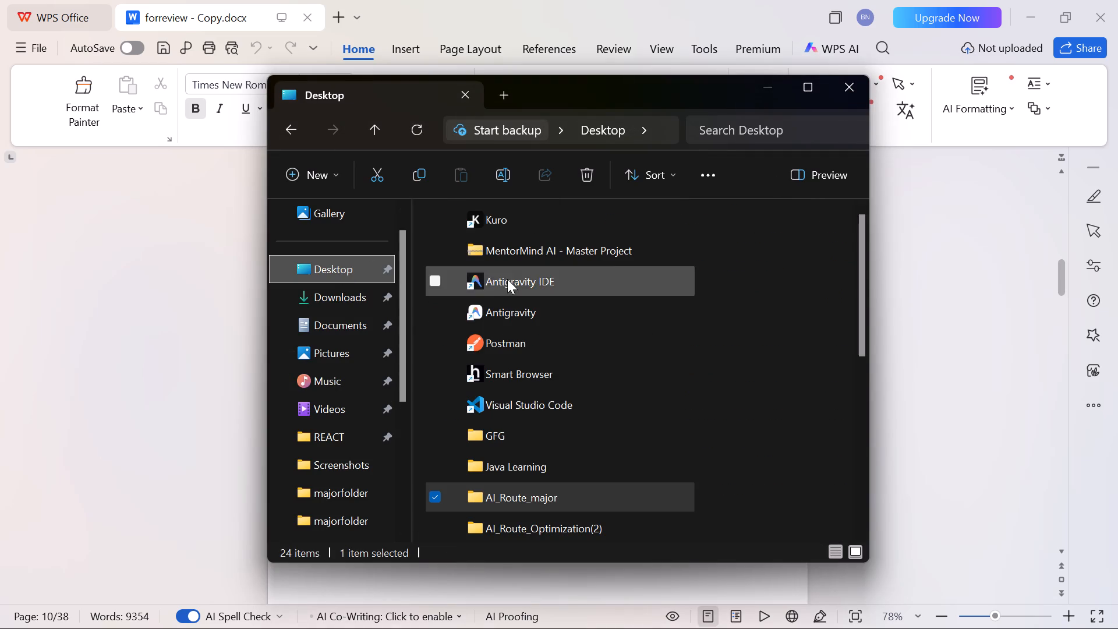
scroll(496, 373, "up", 4)
left_click(365, 301)
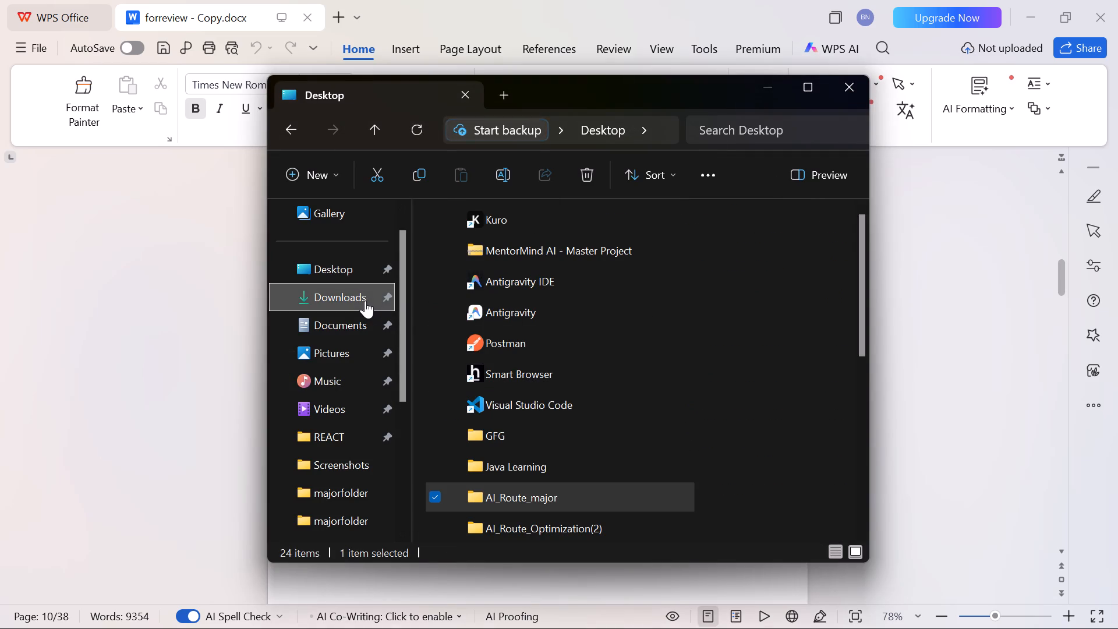
double_click(575, 292)
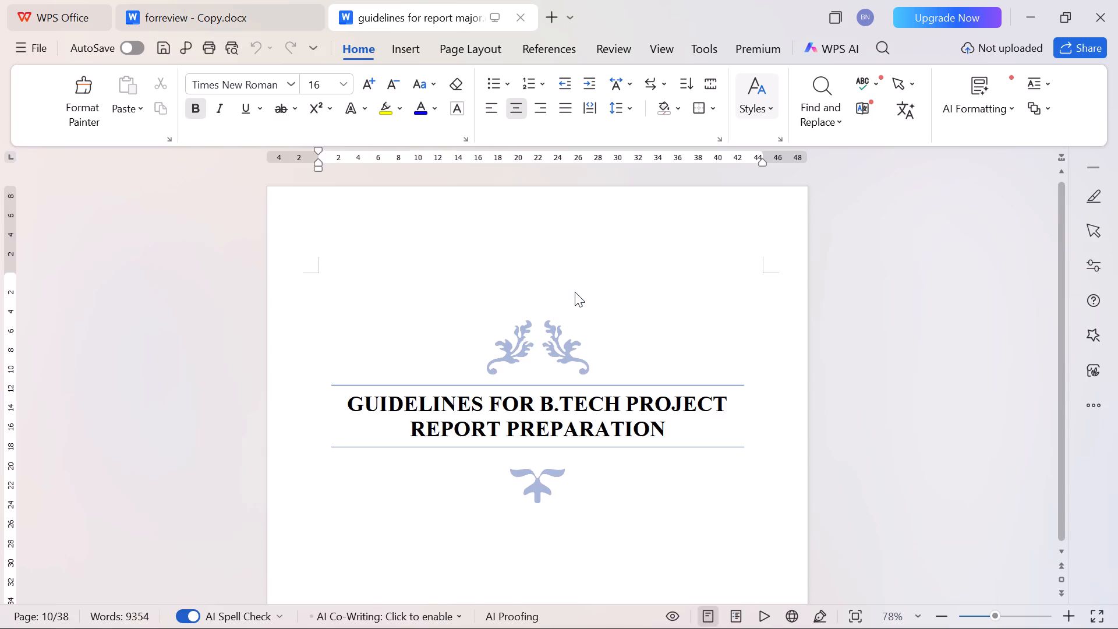
left_click(1098, 160)
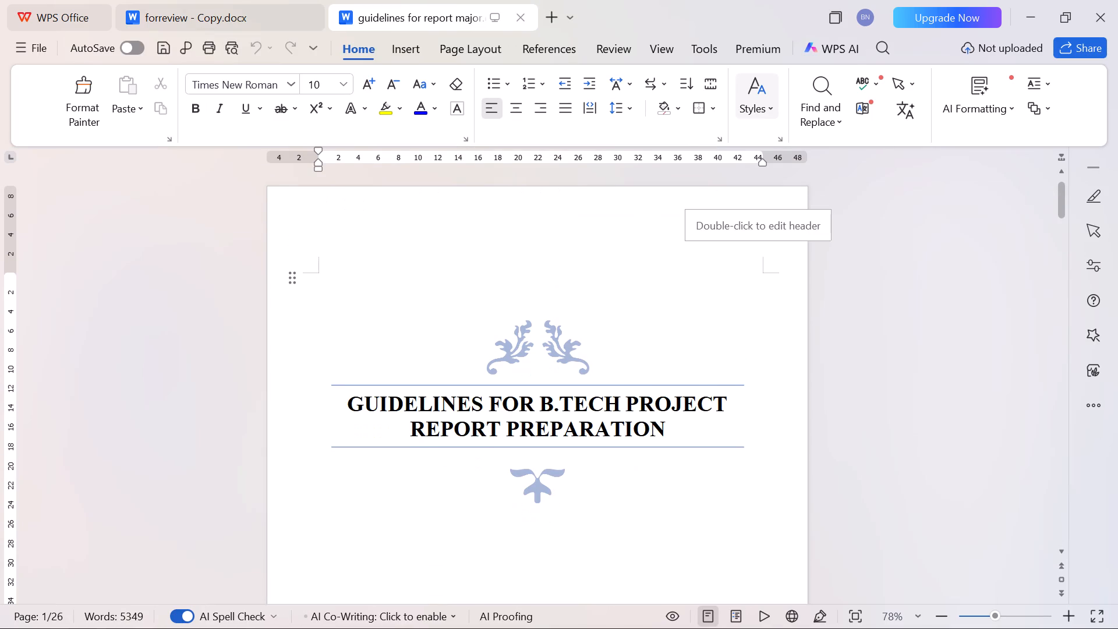
scroll(540, 352, "down", 3)
scroll(540, 352, "up", 3)
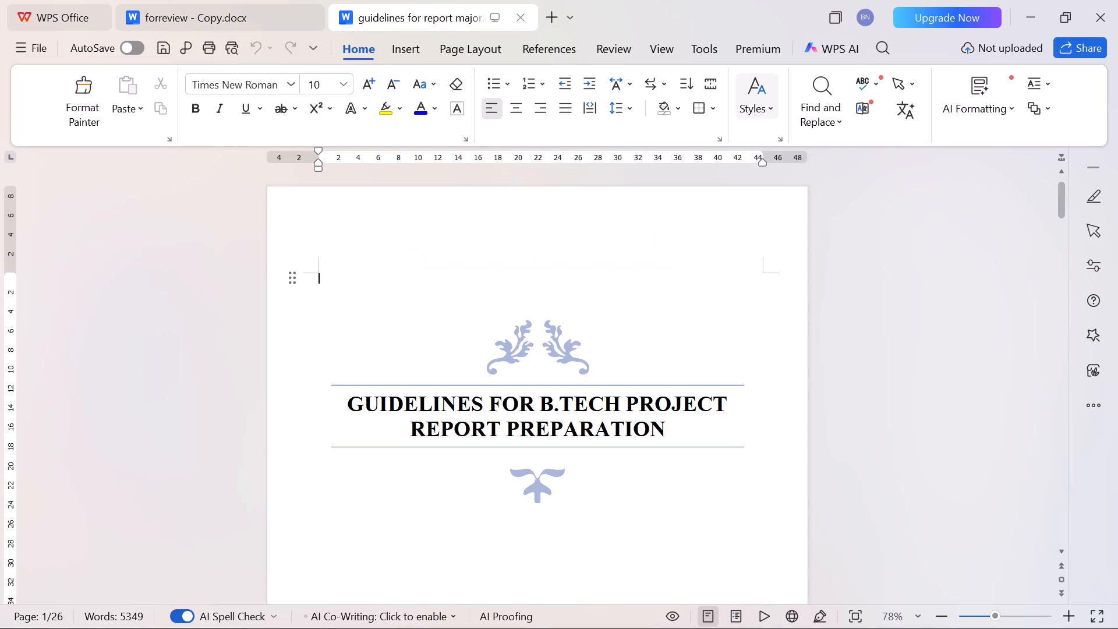
Select all content of "forreview - Copy" and compare its page margins with those of the guidelines document.
left_click(183, 29)
scroll(578, 549, "down", 8)
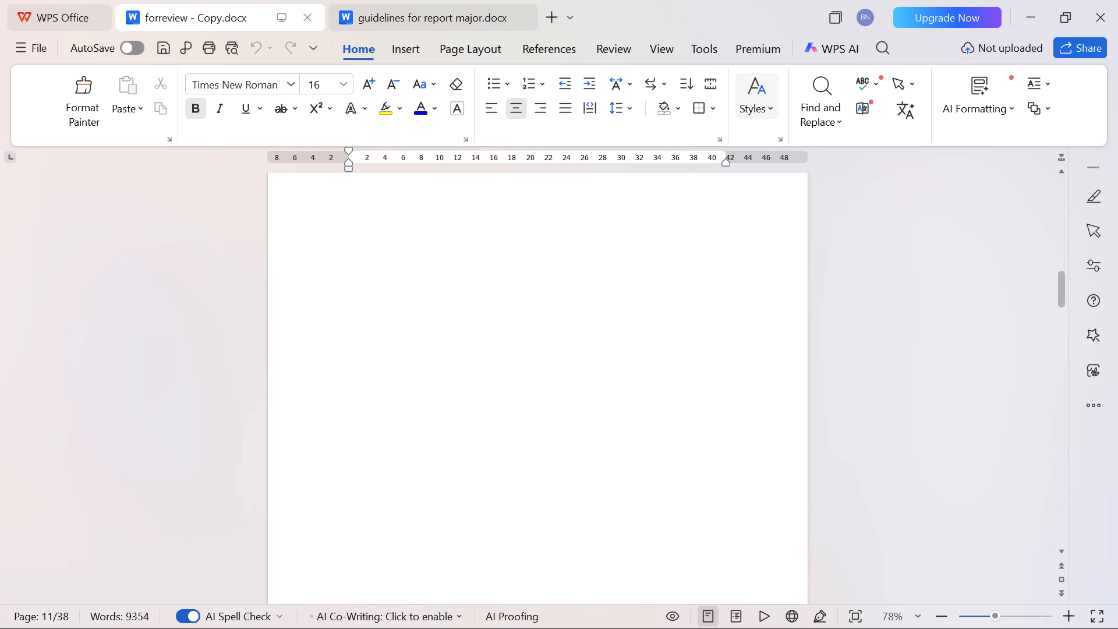
scroll(521, 467, "up", 1)
key("ctrl+a")
scroll(521, 467, "up", 3)
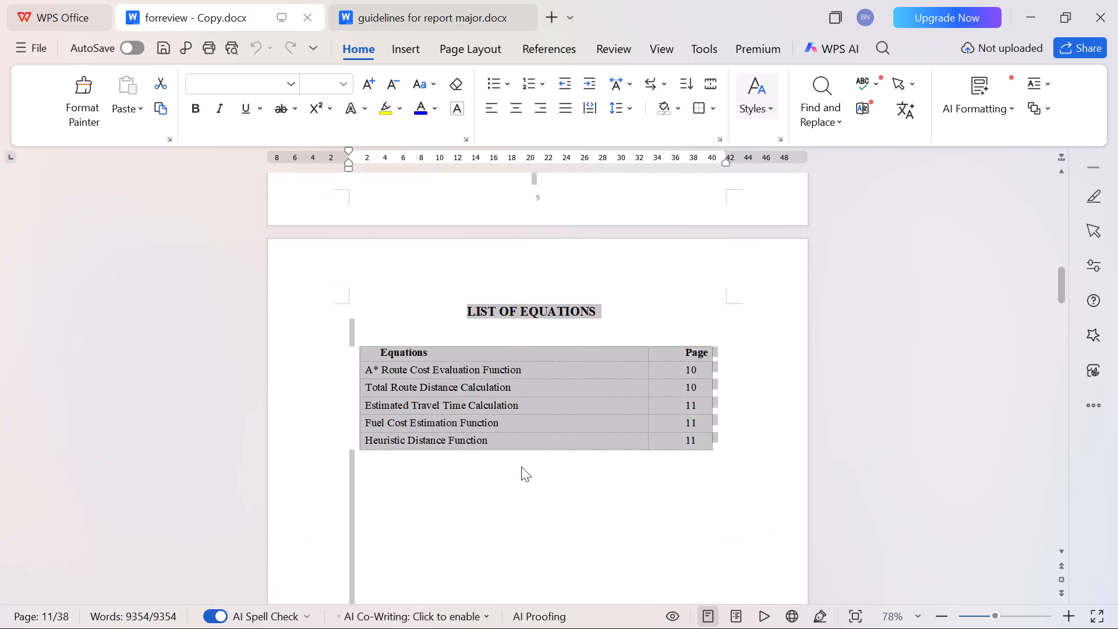
left_click(363, 27)
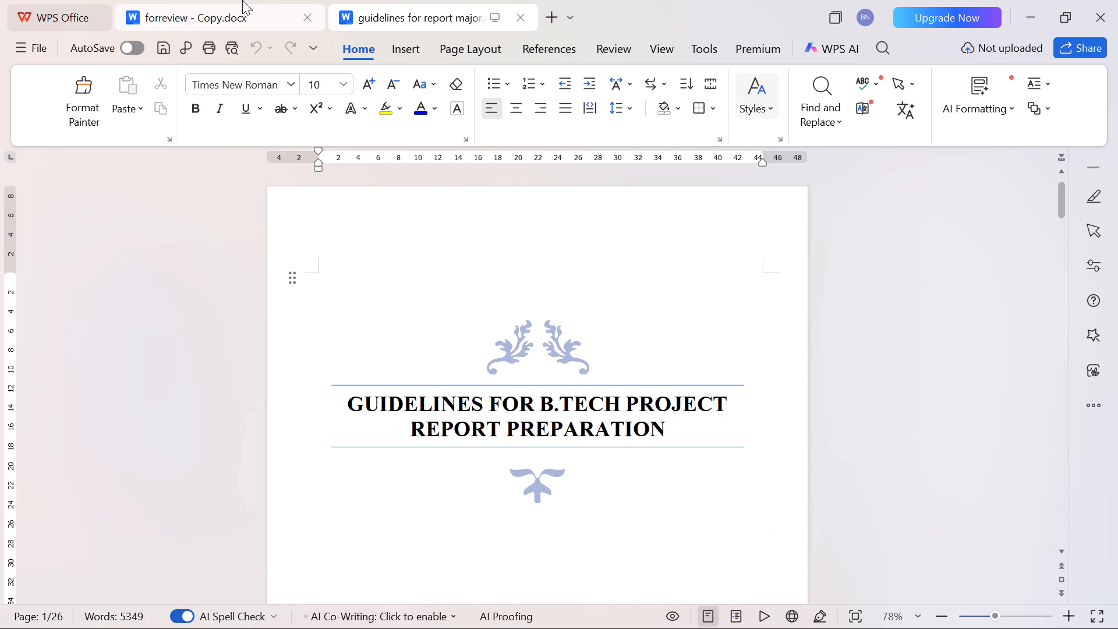
left_click(242, 0)
left_click(447, 19)
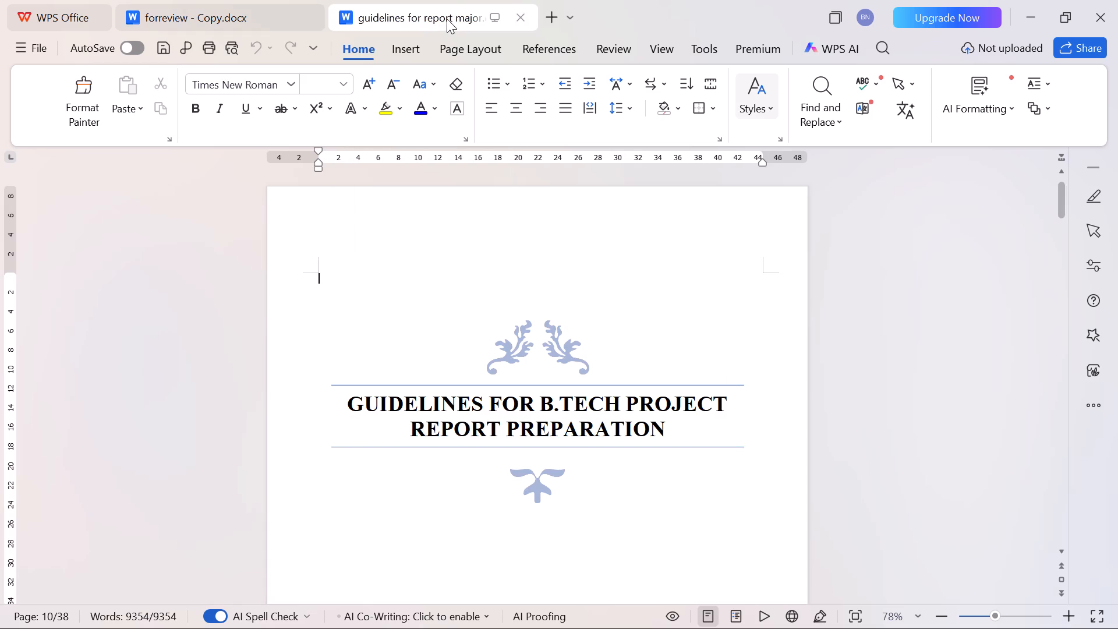
left_click(290, 0)
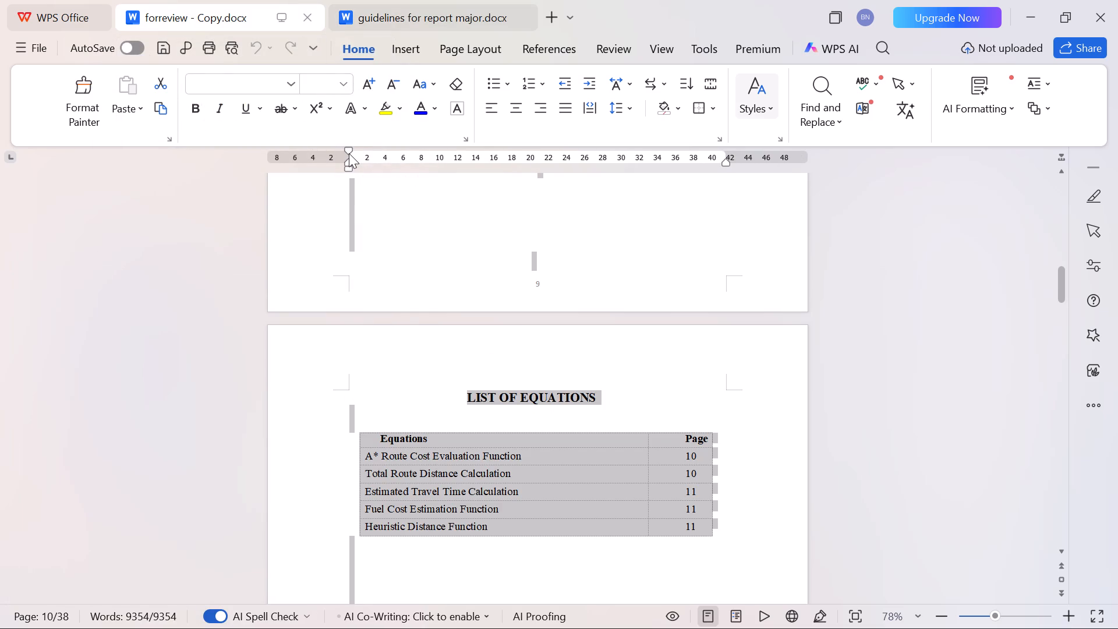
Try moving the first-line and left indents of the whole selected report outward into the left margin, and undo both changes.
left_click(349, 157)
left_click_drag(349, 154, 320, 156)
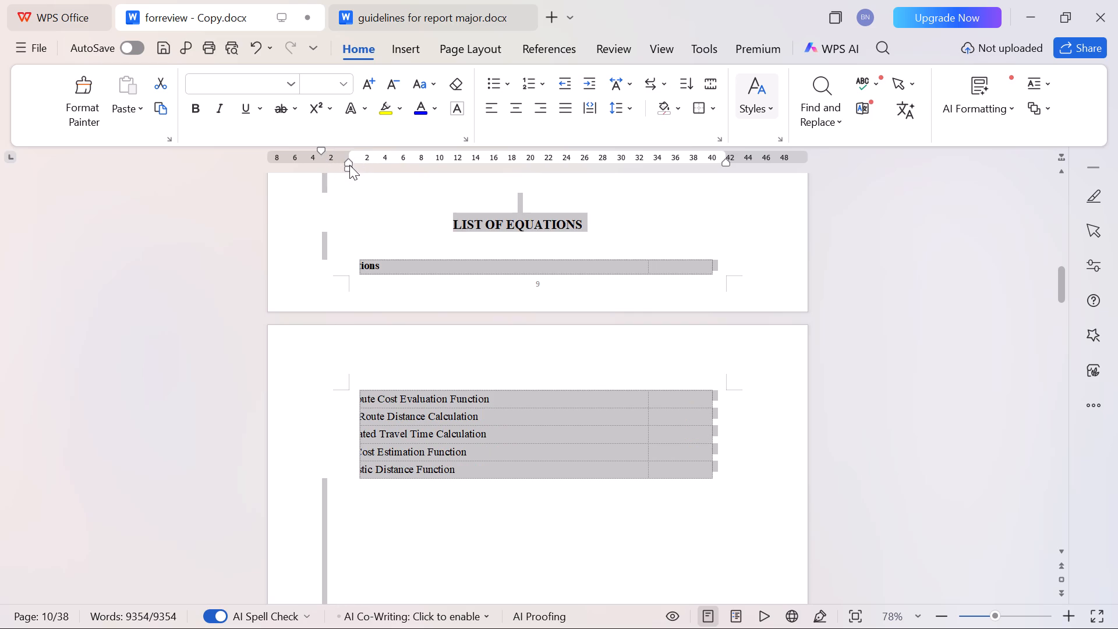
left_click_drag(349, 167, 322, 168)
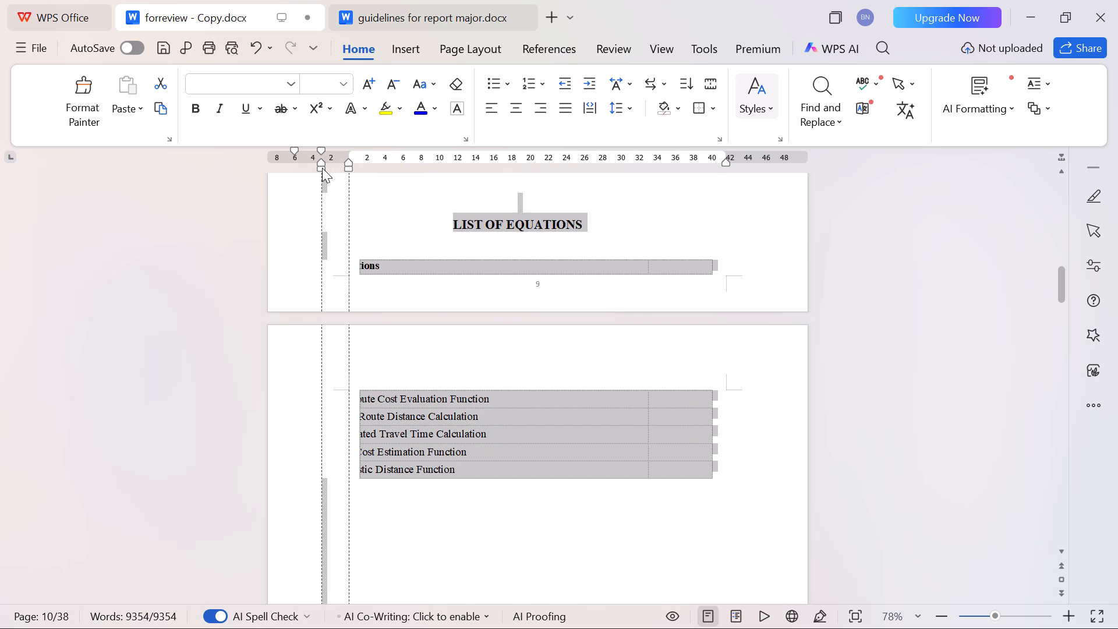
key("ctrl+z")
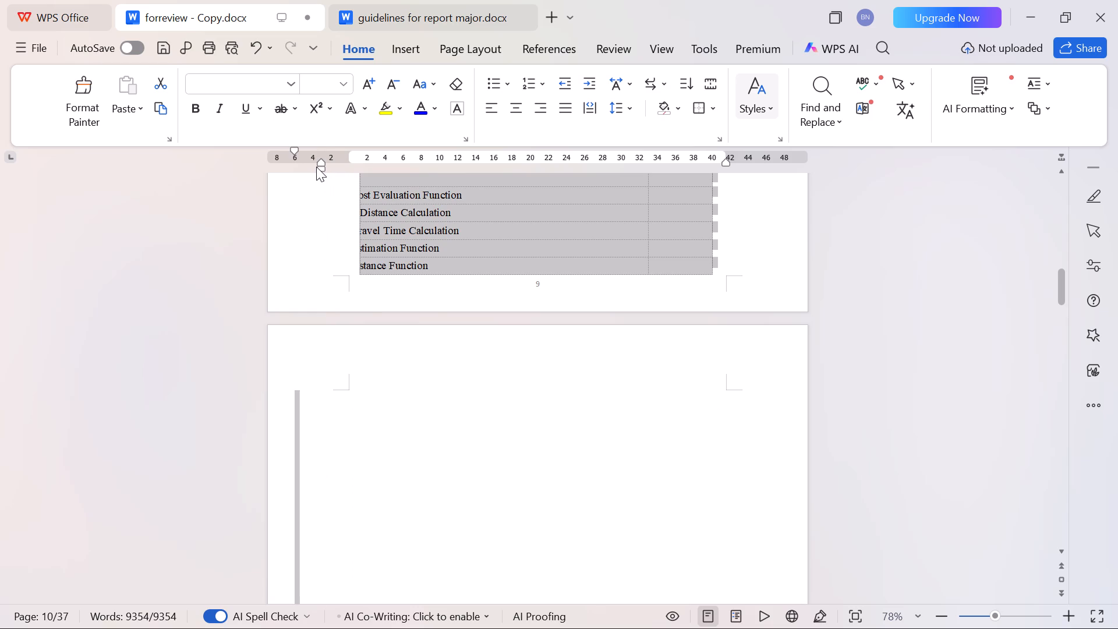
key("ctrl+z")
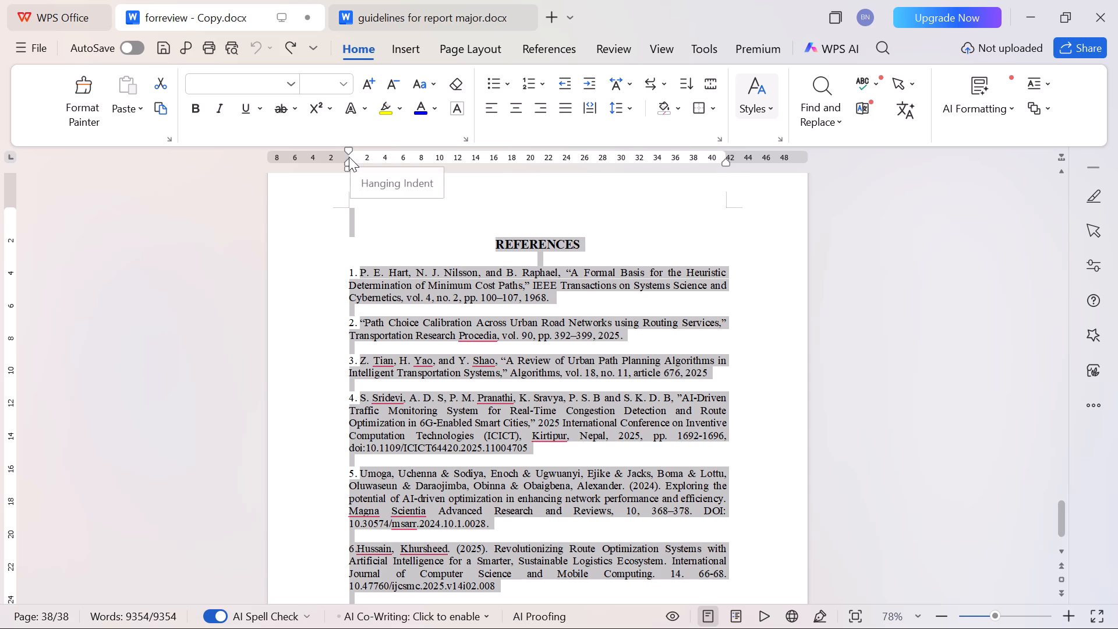
Move the left page margin of the whole selected report outward by about 3 ruler units to widen the text area.
left_click_drag(349, 156, 326, 156)
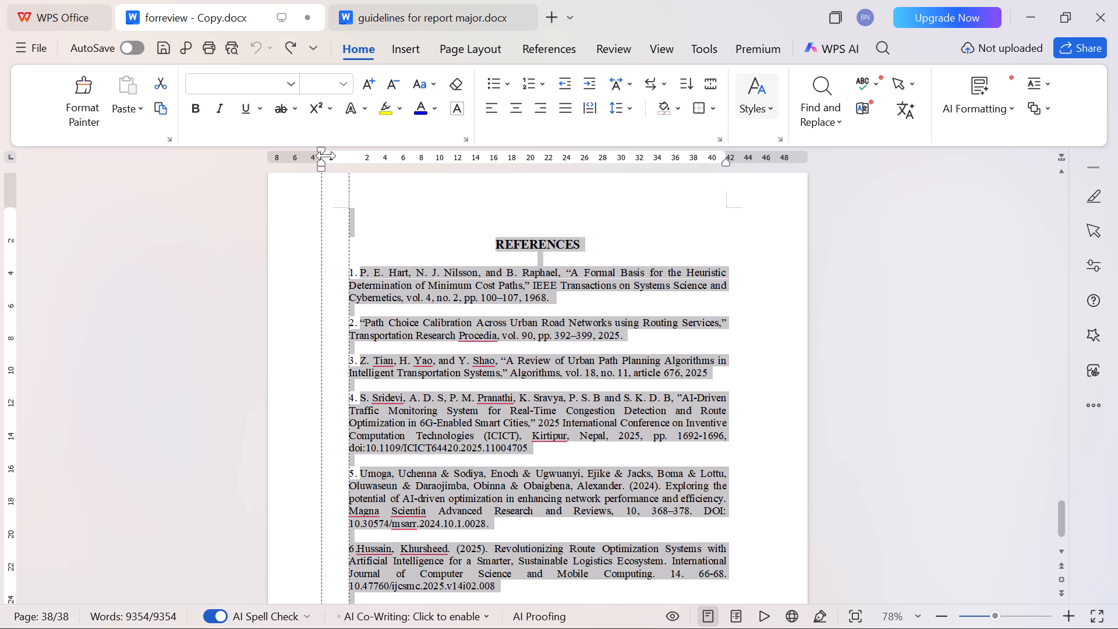
left_click_drag(326, 156, 325, 156)
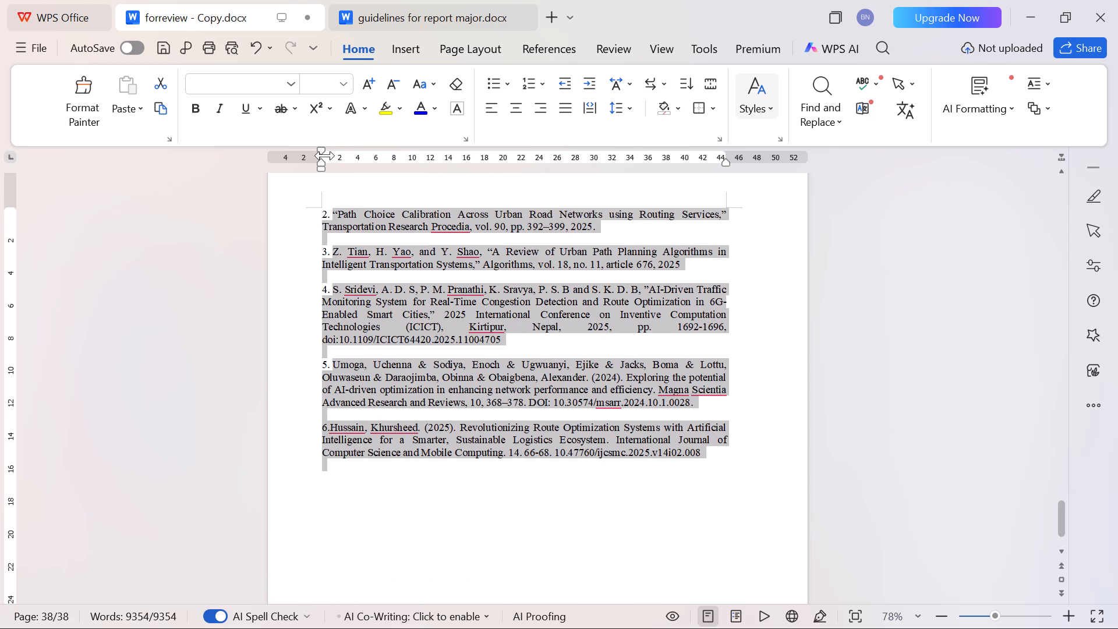
Compare the report copy's margins with the guidelines document and check the layout of the references pages.
left_click(514, 0)
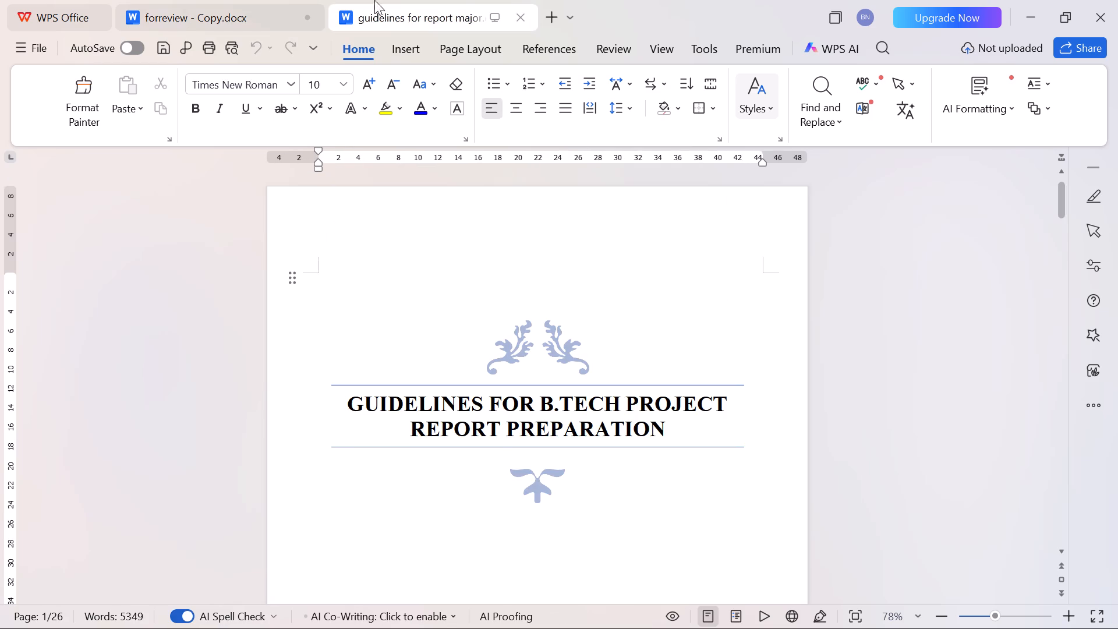
left_click(272, 0)
left_click(586, 457)
scroll(586, 457, "up", 3)
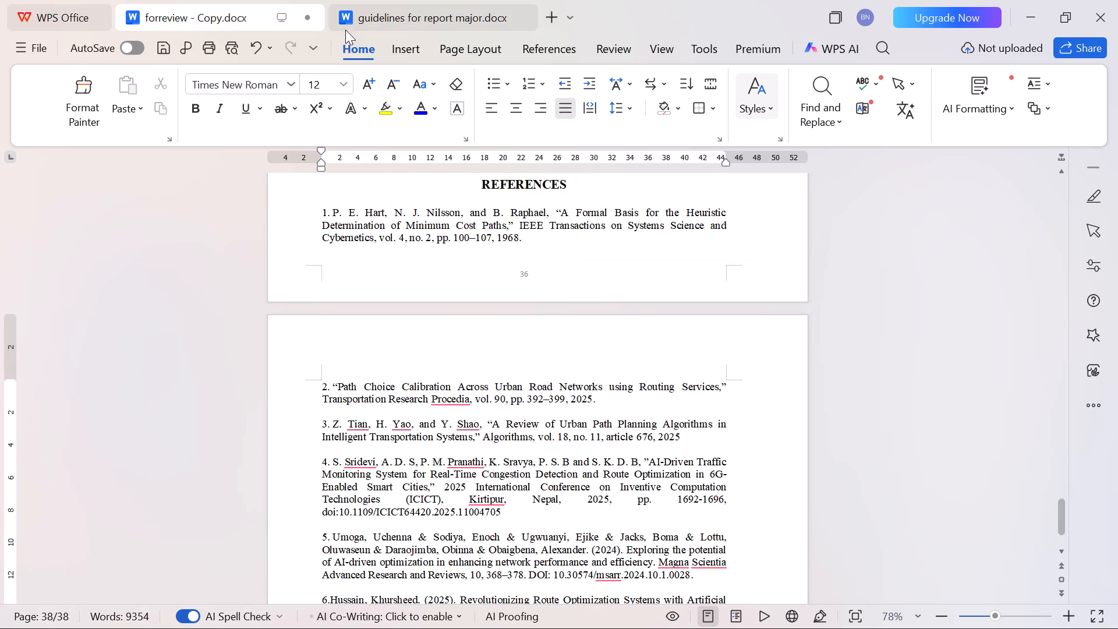
left_click(413, 0)
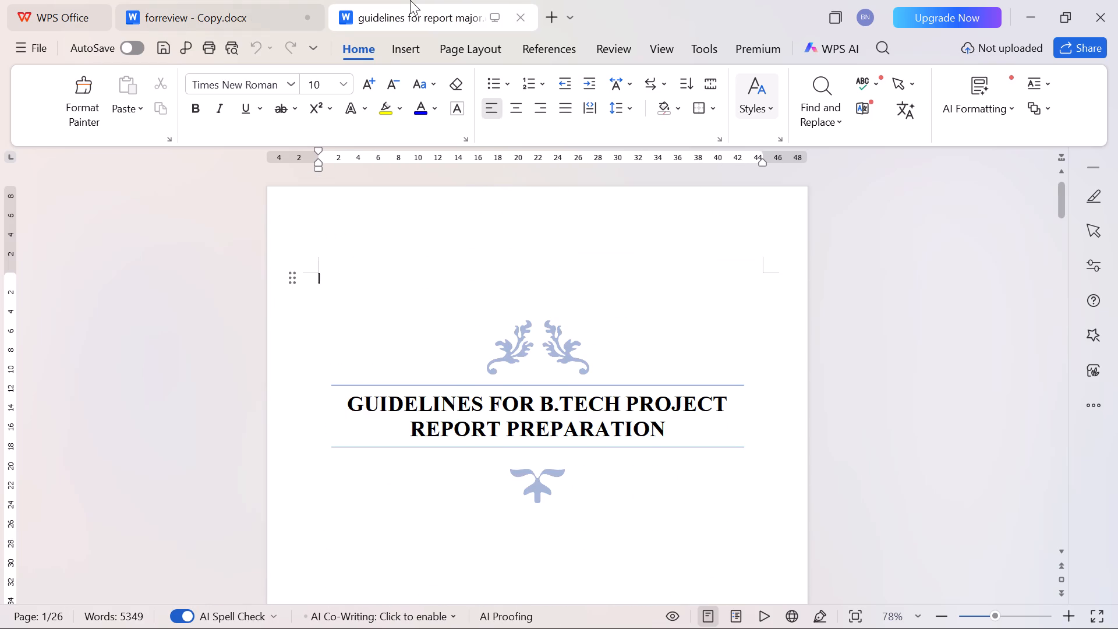
left_click(214, 0)
left_click(20, 383)
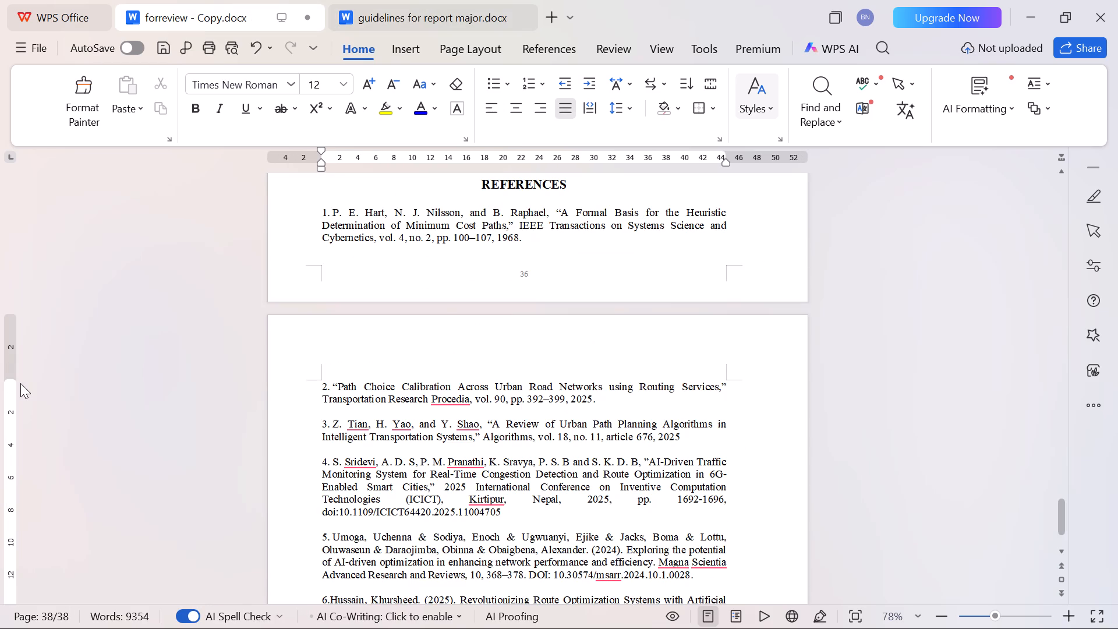
scroll(20, 383, "down", 3)
scroll(221, 469, "down", 3)
scroll(221, 469, "up", 1)
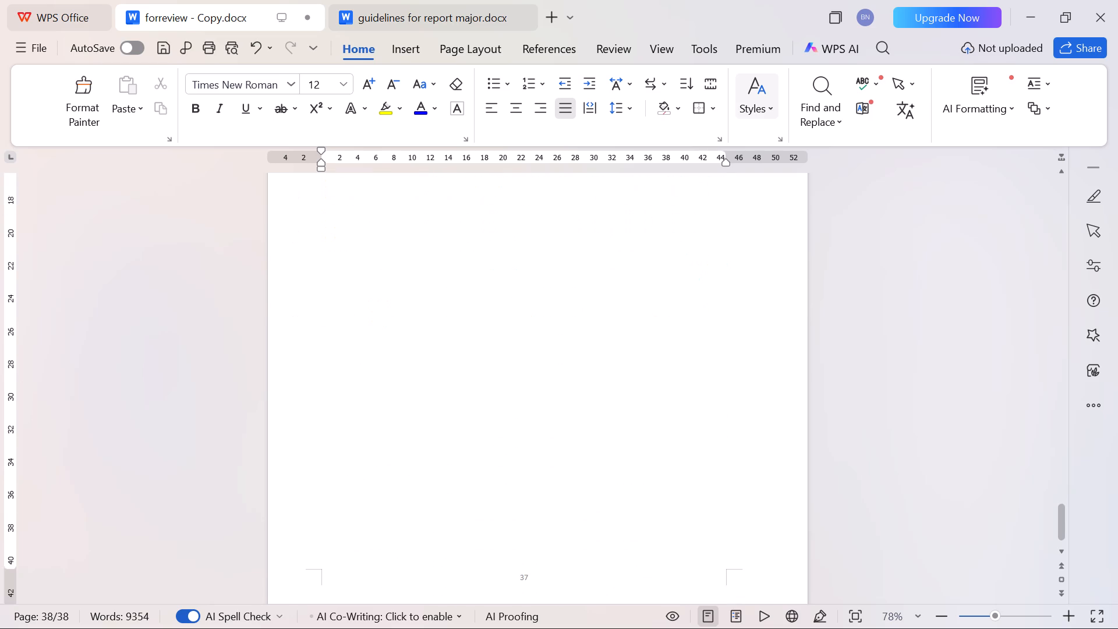
scroll(221, 469, "up", 3)
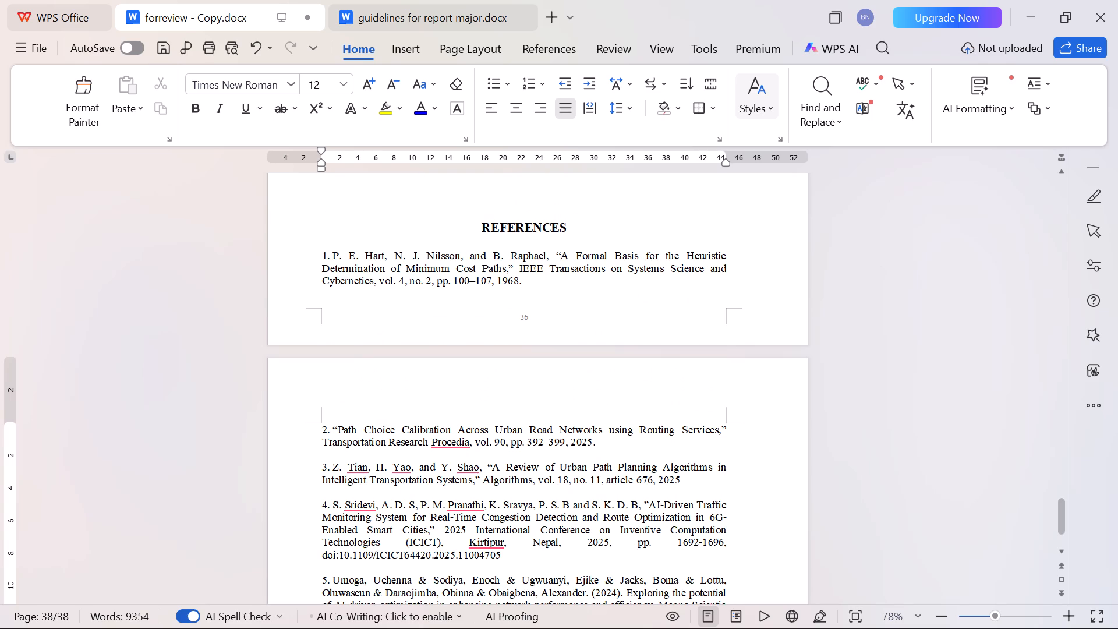
left_click(380, 0)
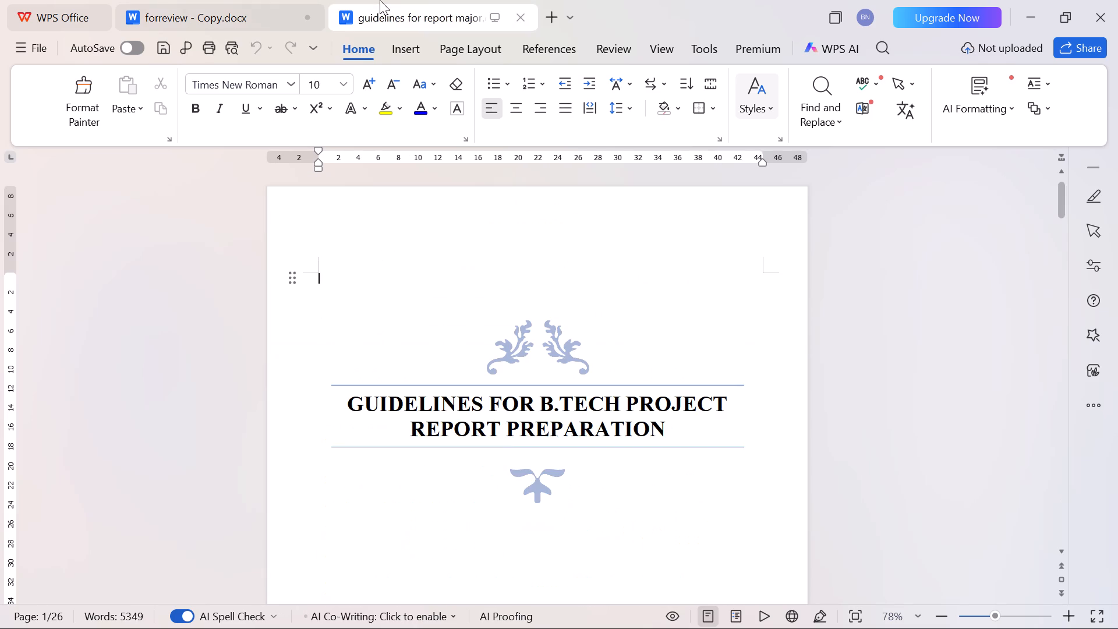
left_click(208, 0)
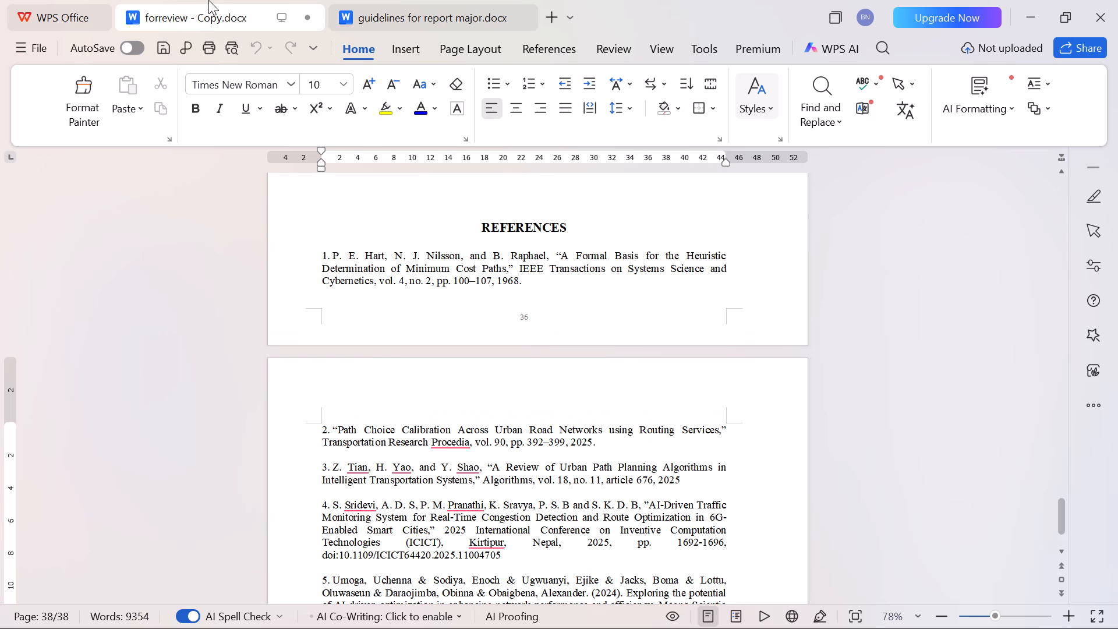
Move the report copy's right page margin slightly outward to bring it nearer the guidelines document's margin.
scroll(715, 227, "up", 1)
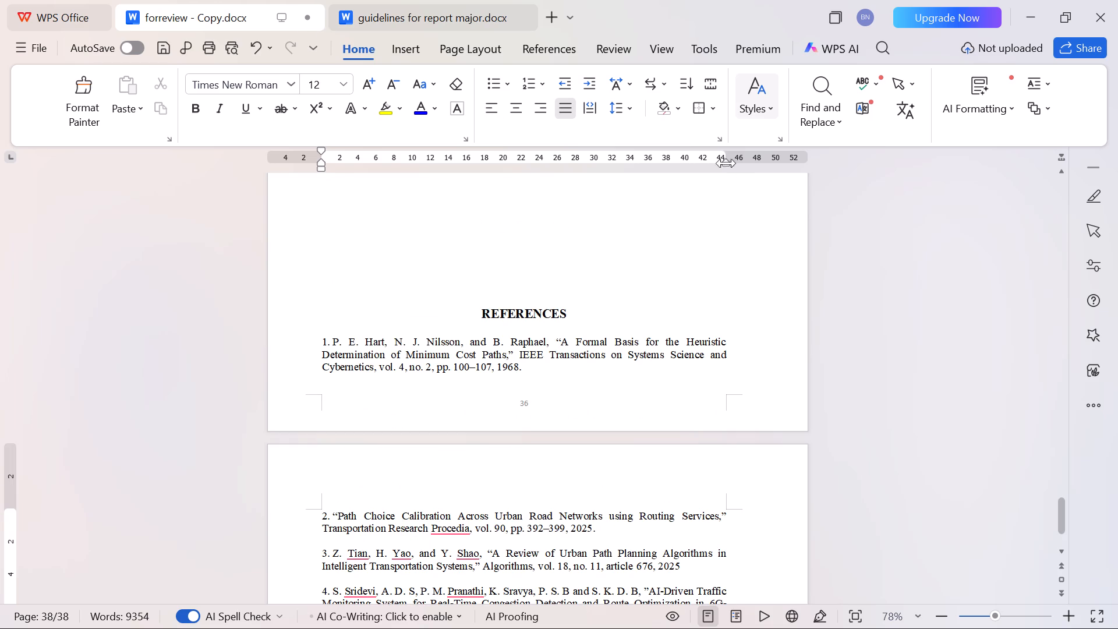
left_click_drag(723, 153, 730, 153)
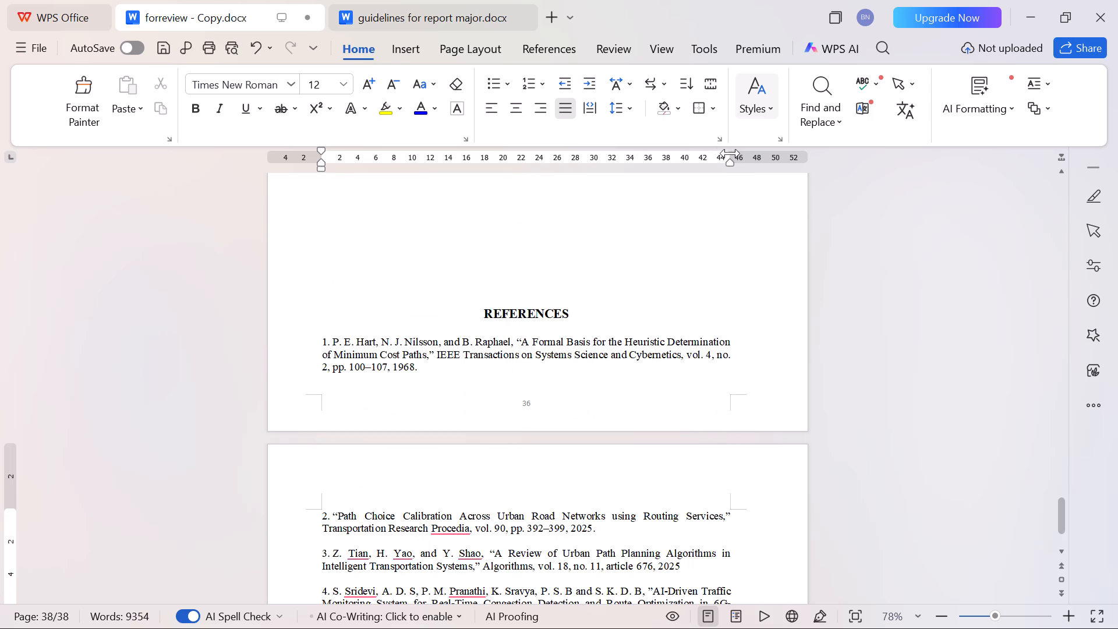
Examine the layout of the report's conclusion, references and results pages, including the route map and algorithm comparison charts.
scroll(712, 336, "down", 4)
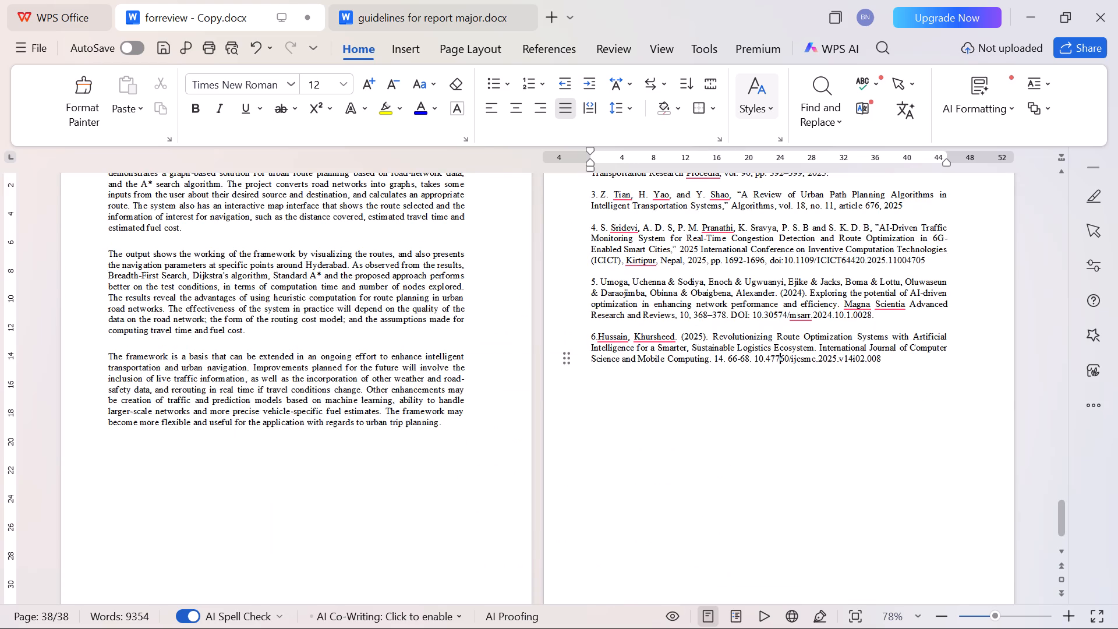
scroll(712, 336, "up", 16)
scroll(712, 336, "down", 1)
scroll(712, 336, "up", 4, "ctrl")
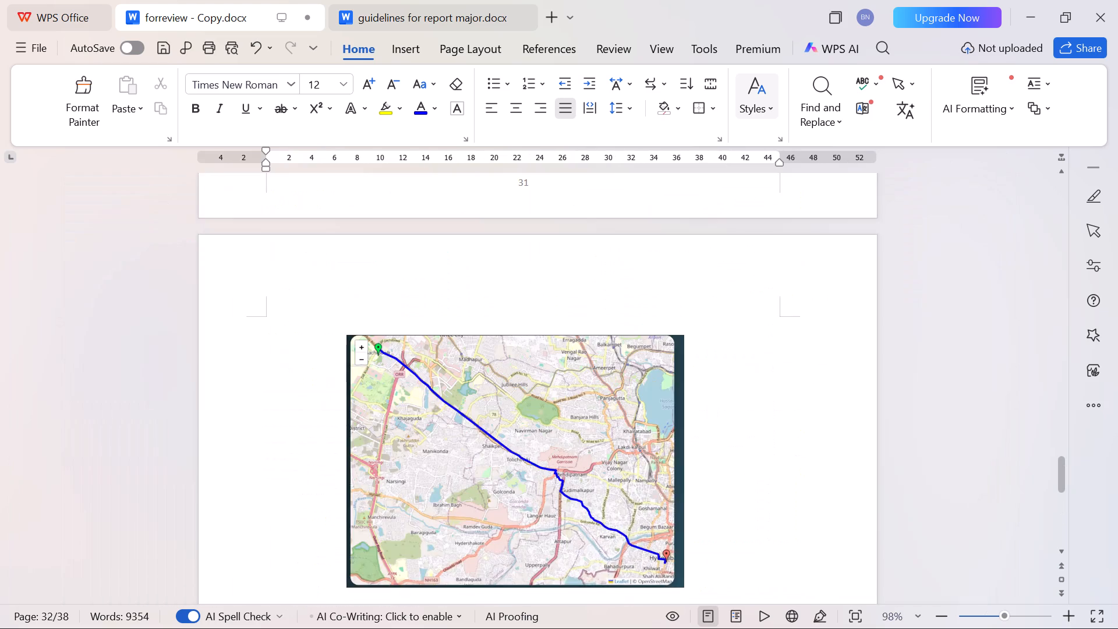
scroll(712, 336, "down", 16)
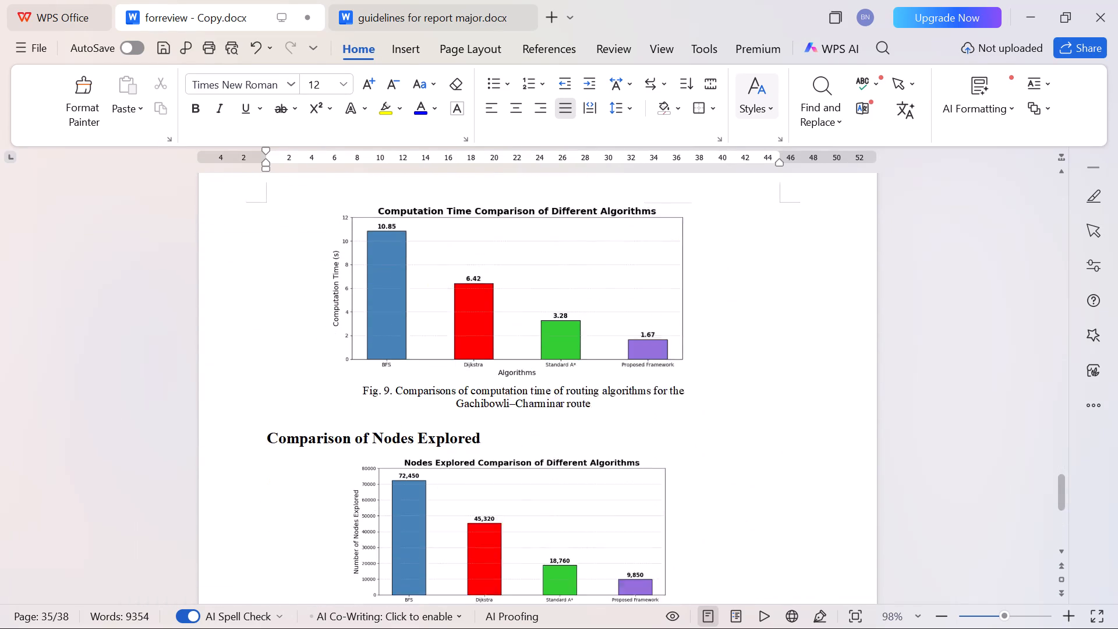
Insert four blank lines above the CHAPTER 6 CONCLUSION heading to push it onto the following page with its text.
scroll(712, 336, "down", 7)
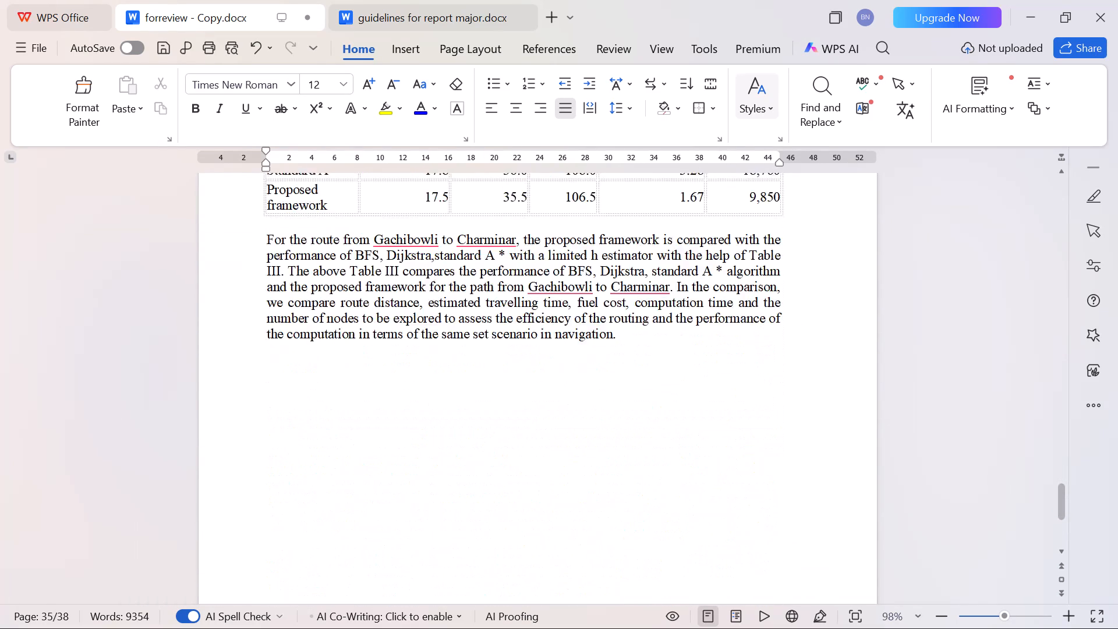
scroll(712, 336, "down", 2)
left_click(552, 299)
key("Return")
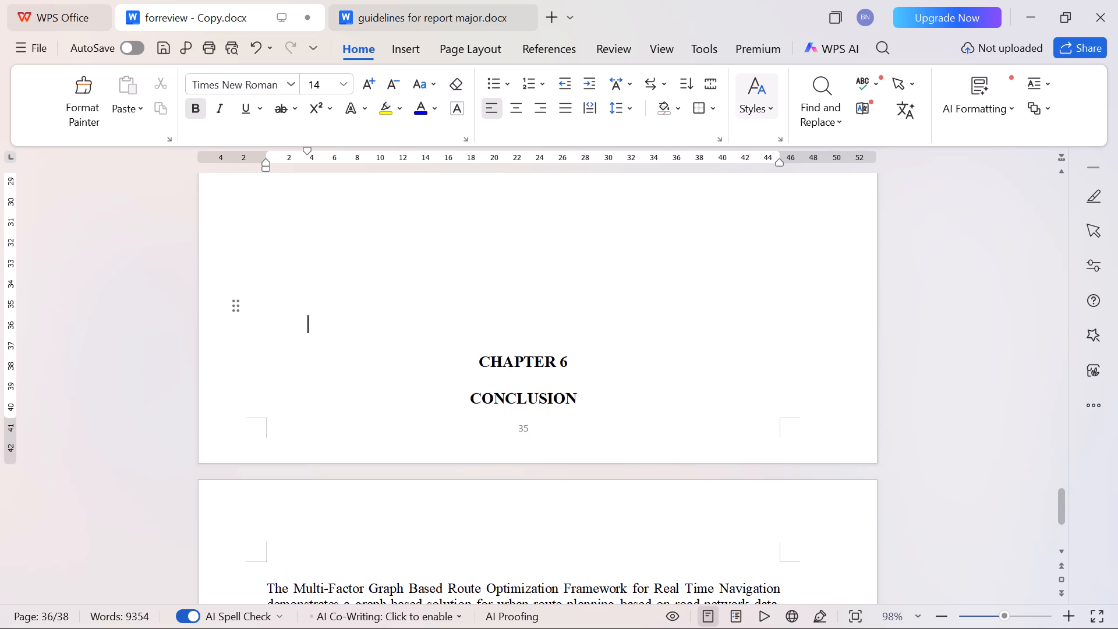
key("Return")
key("Return")
key("Return")
Insert two blank lines above the REFERENCES heading to move it onto the page with the reference list.
scroll(552, 299, "down", 4)
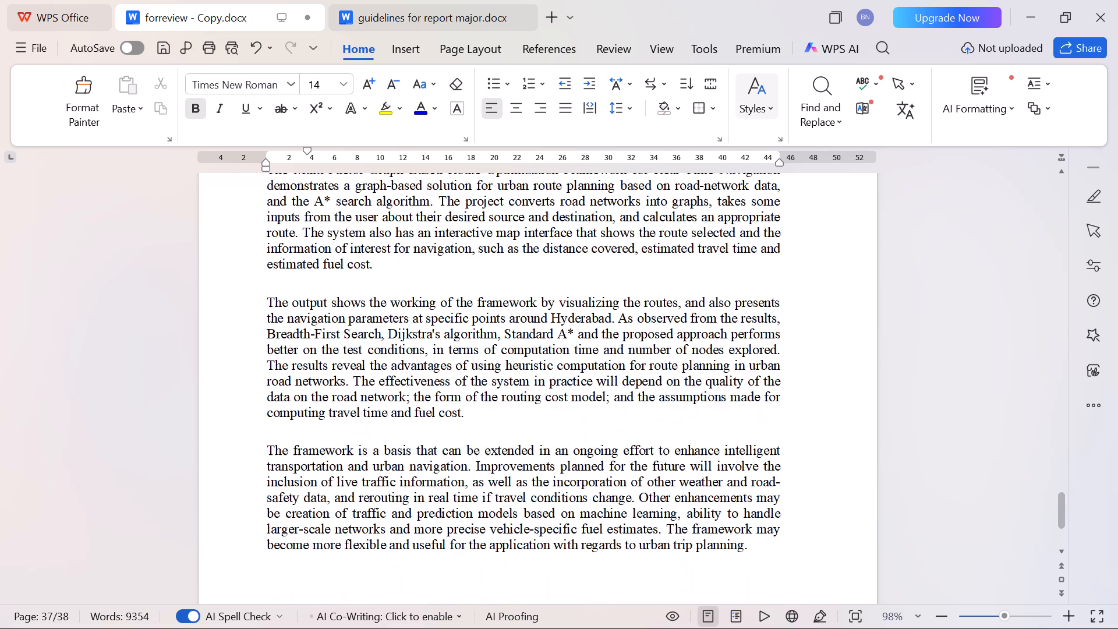
scroll(552, 299, "down", 5)
left_click(540, 272)
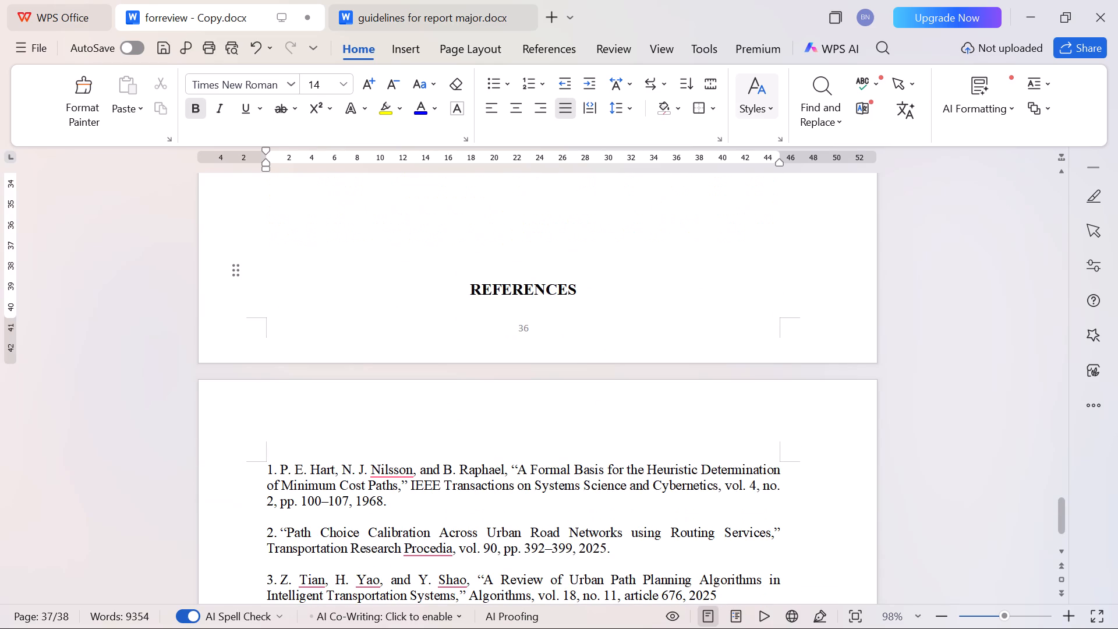
key("Return")
key("Return")
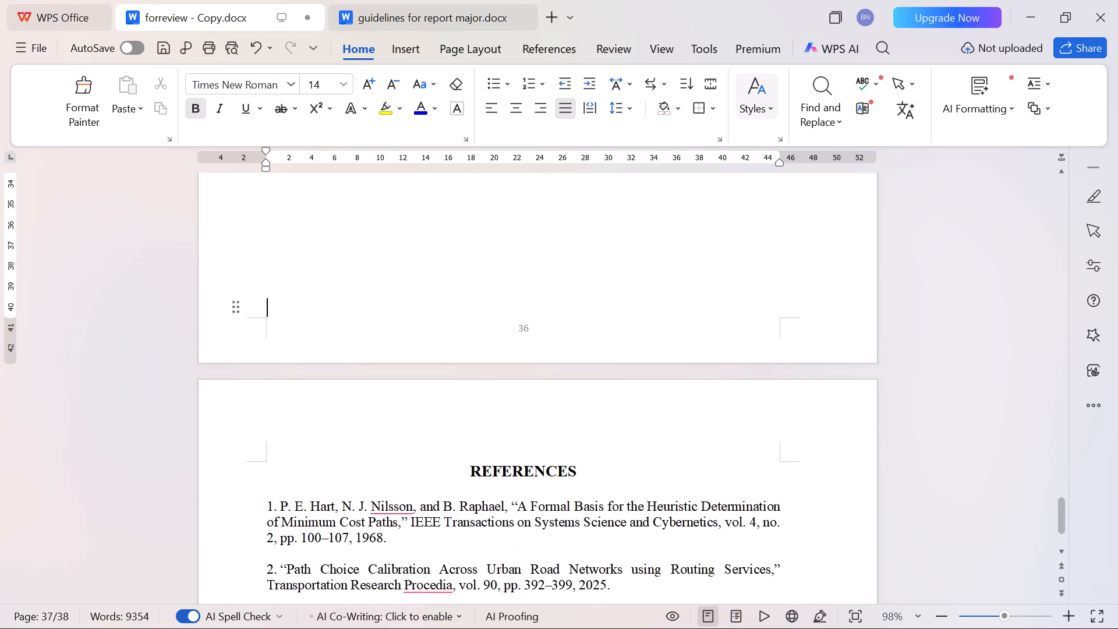
Review the guidelines document's early pages against the layout of the report copy's results and methodology diagram pages.
left_click(465, 0)
scroll(564, 490, "down", 7)
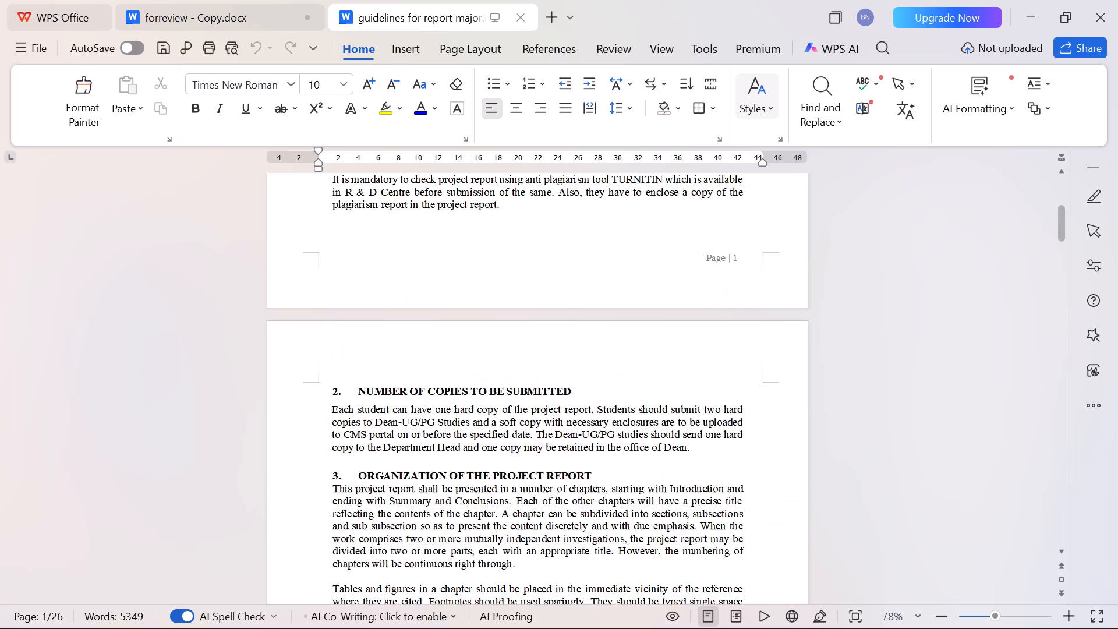
scroll(564, 490, "down", 20)
scroll(564, 490, "down", 4)
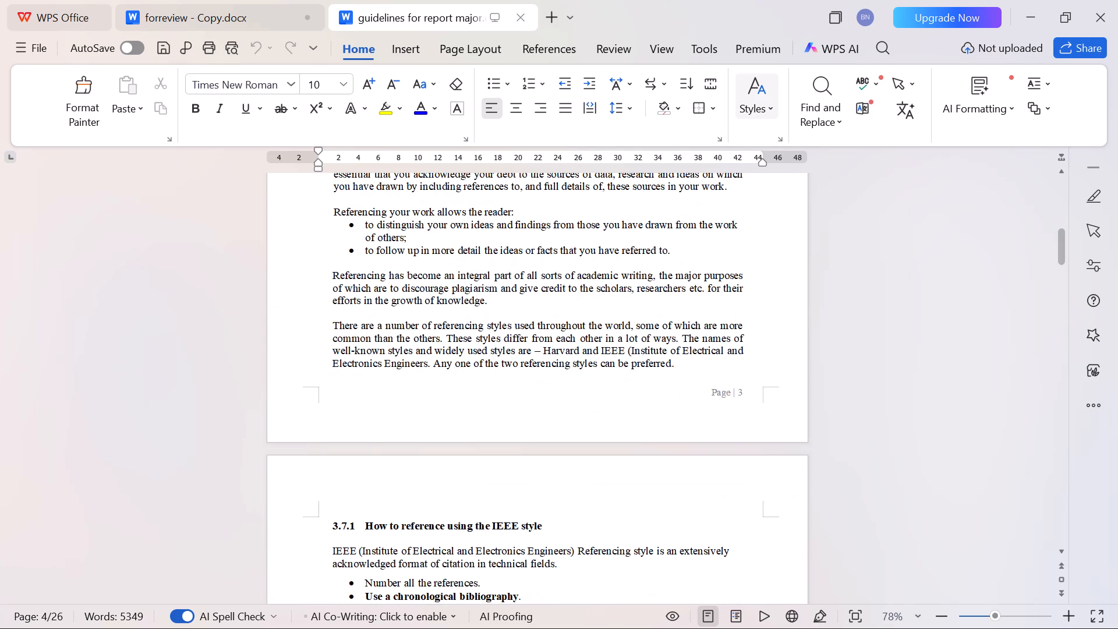
left_click(183, 0)
scroll(532, 489, "up", 13)
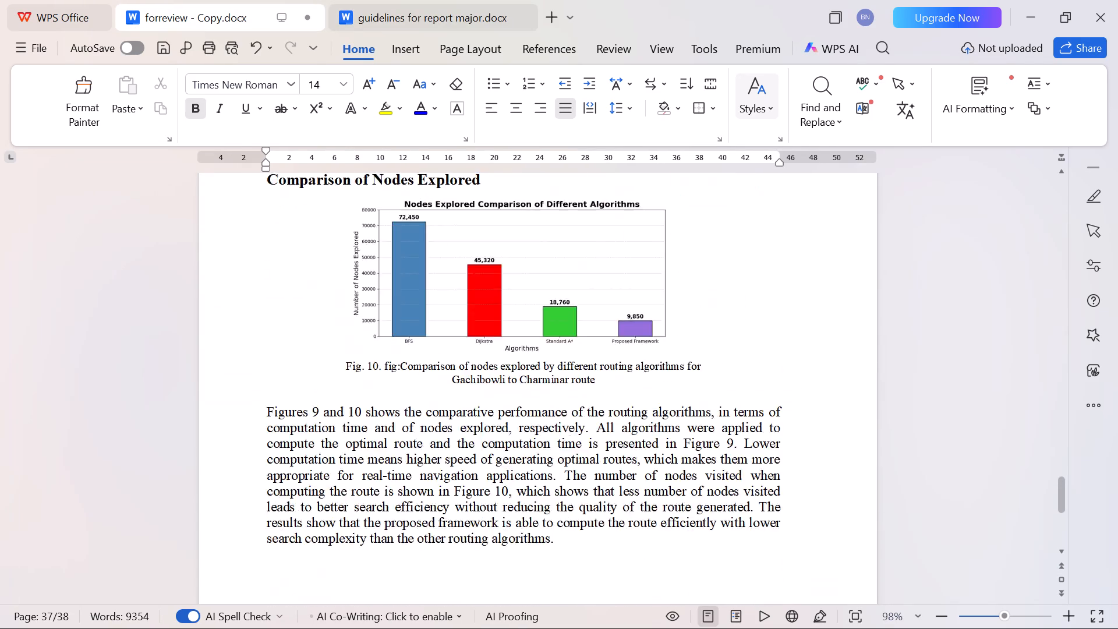
scroll(532, 489, "up", 12)
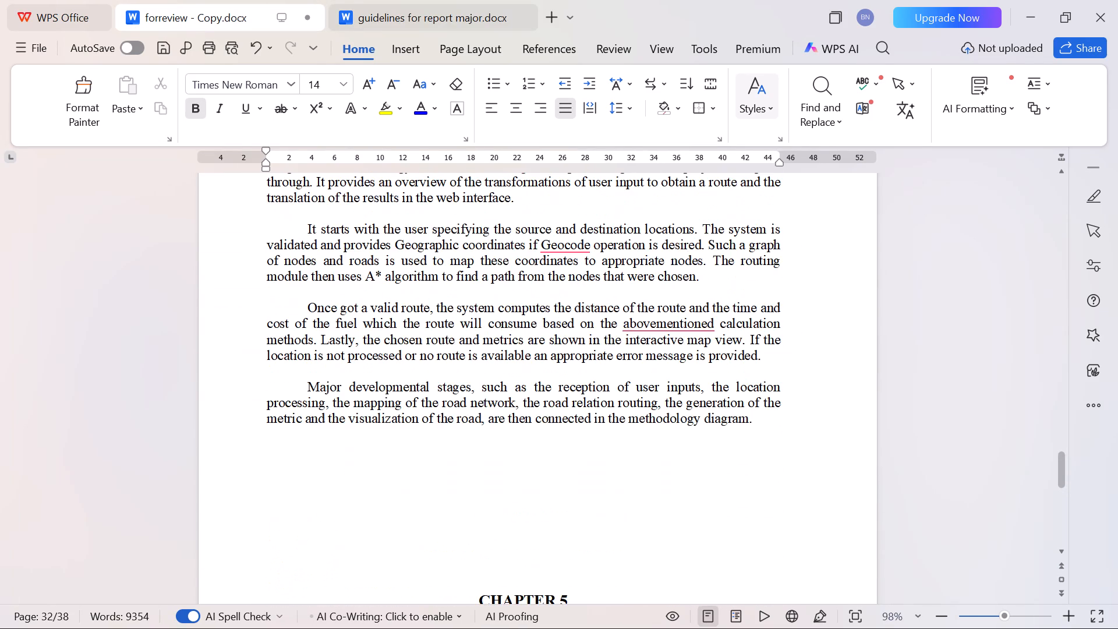
scroll(532, 489, "up", 7)
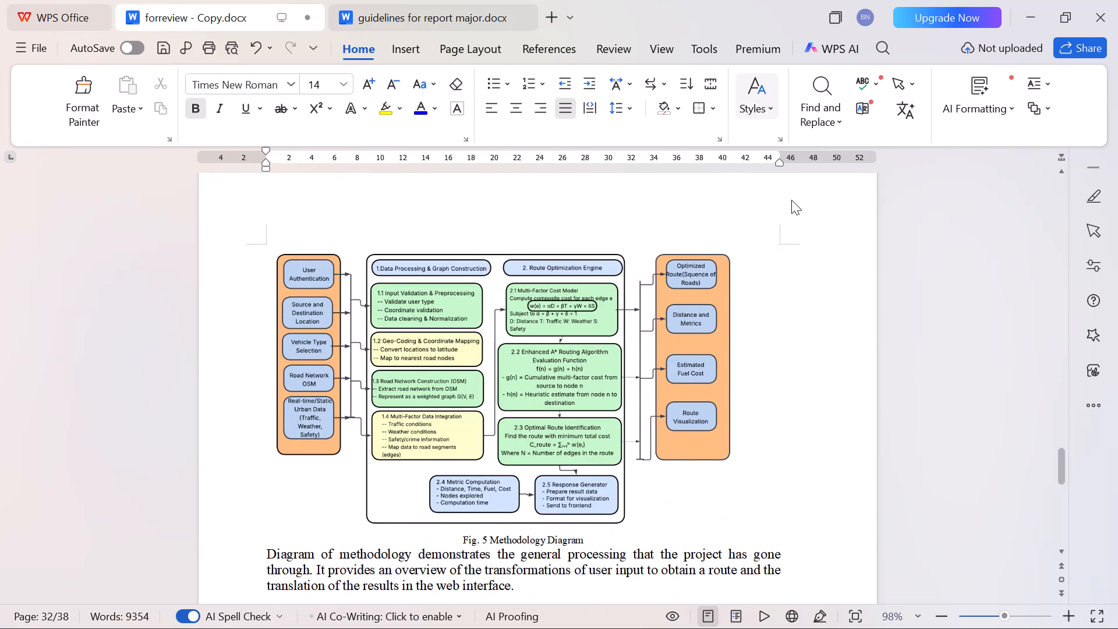
scroll(673, 291, "down", 1)
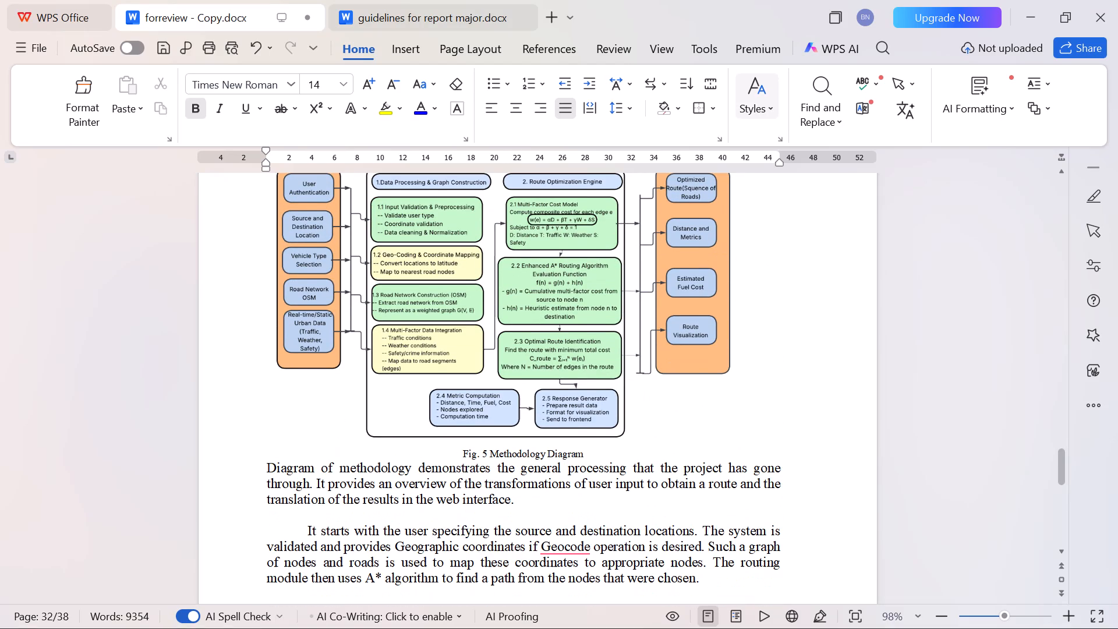
Zoom the report copy out to 78% to match the guidelines document and compare the page margins of both.
left_click(424, 16)
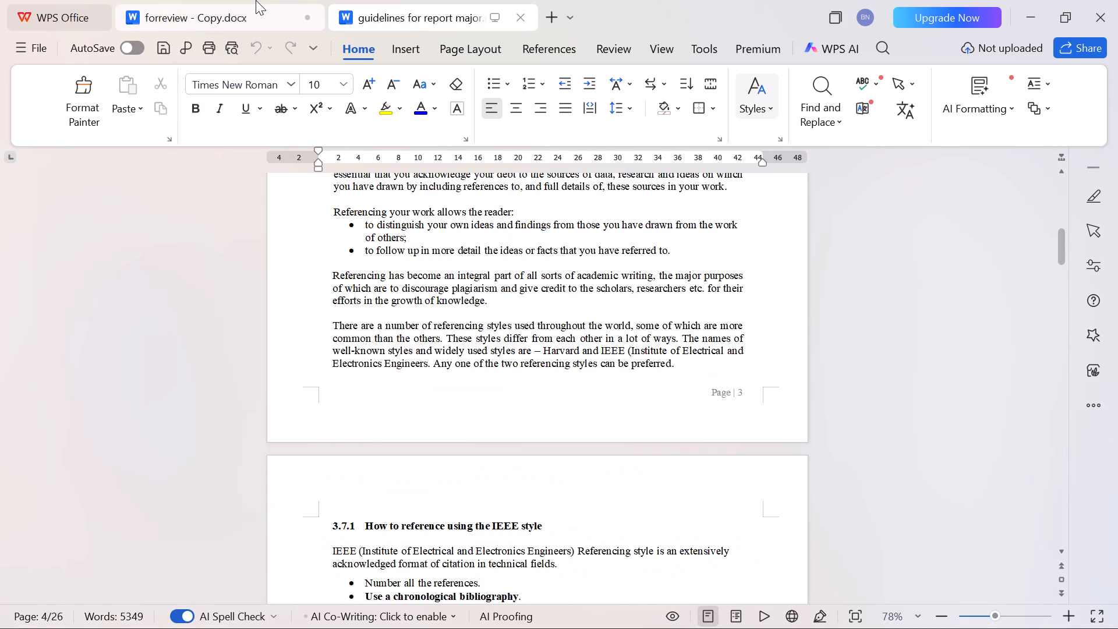
left_click(254, 0)
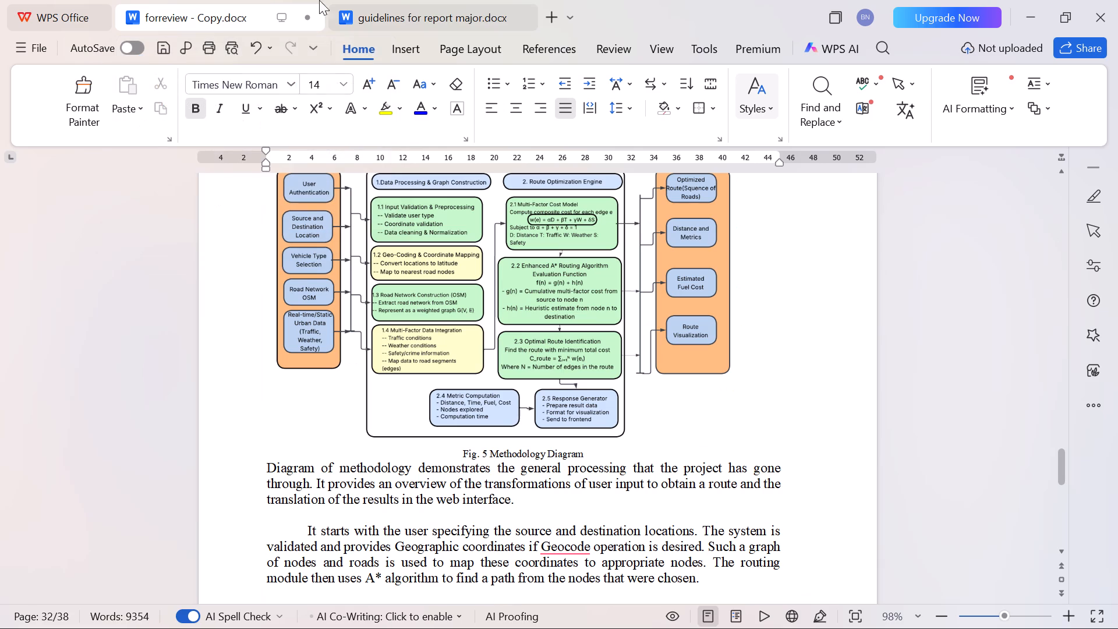
scroll(525, 241, "down", 3, "ctrl")
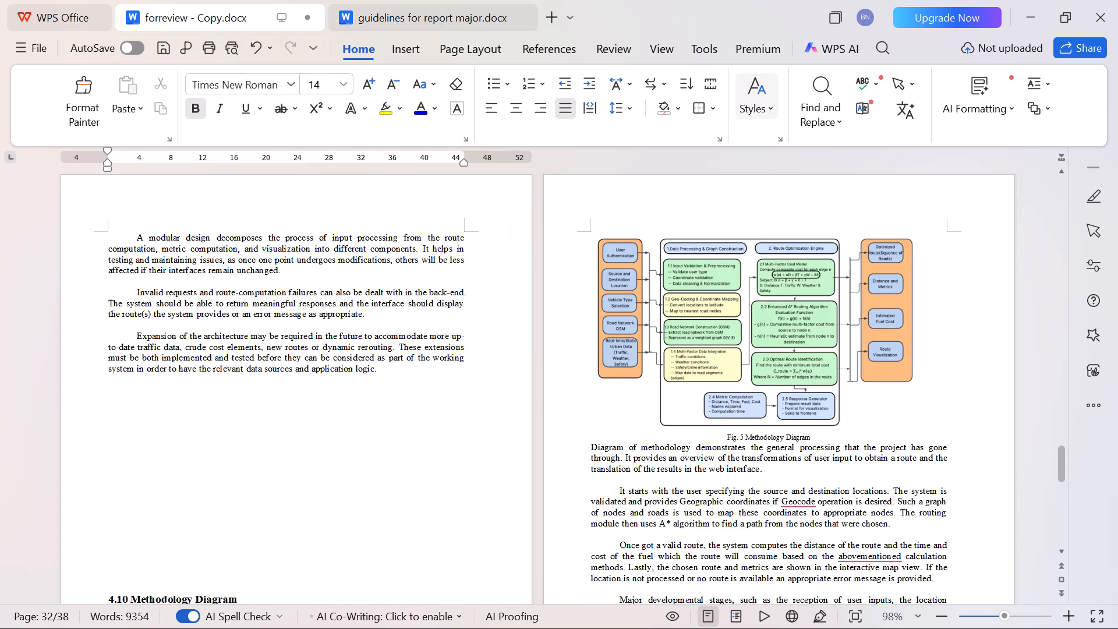
scroll(525, 241, "up", 2, "ctrl")
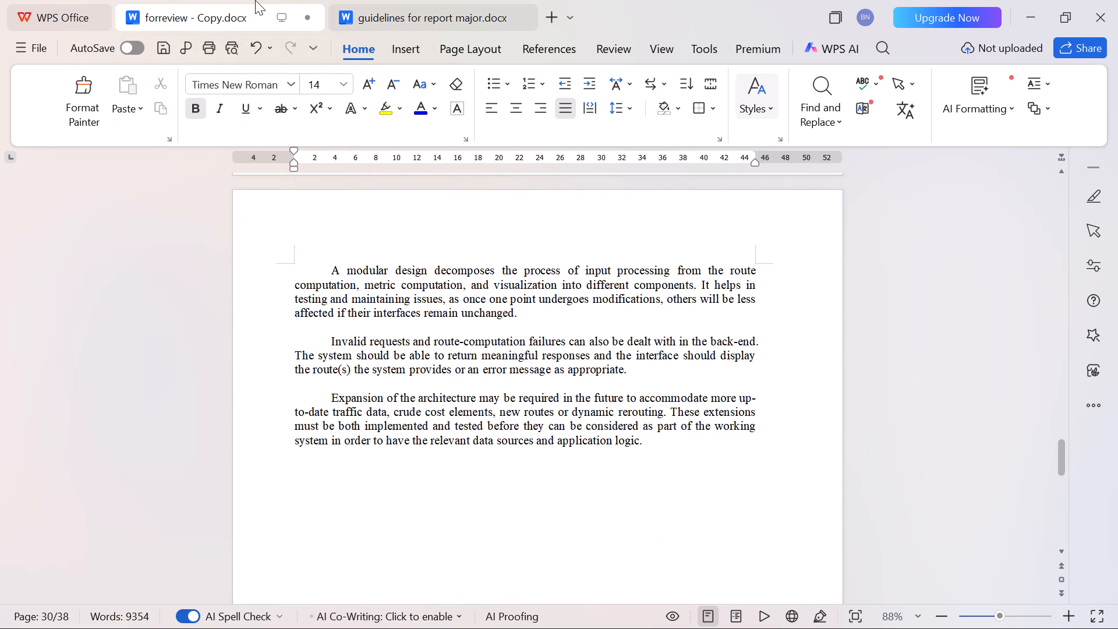
left_click(255, 0)
left_click(464, 0)
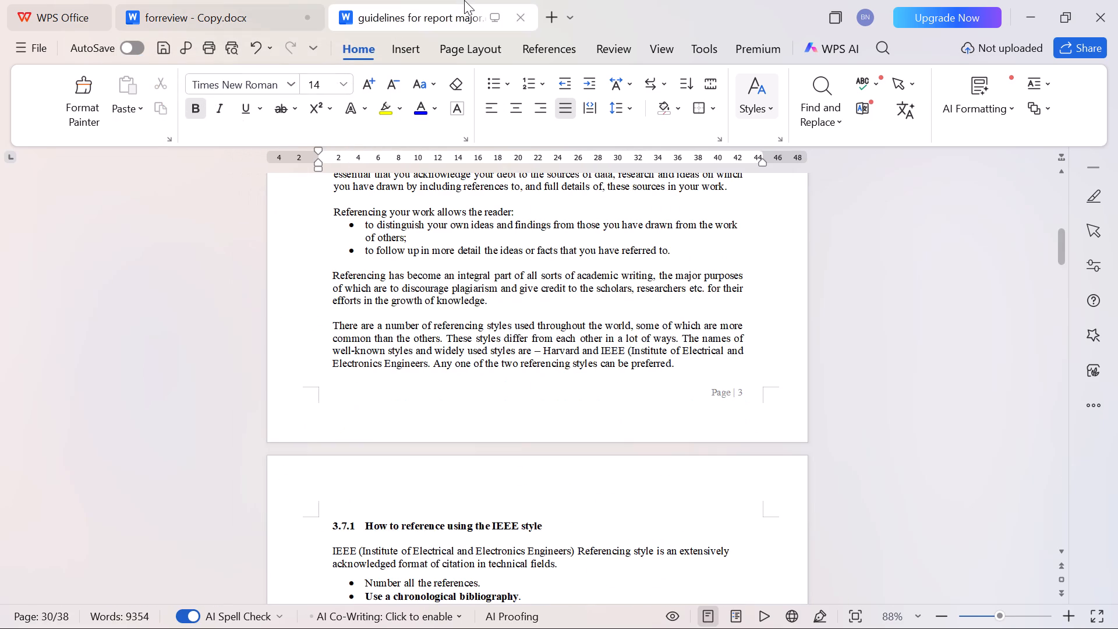
left_click(247, 0)
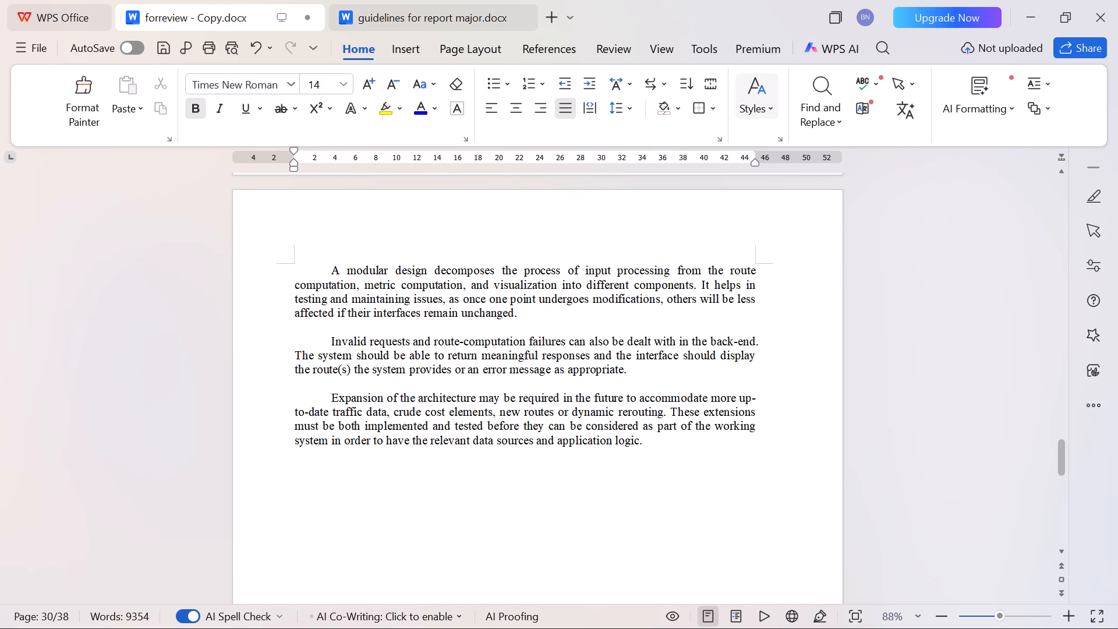
scroll(440, 277, "down", 2, "ctrl")
scroll(440, 277, "up", 2, "ctrl")
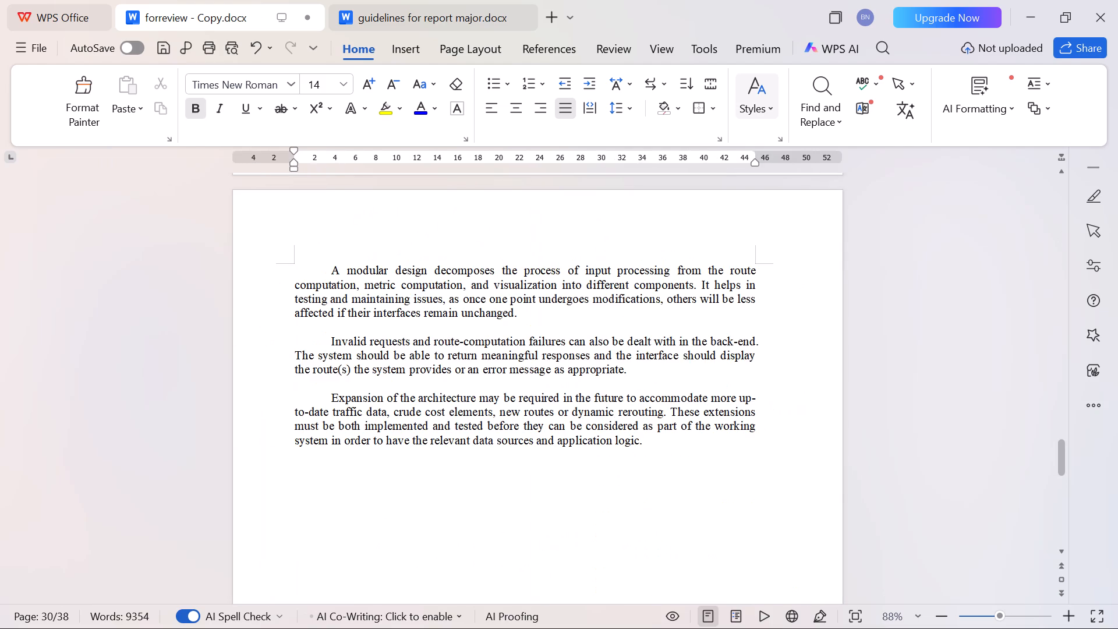
scroll(440, 277, "down", 1, "ctrl")
left_click(369, 0)
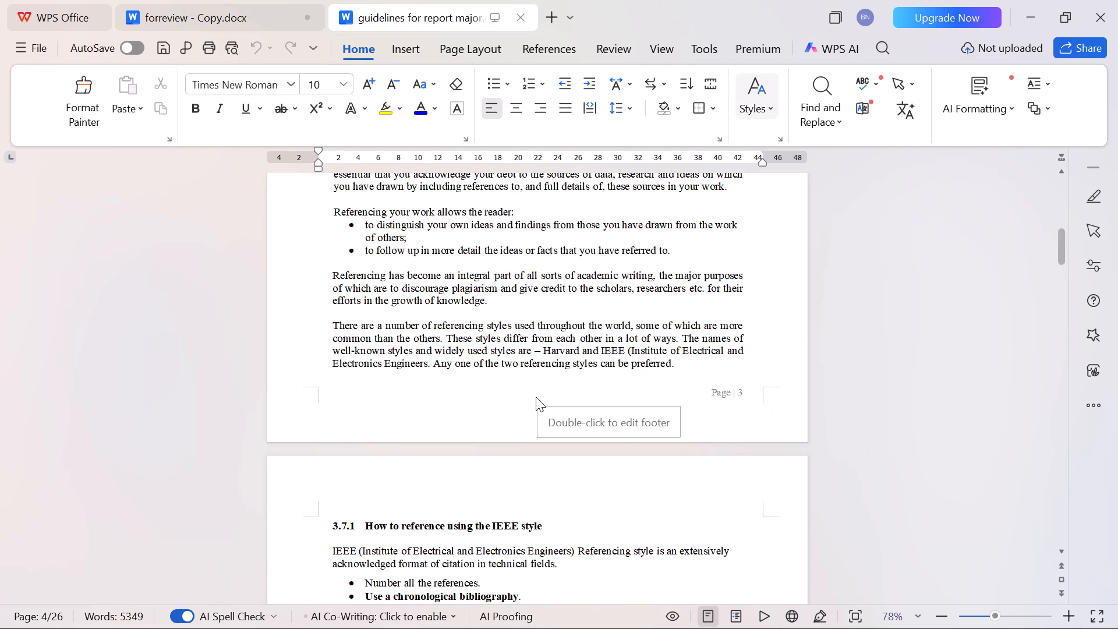
scroll(536, 397, "down", 2)
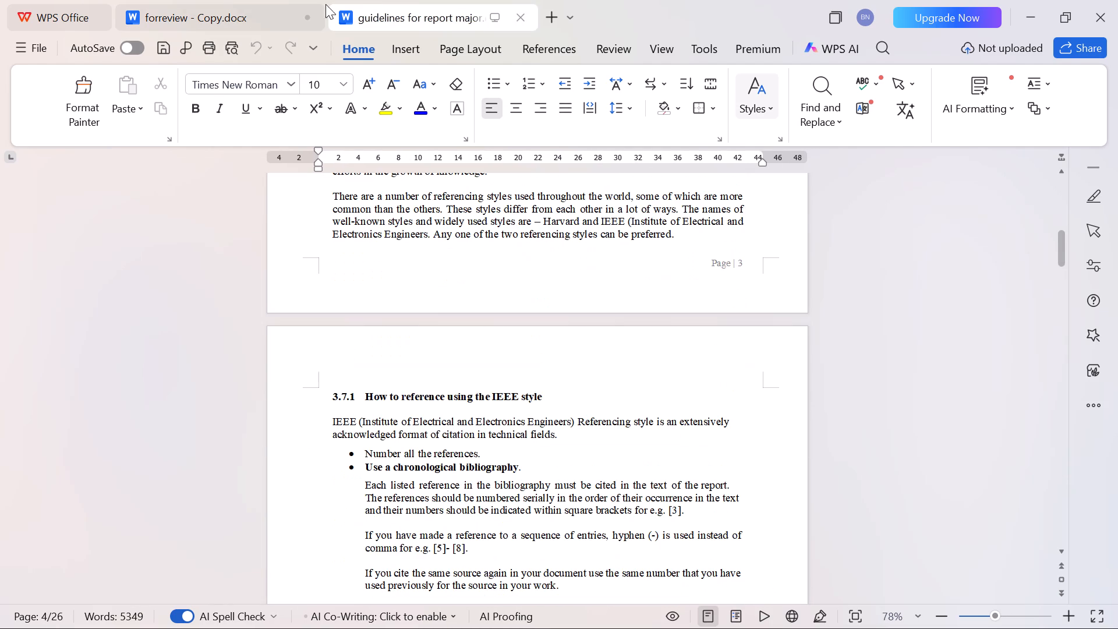
left_click(291, 0)
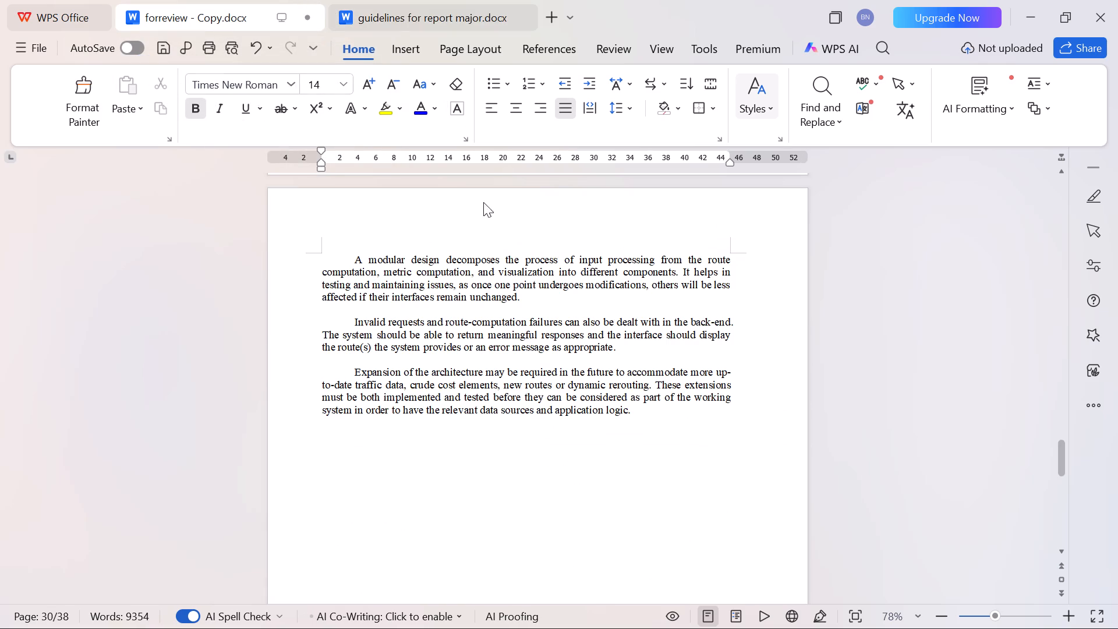
Compare the ruler margins and paragraph indents of the report copy's modular design page with the guidelines document's body text.
scroll(497, 281, "up", 1)
left_click(497, 281)
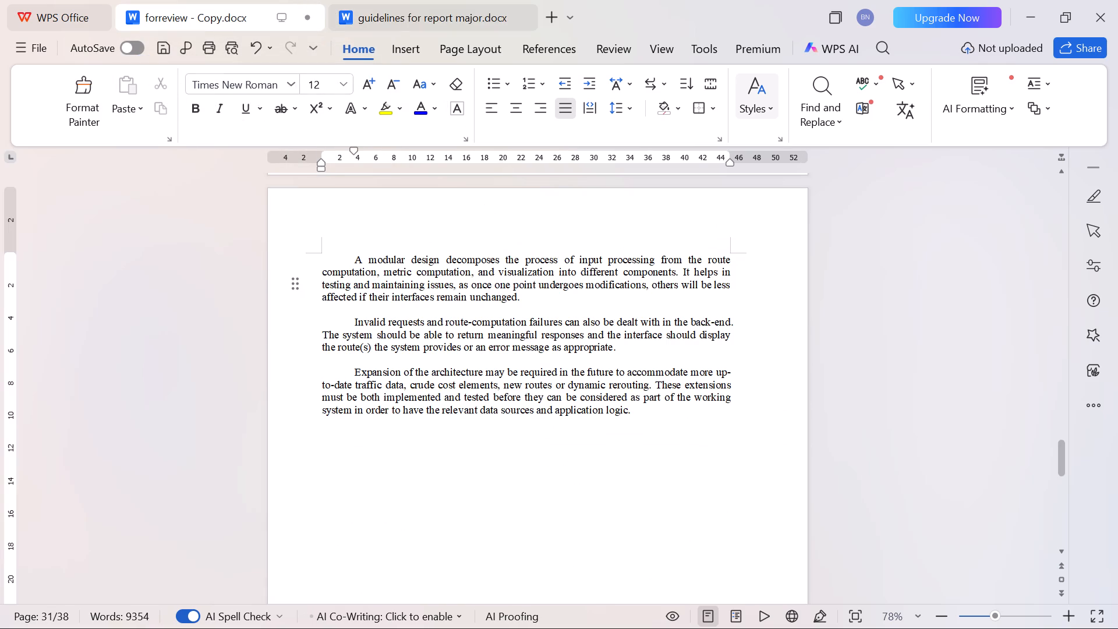
left_click(442, 22)
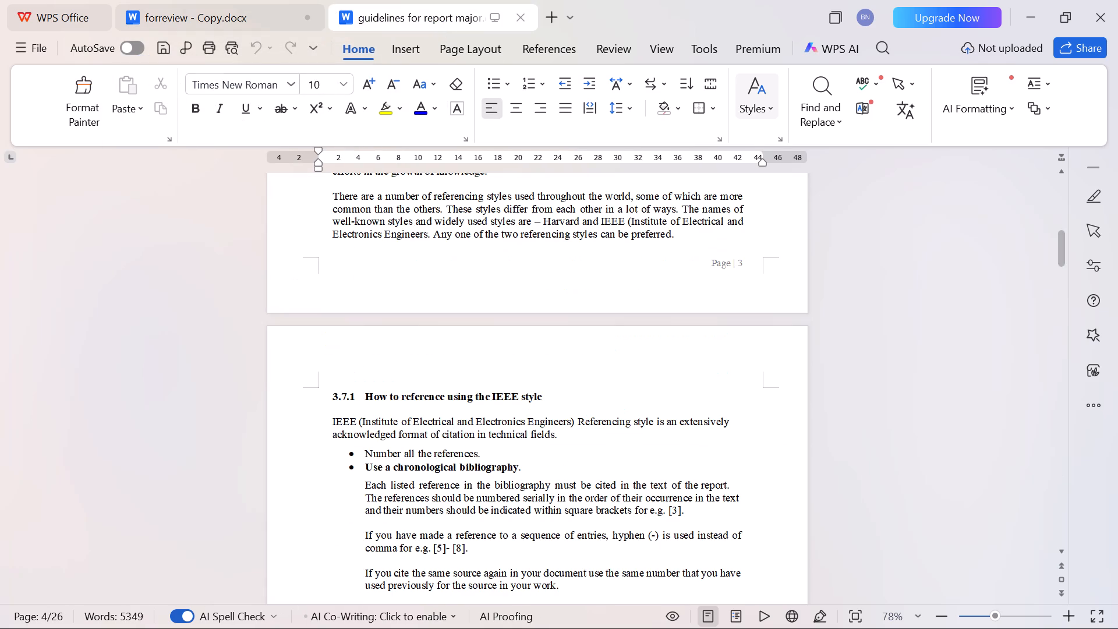
left_click(404, 268)
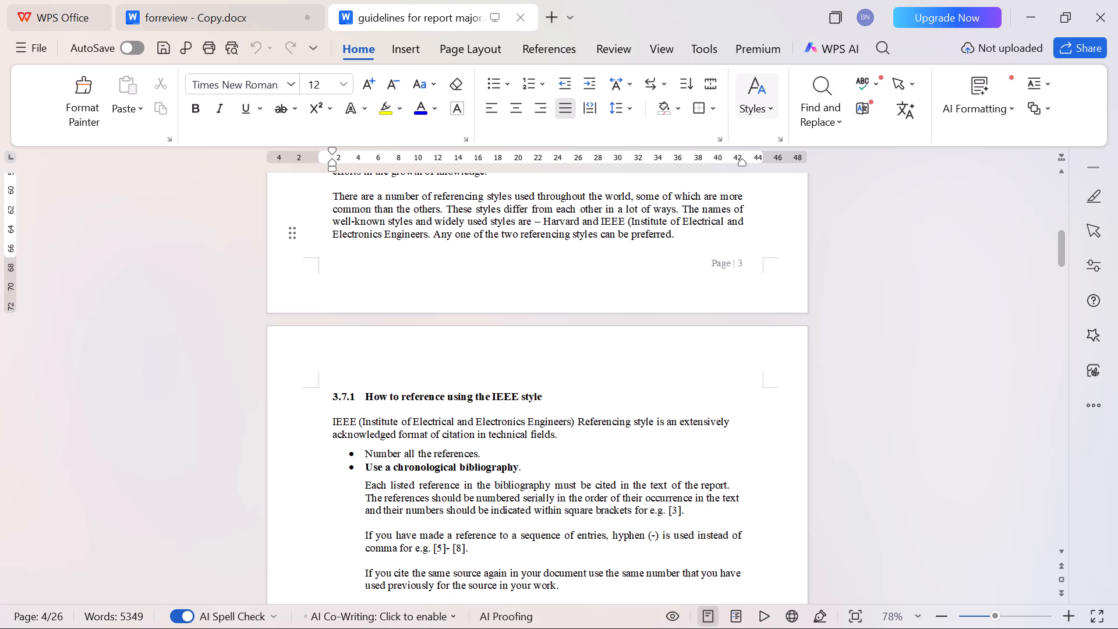
scroll(266, 269, "up", 8)
scroll(266, 269, "down", 1)
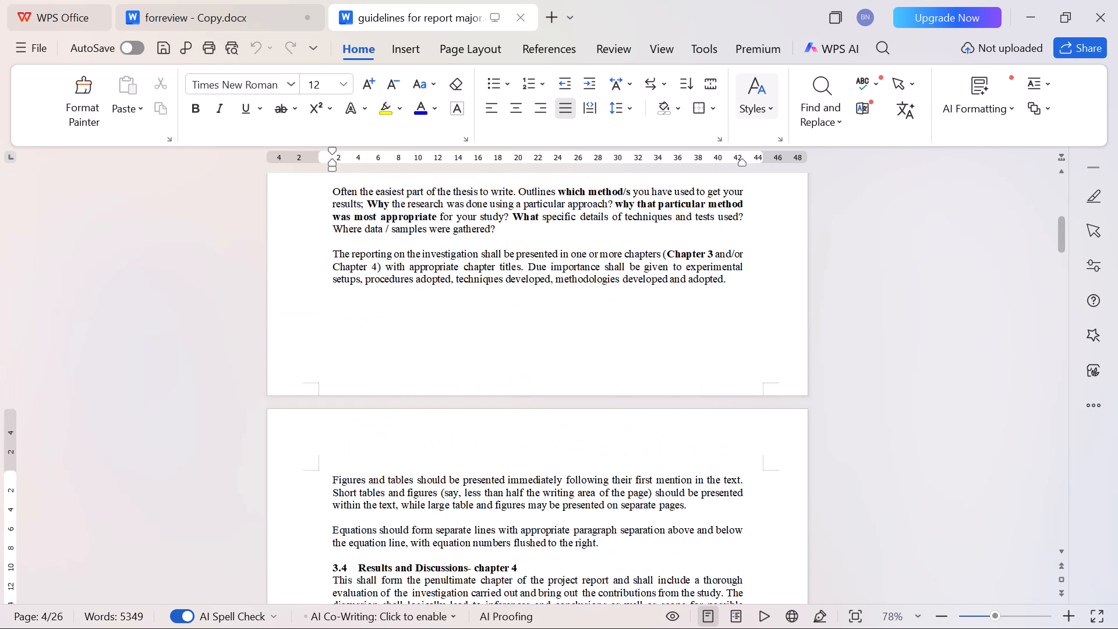
scroll(266, 269, "down", 2)
left_click(210, 0)
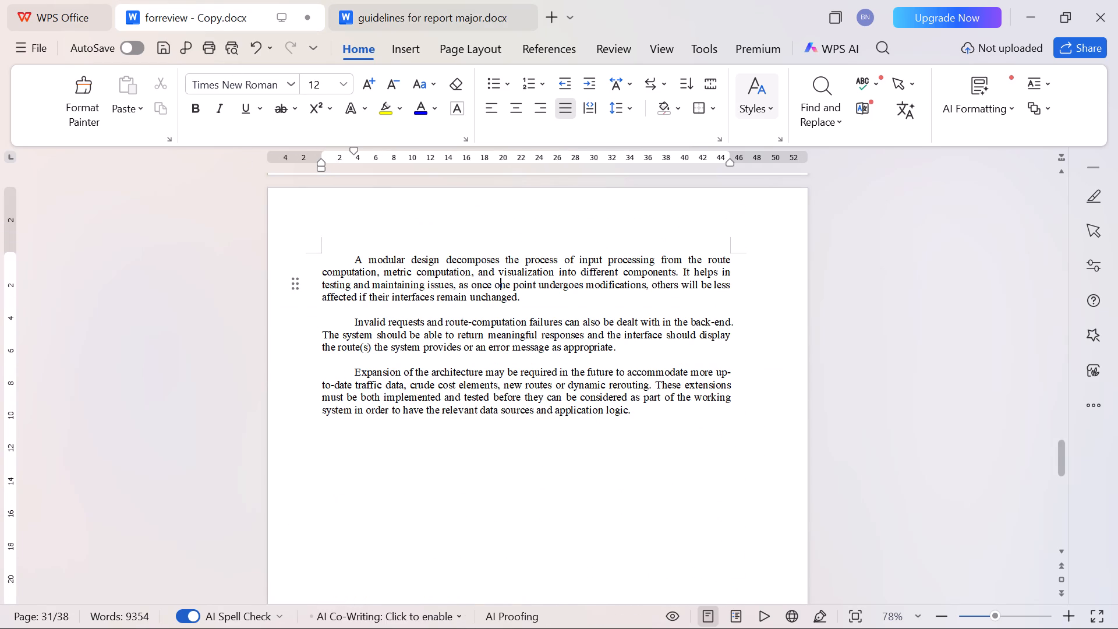
Compare the top margin of the report copy's modular design page with that of the guidelines document's pages.
scroll(49, 310, "down", 7)
scroll(49, 310, "up", 2)
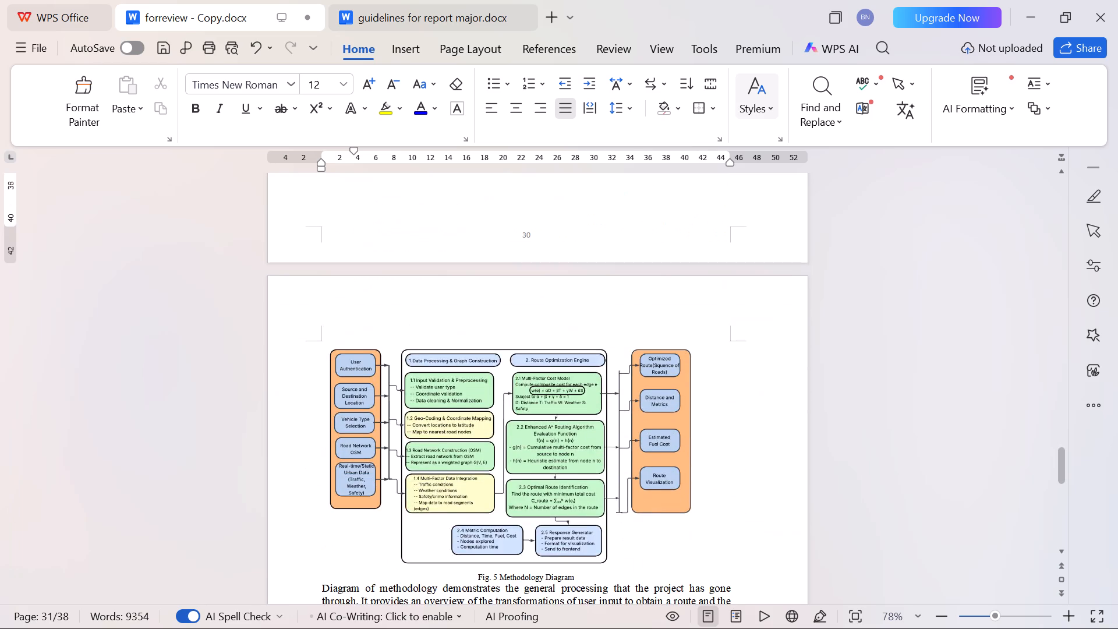
scroll(49, 310, "up", 3)
scroll(0, 245, "up", 1)
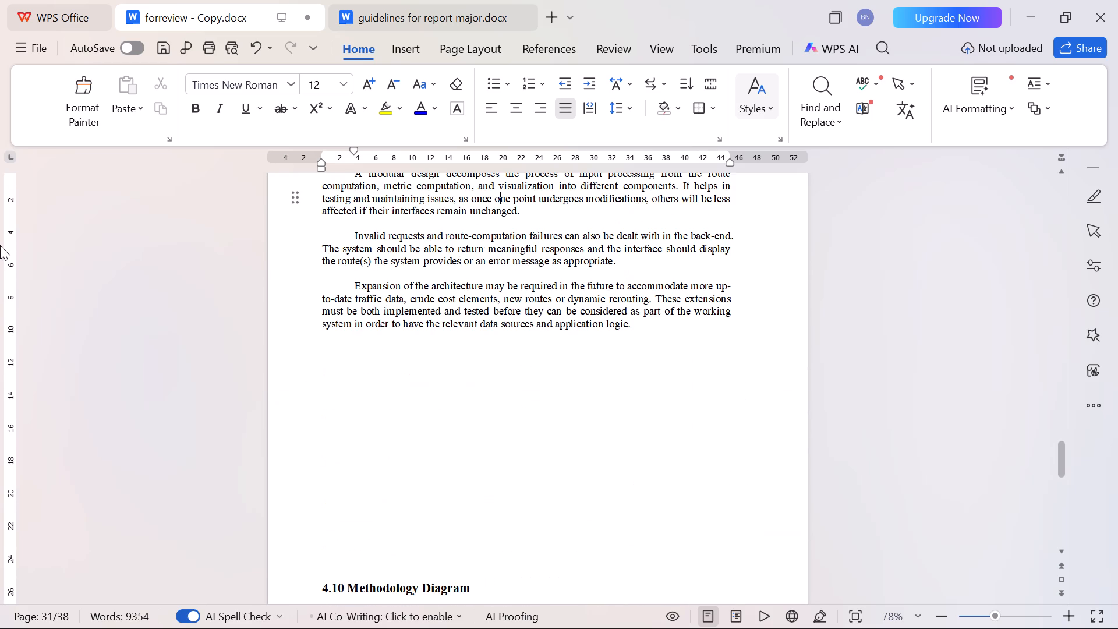
scroll(0, 245, "up", 2)
scroll(316, 308, "up", 1)
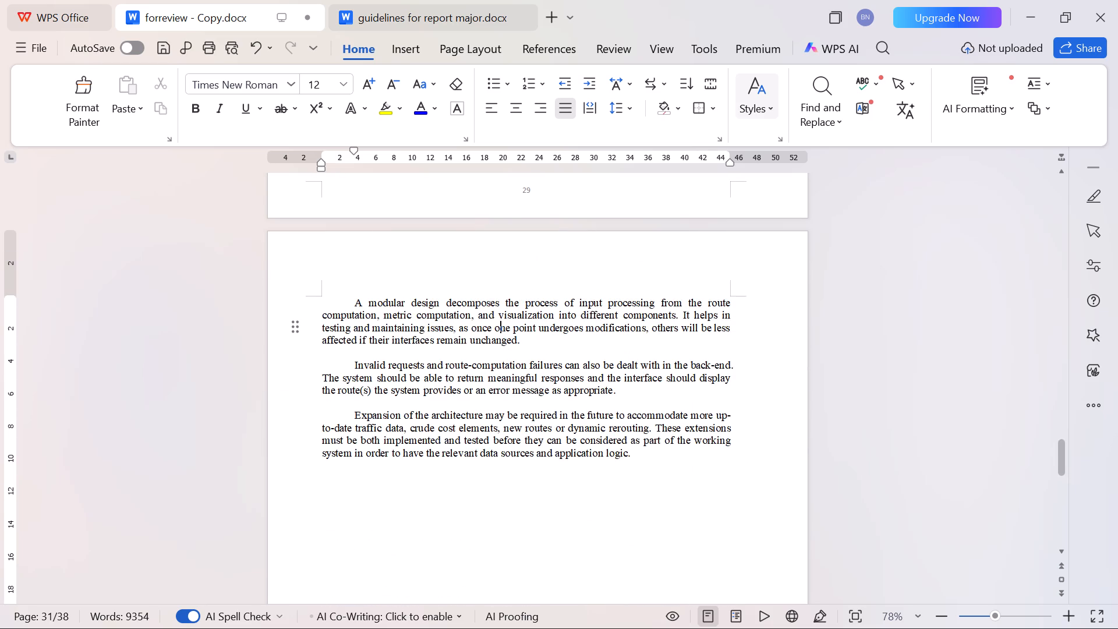
left_click(10, 306)
left_click(333, 0)
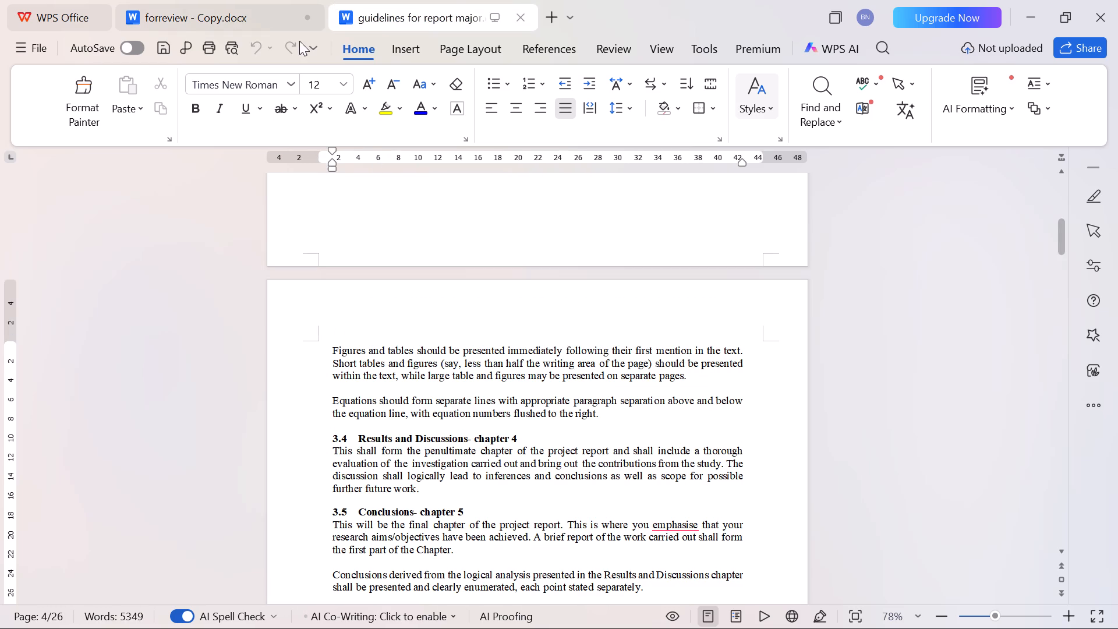
left_click(266, 2)
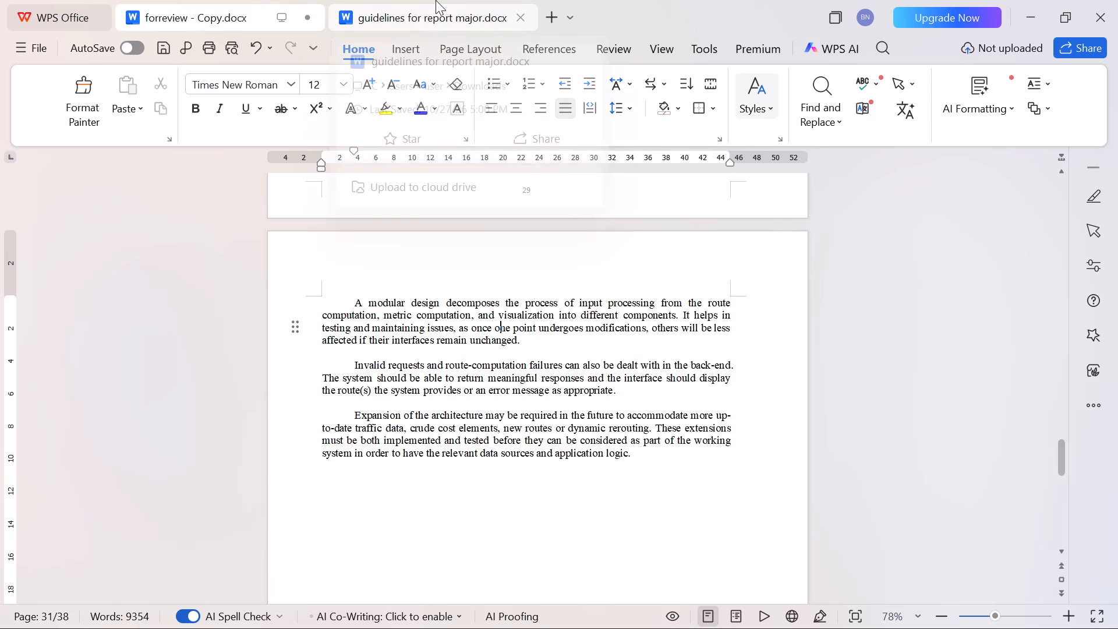
left_click(436, 0)
scroll(532, 426, "up", 2)
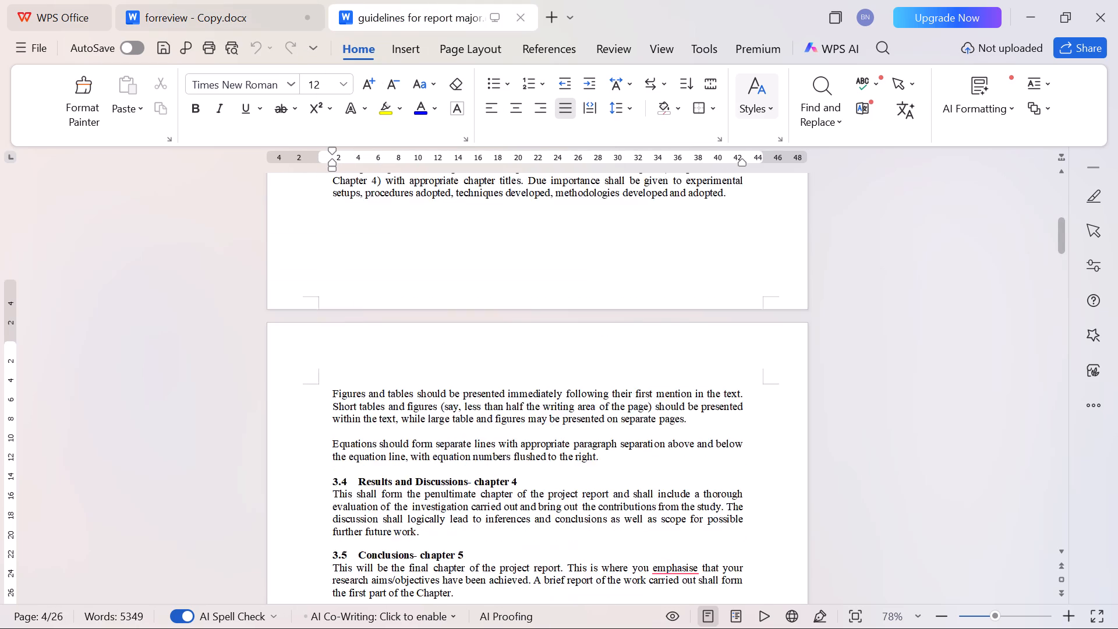
scroll(532, 426, "up", 9)
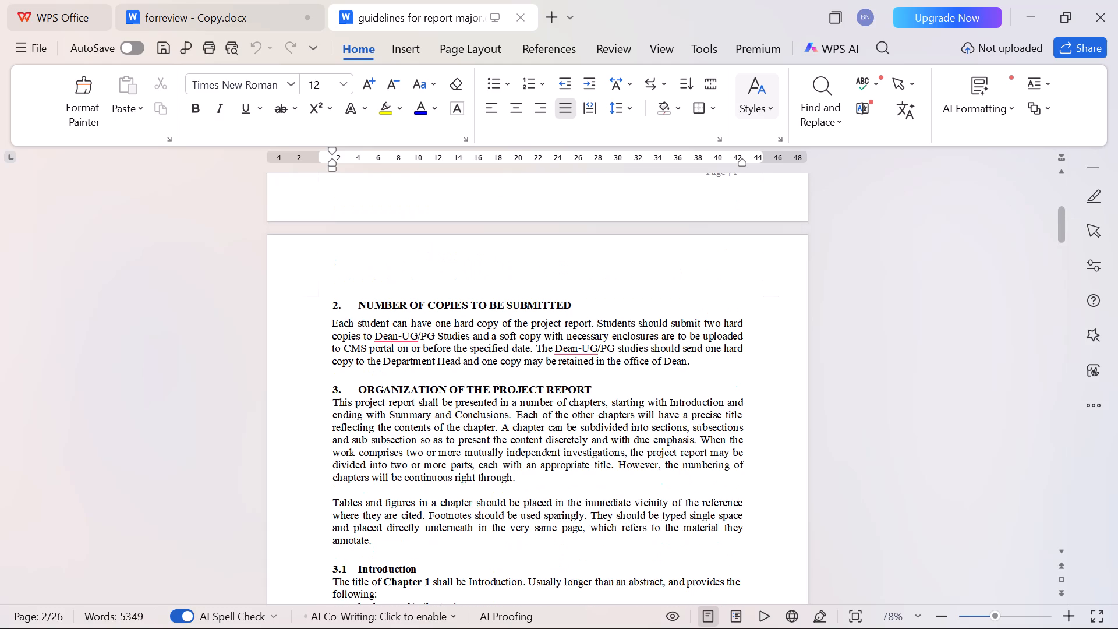
left_click(281, 0)
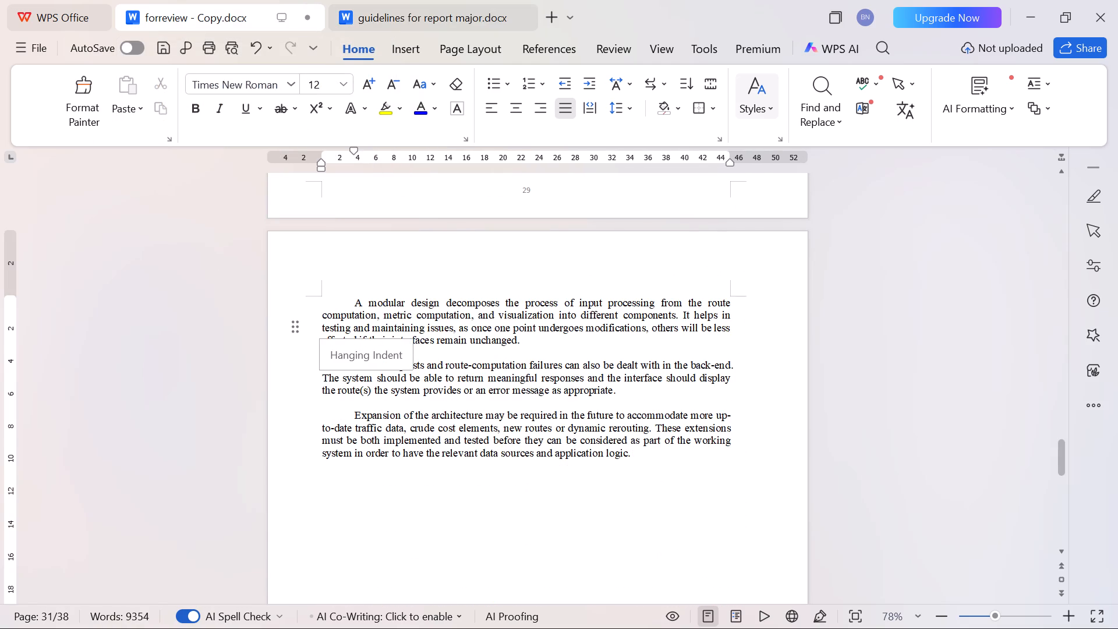
Review the guidelines document's report organization, referencing, format and preliminary page rules through to Sample Page 1's cover layout.
left_click(427, 0)
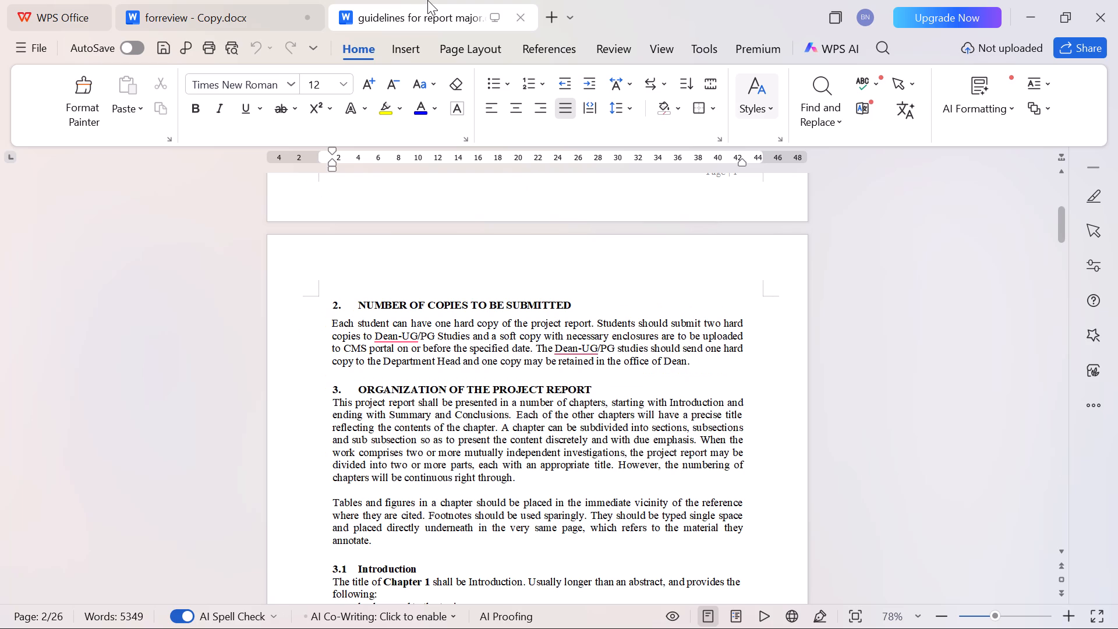
scroll(565, 409, "up", 9)
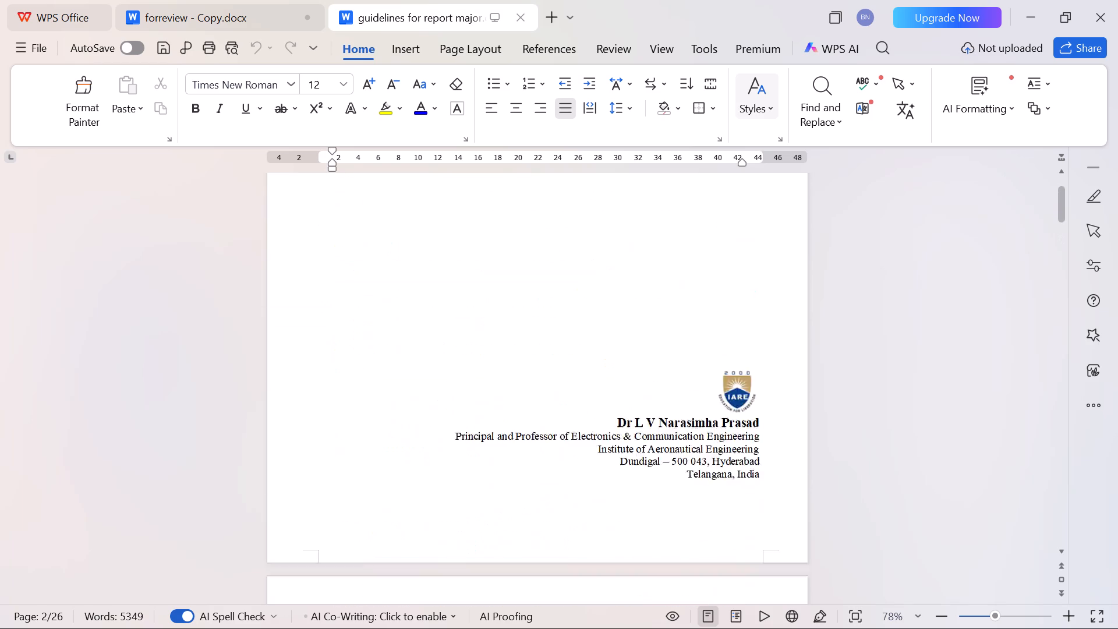
scroll(565, 409, "up", 5)
scroll(565, 409, "down", 17)
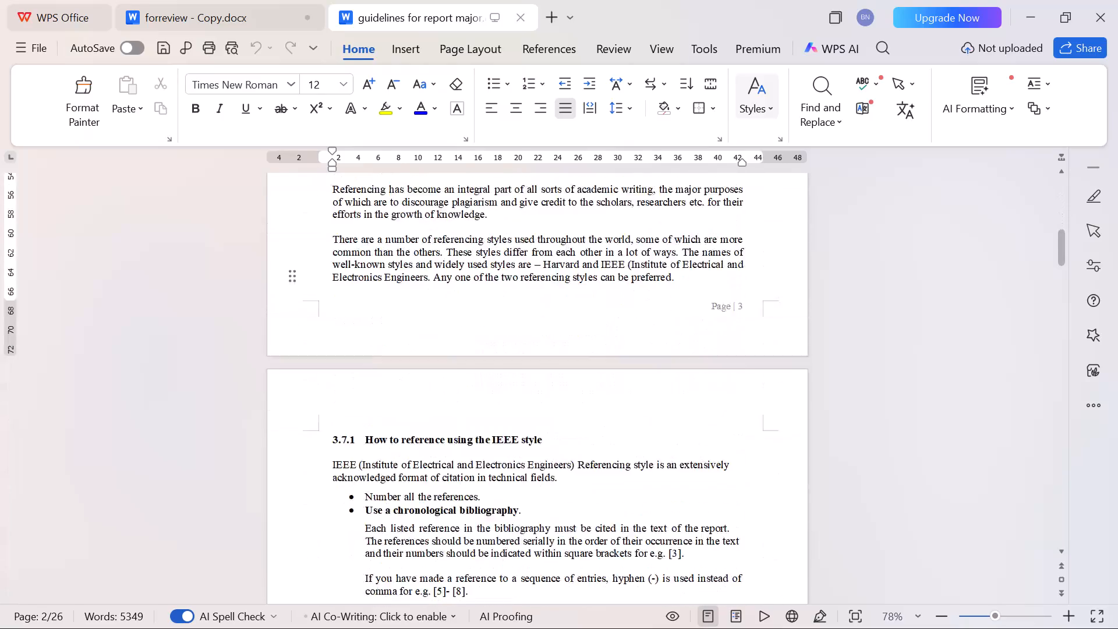
scroll(565, 409, "down", 11)
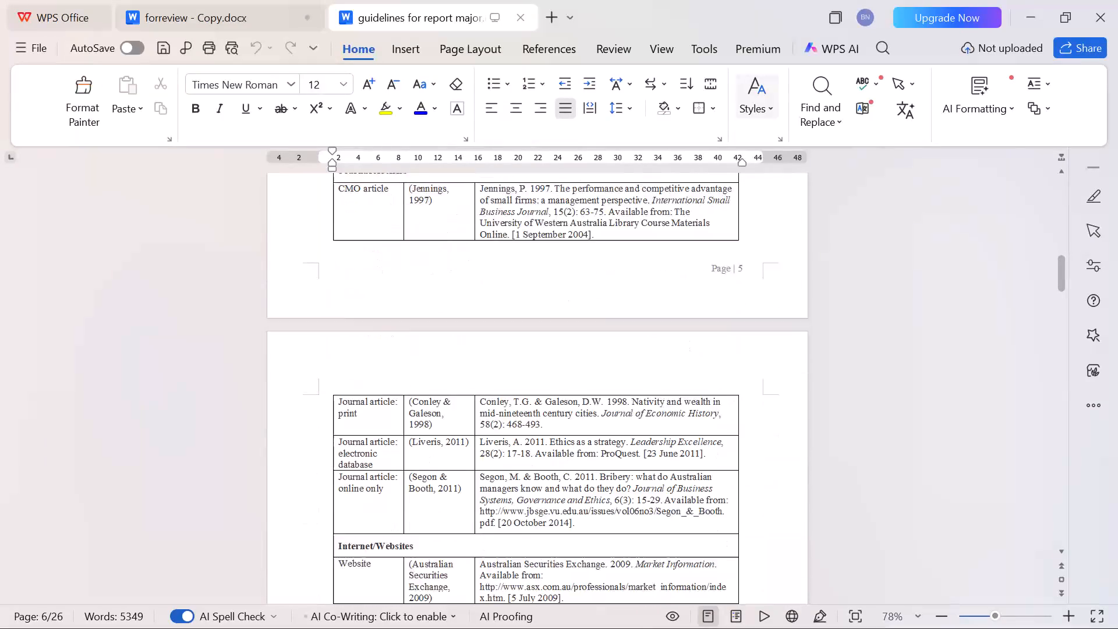
scroll(565, 409, "down", 8)
scroll(565, 407, "up", 6)
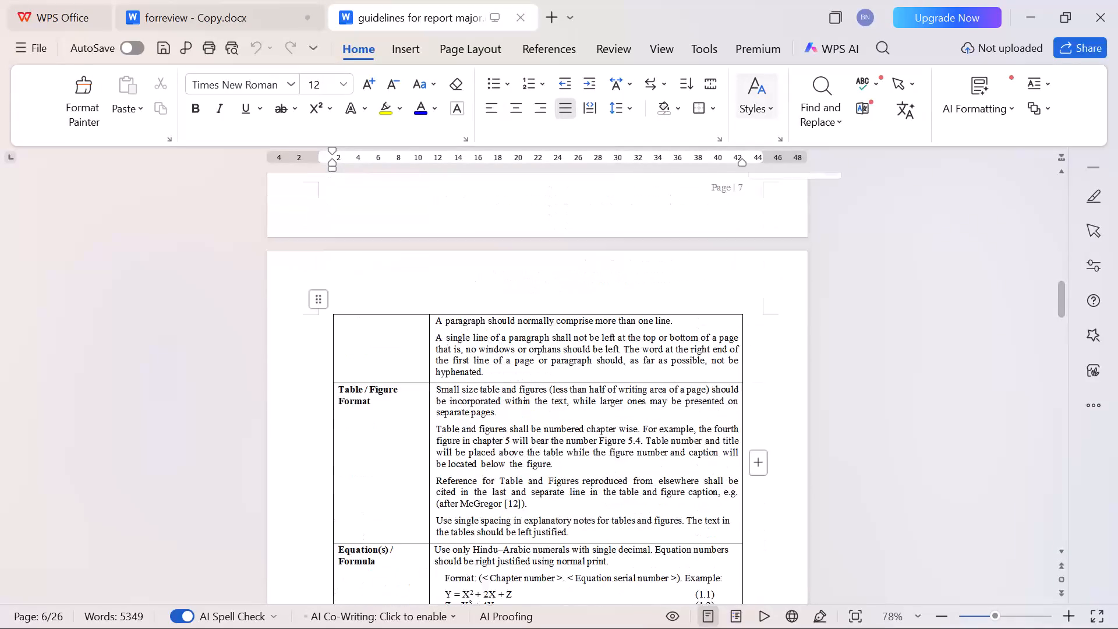
scroll(565, 407, "up", 20)
scroll(565, 407, "up", 20)
scroll(565, 407, "up", 1)
scroll(565, 407, "down", 3)
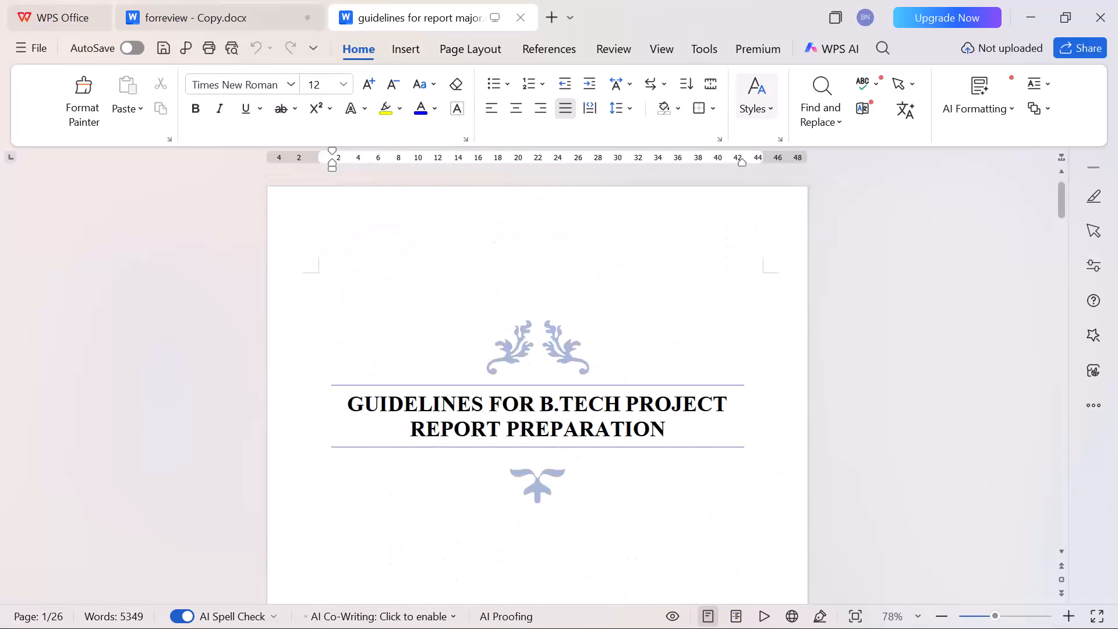
scroll(565, 407, "down", 6)
scroll(565, 407, "up", 3)
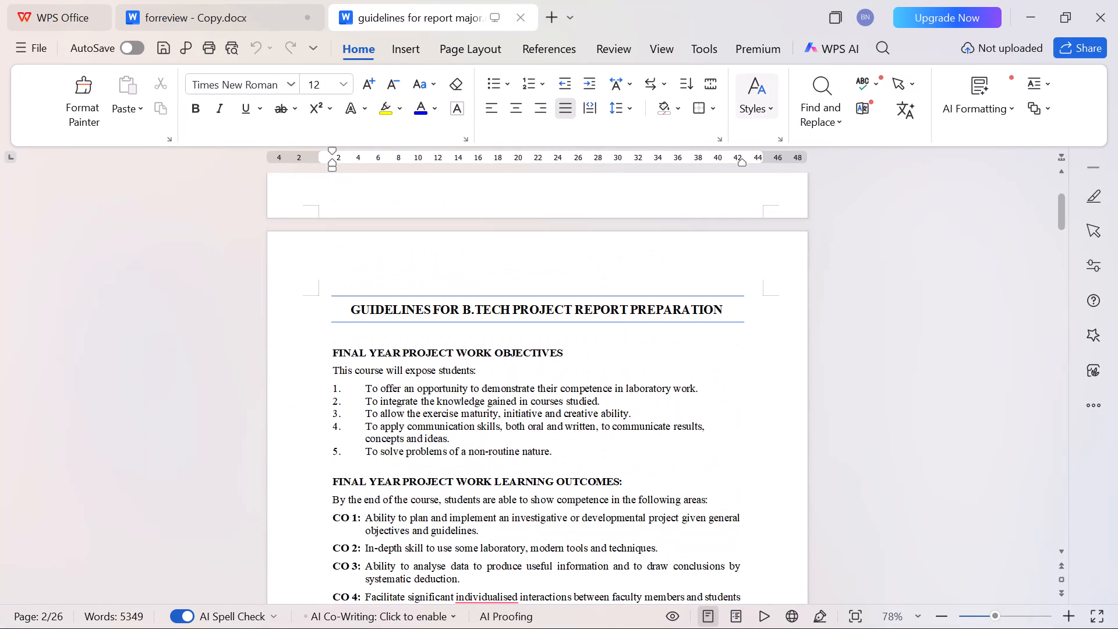
scroll(565, 407, "down", 6)
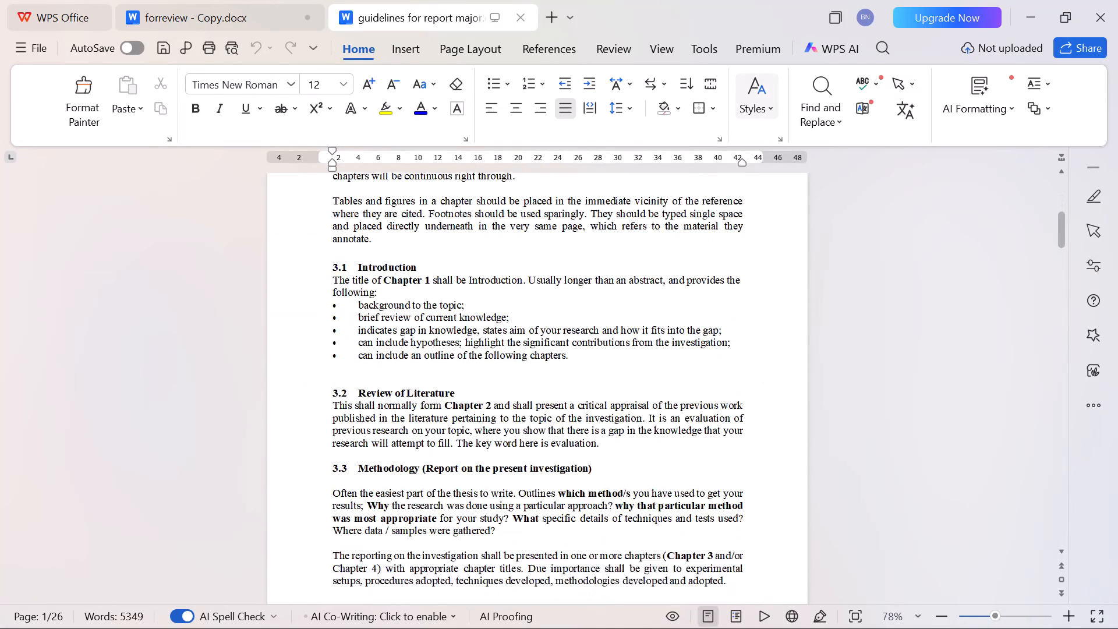
scroll(565, 407, "down", 12)
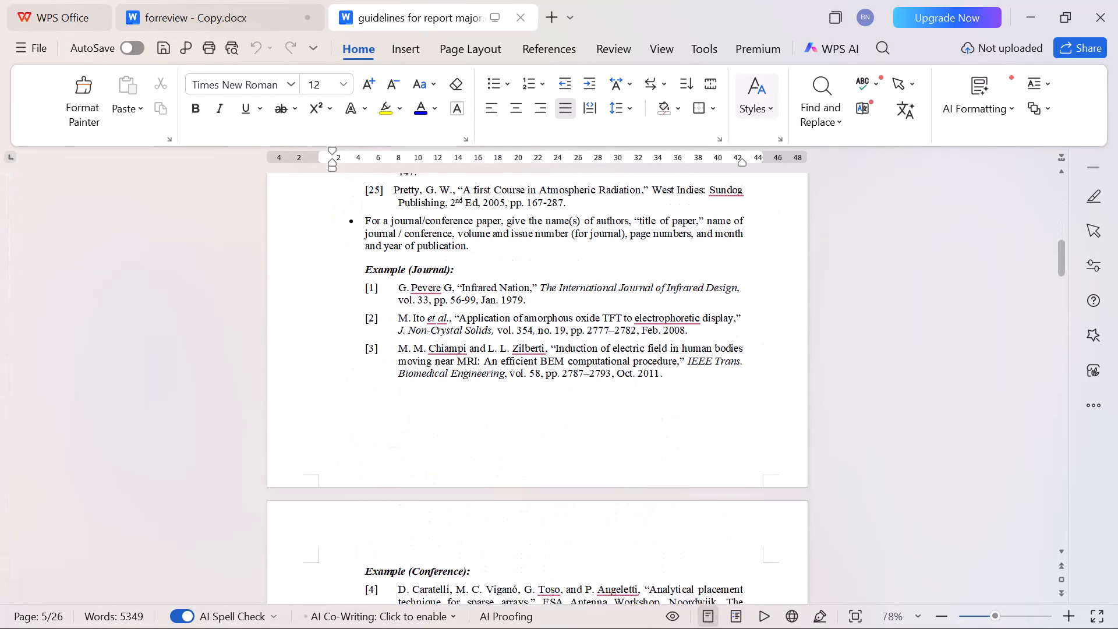
scroll(565, 407, "down", 10)
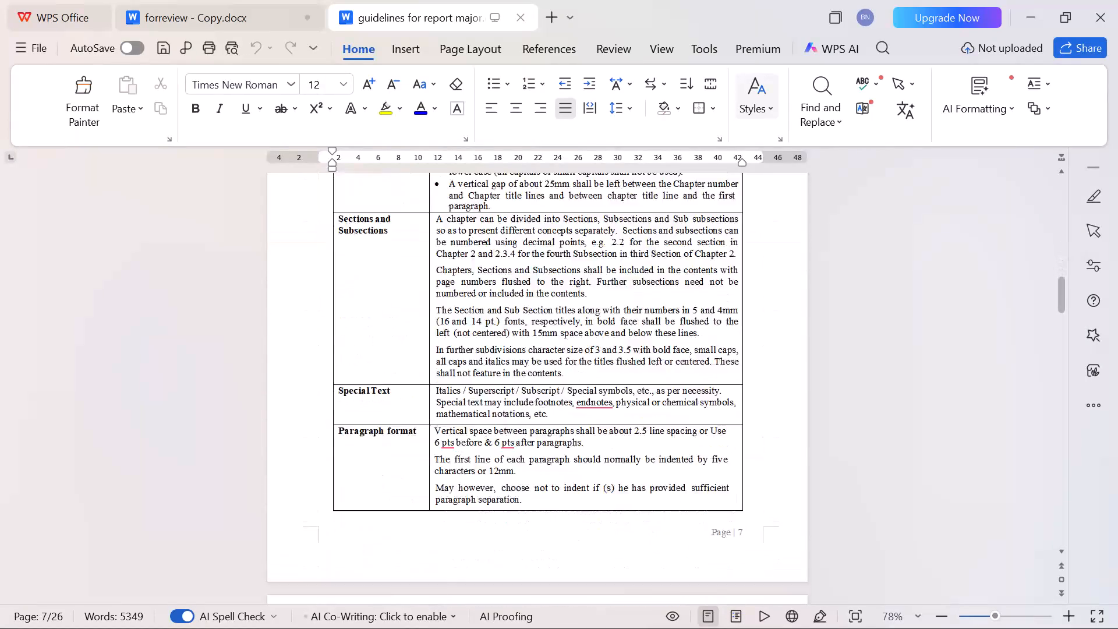
scroll(565, 407, "down", 5)
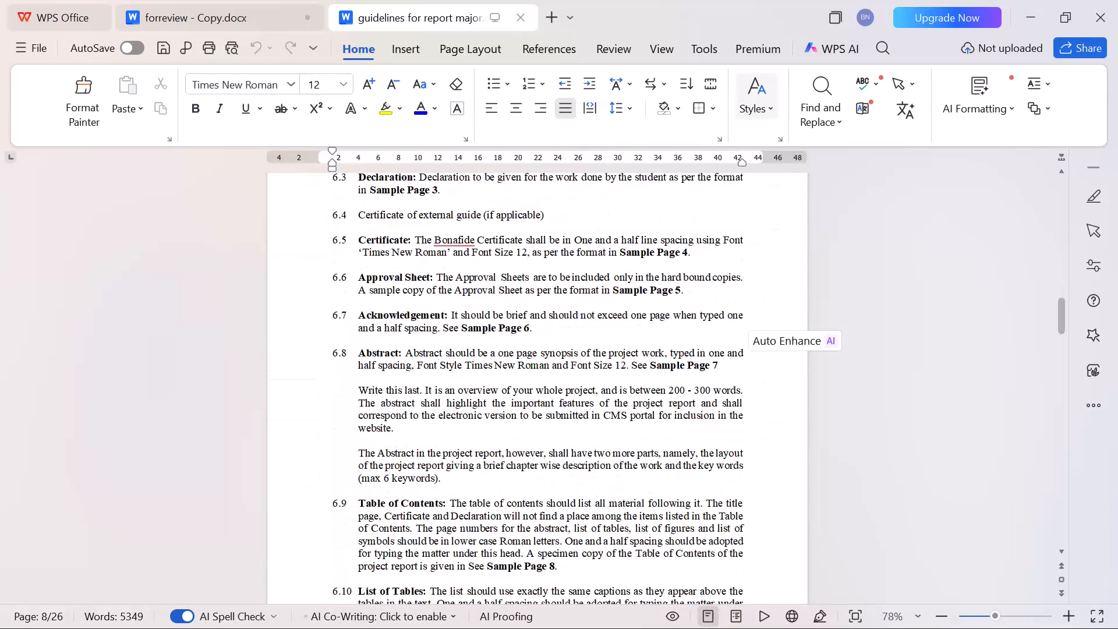
scroll(565, 407, "down", 11)
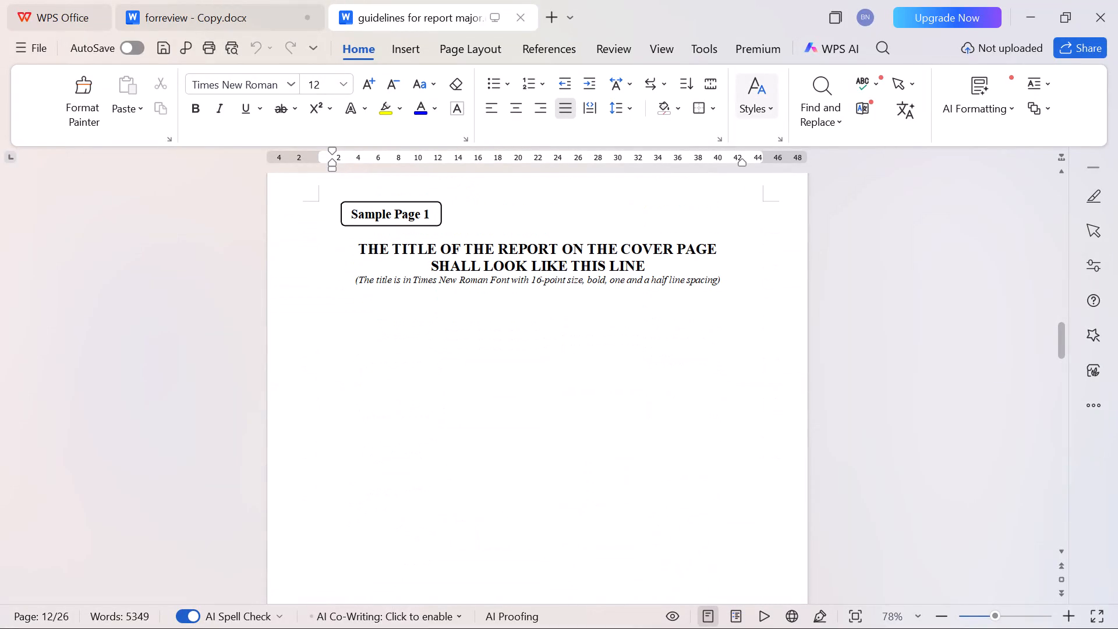
Look back through the report copy's chapters, acknowledgment, certificate, declaration and title pages up to its cover page.
left_click(225, 0)
scroll(580, 422, "up", 9)
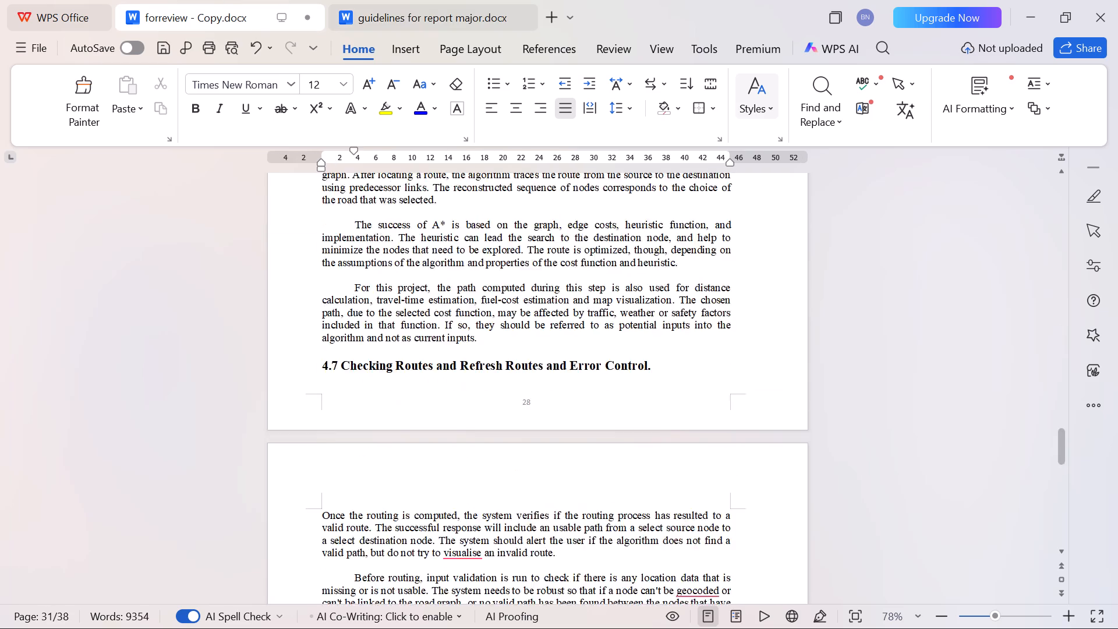
scroll(580, 422, "up", 20)
scroll(580, 422, "up", 20)
scroll(580, 422, "up", 5)
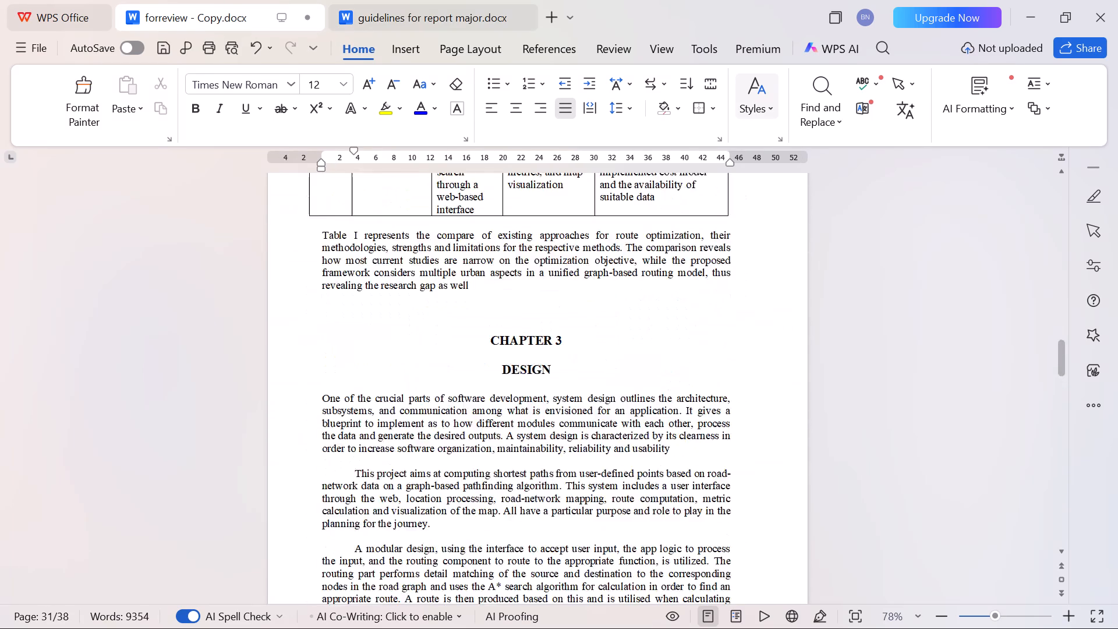
scroll(580, 422, "up", 20)
scroll(580, 422, "up", 20)
scroll(580, 422, "up", 4)
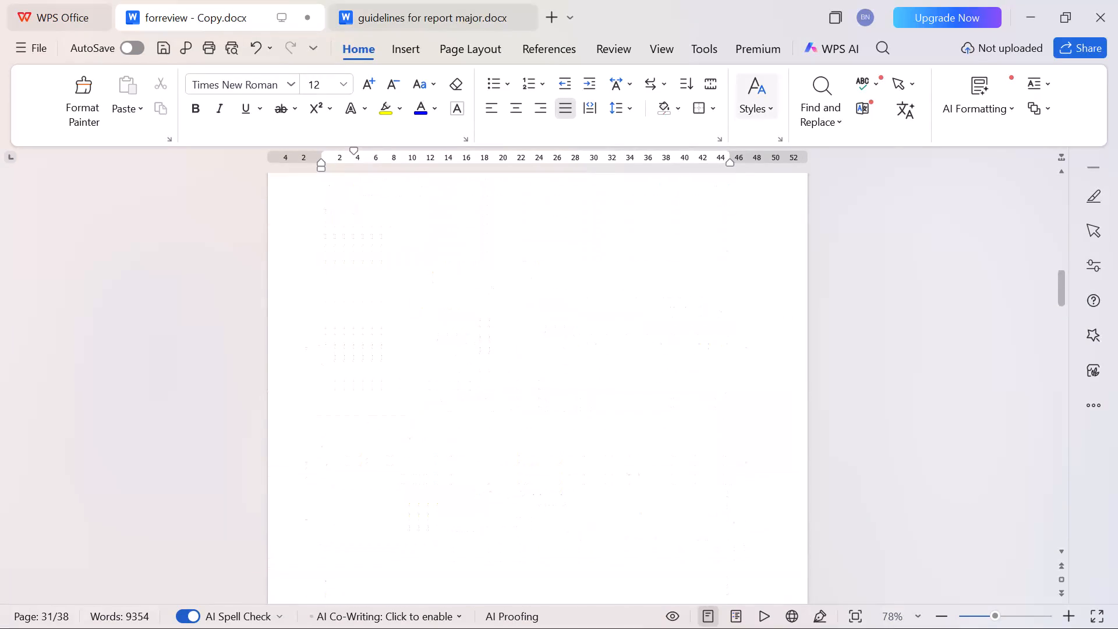
scroll(580, 422, "up", 20)
scroll(580, 422, "up", 17)
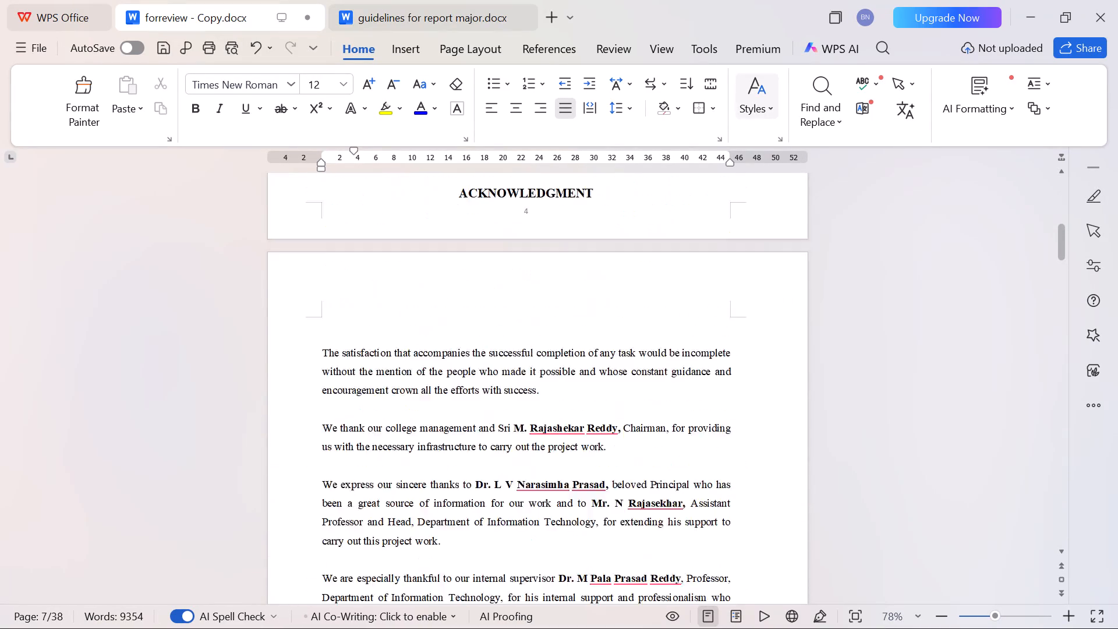
scroll(580, 422, "up", 10)
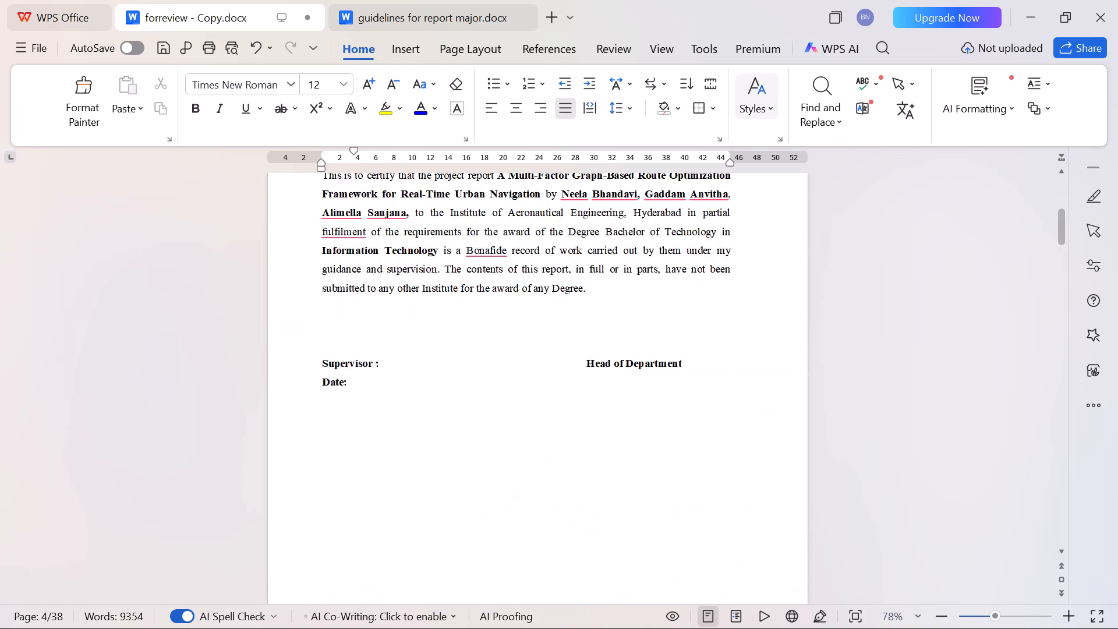
scroll(580, 422, "up", 9)
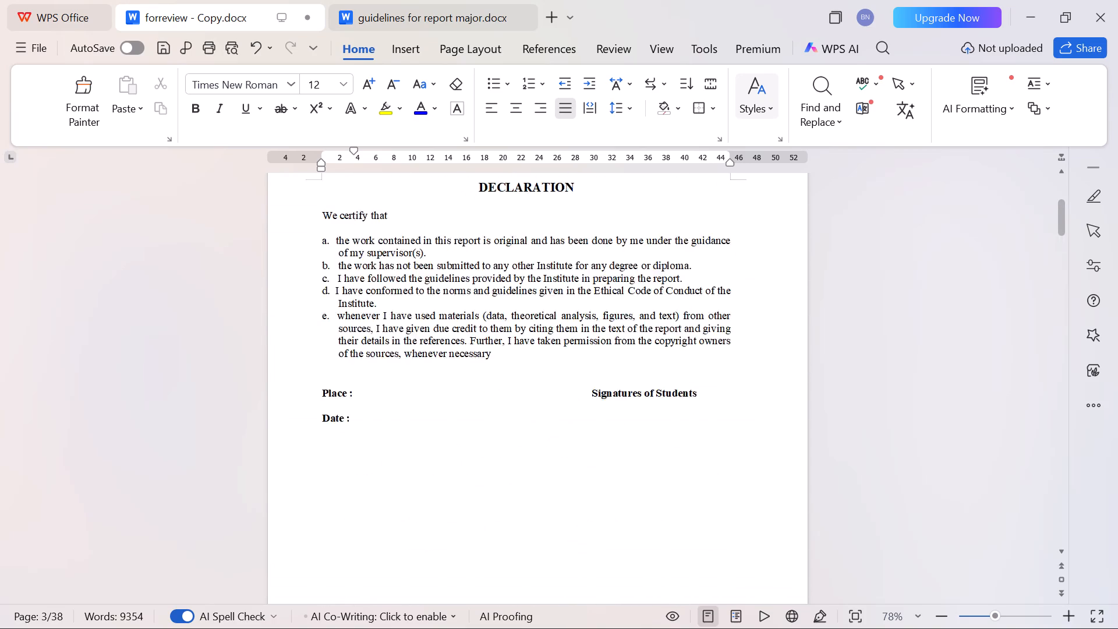
scroll(580, 422, "up", 3)
left_click(424, 0)
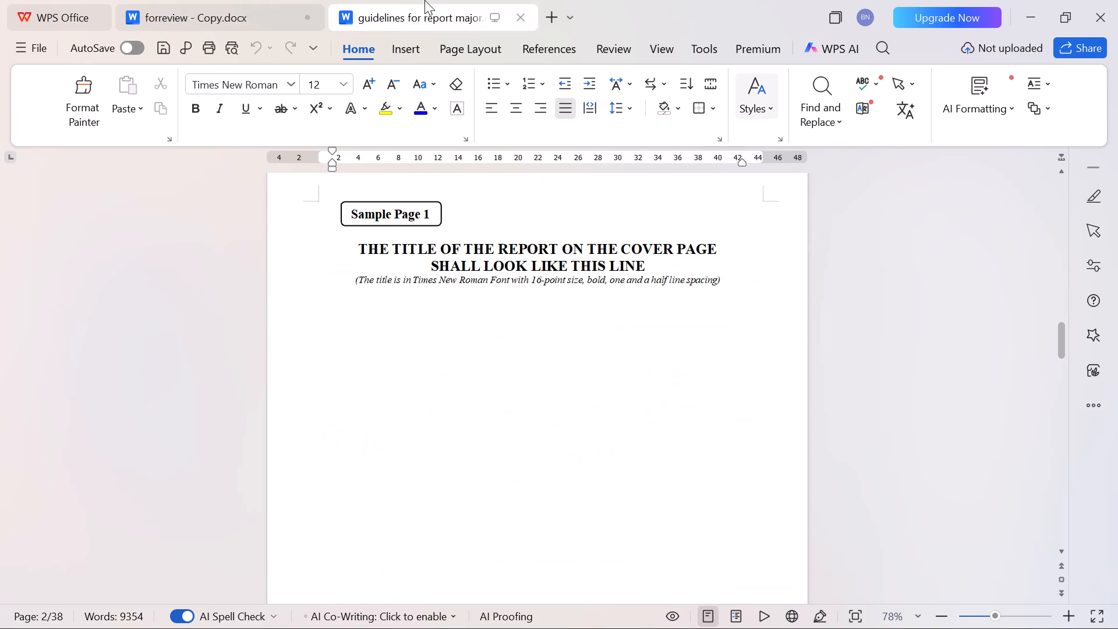
left_click(167, 0)
scroll(377, 338, "up", 4)
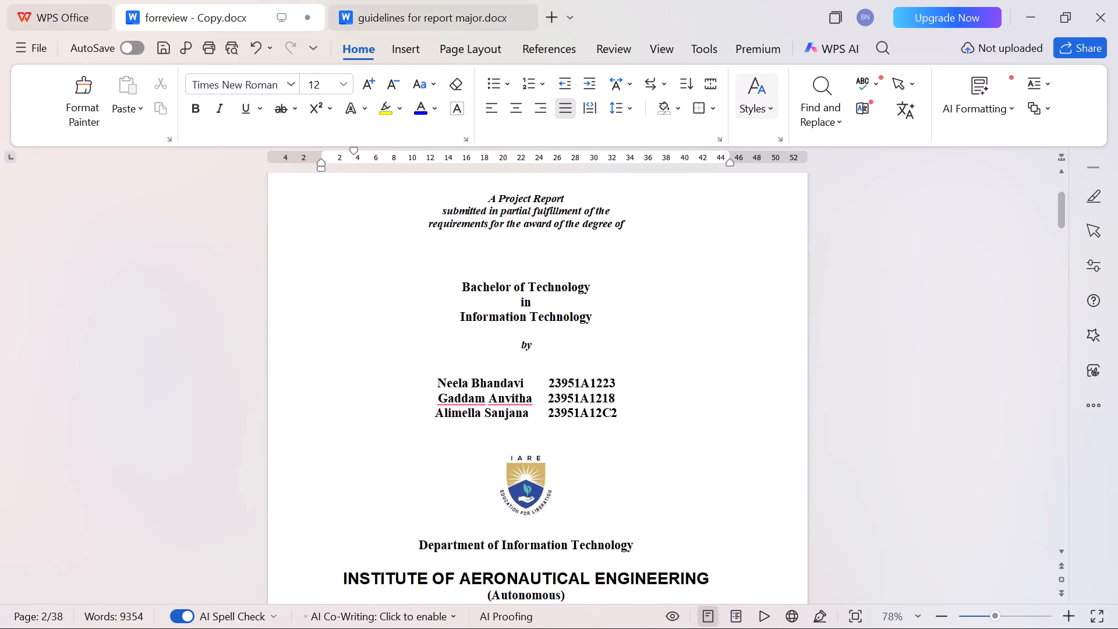
scroll(377, 338, "up", 13)
Compare the report copy's cover title layout and margins with Sample Page 1 of the guidelines document.
left_click(405, 0)
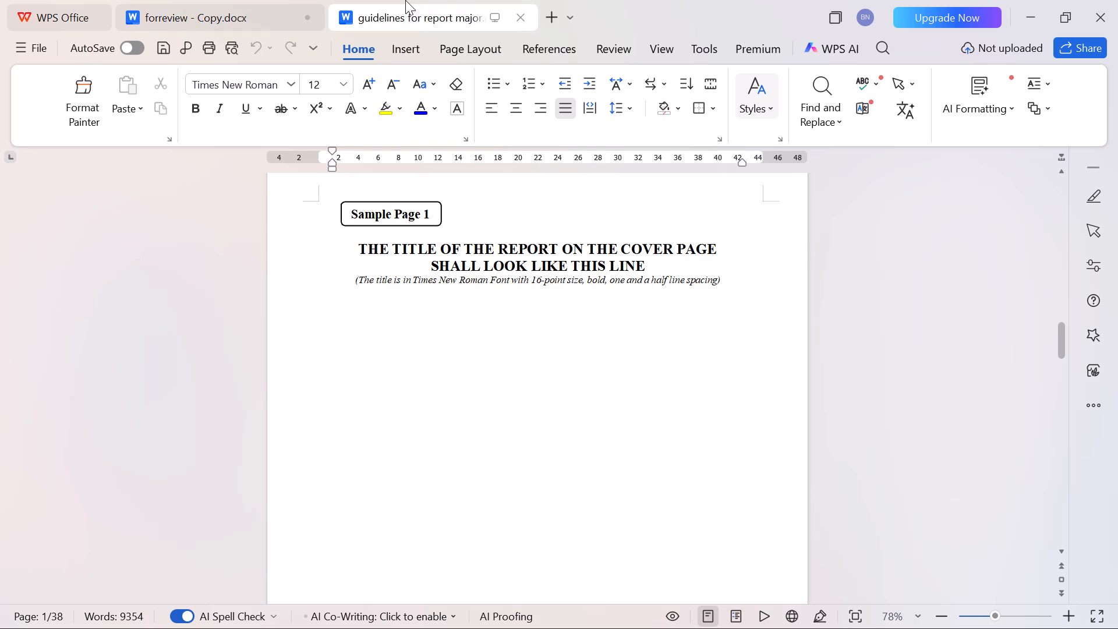
left_click(232, 0)
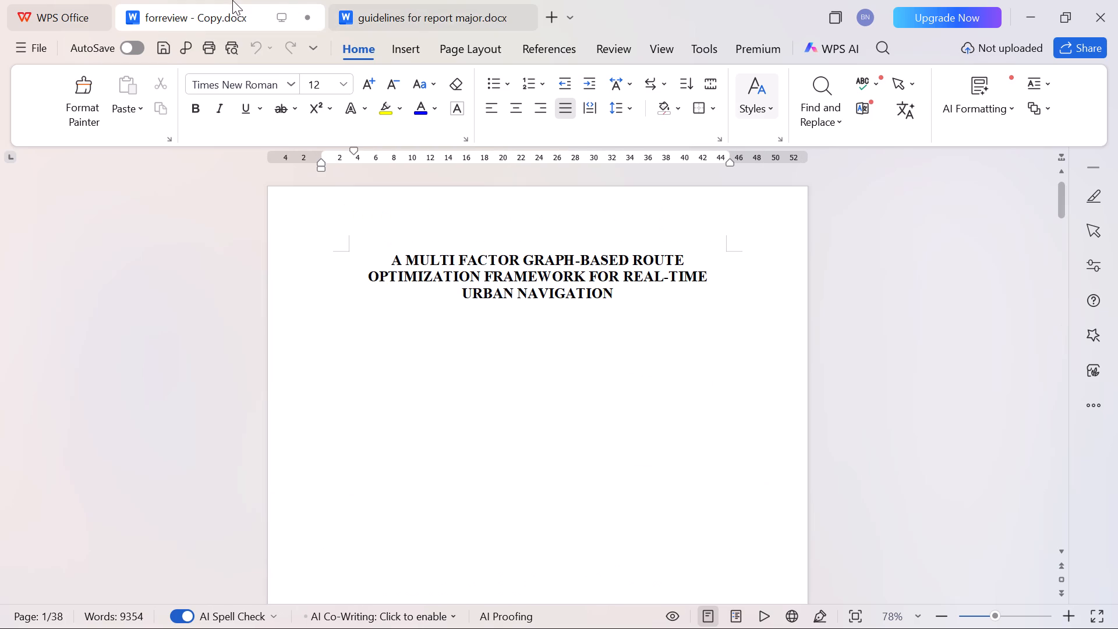
left_click(366, 0)
left_click(230, 0)
left_click(393, 0)
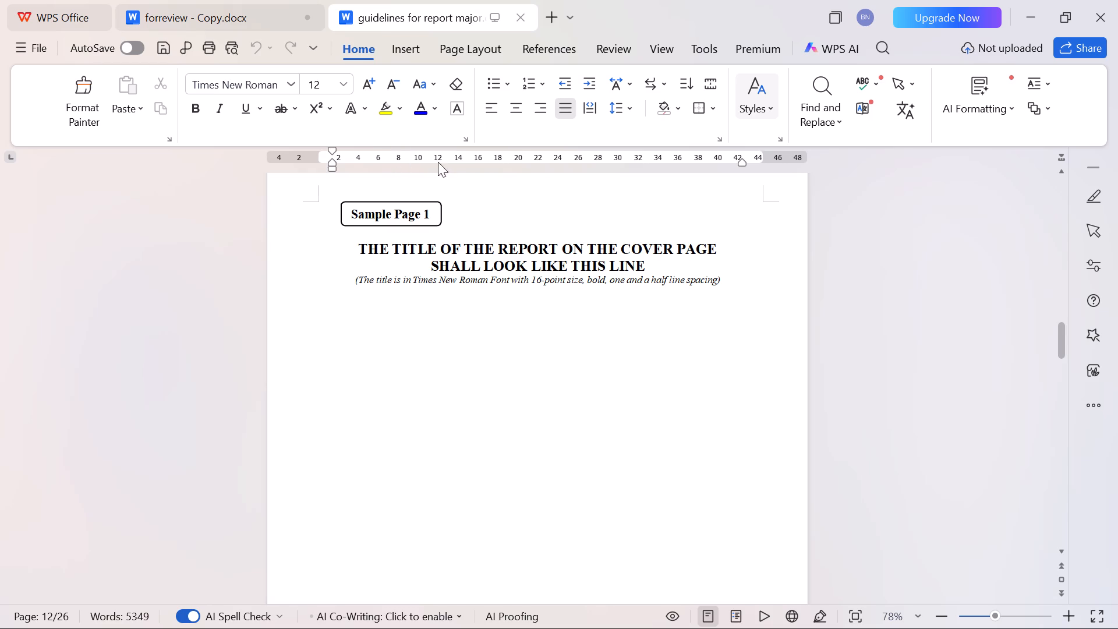
left_click(173, 0)
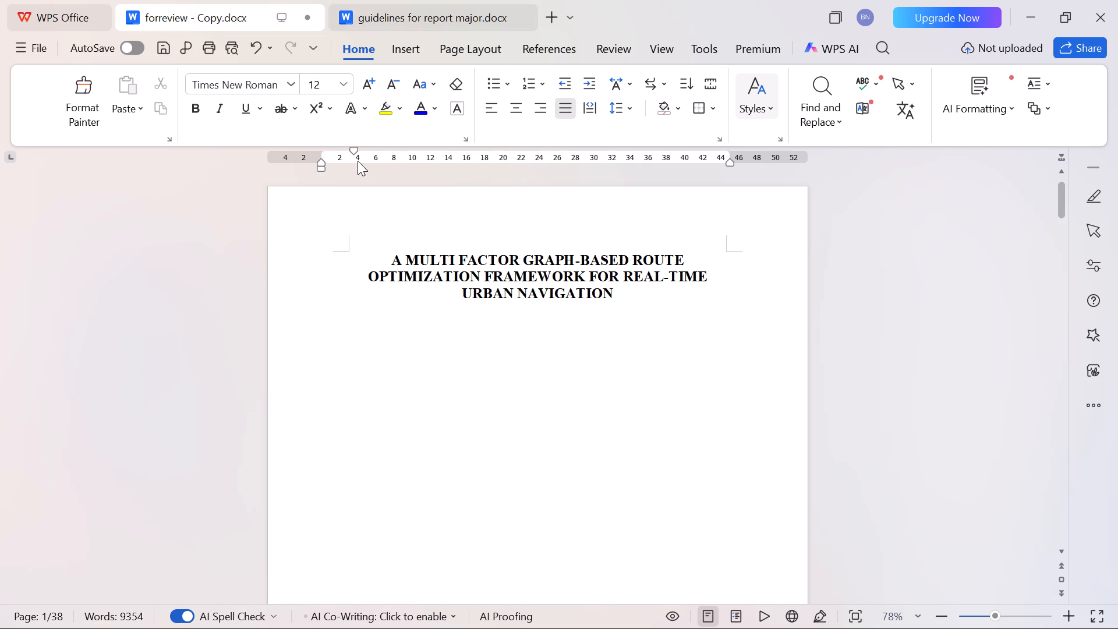
Remove the first-line indent from the paragraph holding the text cursor in the report copy.
left_click_drag(356, 152, 324, 152)
Using Sample Page 1 as reference, move the report copy cover page's left and right margins outward for a text width of about 46 ruler units.
left_click(443, 0)
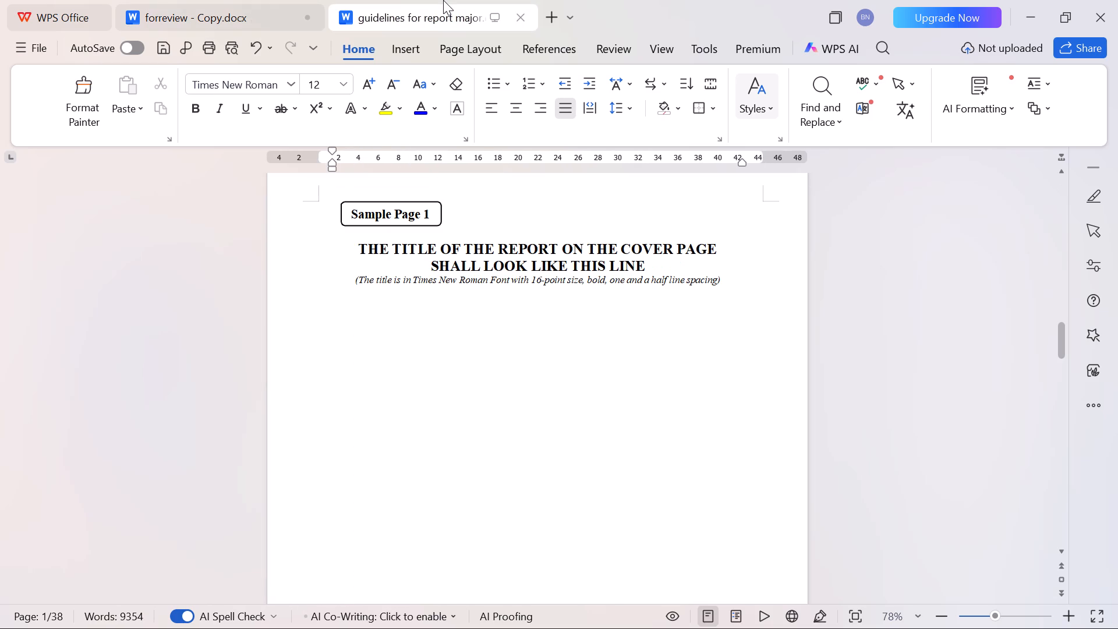
left_click(723, 236)
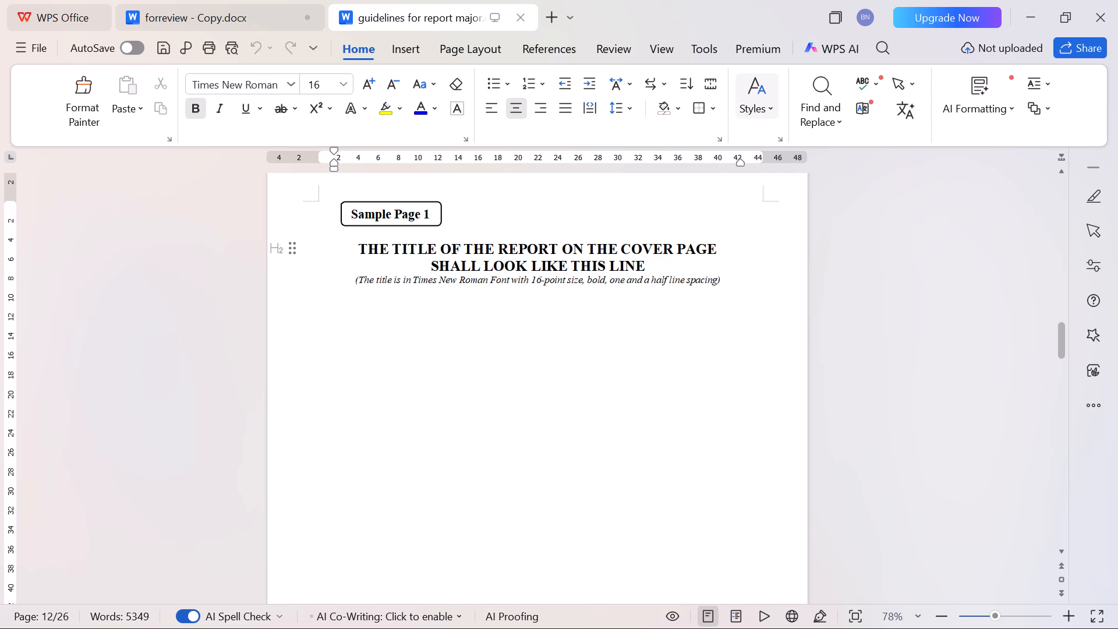
left_click(248, 0)
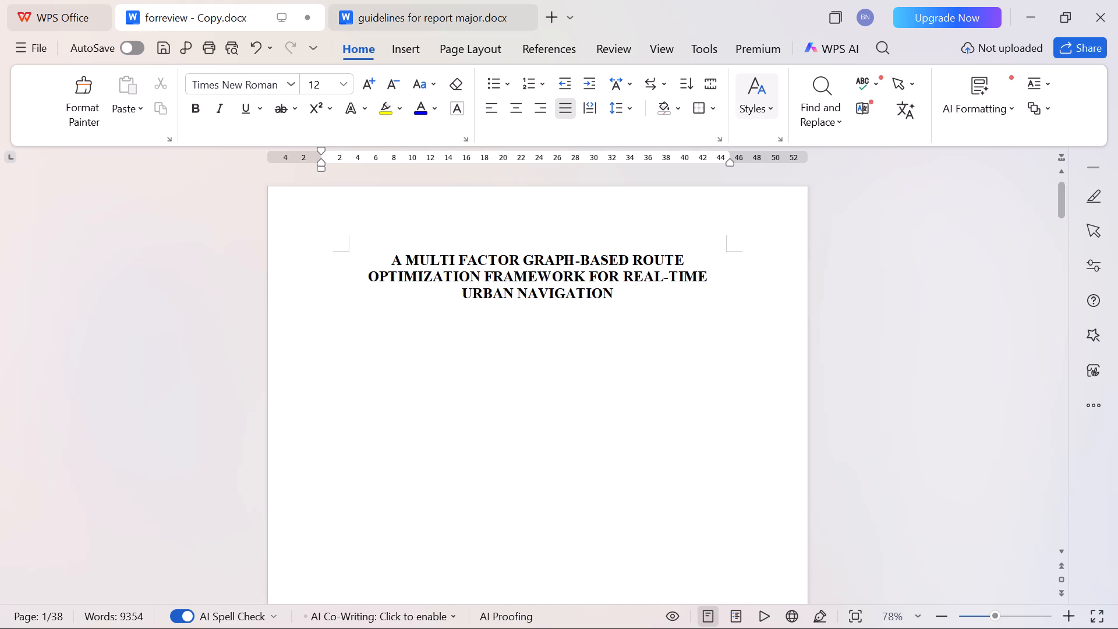
left_click(696, 250)
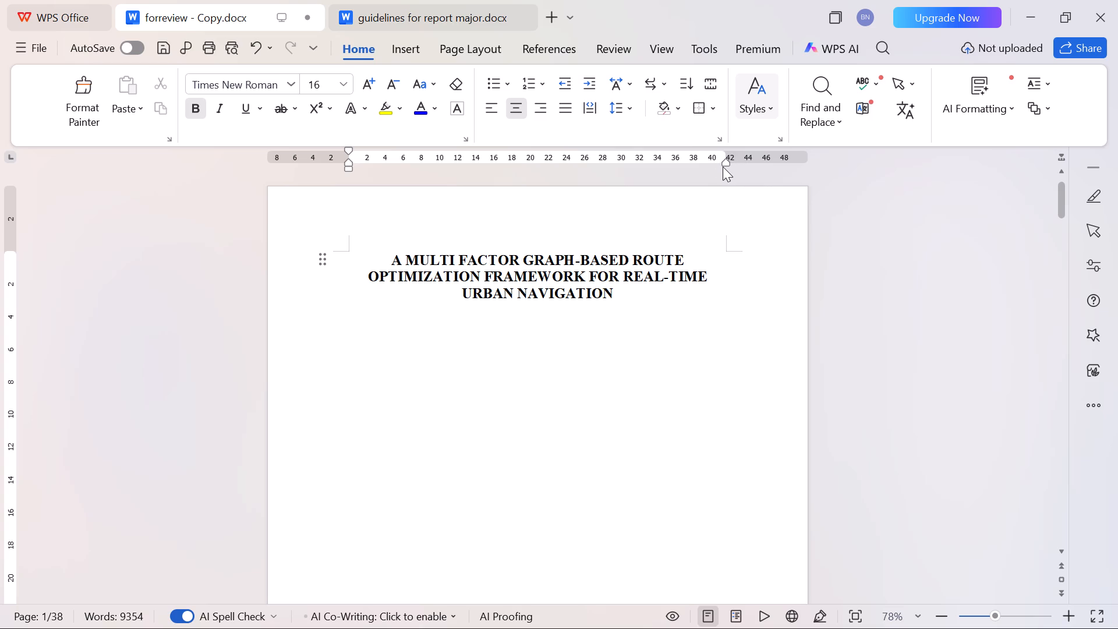
left_click_drag(349, 155, 346, 155)
left_click_drag(346, 155, 324, 157)
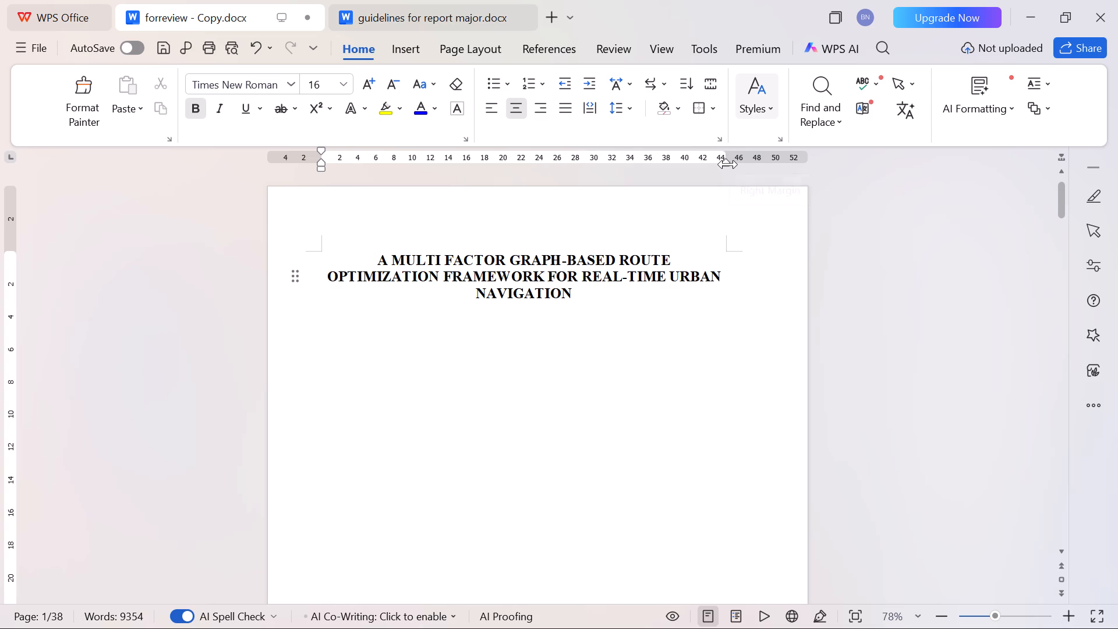
left_click_drag(725, 154, 744, 154)
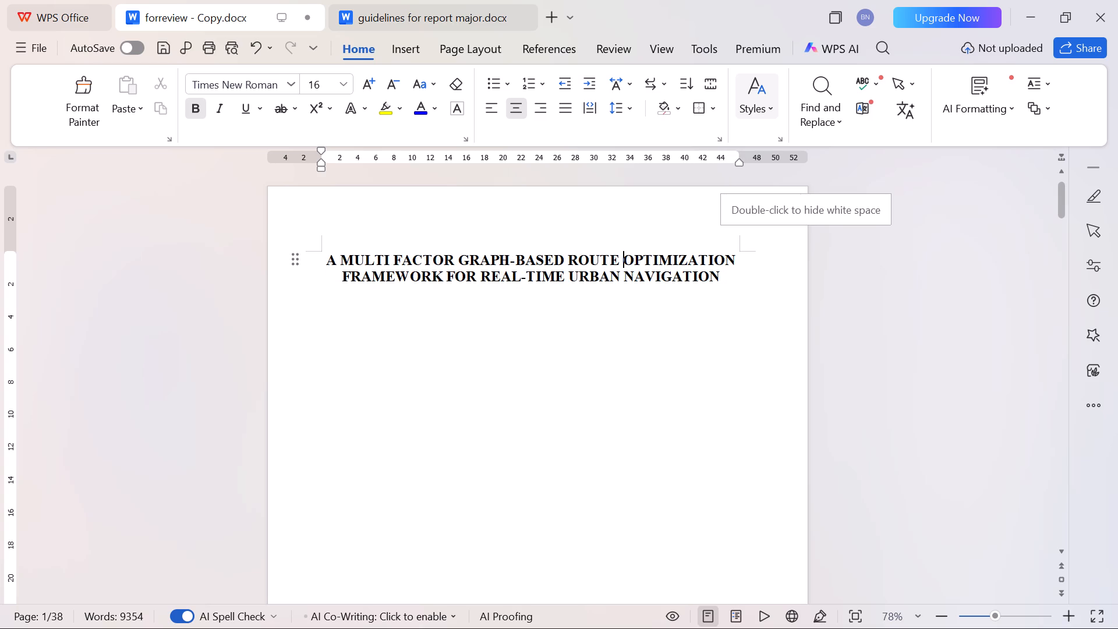
Compare the report copy's cover page title and margins with Sample Page 1 in the guidelines document again.
left_click(462, 0)
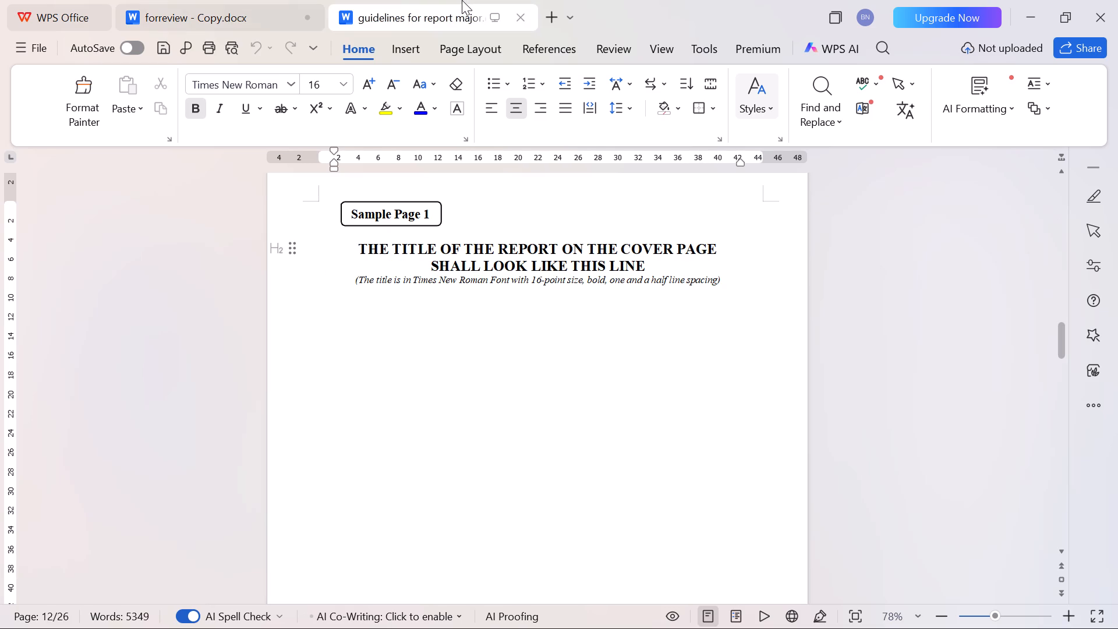
left_click(288, 0)
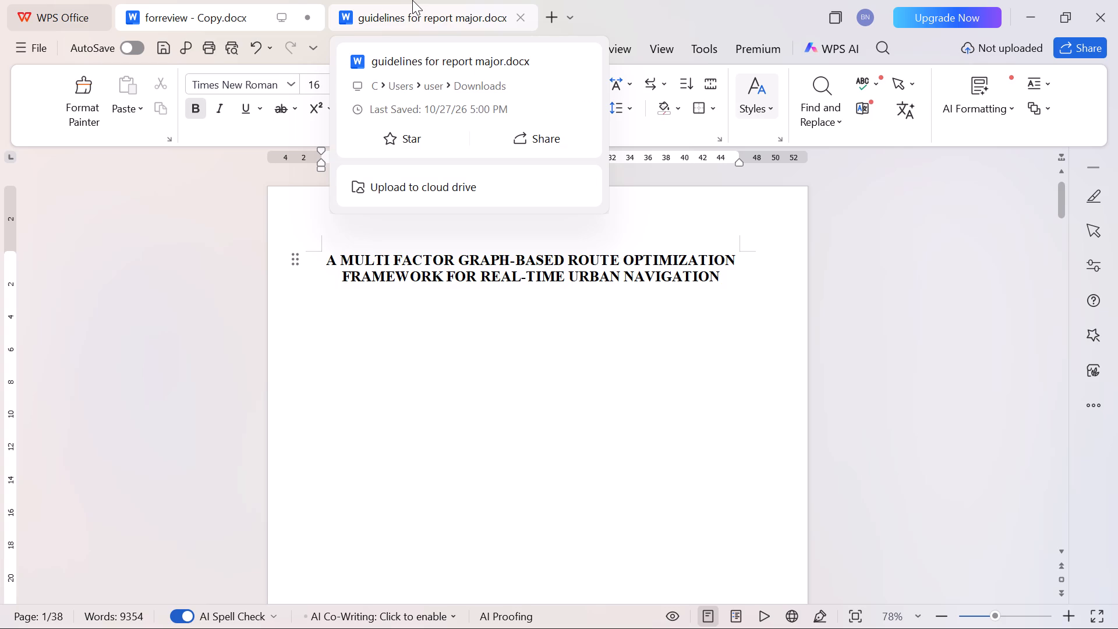
Compare the report copy's cover page title with the title lines on Sample Page 1 of the guidelines document.
left_click(278, 1)
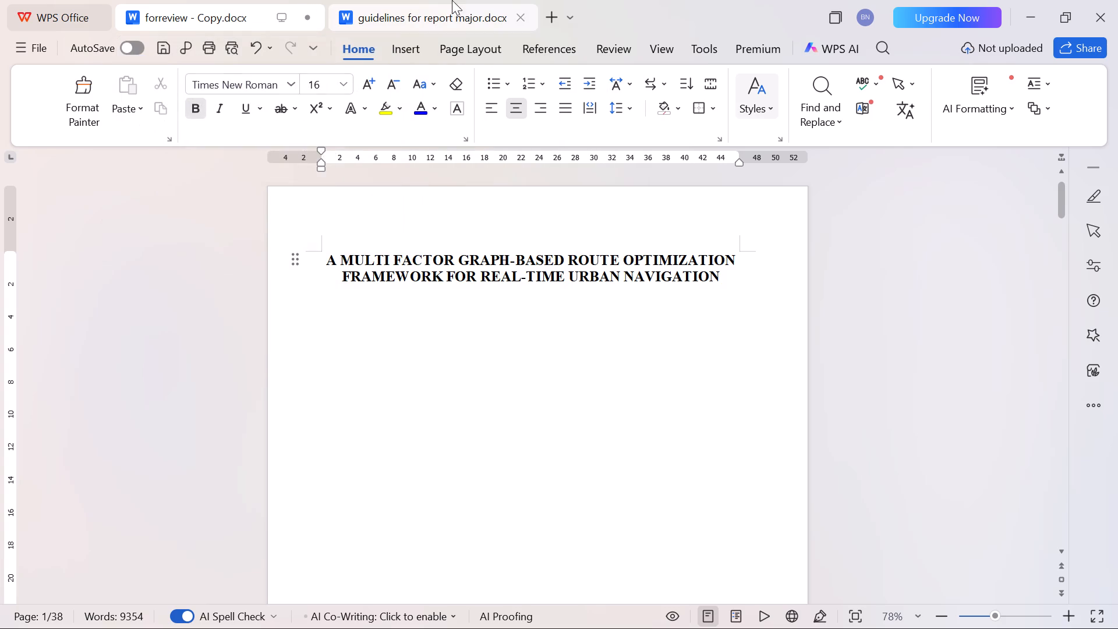
left_click(434, 0)
scroll(426, 122, "up", 2)
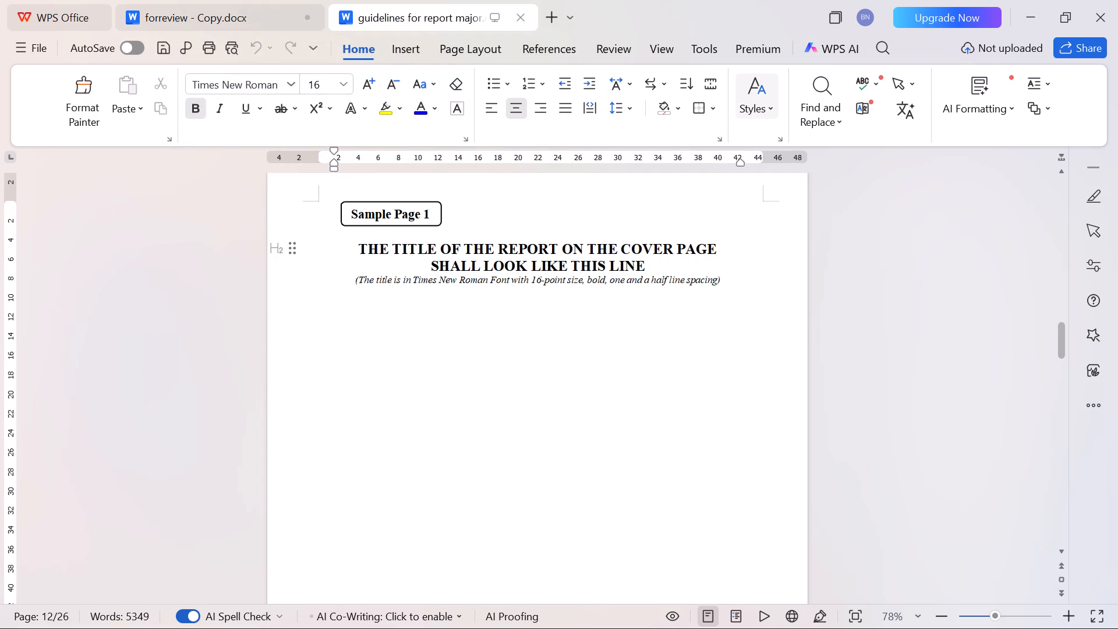
scroll(450, 270, "up", 2)
scroll(450, 270, "down", 1)
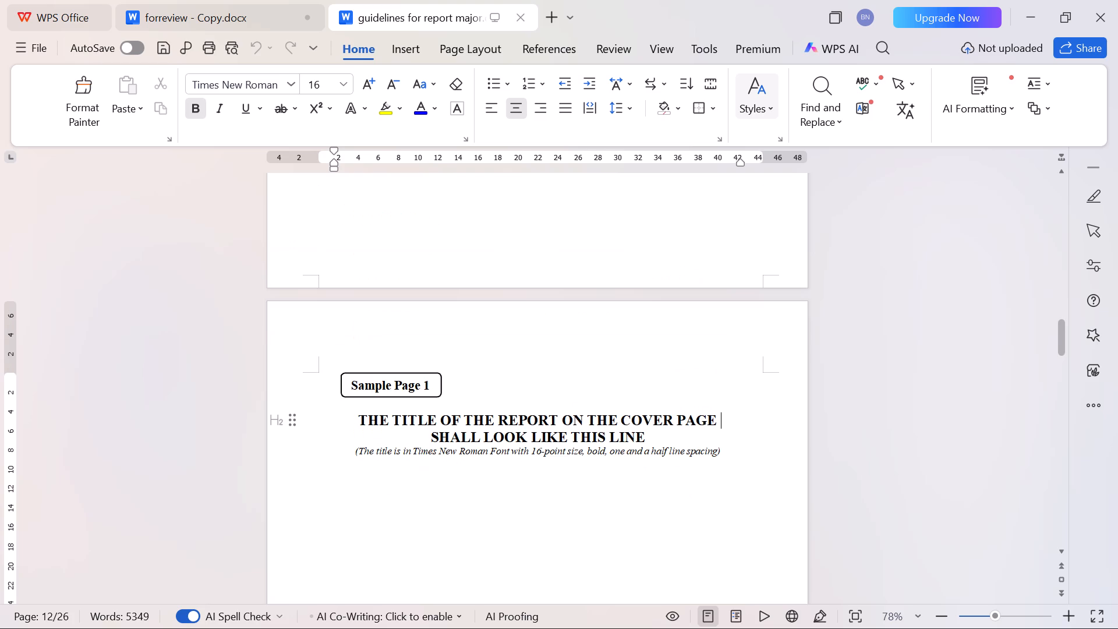
left_click(273, 0)
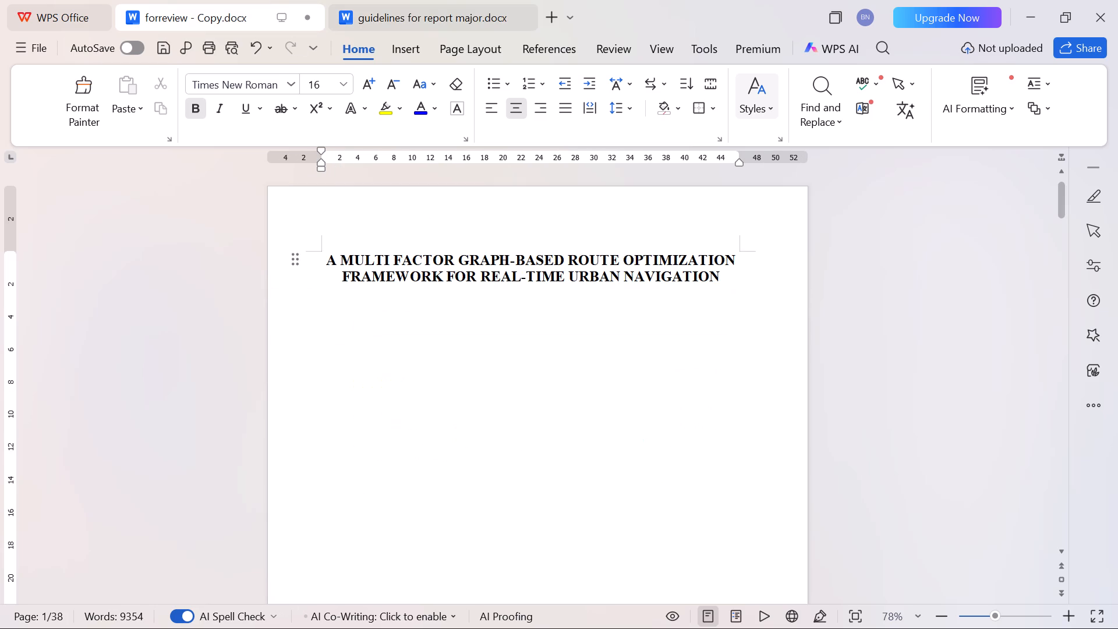
left_click(394, 0)
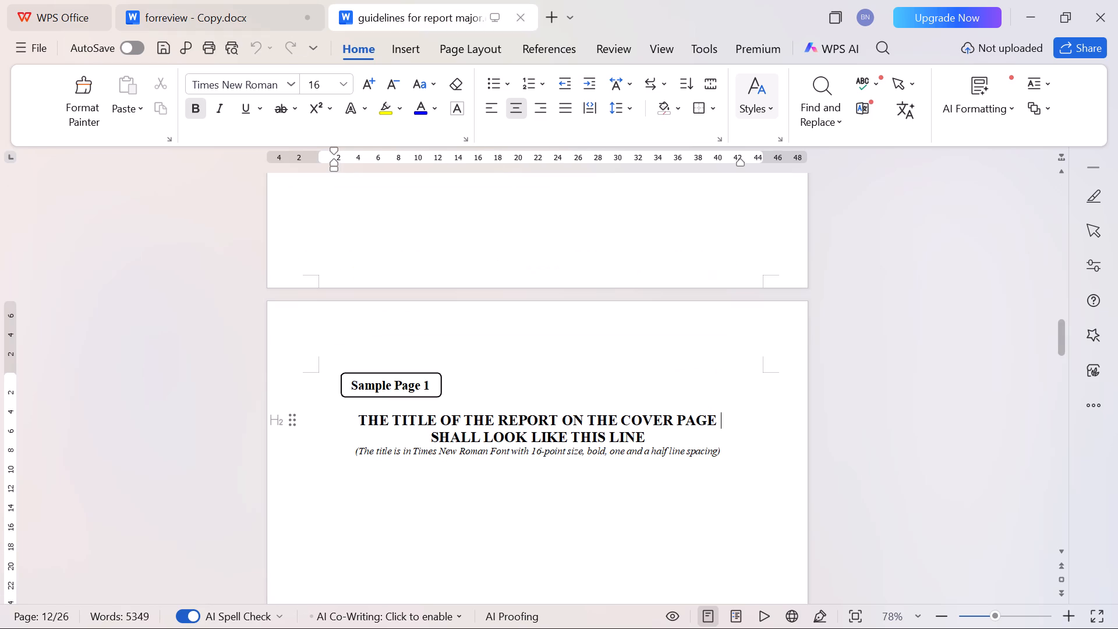
left_click(575, 425)
left_click(652, 442)
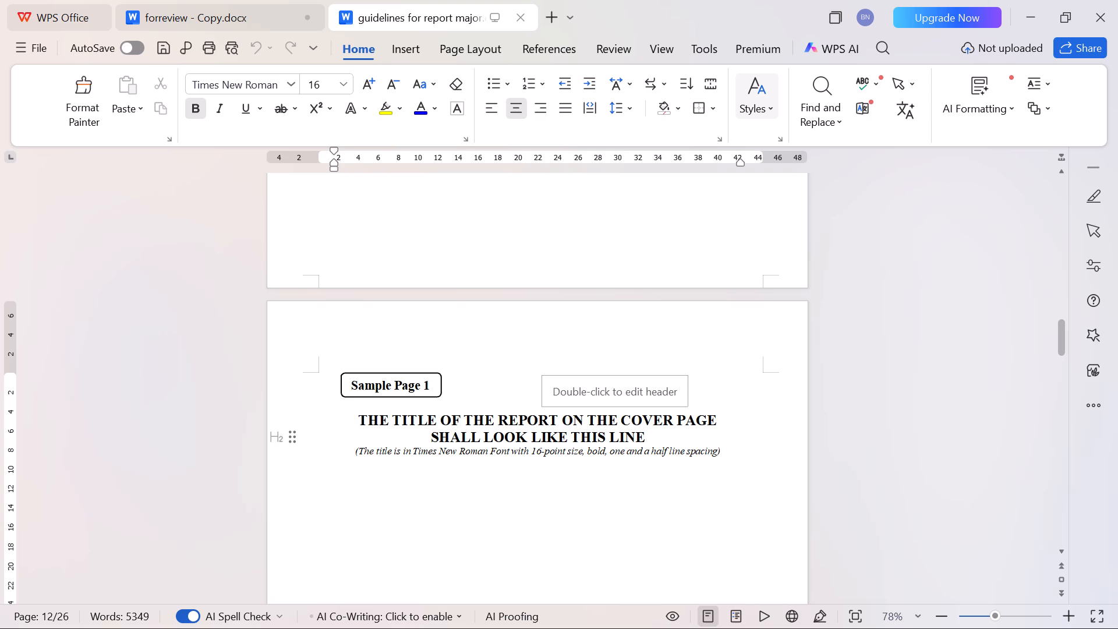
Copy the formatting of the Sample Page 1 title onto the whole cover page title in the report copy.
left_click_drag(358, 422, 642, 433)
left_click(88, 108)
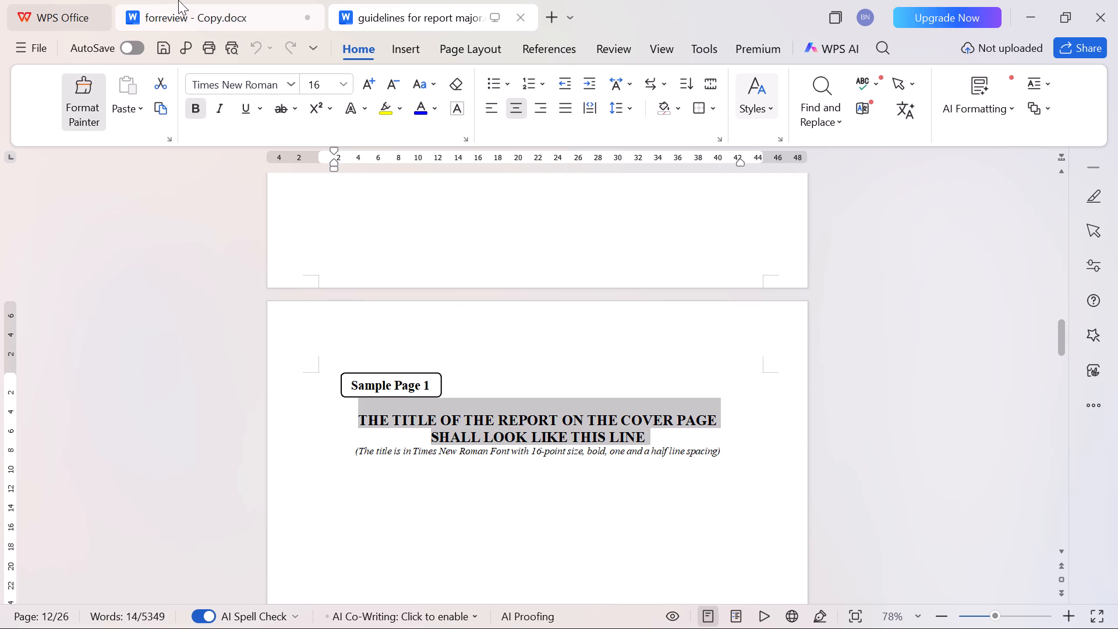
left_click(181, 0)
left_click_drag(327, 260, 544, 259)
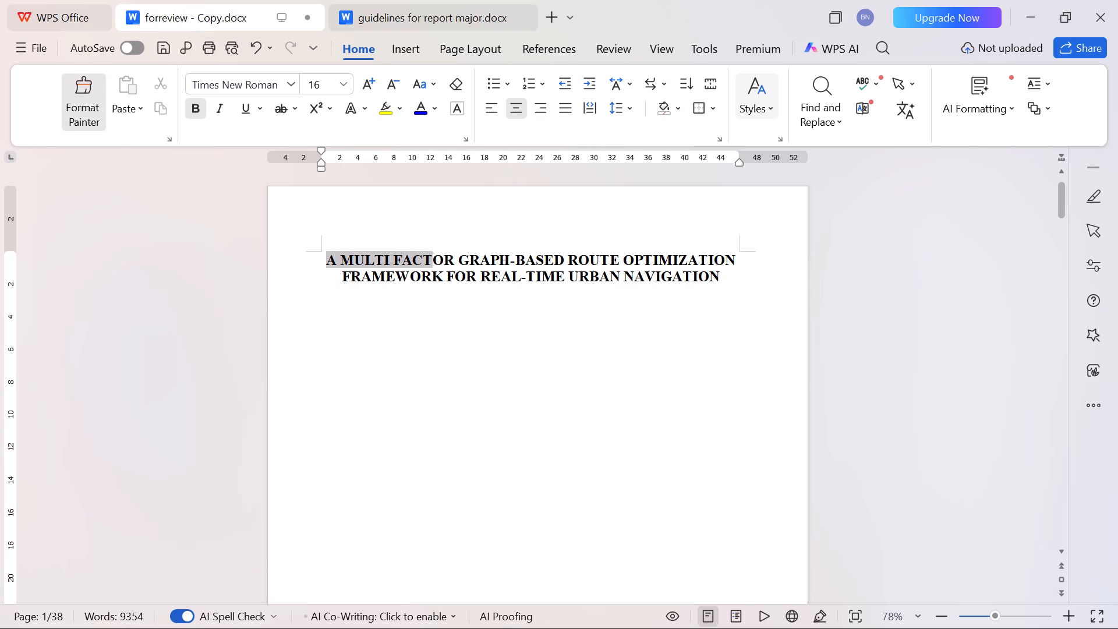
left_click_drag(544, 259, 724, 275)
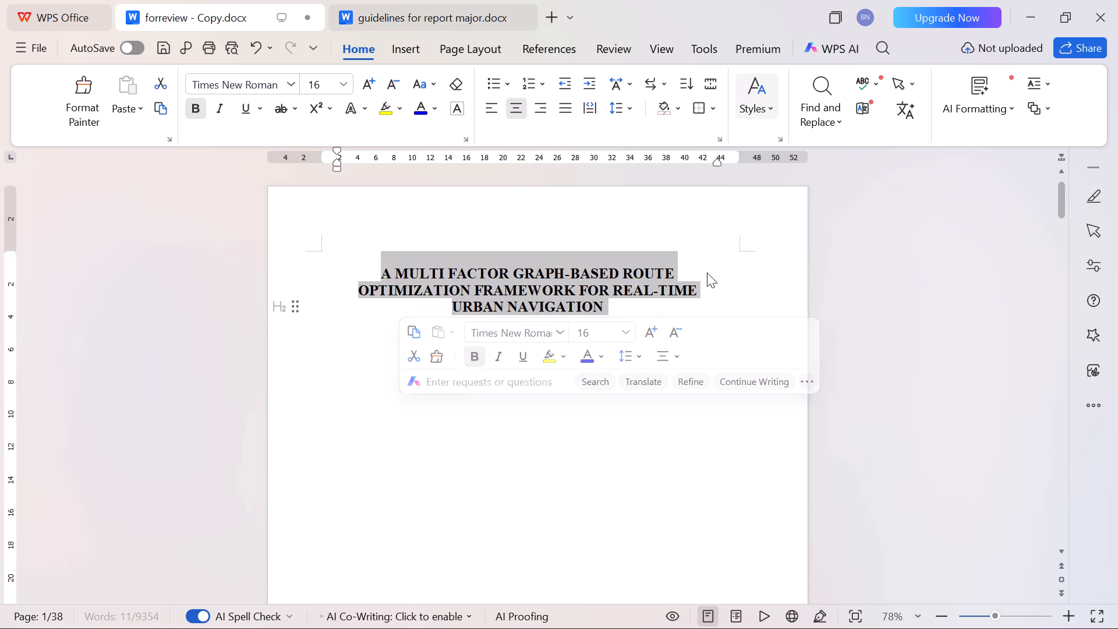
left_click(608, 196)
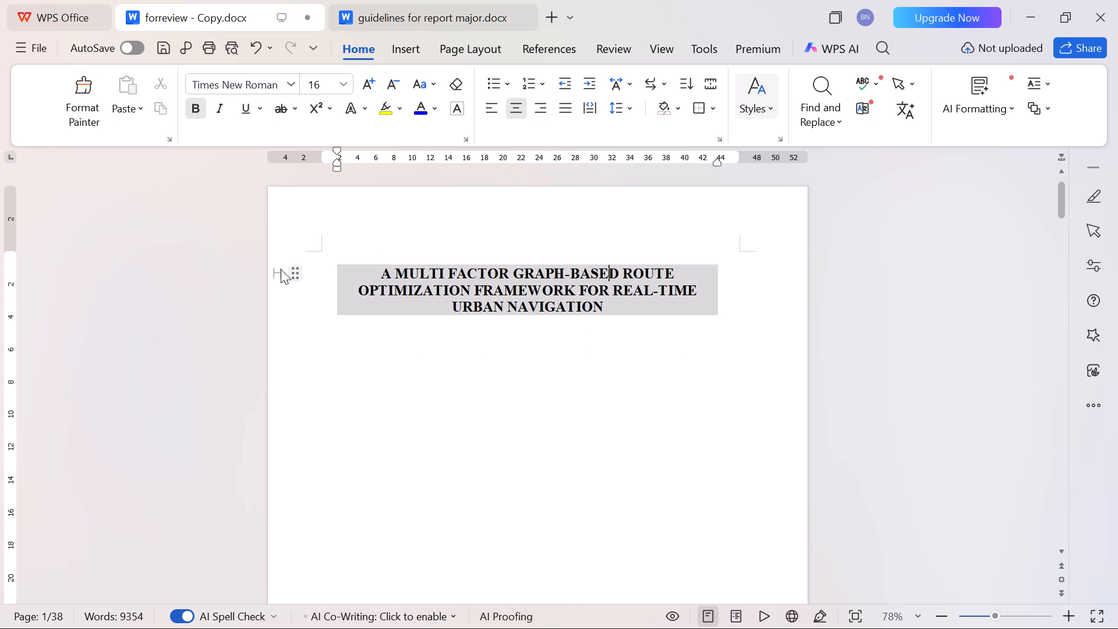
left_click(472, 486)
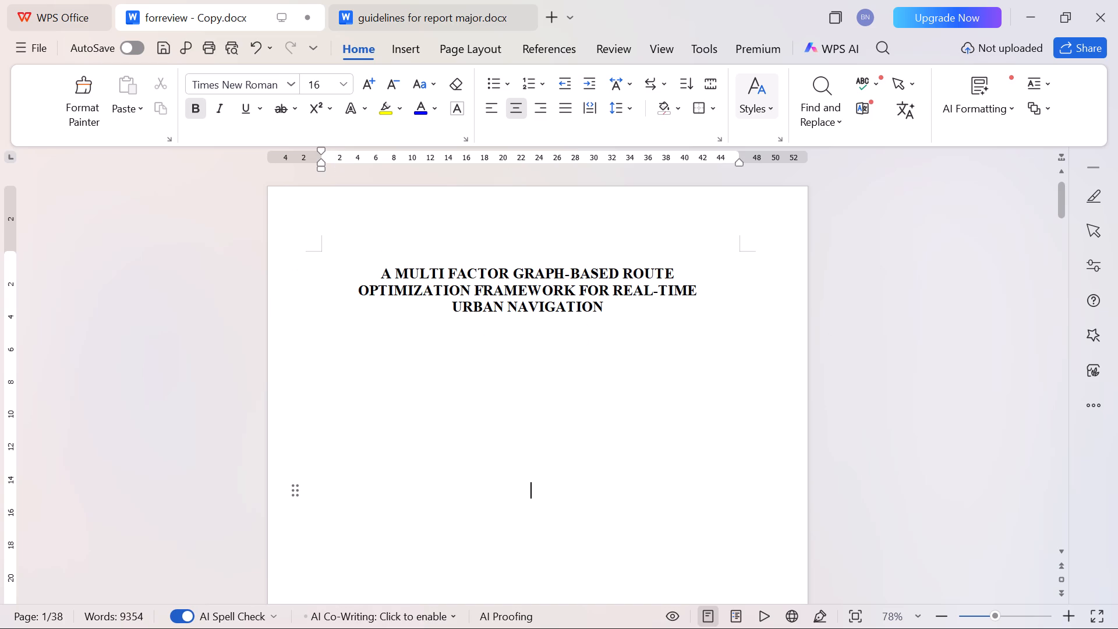
Undo the copied cover title formatting and the widening of the cover page margins in the report copy.
key("ctrl+z")
key("ctrl+z")
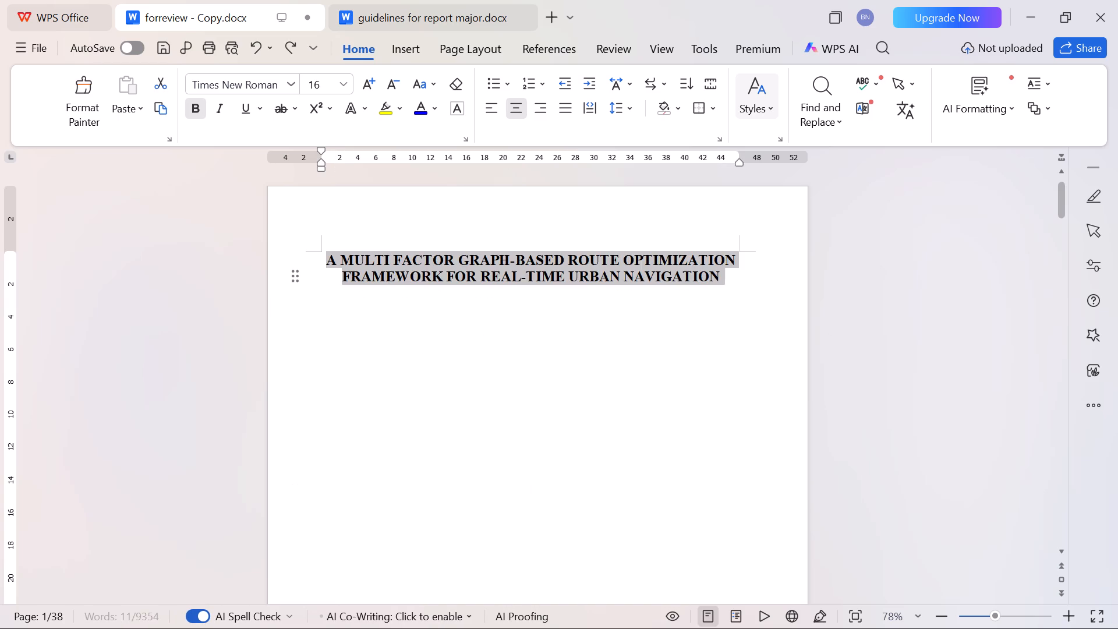
key("ctrl+z")
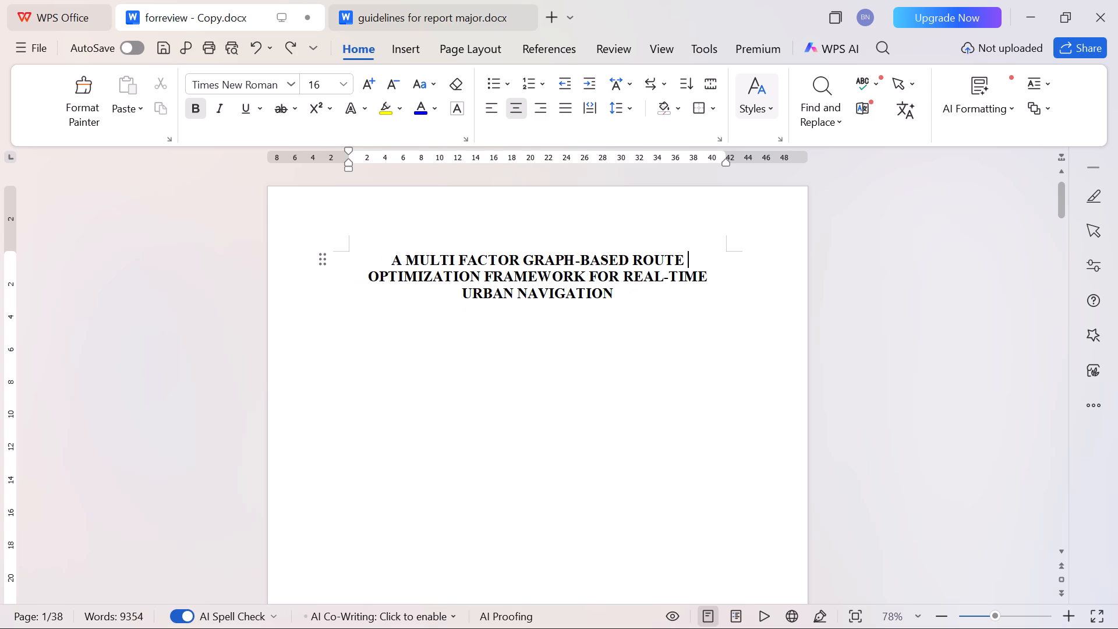
Move the left margin of the report copy's second page inward for a text width of about 43 ruler units.
left_click(631, 333)
scroll(631, 333, "down", 4)
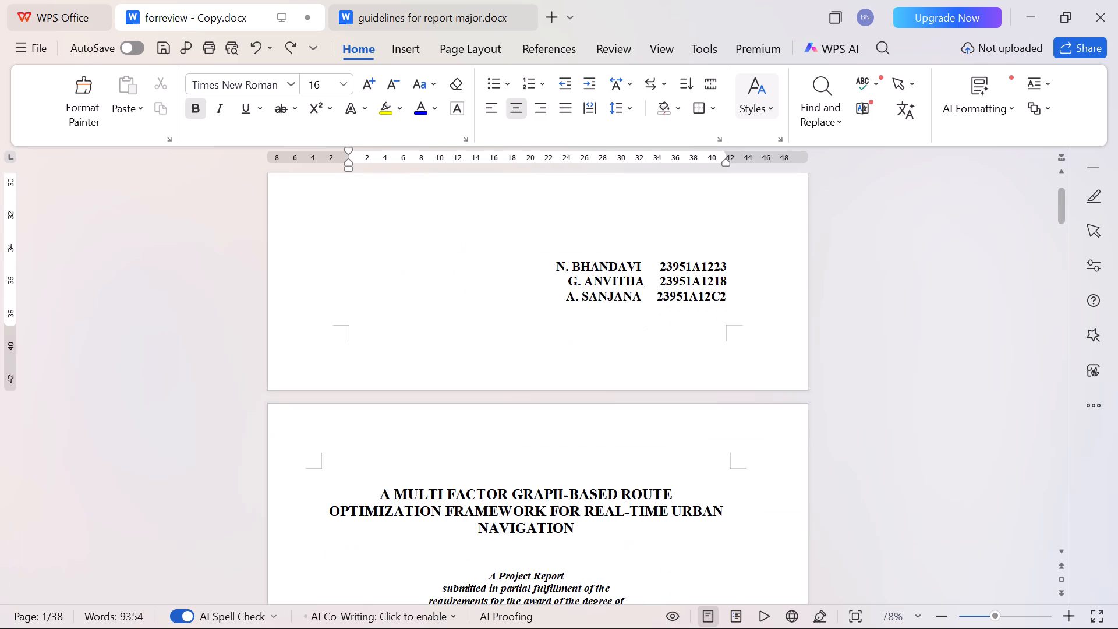
scroll(631, 333, "down", 2)
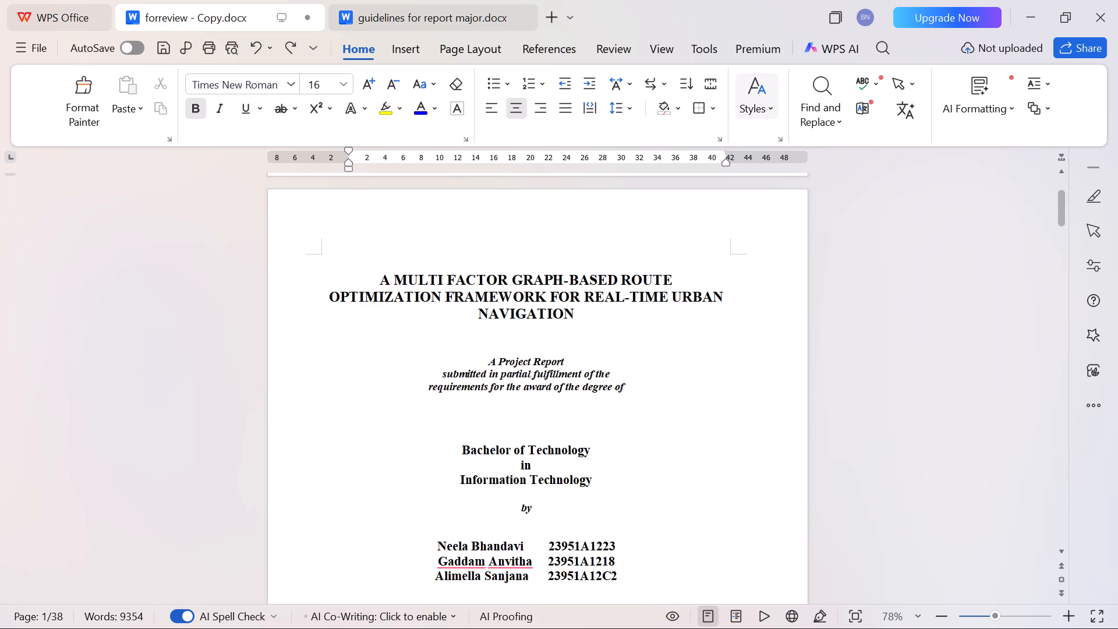
left_click(631, 333)
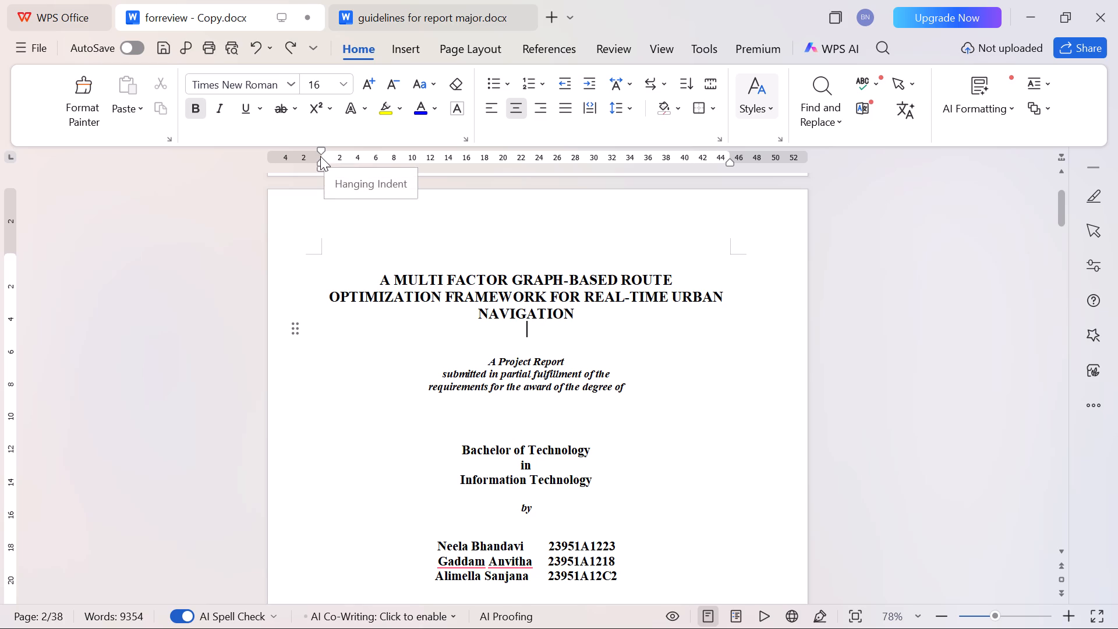
left_click_drag(319, 153, 338, 153)
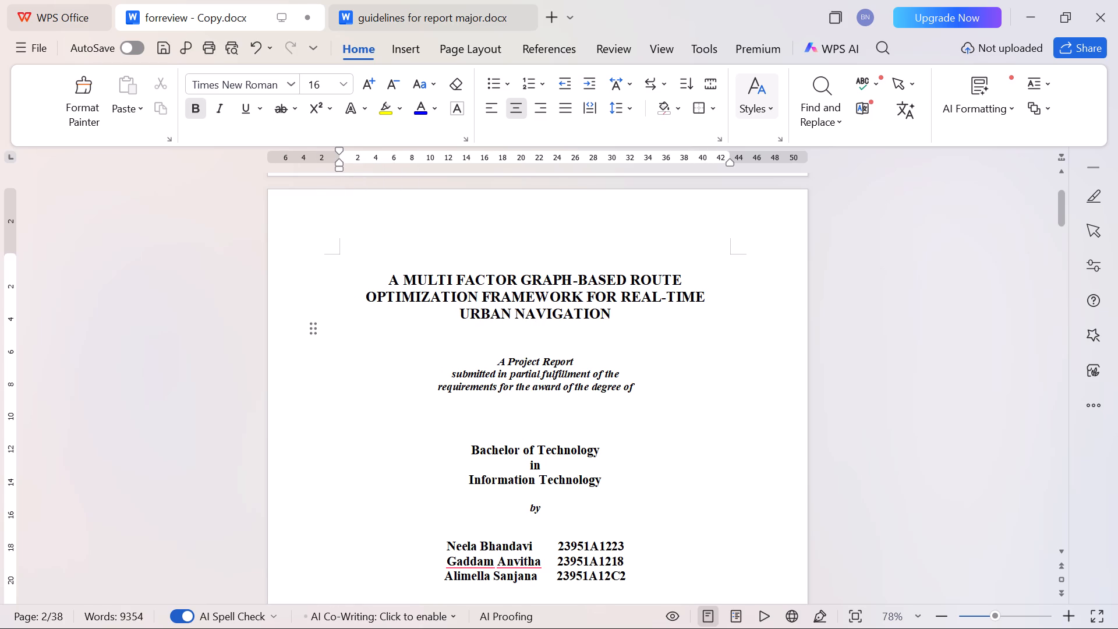
Review the report copy's second page and compare its title and margins with Sample Page 2 in the guidelines document.
scroll(578, 383, "down", 4)
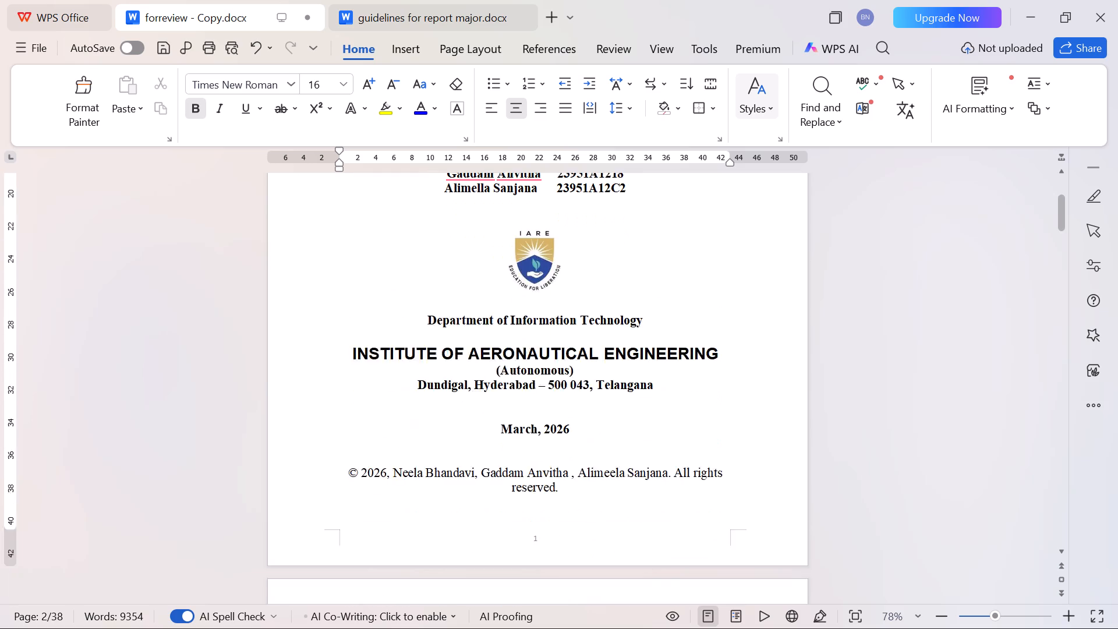
scroll(578, 383, "down", 1)
scroll(578, 383, "up", 3)
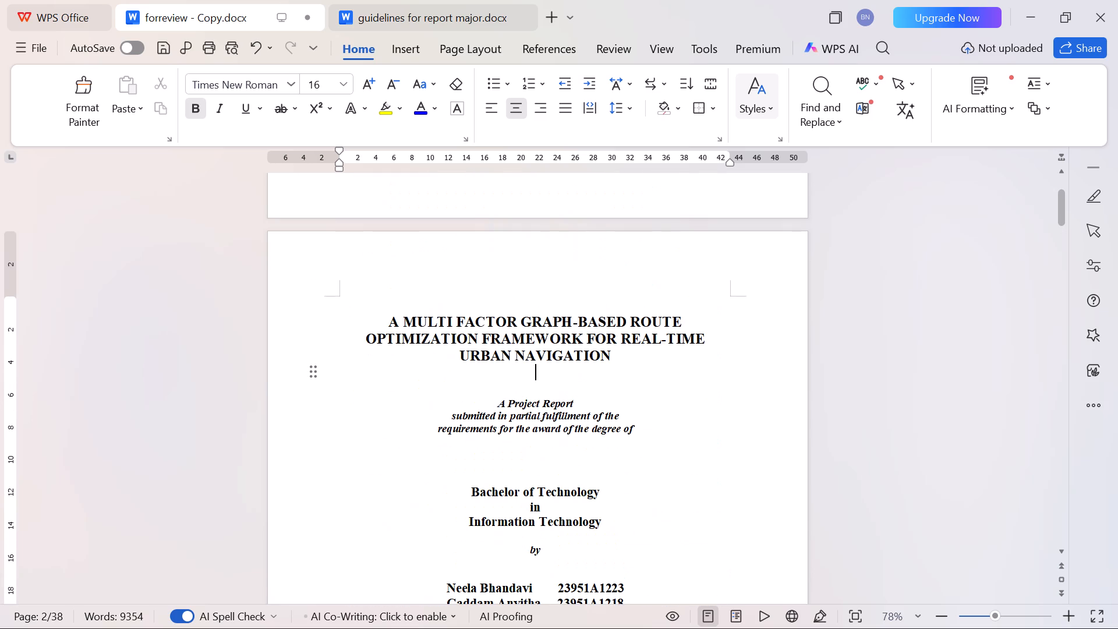
left_click(465, 0)
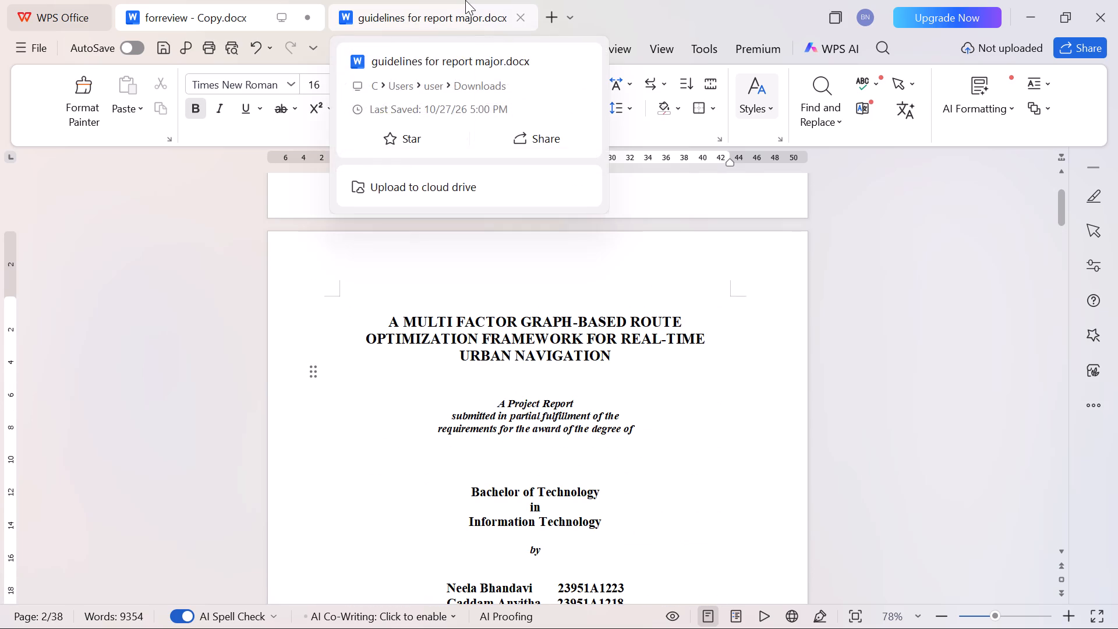
left_click(574, 438)
scroll(574, 438, "down", 7)
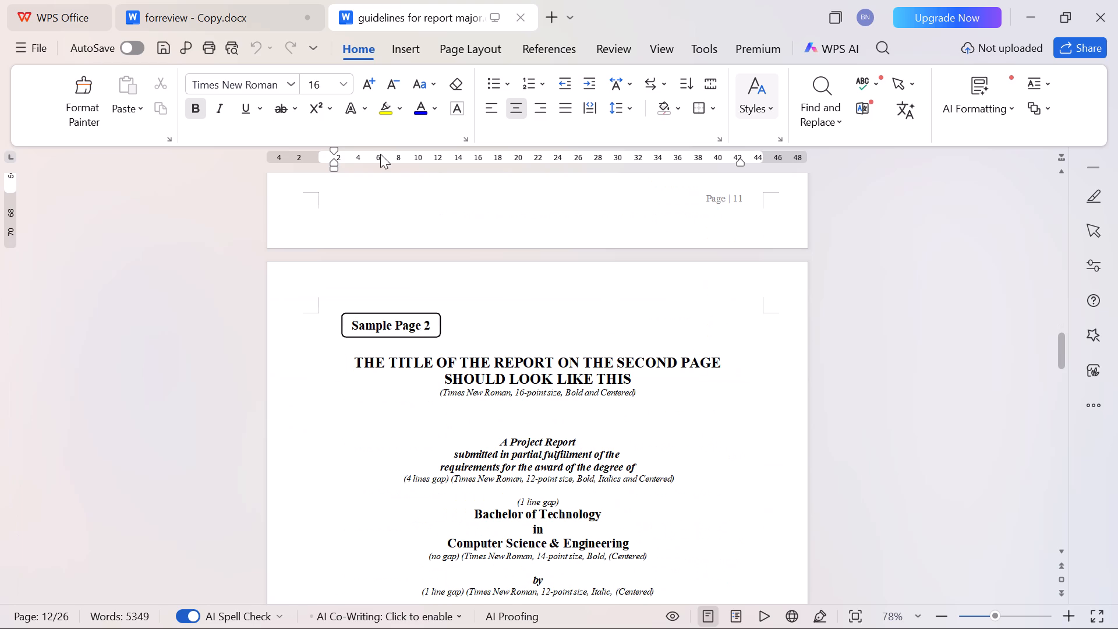
left_click(528, 416)
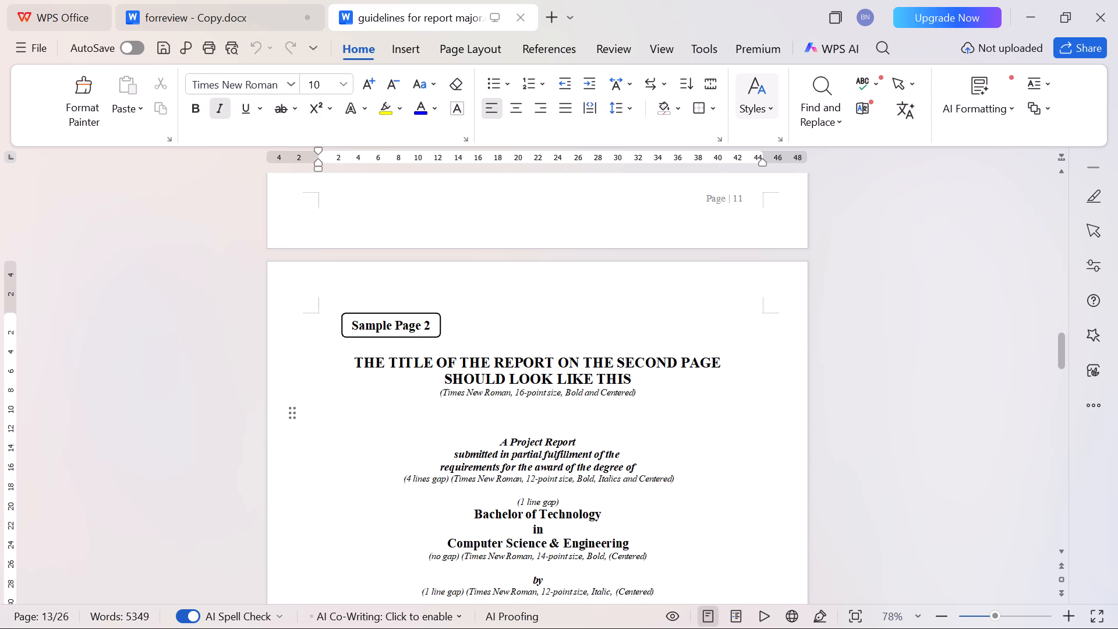
left_click(193, 0)
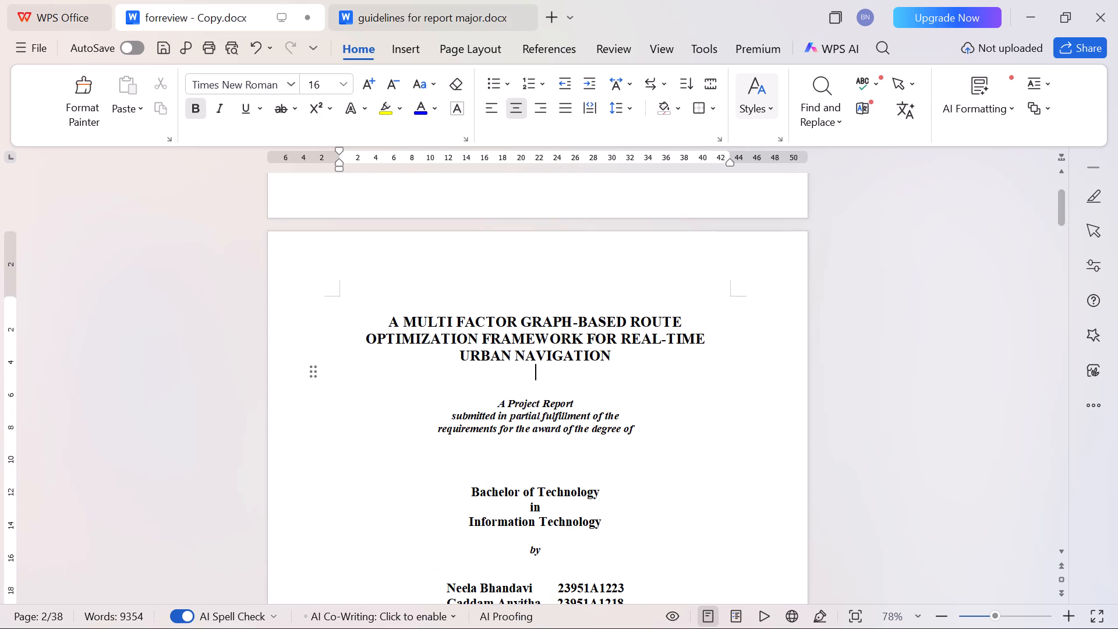
left_click(436, 0)
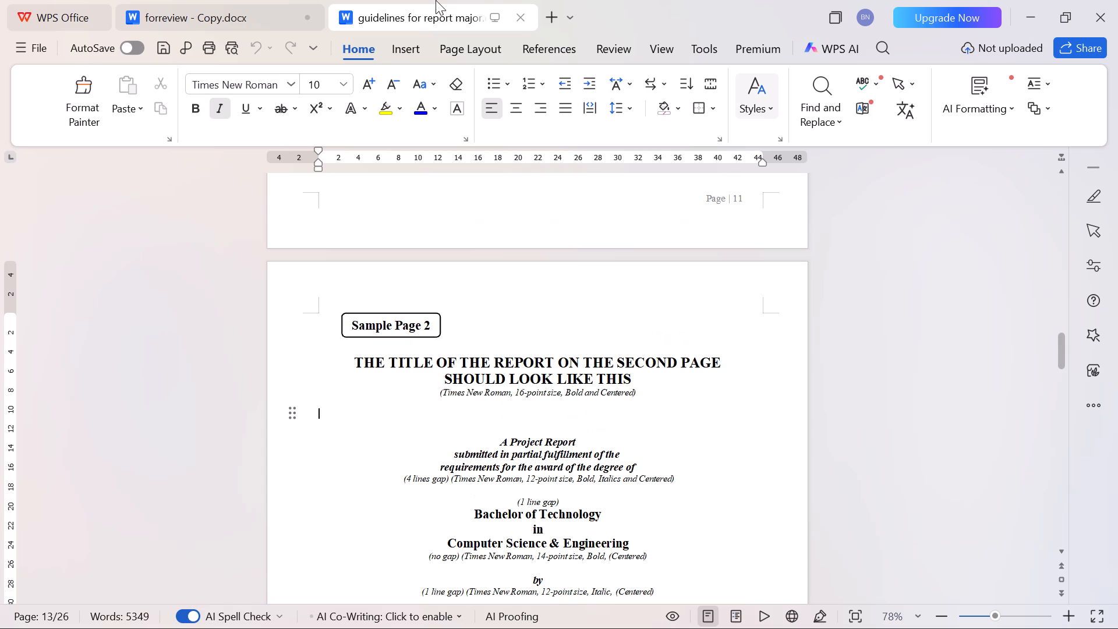
Copy the formatting of the Sample Page 2 title onto the second page title in the report copy, from MULTI to NAVIGATION.
left_click_drag(357, 360, 632, 374)
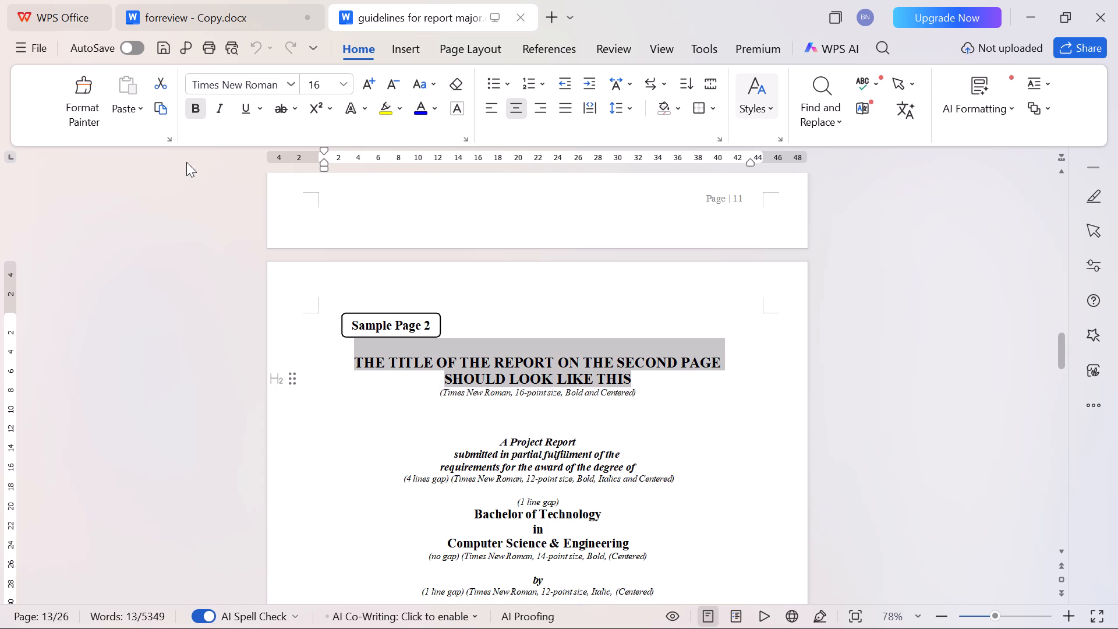
left_click(87, 100)
left_click(184, 0)
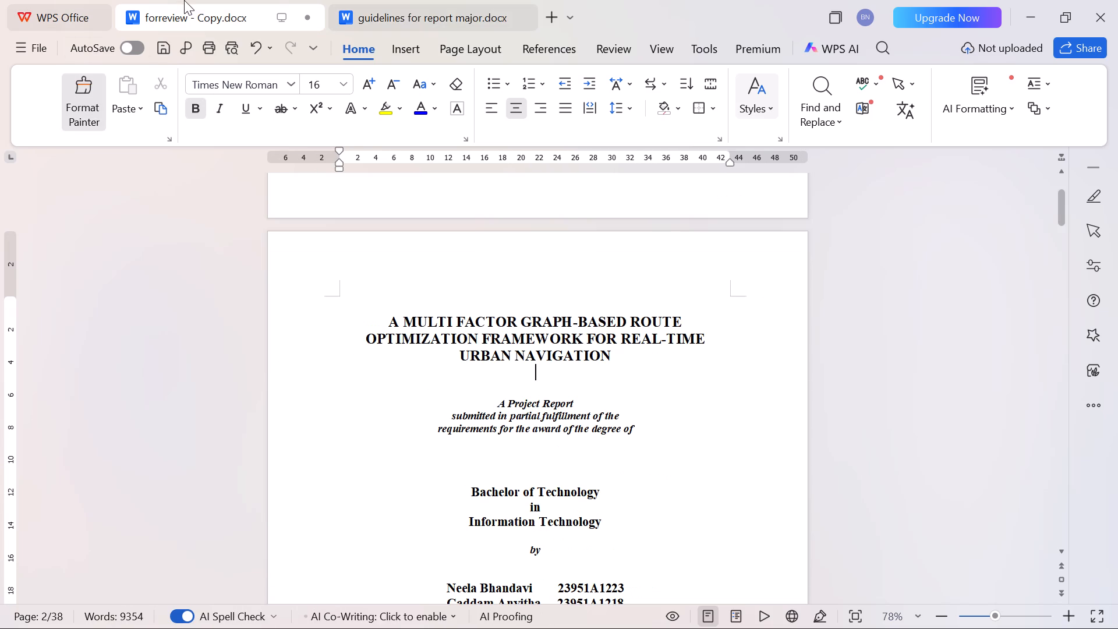
left_click_drag(395, 323, 511, 348)
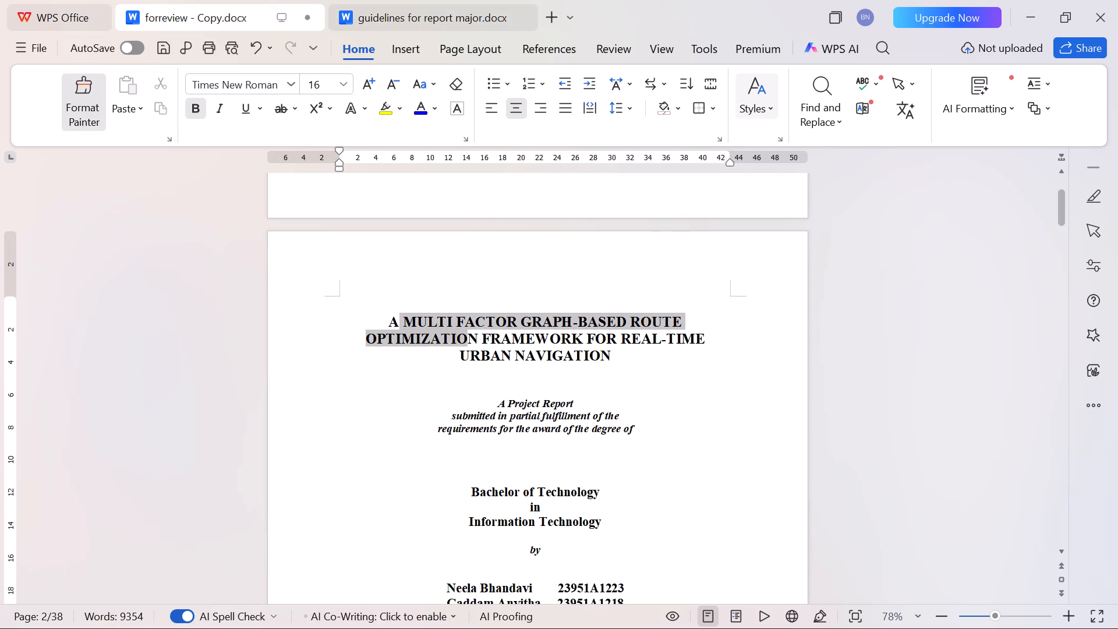
left_click_drag(511, 348, 617, 360)
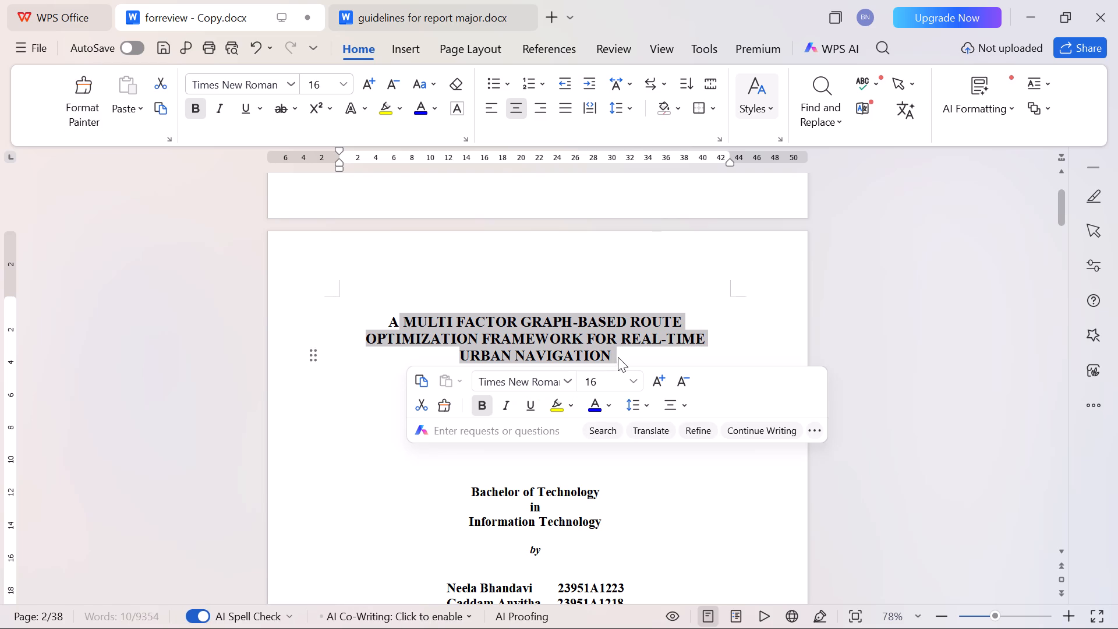
left_click(618, 357)
Compare the student name and roll number block on the report copy's second page with Sample Page 2 in the guidelines document.
scroll(618, 357, "down", 1)
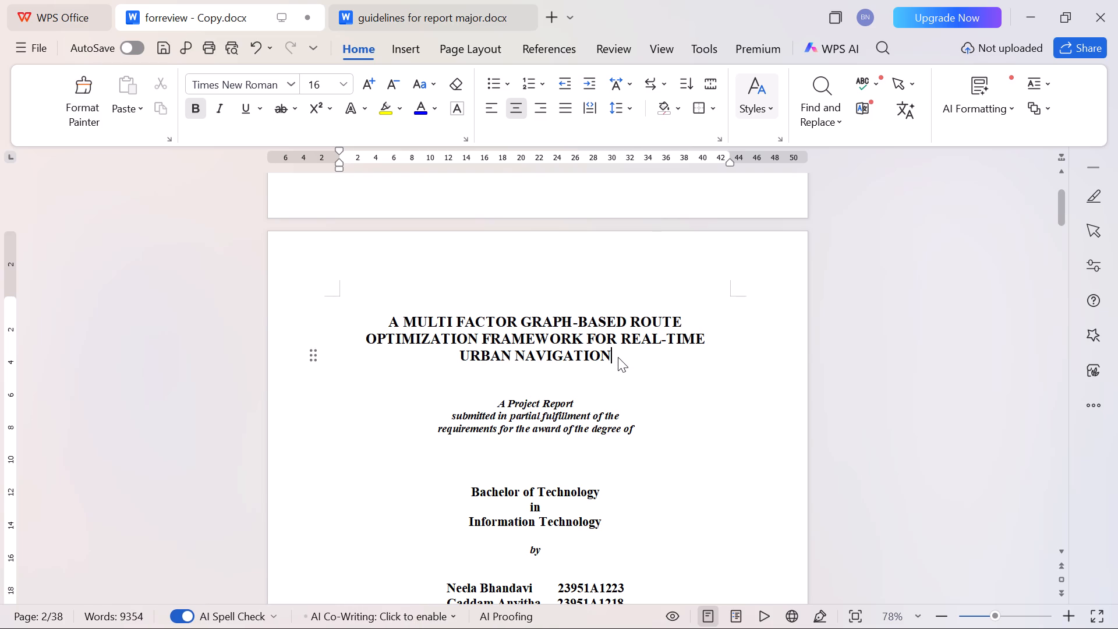
scroll(618, 357, "down", 2)
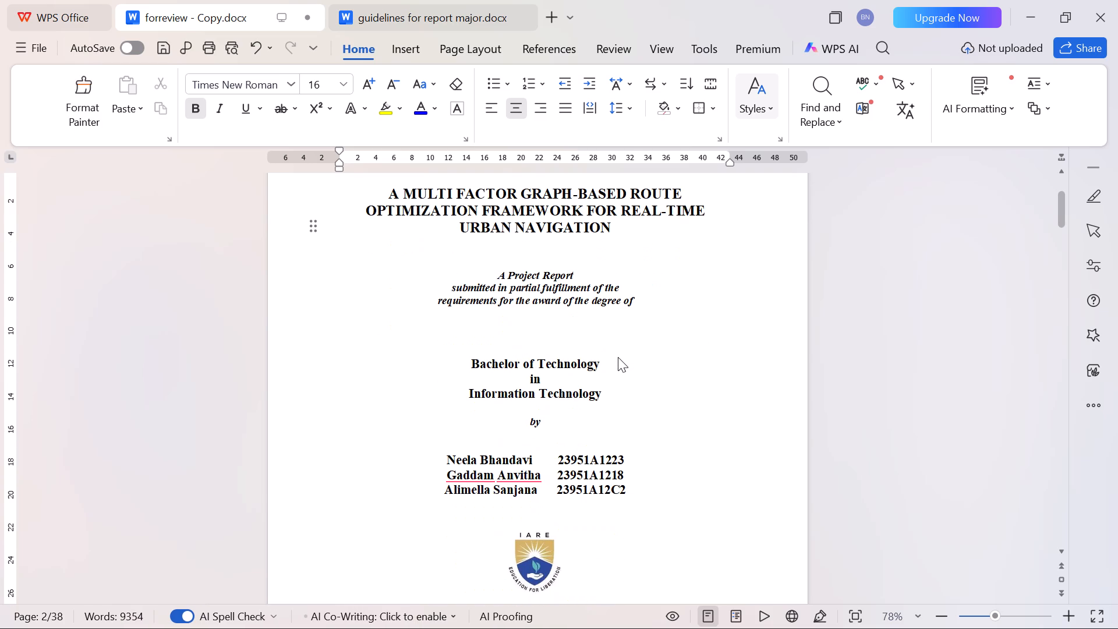
left_click(461, 0)
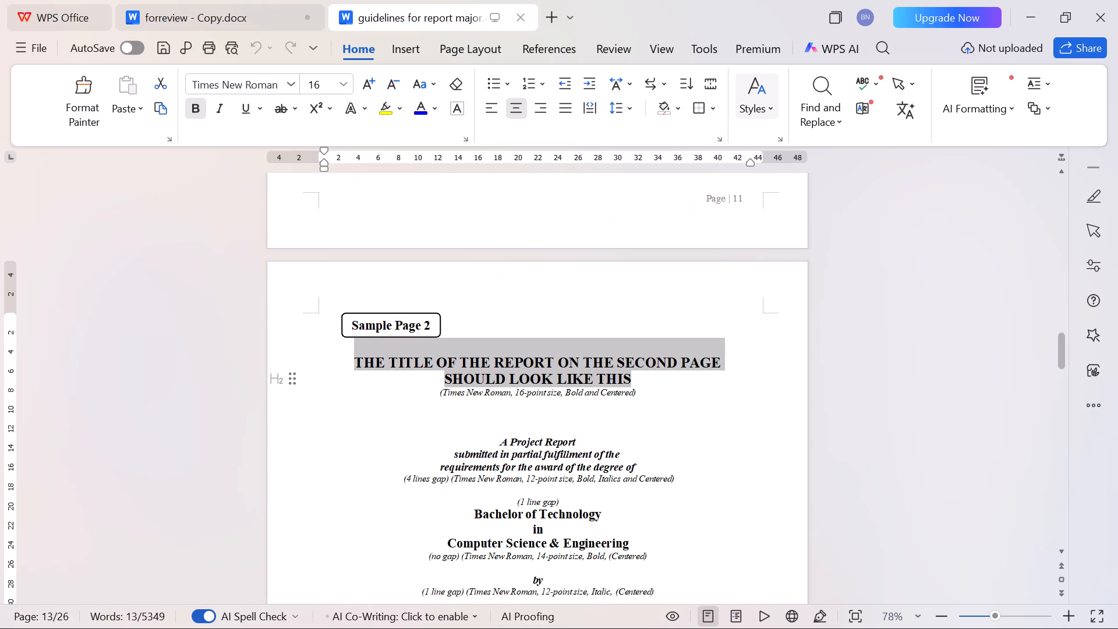
scroll(548, 419, "down", 2)
left_click(576, 450)
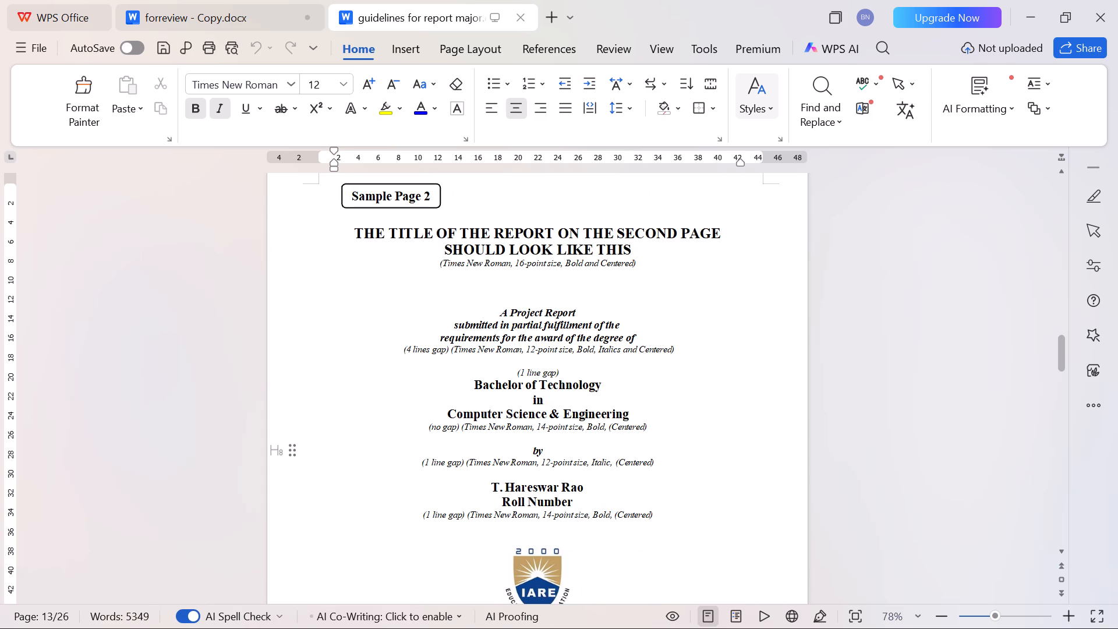
left_click(265, 0)
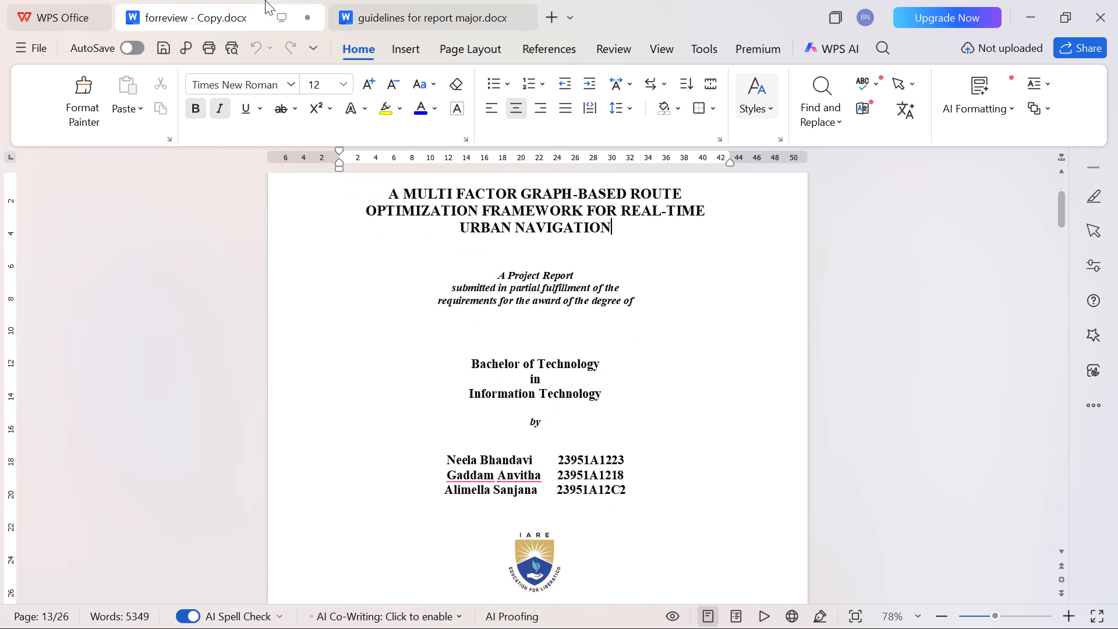
left_click(465, 0)
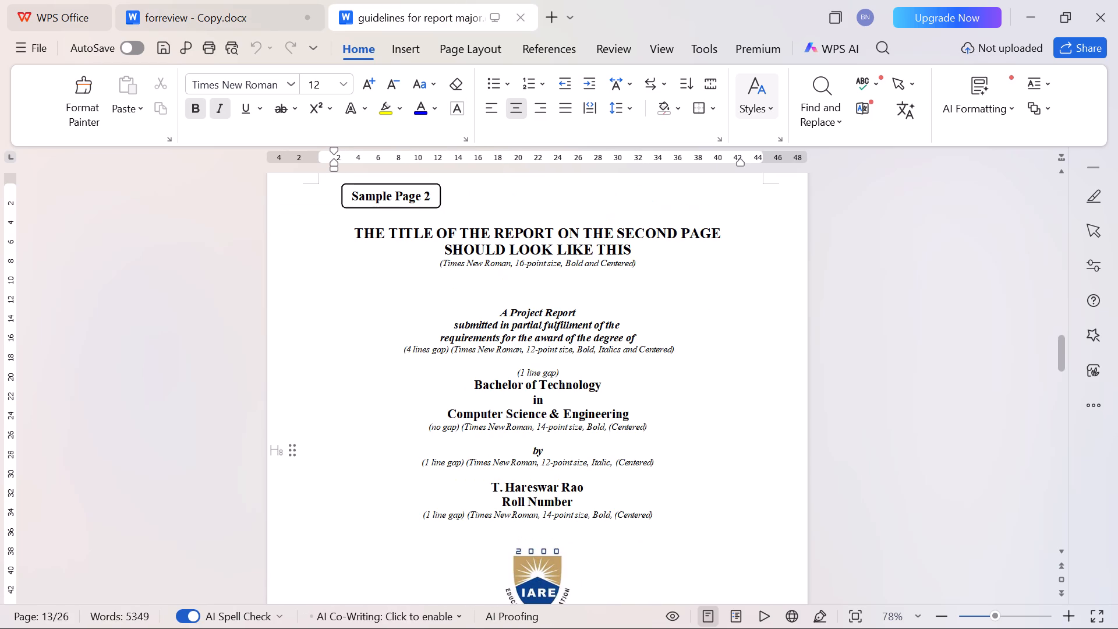
left_click_drag(493, 486, 573, 500)
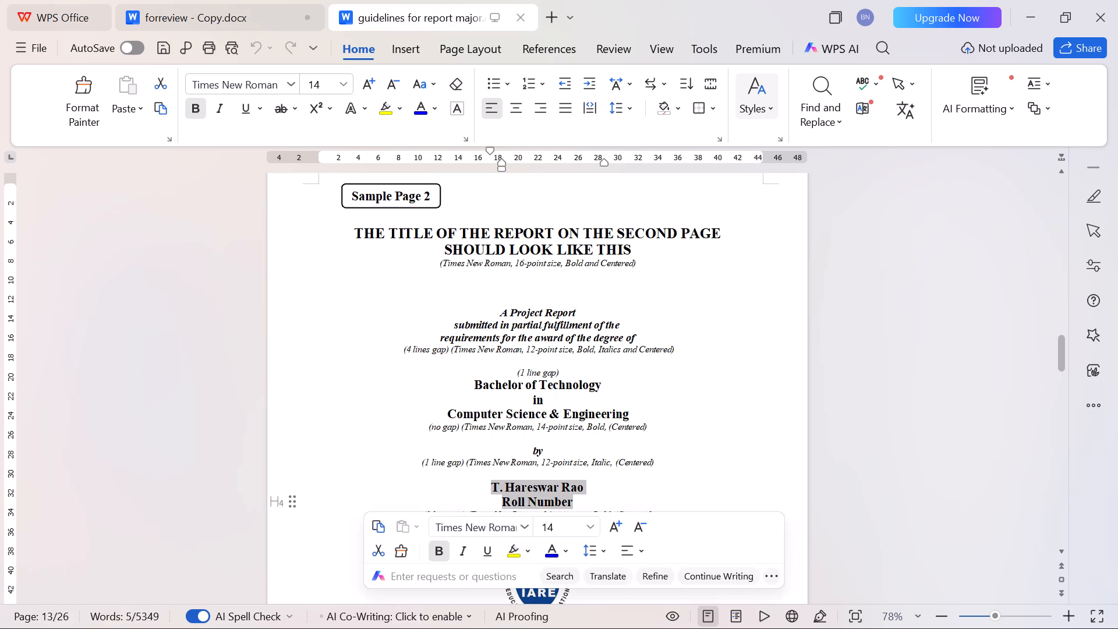
left_click(155, 0)
left_click_drag(444, 455, 628, 489)
left_click(628, 489)
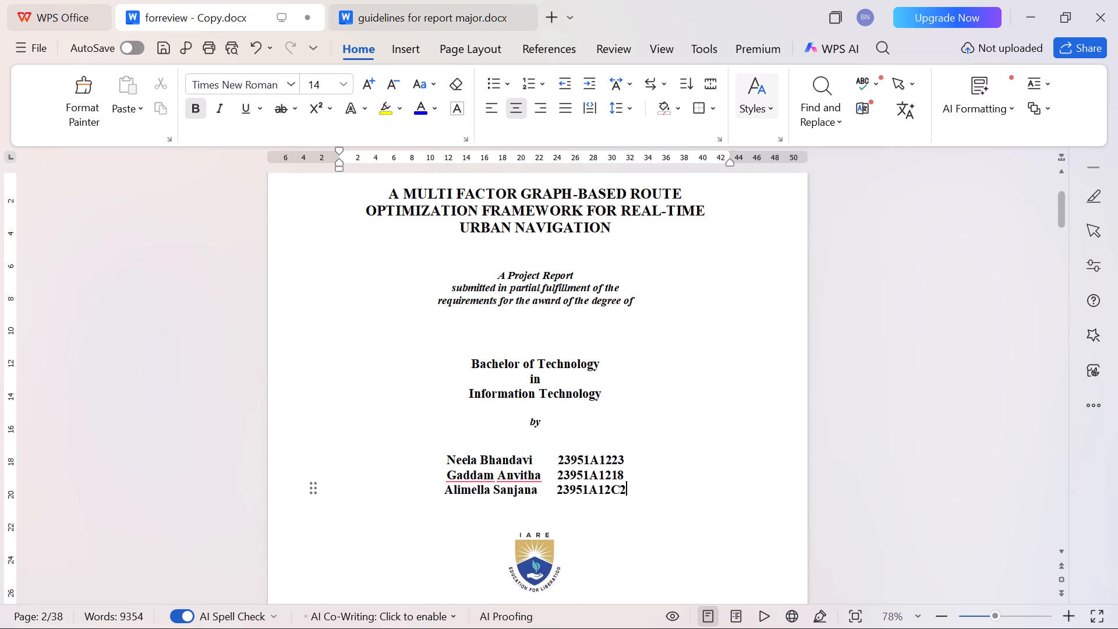
left_click_drag(628, 489, 445, 460)
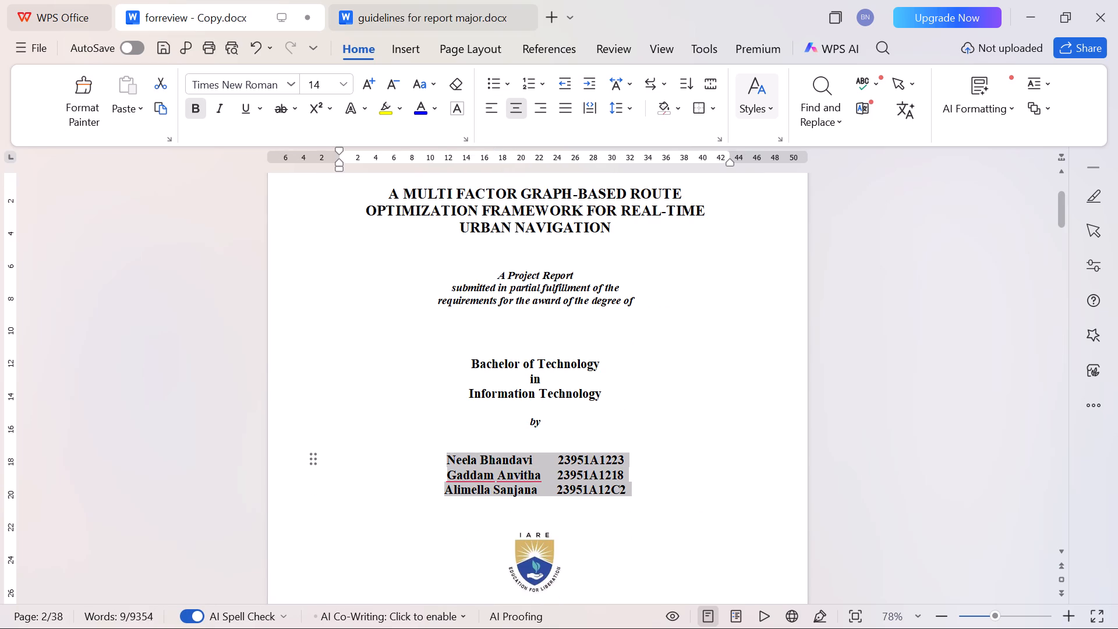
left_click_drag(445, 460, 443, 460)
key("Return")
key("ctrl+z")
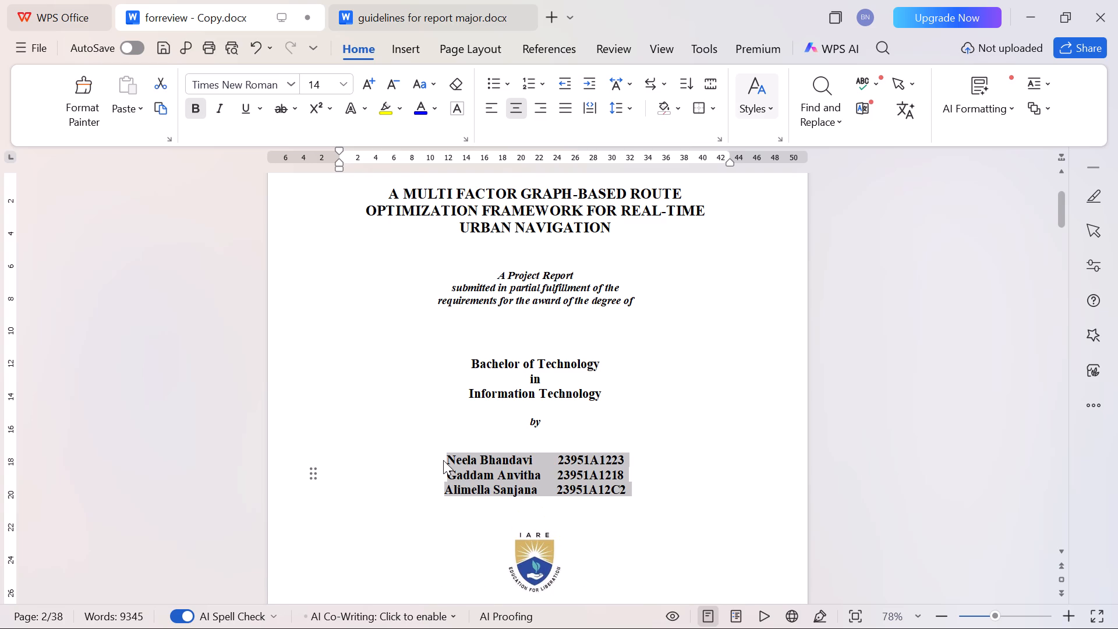
Shorten the leading name on the first student line of the second page to the initial "N.".
left_click(556, 508)
scroll(556, 508, "down", 1)
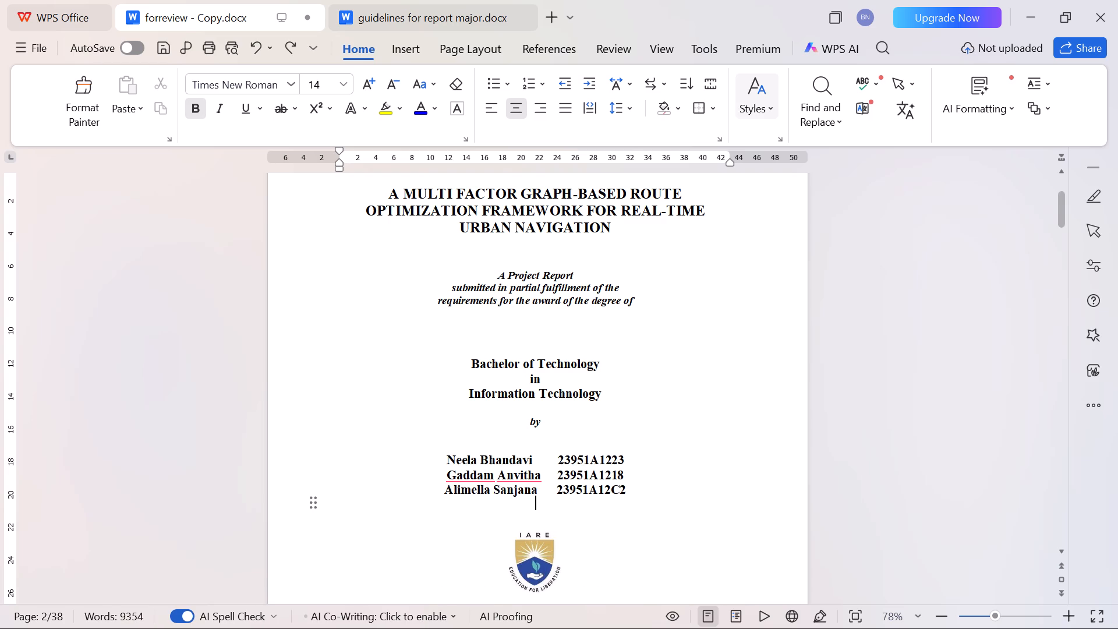
scroll(556, 508, "down", 1)
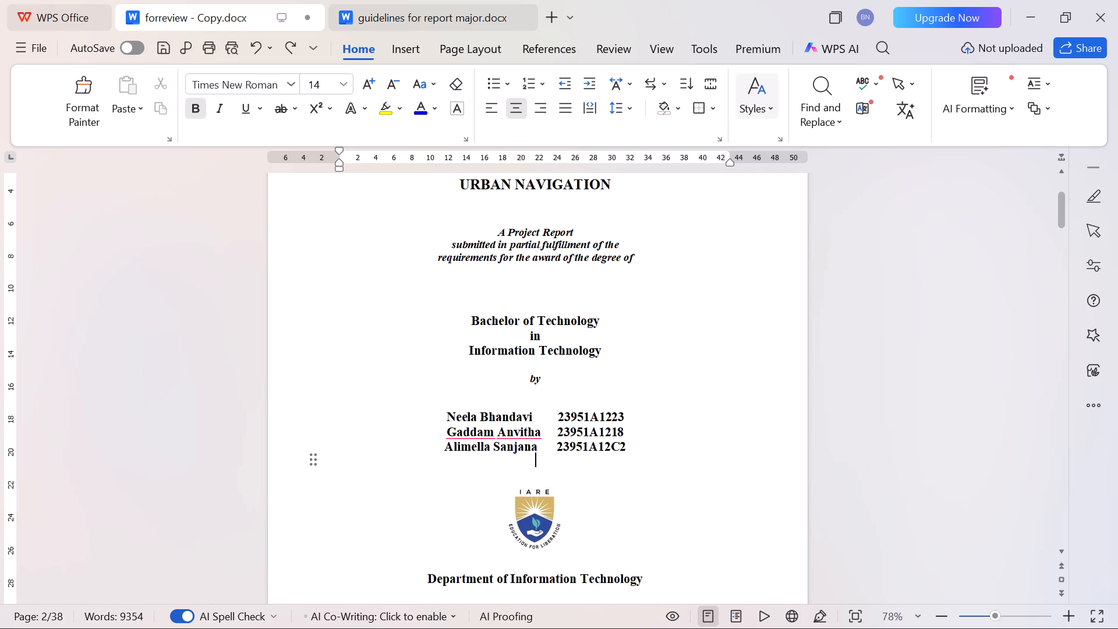
left_click(475, 418)
key("BackSpace")
key("BackSpace")
key("BackSpace")
key("BackSpace")
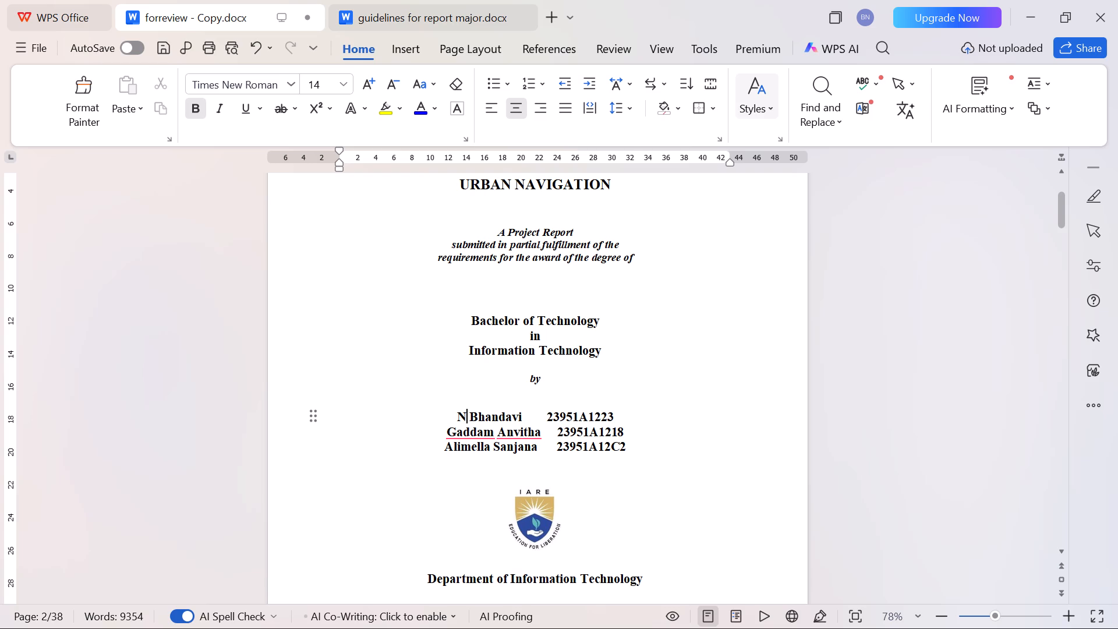
key("period")
Shorten the leading name on the second student line to the initial "G.".
left_click(493, 431)
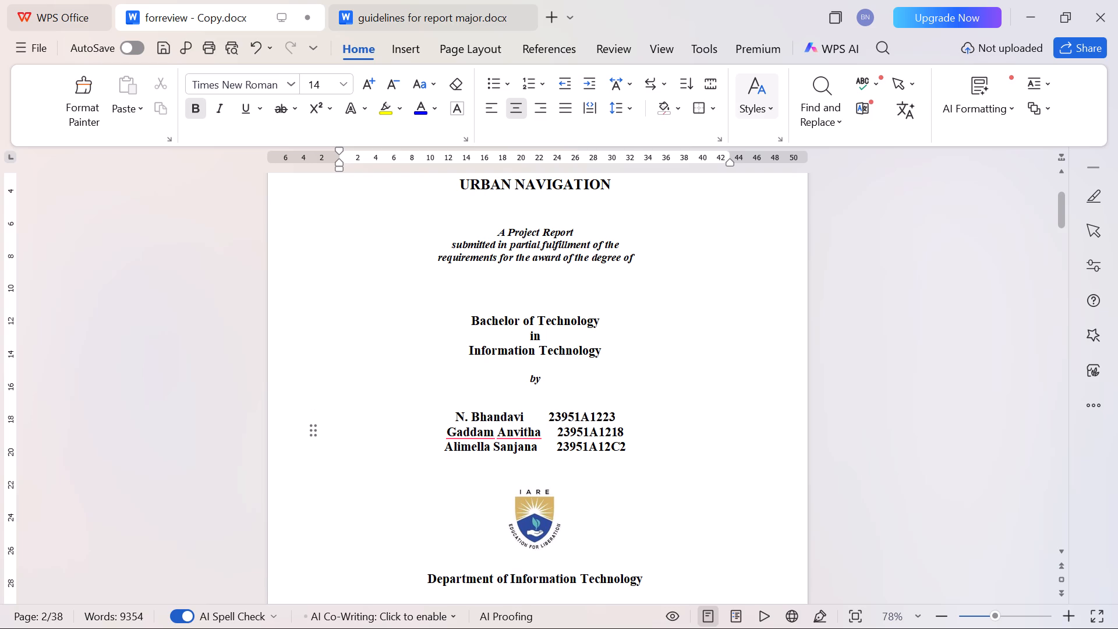
key("BackSpace")
key("BackSpace")
key("BackSpace")
key("BackSpace")
key("BackSpace")
key("period")
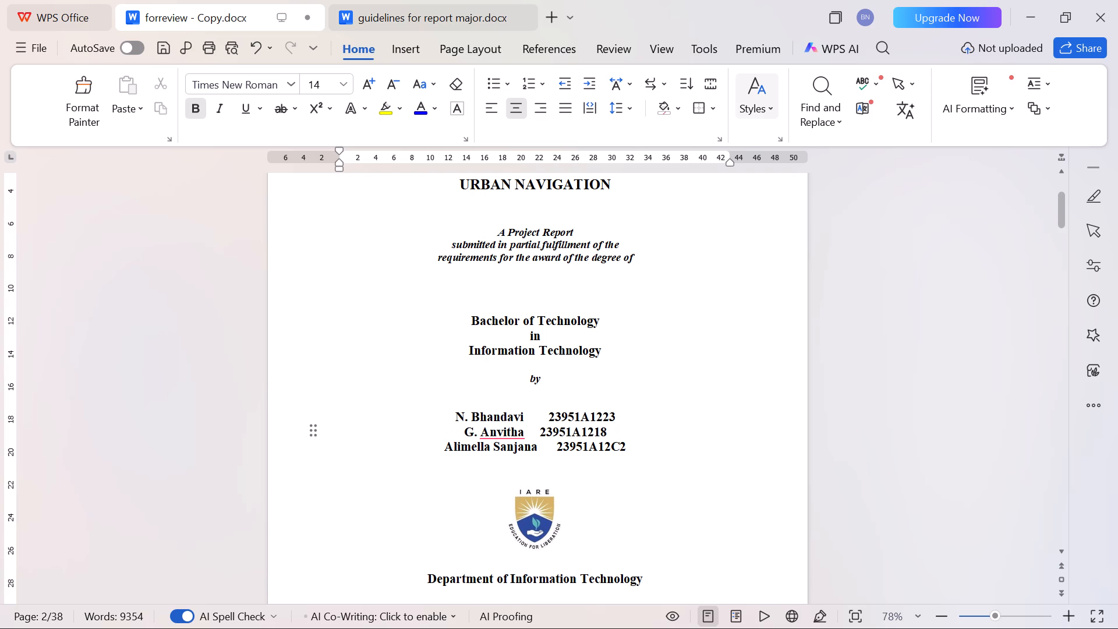
Shorten the leading name on the third student line to the initial "A.".
left_click(489, 448)
key("BackSpace")
key("BackSpace")
key("BackSpace")
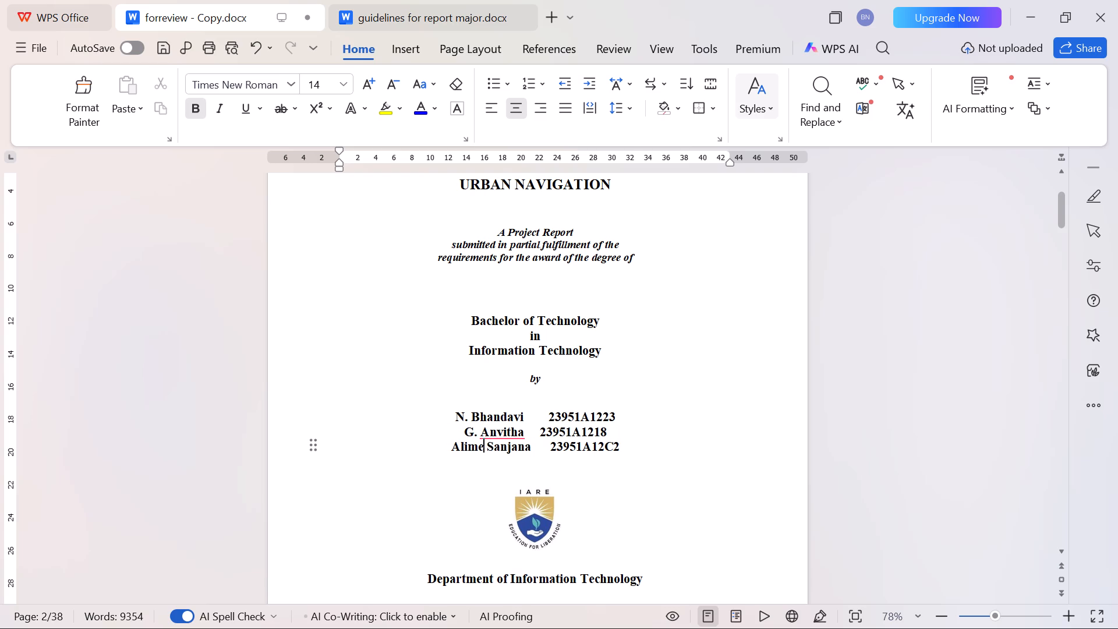
key("BackSpace")
key("BackSpace")
key("BackSpace")
key("BackSpace")
key("period")
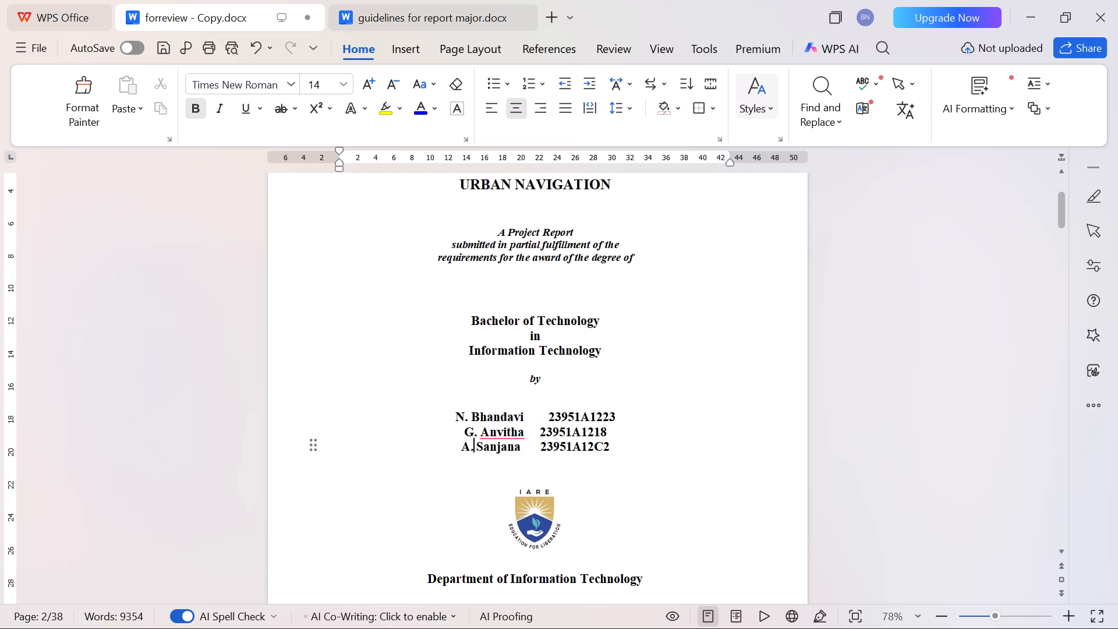
Remove the centring from the second student line and indent it so the name starts directly under the first student's name.
left_click(465, 434)
key("BackSpace")
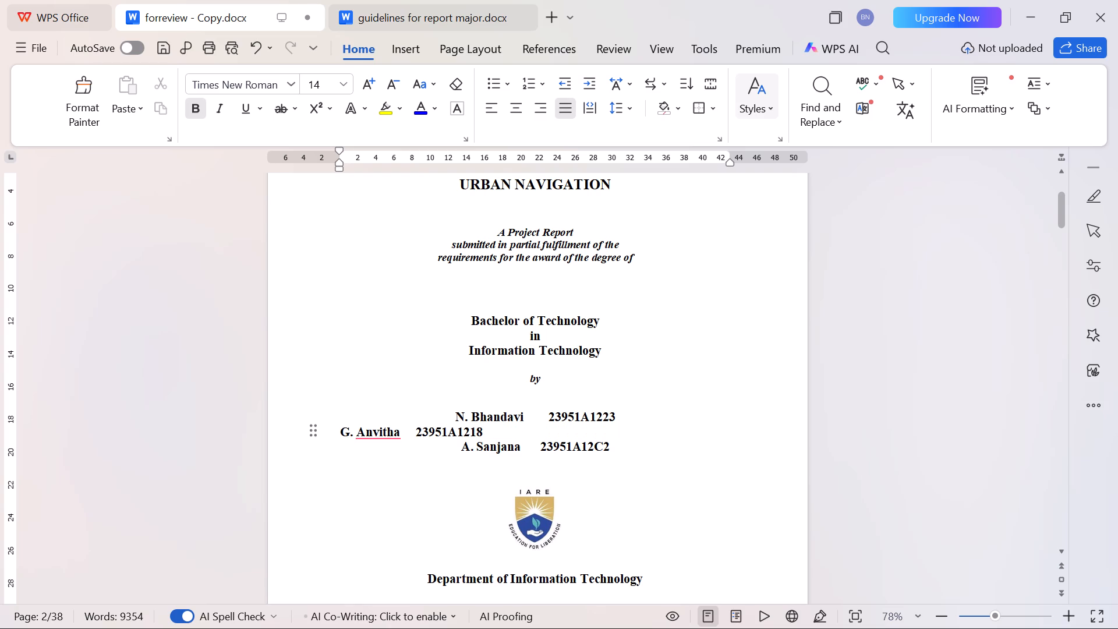
key("Tab")
key("Tab")
key("Tab")
key("Tab")
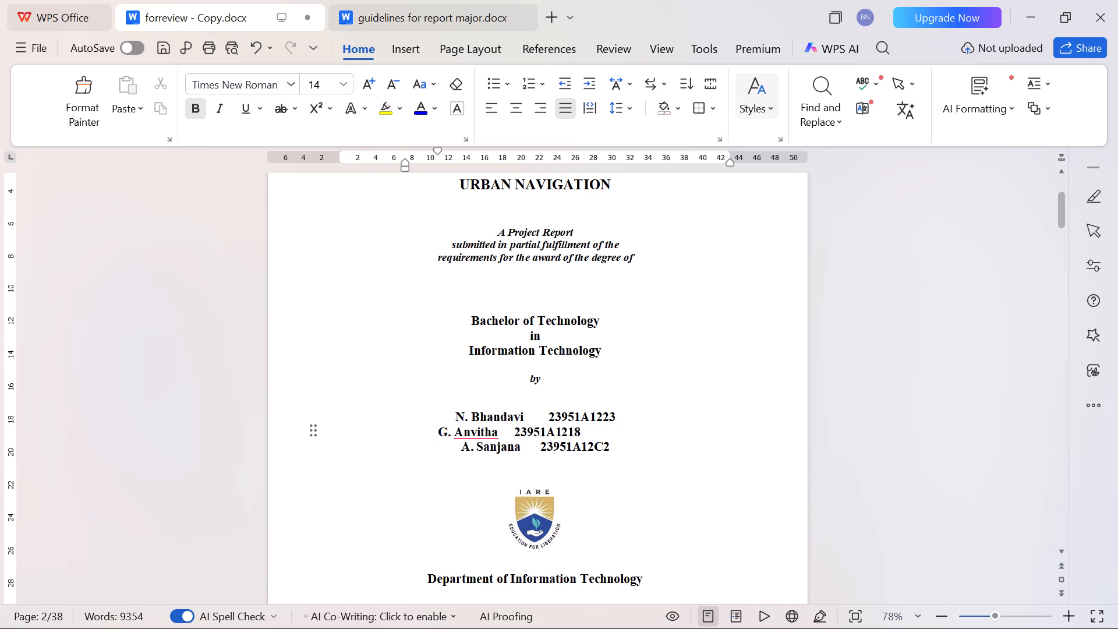
key("BackSpace")
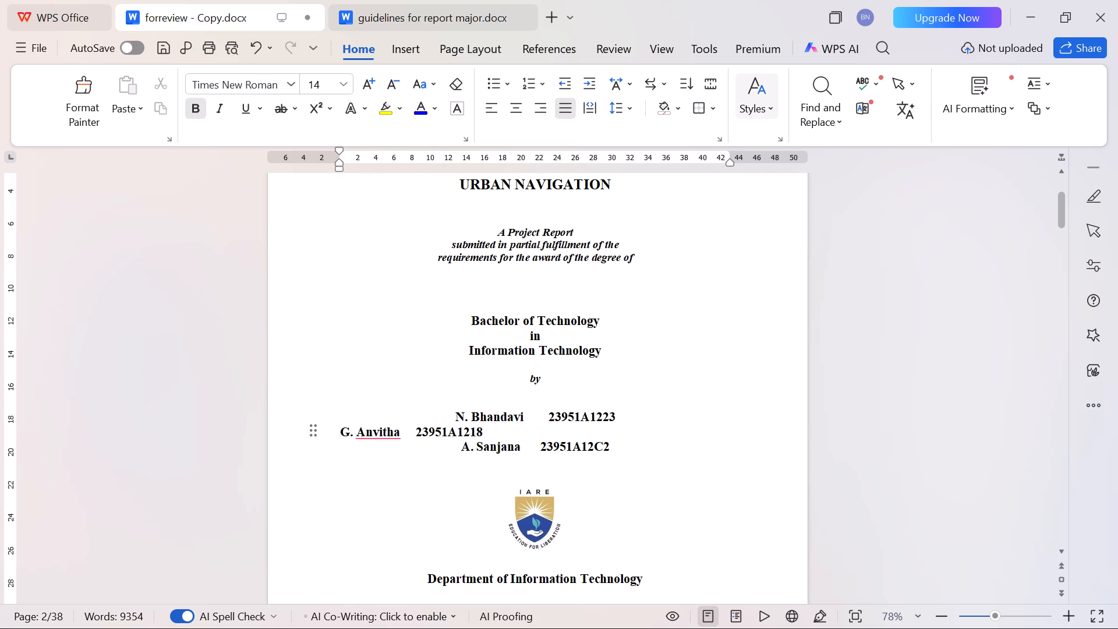
key("space")
key("space")
key("space")
key("space")
key("space")
key("space")
key("space")
key("space")
key("space")
key("space")
key("space")
key("space")
key("space")
key("space")
key("space")
key("space")
key("space")
key("space")
key("space")
key("space")
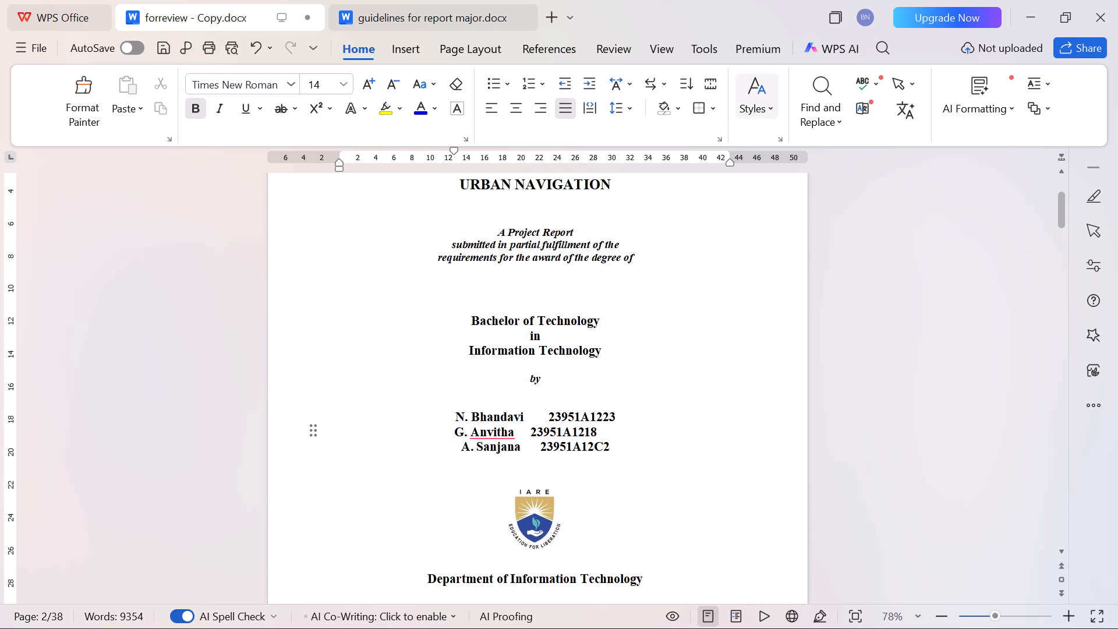
Remove the centring from the third student line.
key("Down")
key("BackSpace")
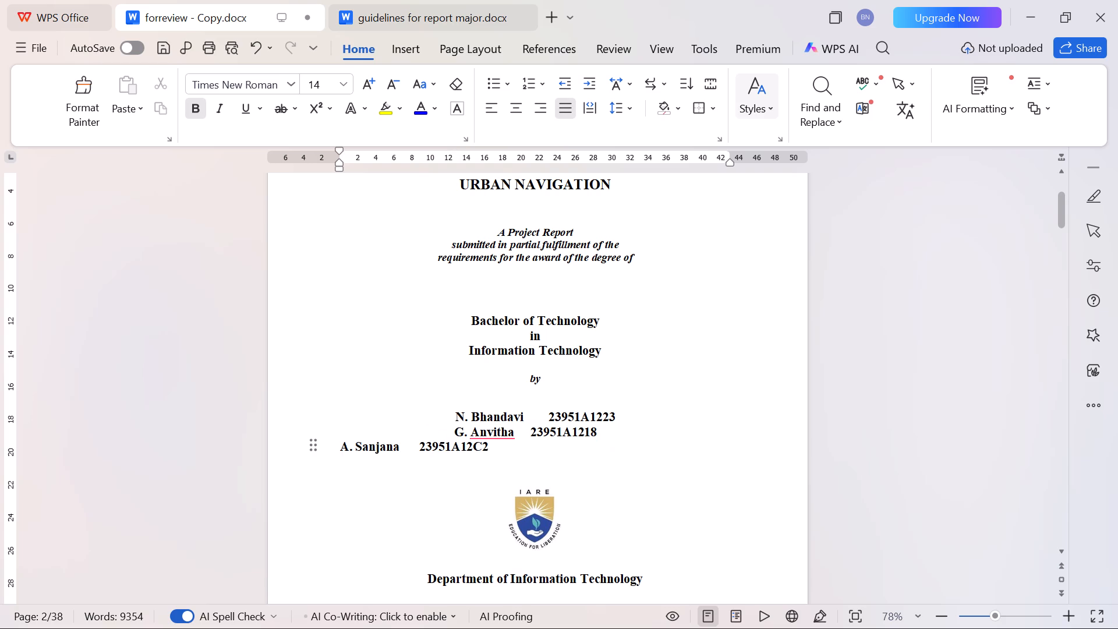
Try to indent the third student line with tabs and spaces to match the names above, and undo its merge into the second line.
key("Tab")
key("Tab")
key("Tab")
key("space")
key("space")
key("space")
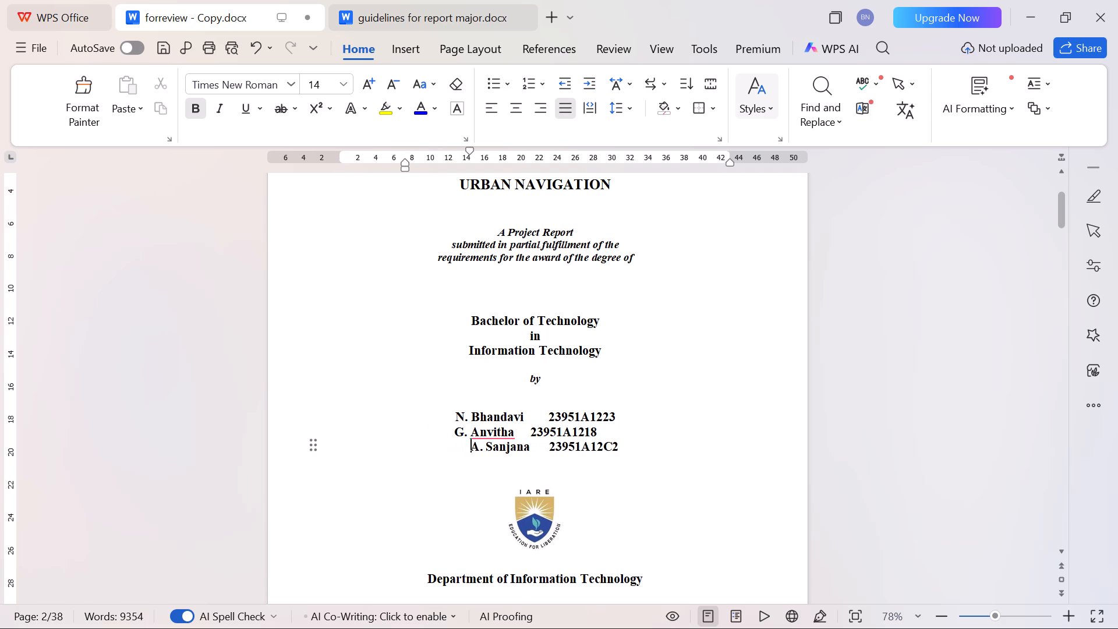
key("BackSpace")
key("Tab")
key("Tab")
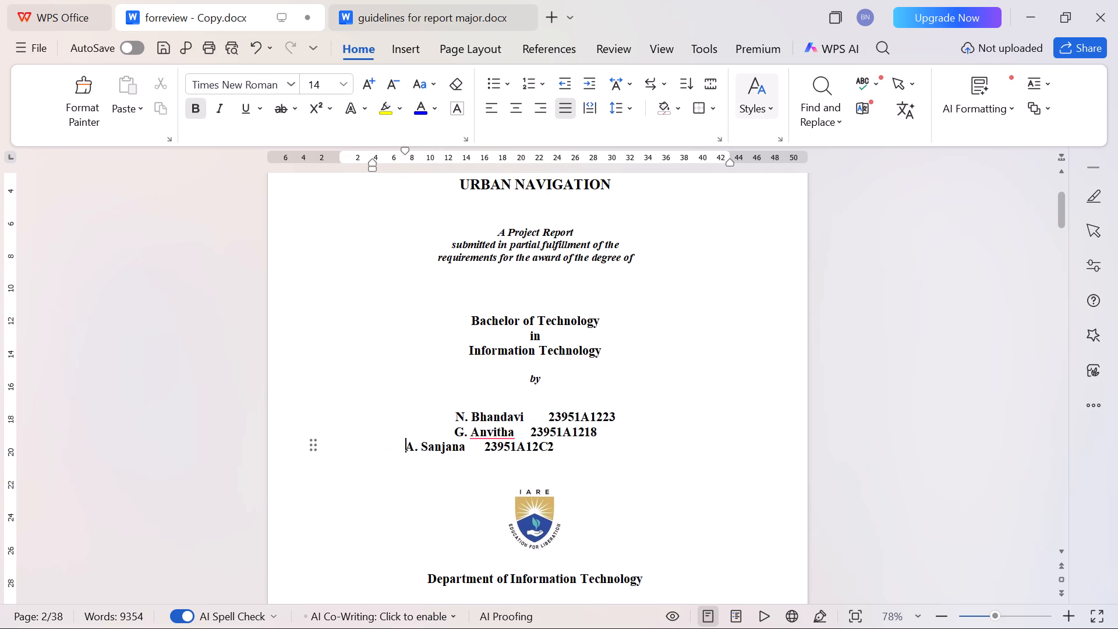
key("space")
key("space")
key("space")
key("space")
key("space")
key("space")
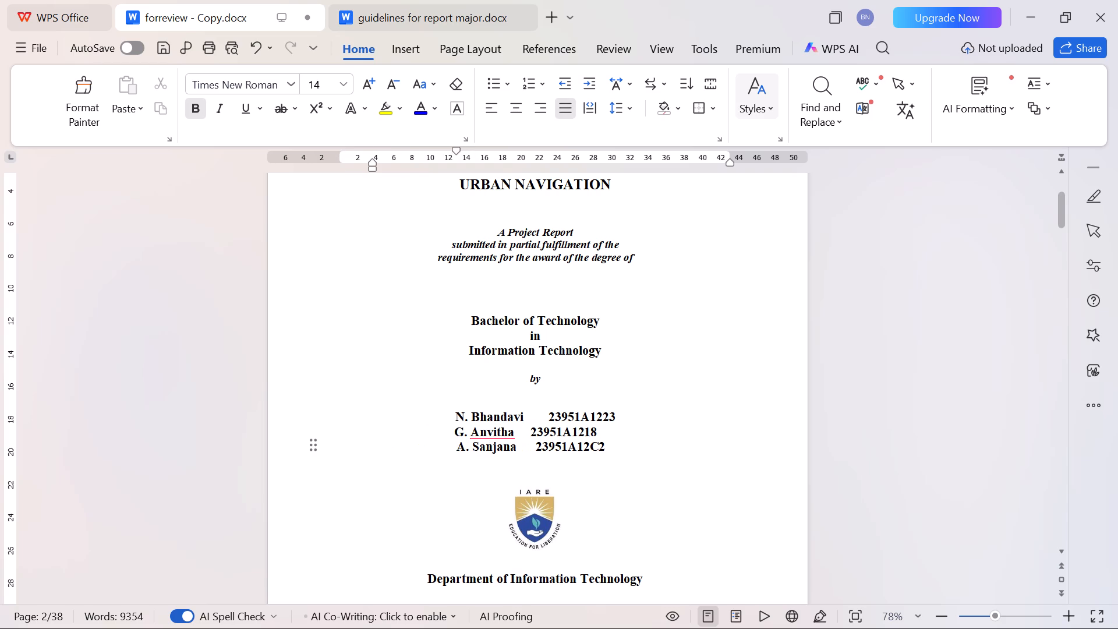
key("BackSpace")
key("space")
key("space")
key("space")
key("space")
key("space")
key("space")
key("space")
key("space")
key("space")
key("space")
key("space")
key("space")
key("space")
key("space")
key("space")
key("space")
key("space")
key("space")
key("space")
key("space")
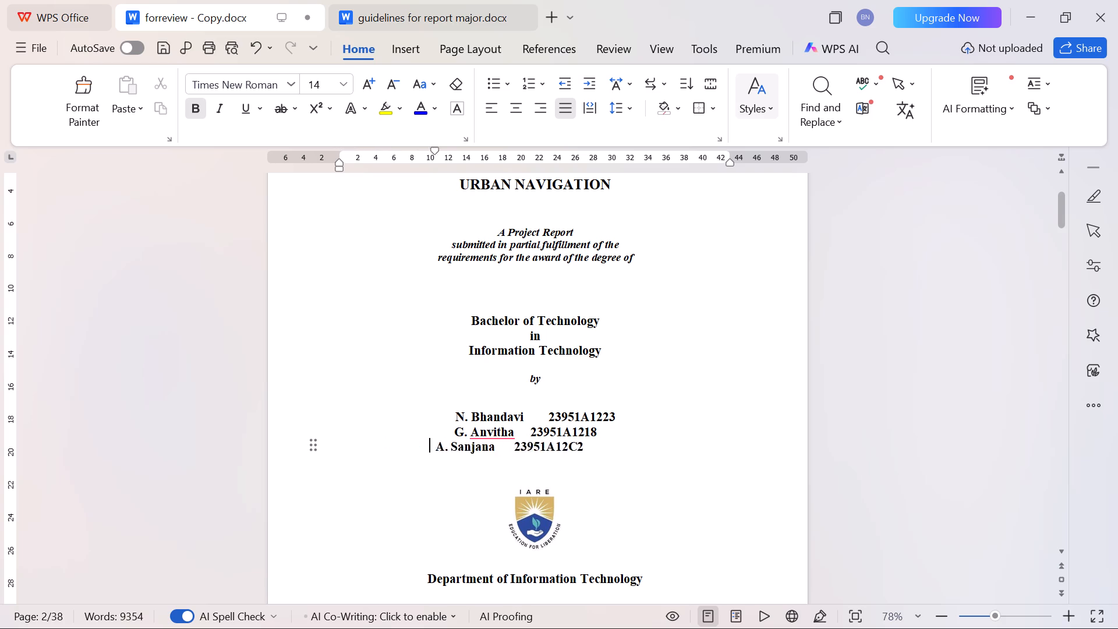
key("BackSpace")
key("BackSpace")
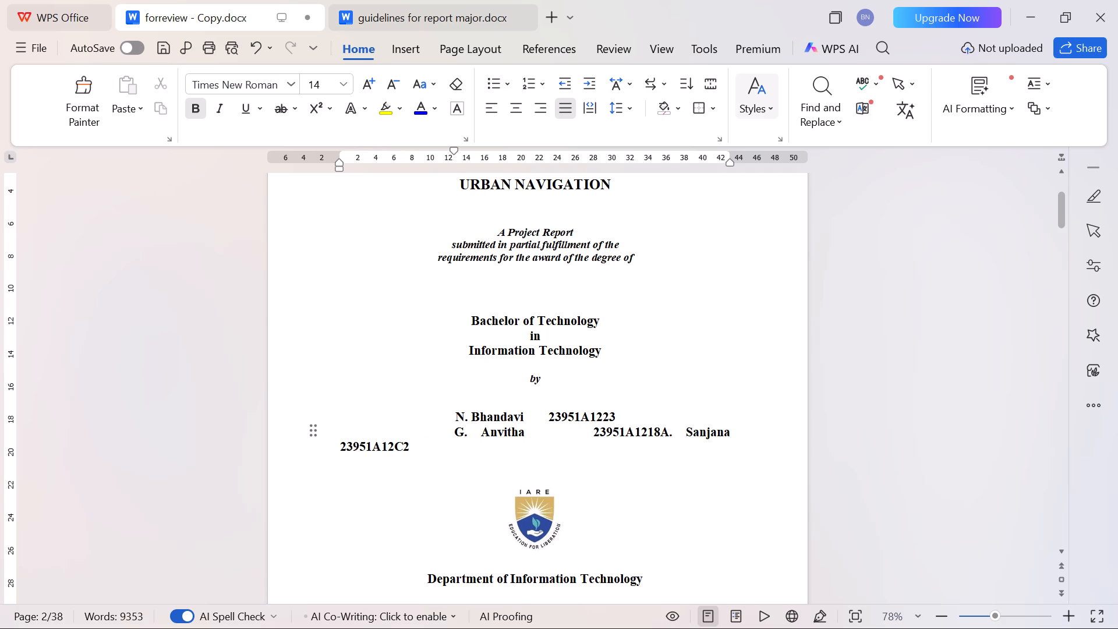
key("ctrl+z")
Indent the third student line so the name starts directly under the two names above.
key("space")
key("space")
key("space")
key("space")
key("space")
key("space")
key("space")
key("space")
key("space")
key("space")
key("space")
key("space")
key("space")
key("space")
key("space")
key("space")
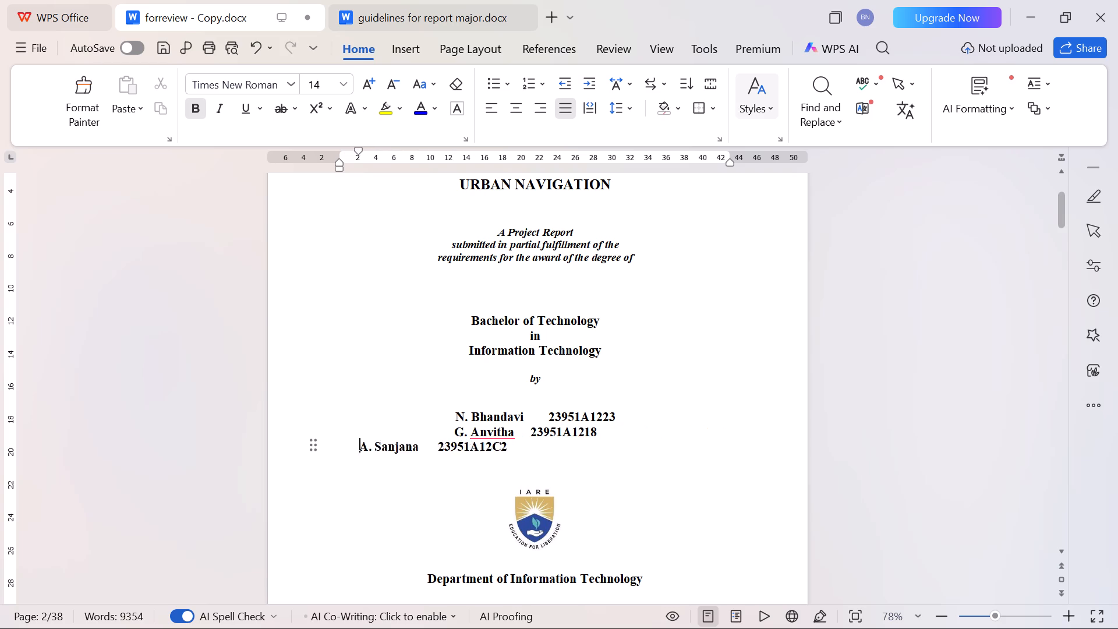
key("space")
key("space")
key("space")
key("space")
key("space")
key("space")
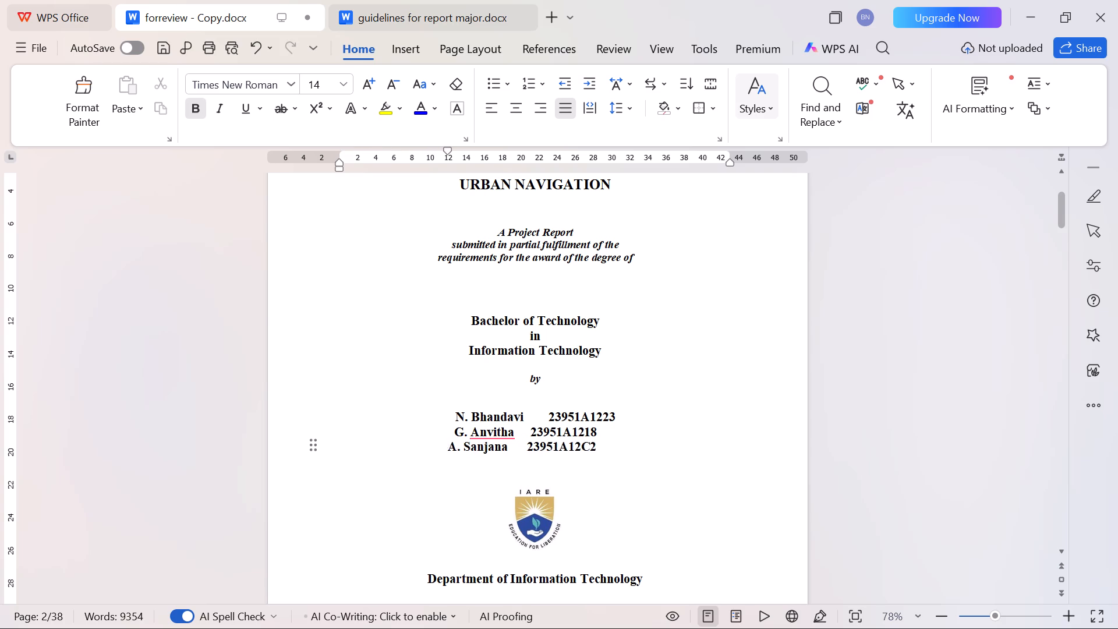
Widen the gap before the second student's roll number so it lines up under the first roll number.
left_click(532, 429)
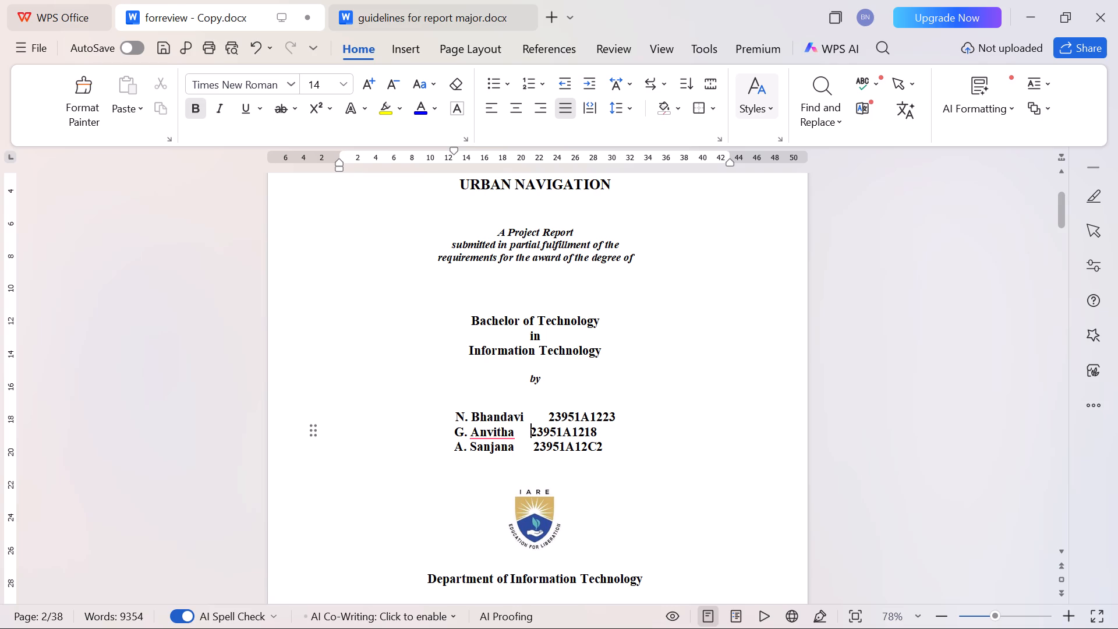
key("Tab")
key("Tab")
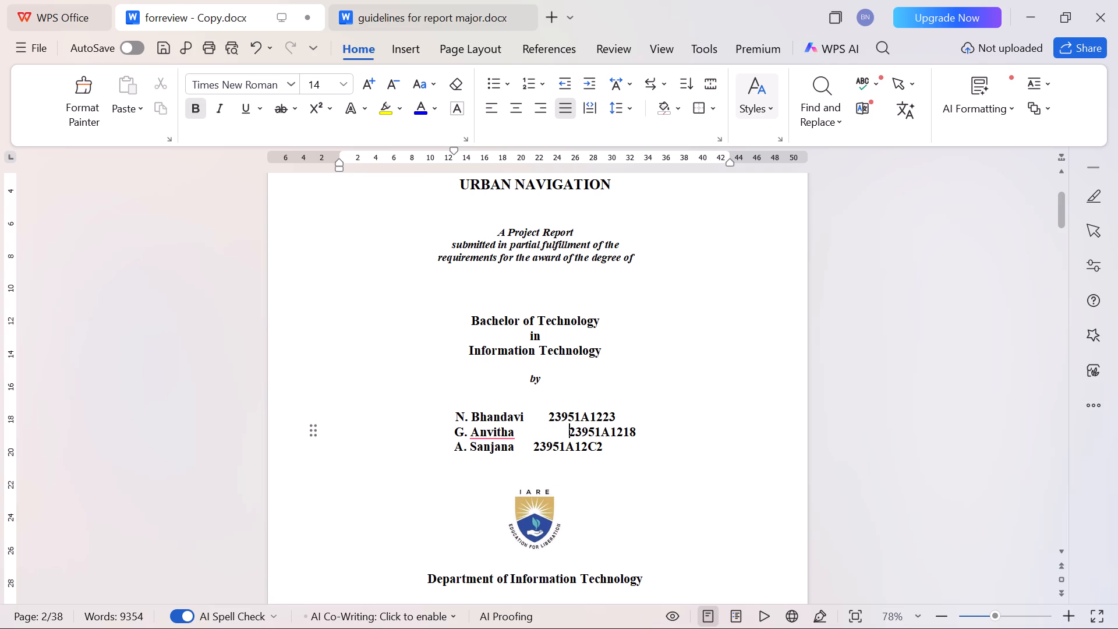
key("BackSpace")
key("space")
key("space")
key("space")
key("space")
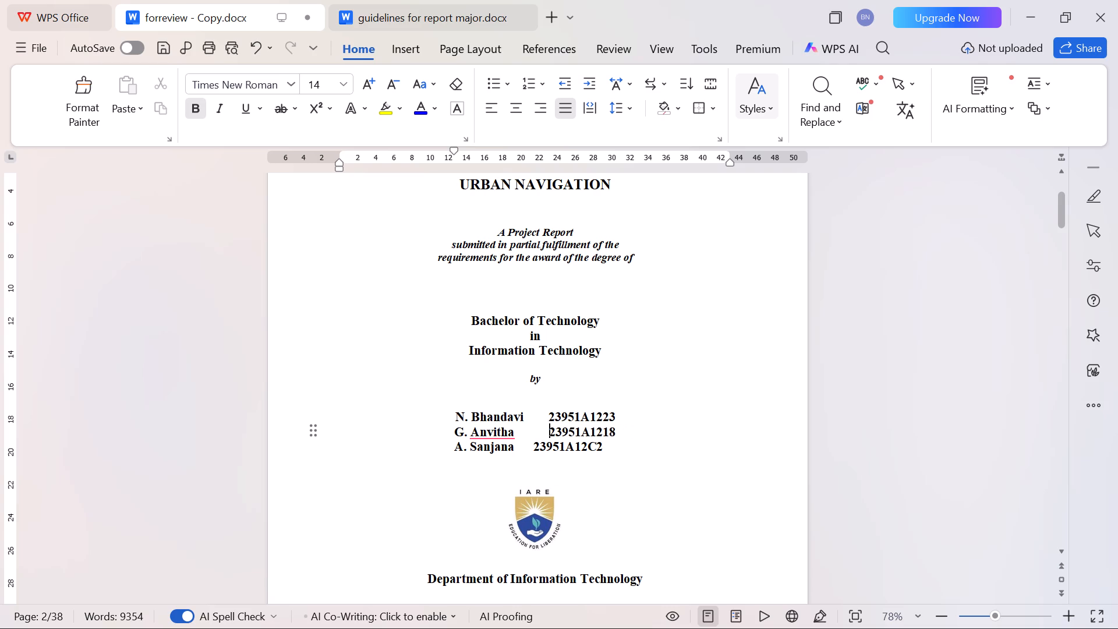
Widen the gap before the third student's roll number to line it up with the roll numbers above.
key("Down")
key("Left")
key("Left")
key("Left")
key("Right")
key("space")
key("space")
key("space")
key("space")
key("space")
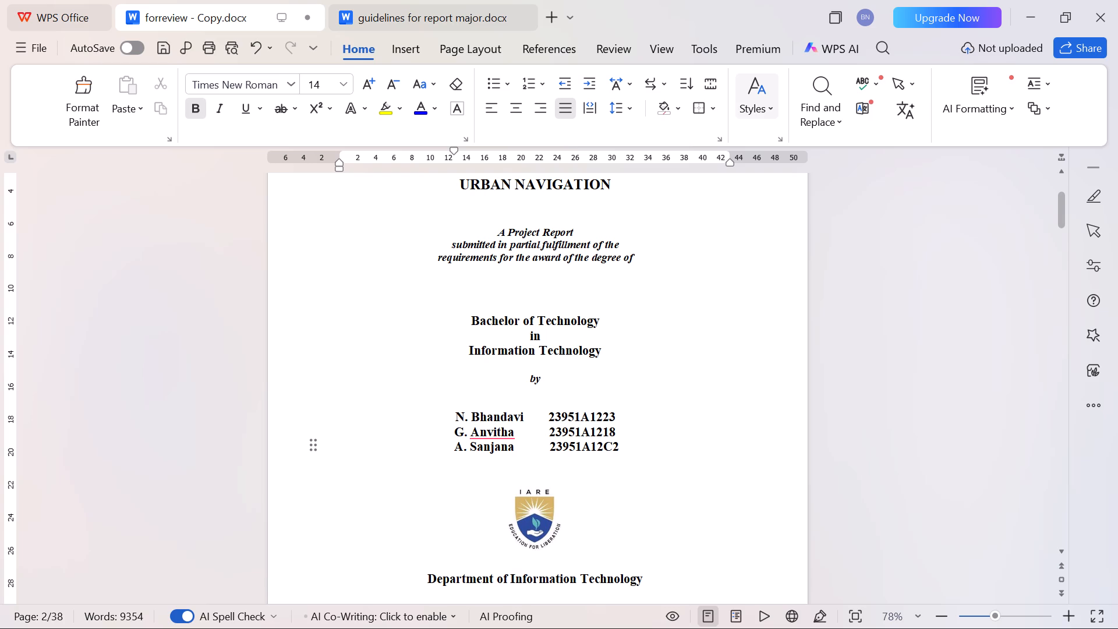
key("BackSpace")
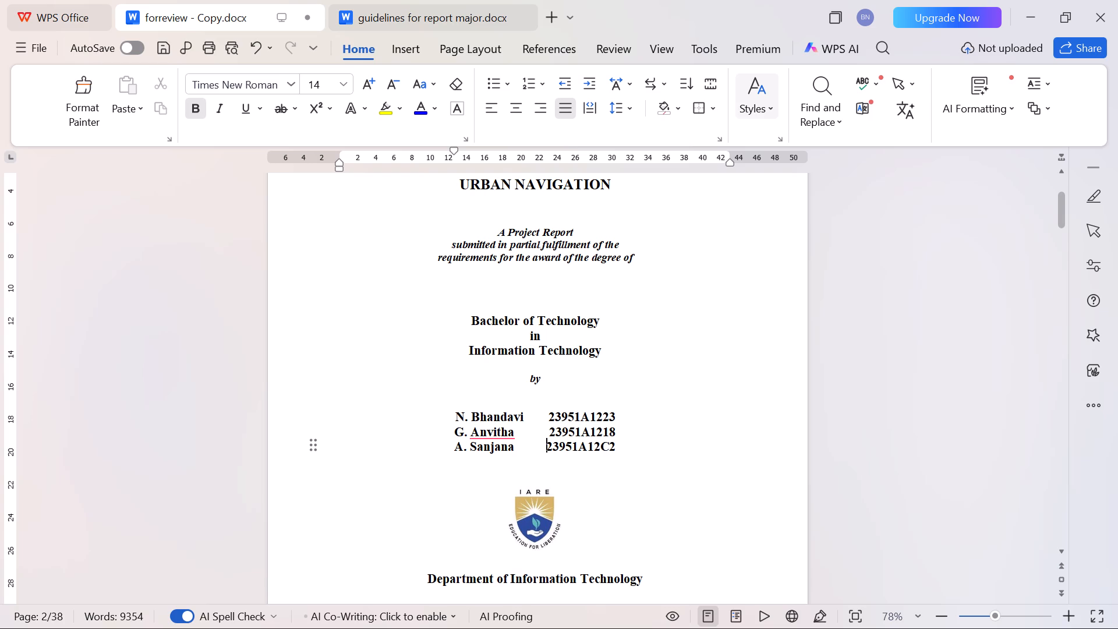
Narrow the gap before the second student's roll number by one space to align it with the third's, and save the report.
key("Up")
key("Delete")
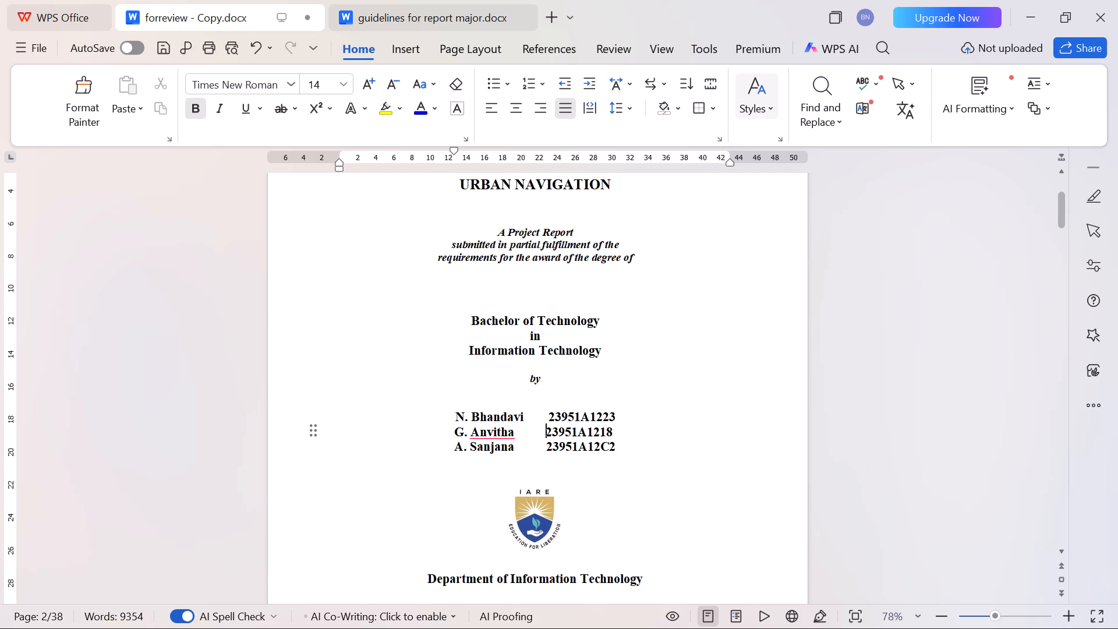
key("ctrl+s")
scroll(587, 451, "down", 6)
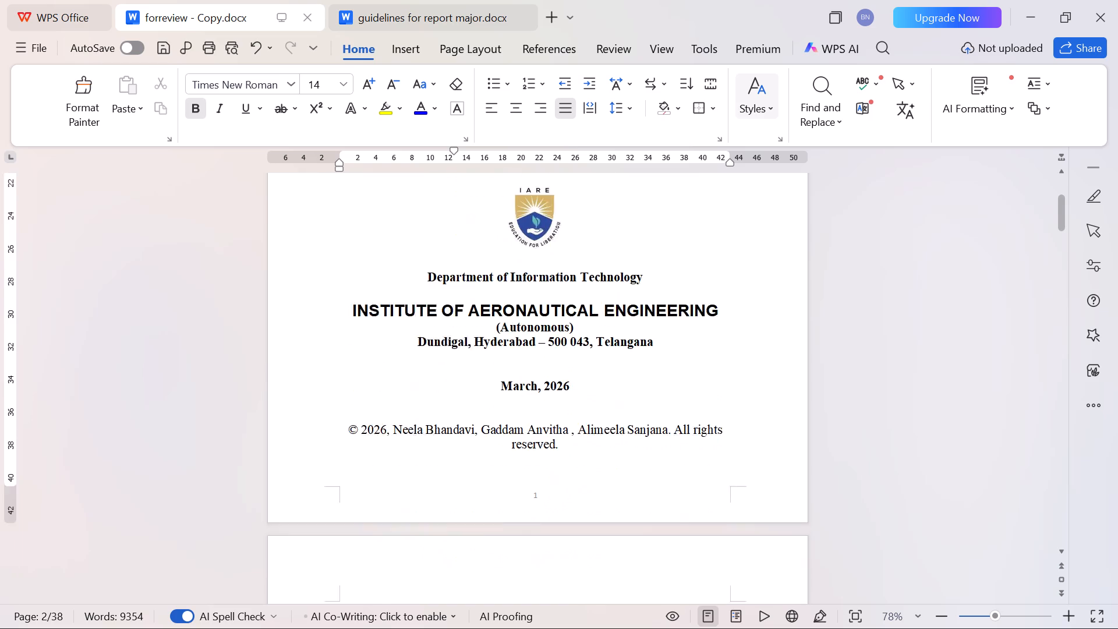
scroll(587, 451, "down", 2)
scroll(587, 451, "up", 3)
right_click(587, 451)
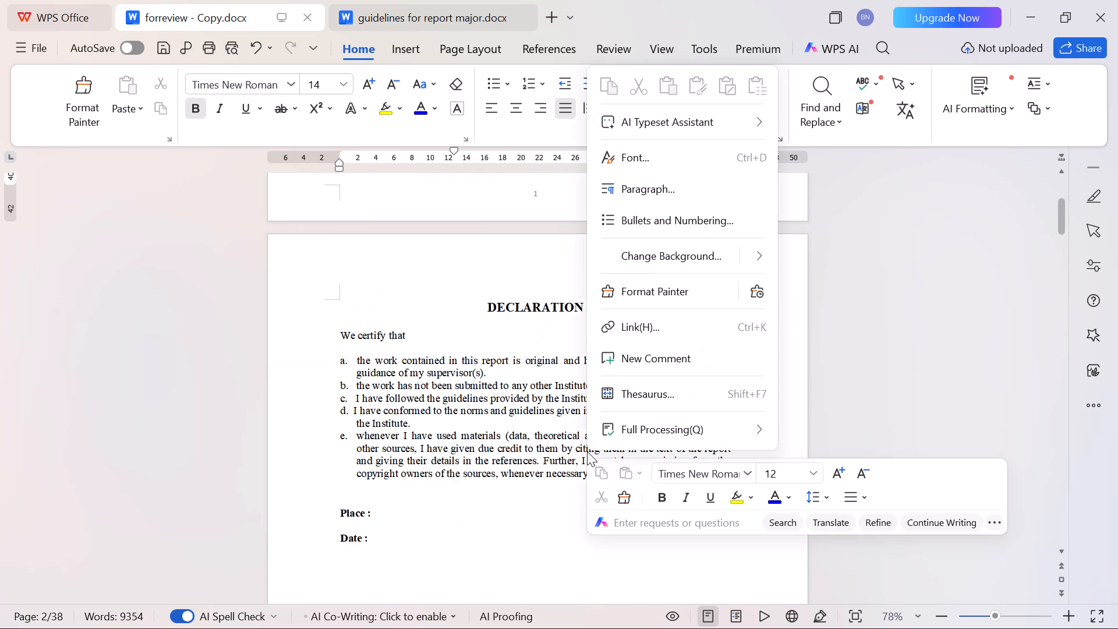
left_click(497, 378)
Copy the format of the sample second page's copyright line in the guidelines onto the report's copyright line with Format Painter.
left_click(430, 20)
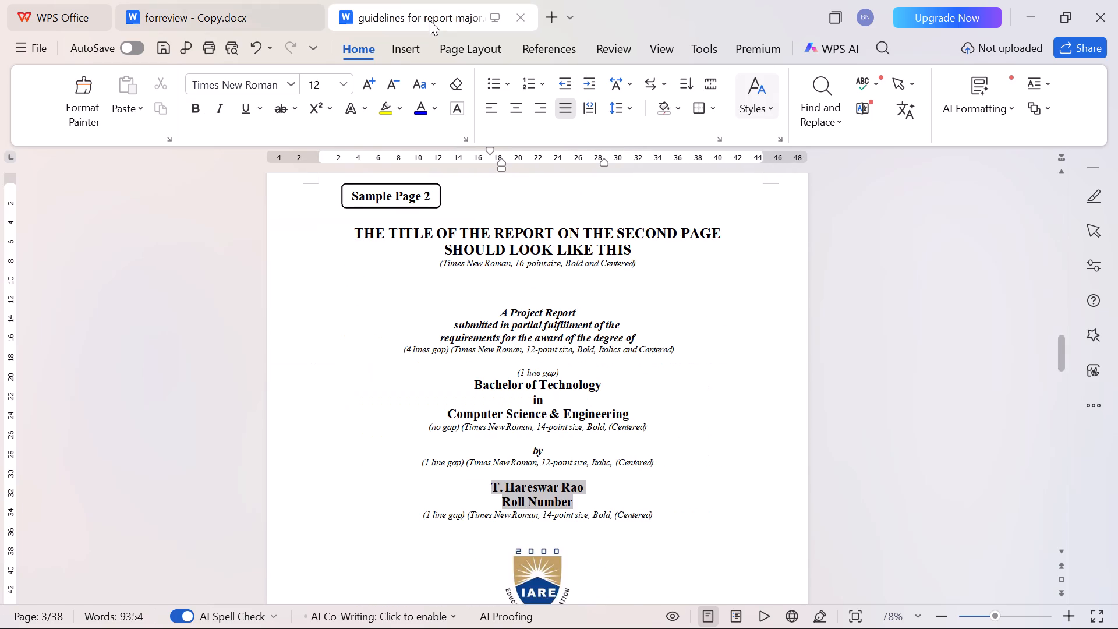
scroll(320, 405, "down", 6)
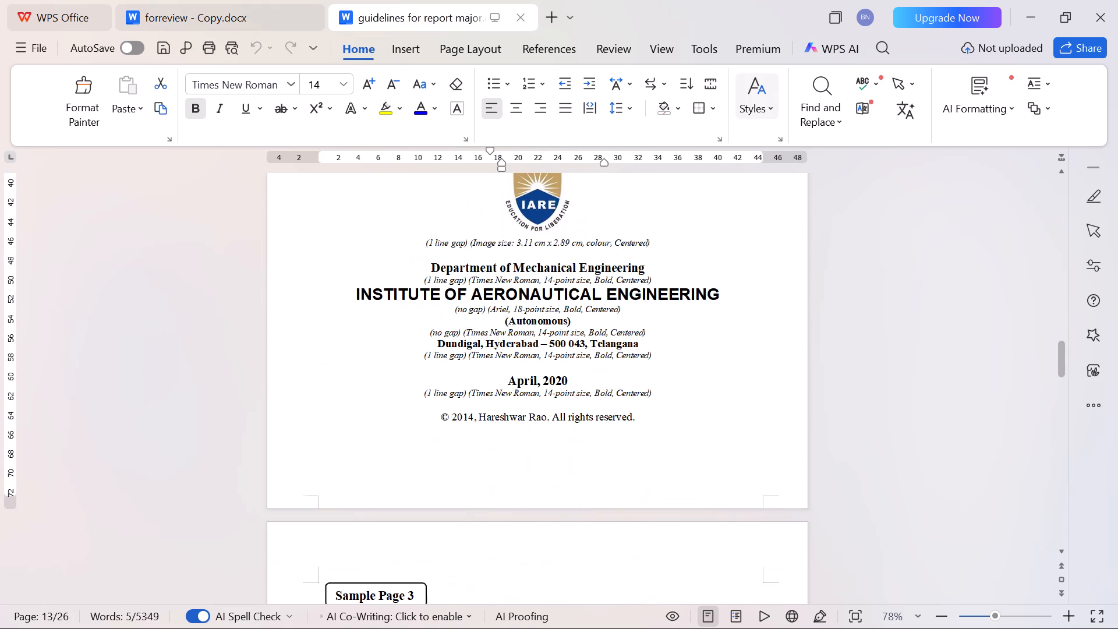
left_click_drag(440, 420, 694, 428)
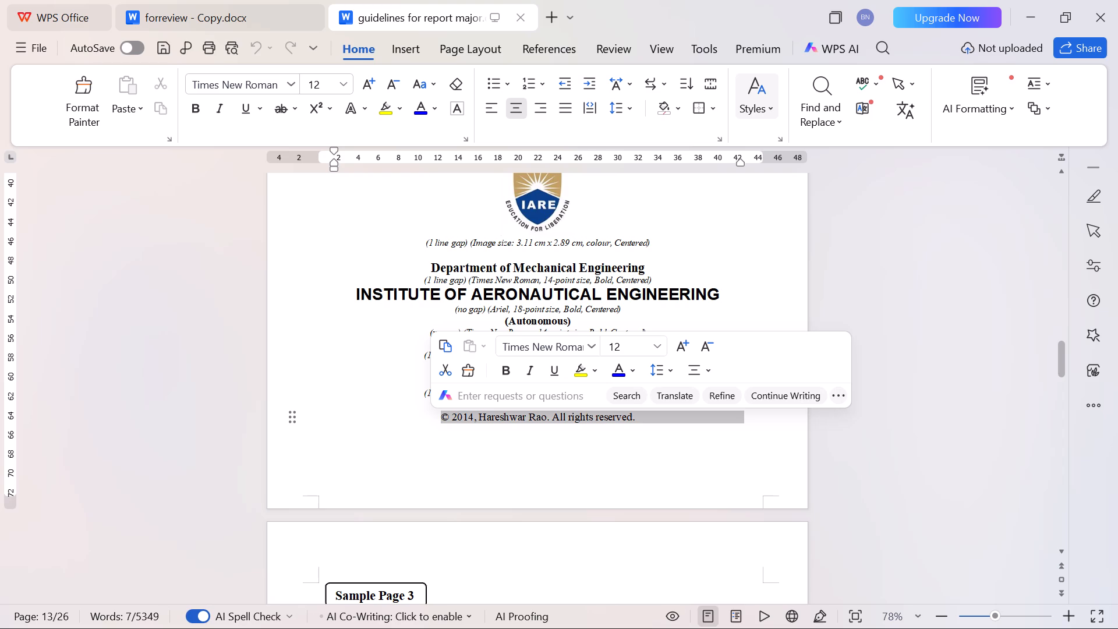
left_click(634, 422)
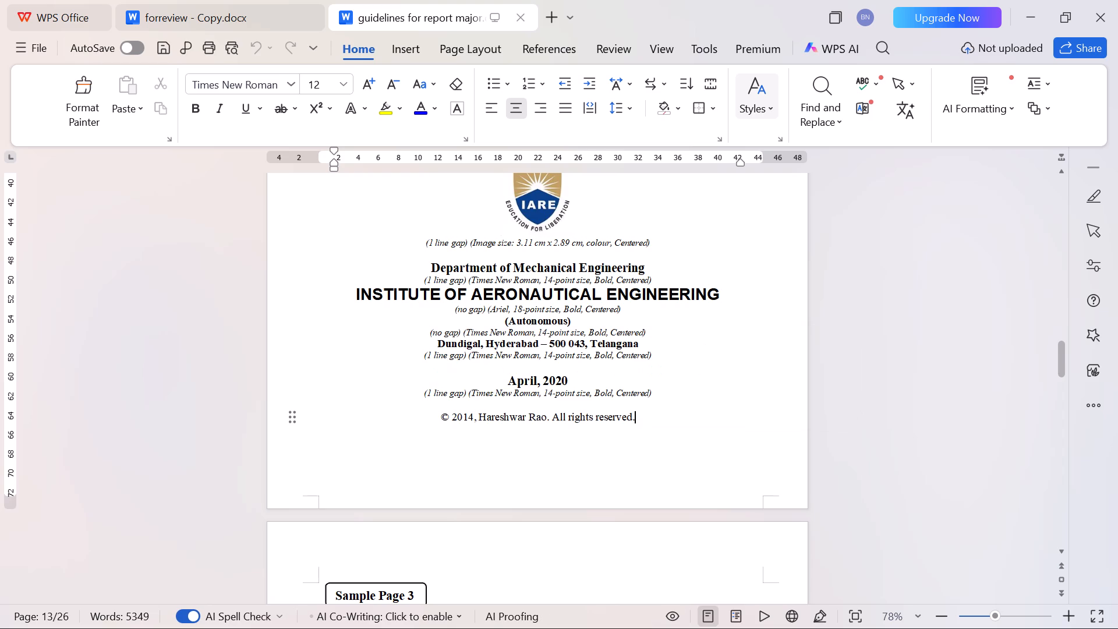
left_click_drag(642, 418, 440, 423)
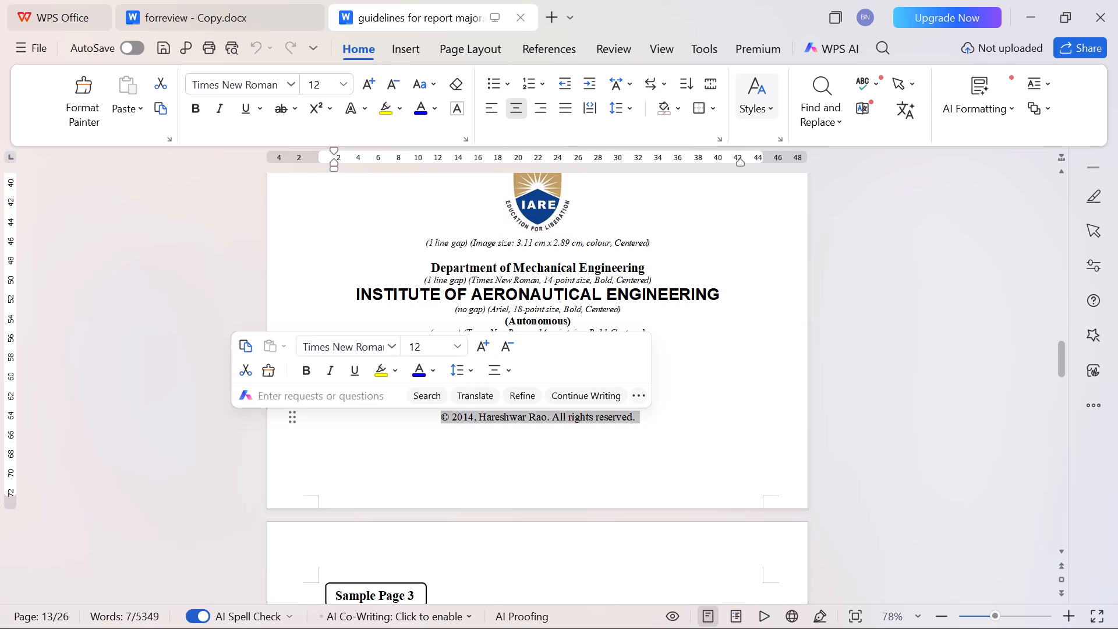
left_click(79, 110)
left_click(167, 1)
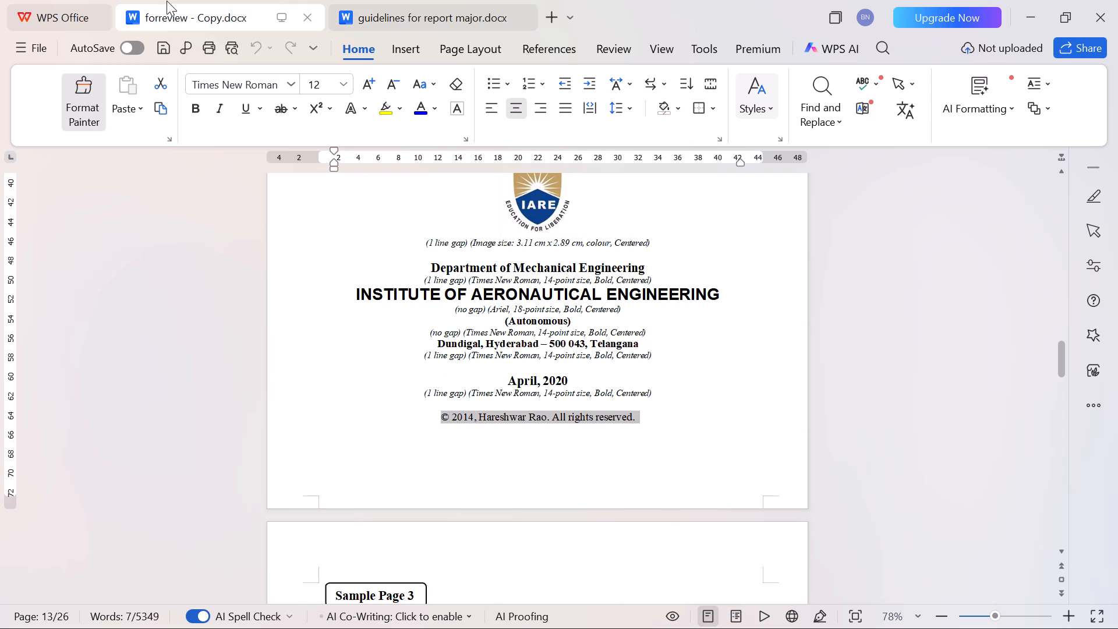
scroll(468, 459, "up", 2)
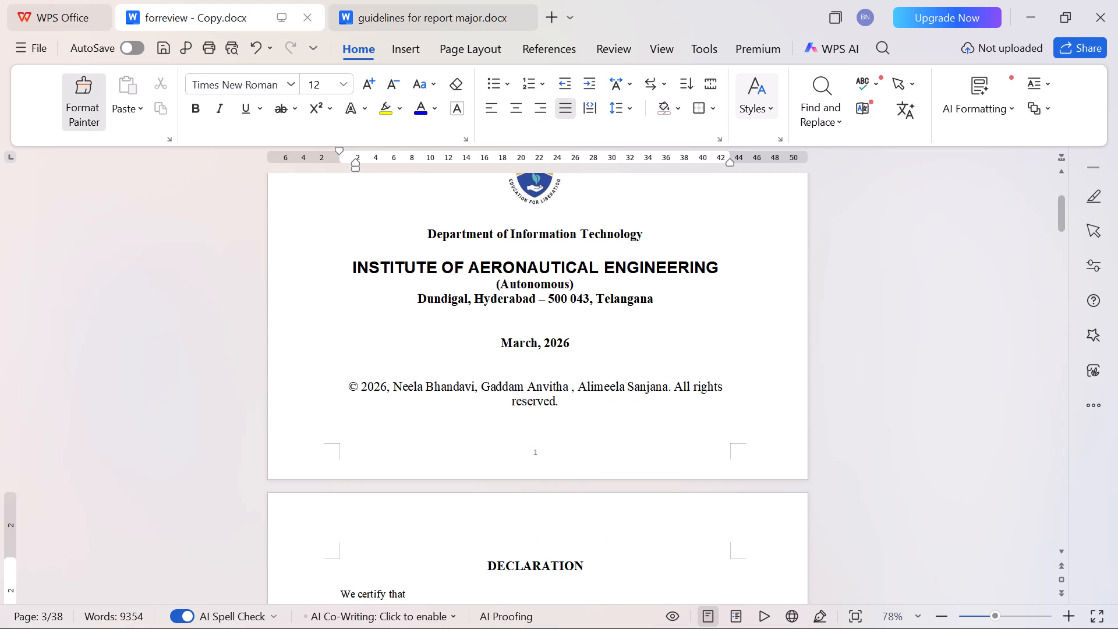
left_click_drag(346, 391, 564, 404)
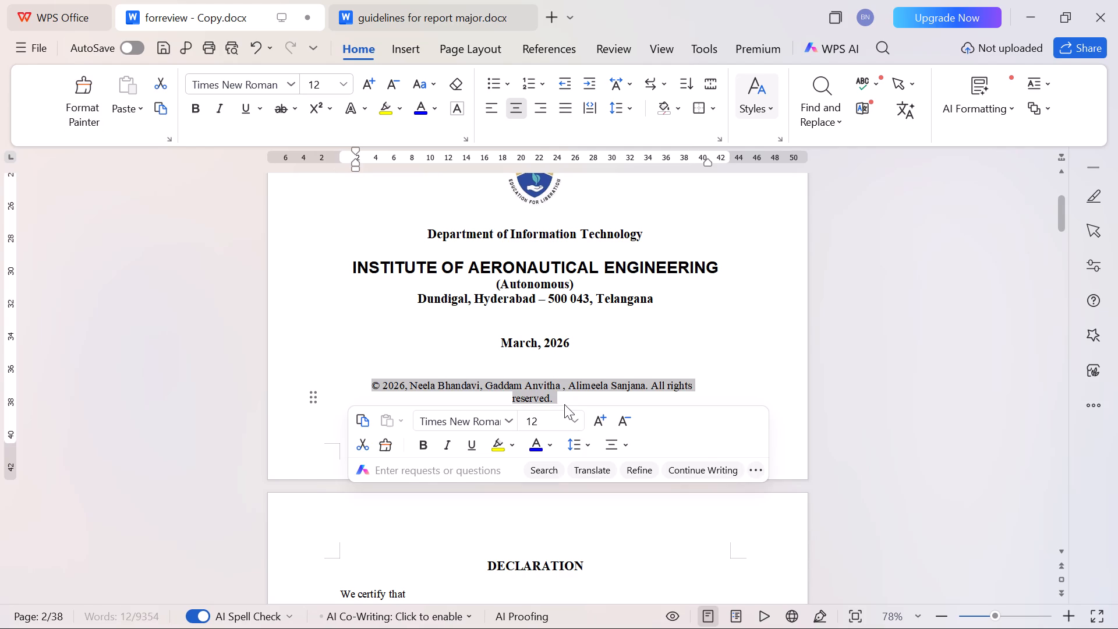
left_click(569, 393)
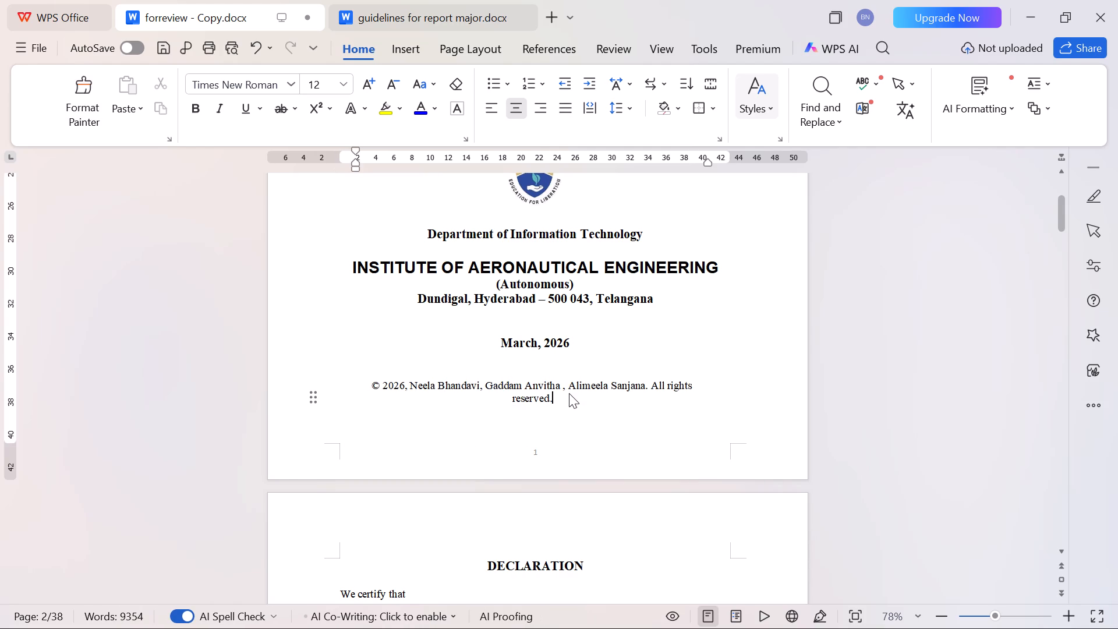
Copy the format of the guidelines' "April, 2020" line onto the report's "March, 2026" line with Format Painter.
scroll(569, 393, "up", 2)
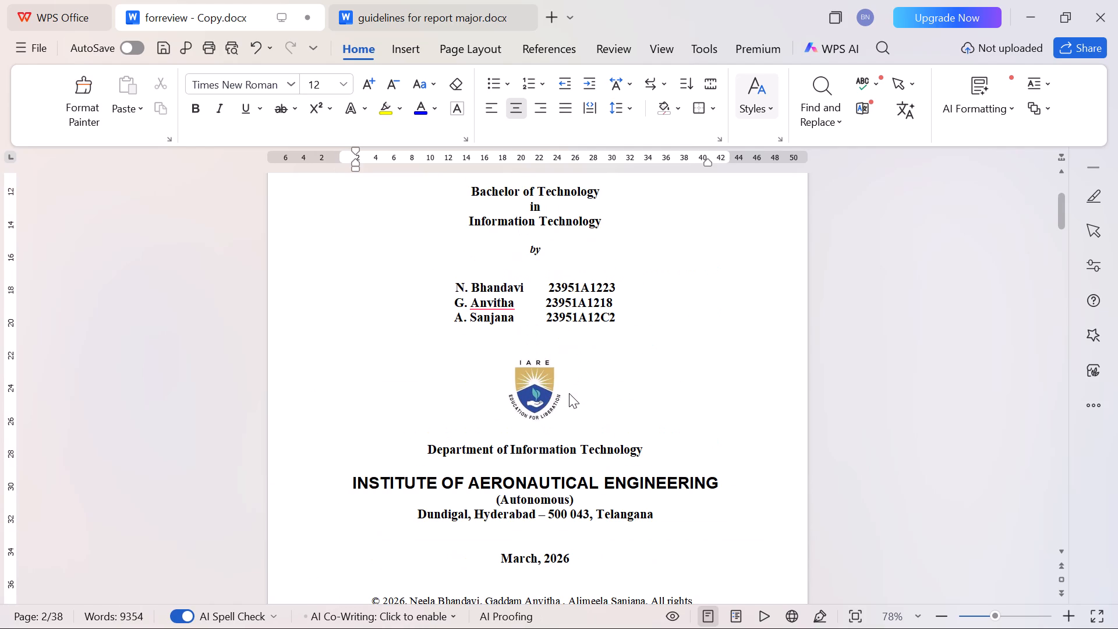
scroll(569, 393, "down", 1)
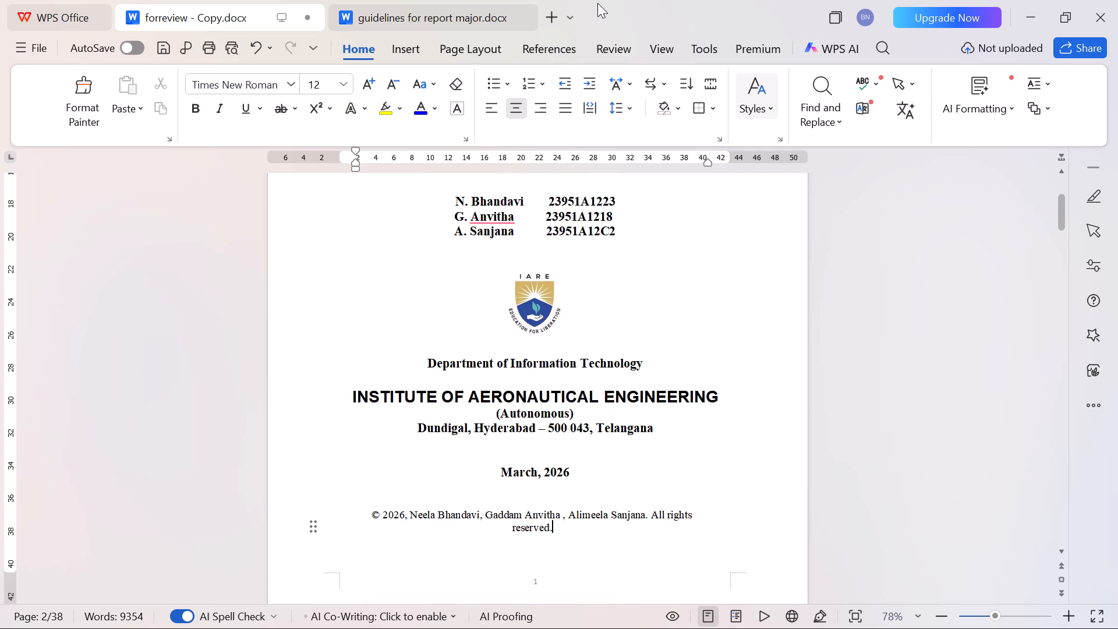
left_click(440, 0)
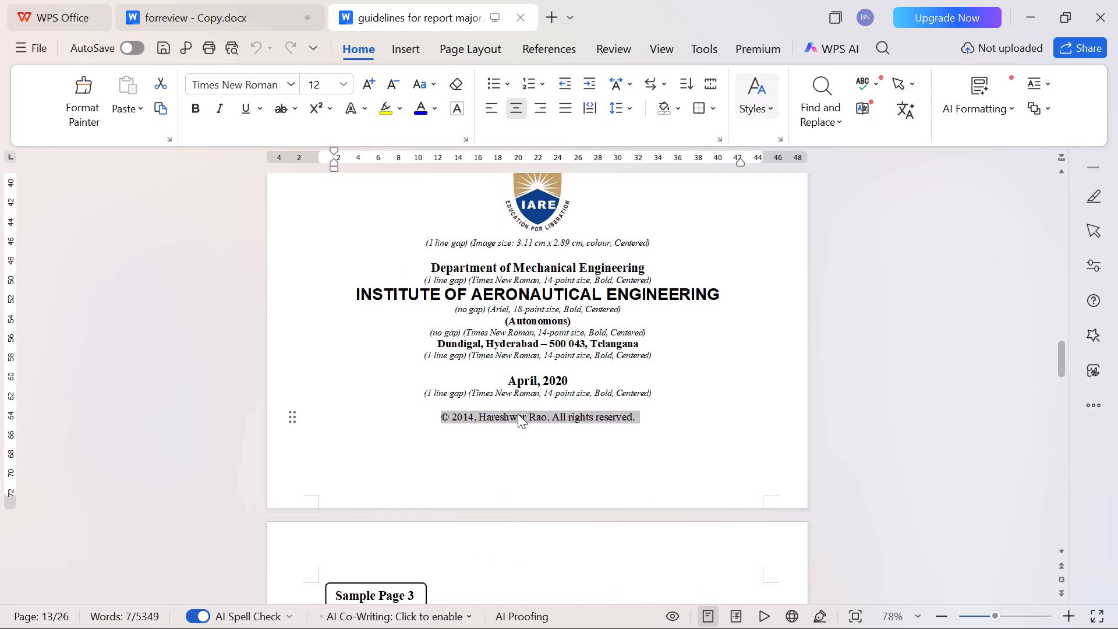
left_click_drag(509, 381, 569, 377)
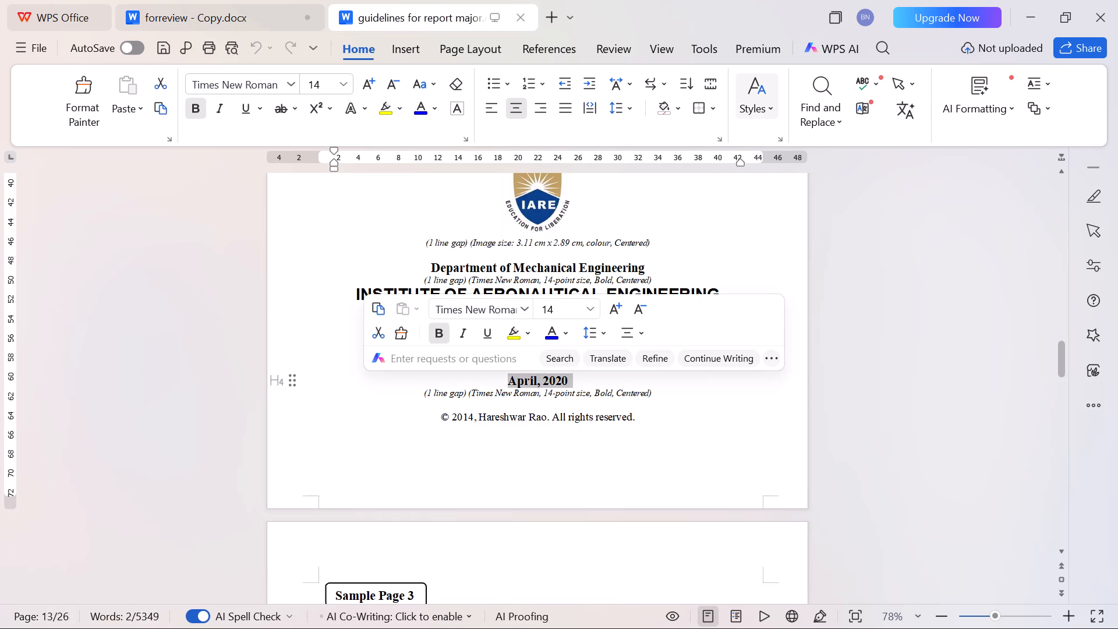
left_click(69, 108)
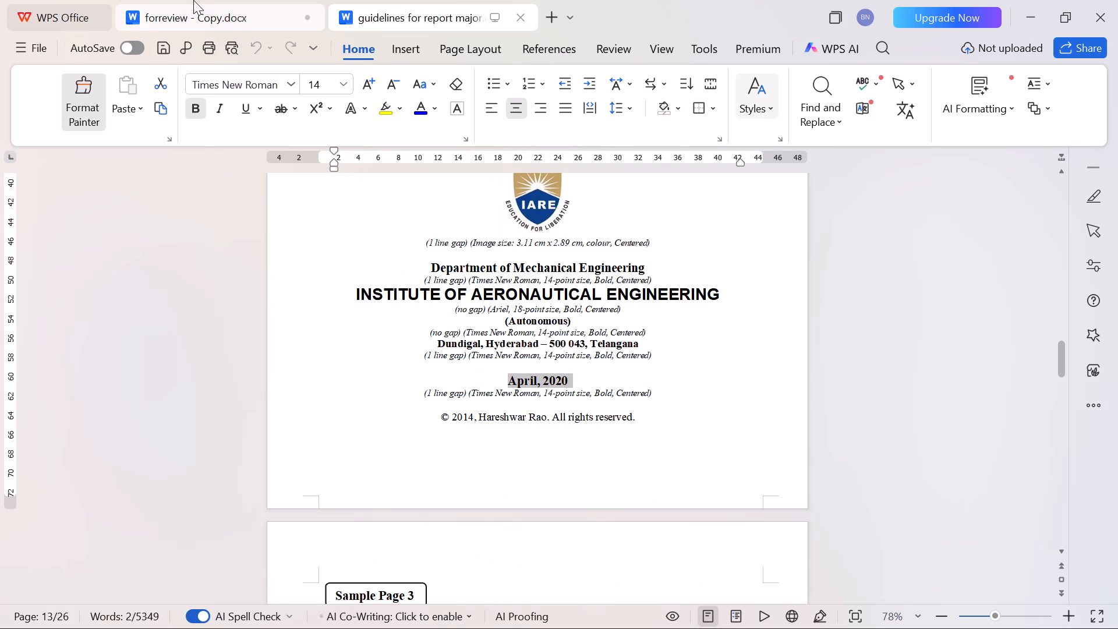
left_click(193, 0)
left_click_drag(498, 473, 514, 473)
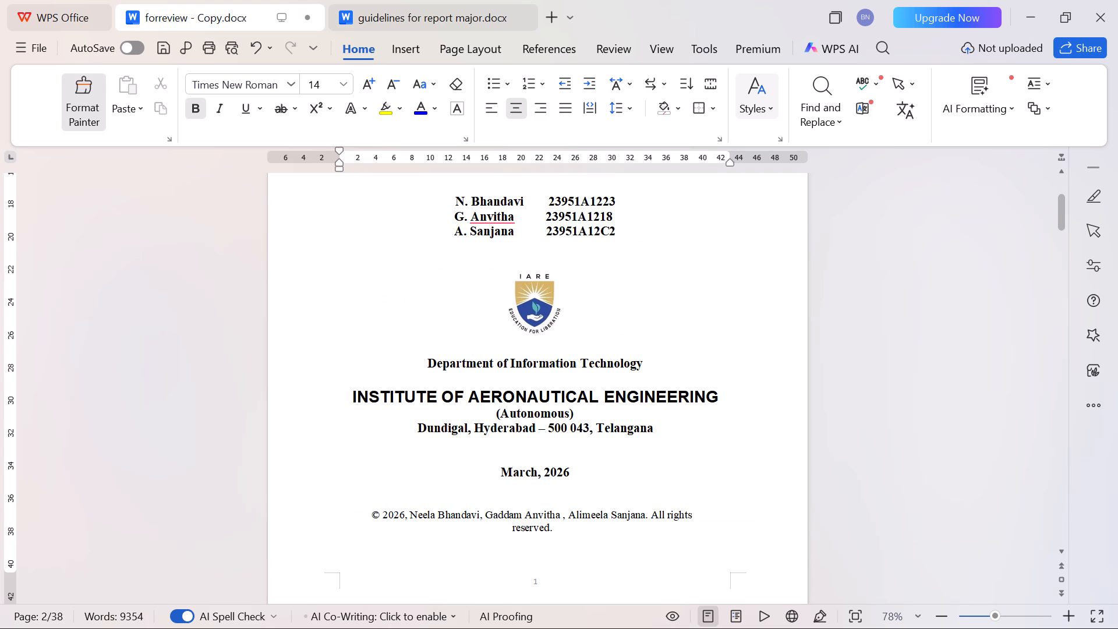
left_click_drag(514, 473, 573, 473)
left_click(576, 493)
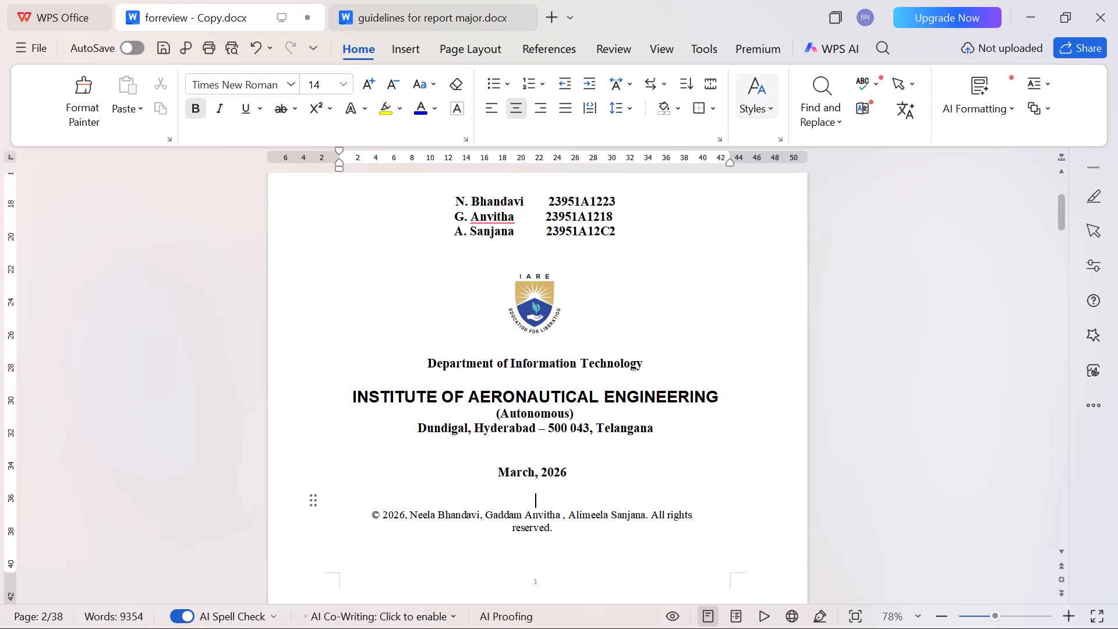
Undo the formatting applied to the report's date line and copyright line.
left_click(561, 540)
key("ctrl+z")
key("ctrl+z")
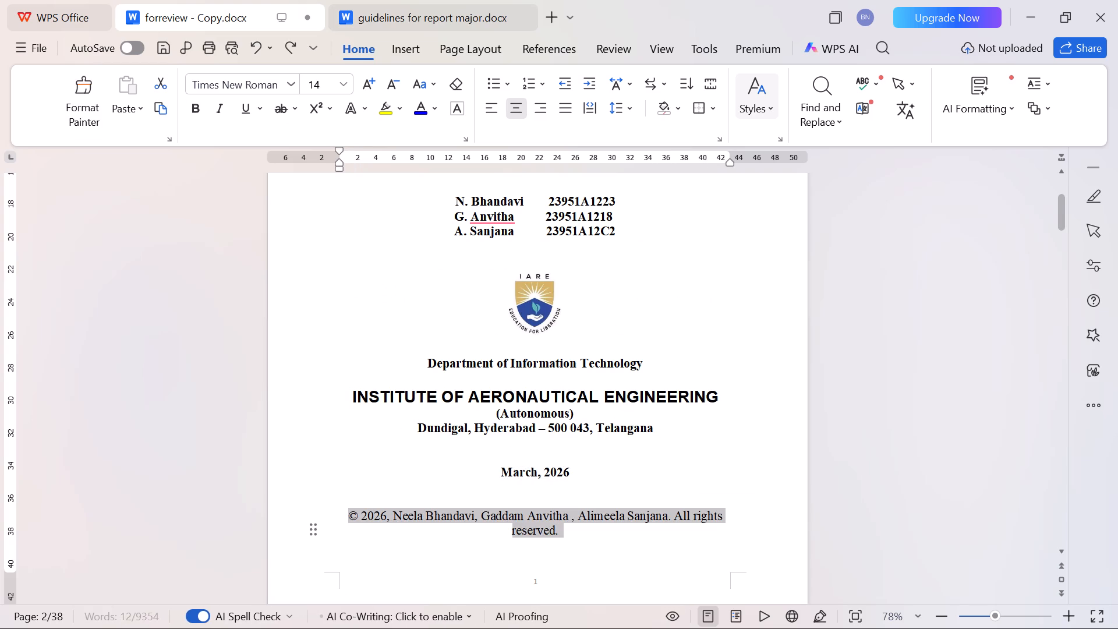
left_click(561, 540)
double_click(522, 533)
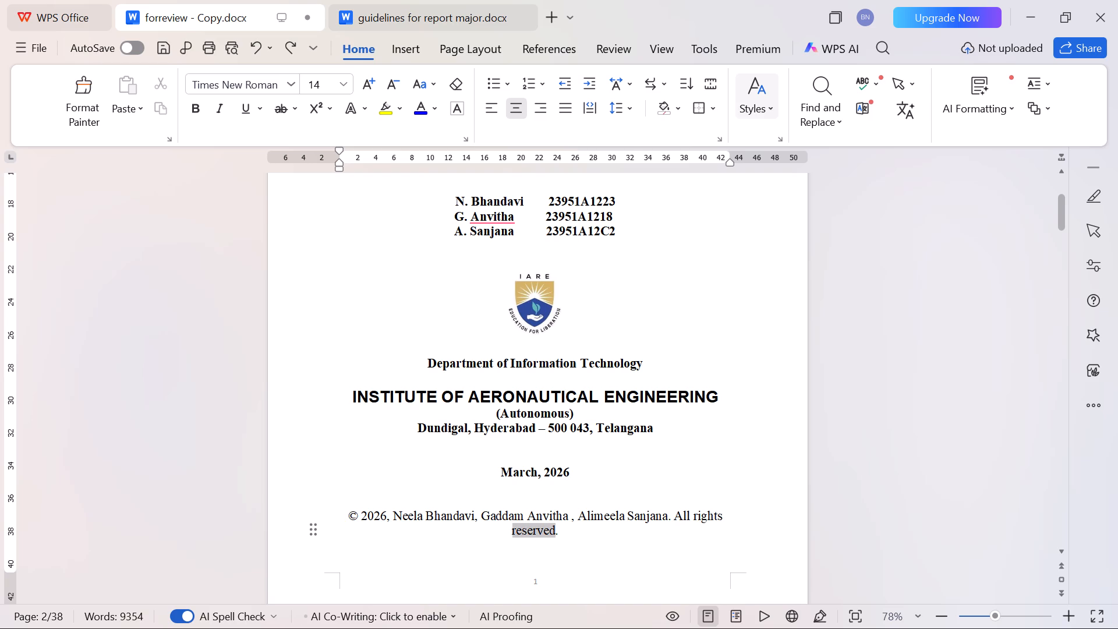
Apply the format of the guidelines' sample copyright line to the whole copyright line on the report's second page using Format Painter.
left_click(428, 0)
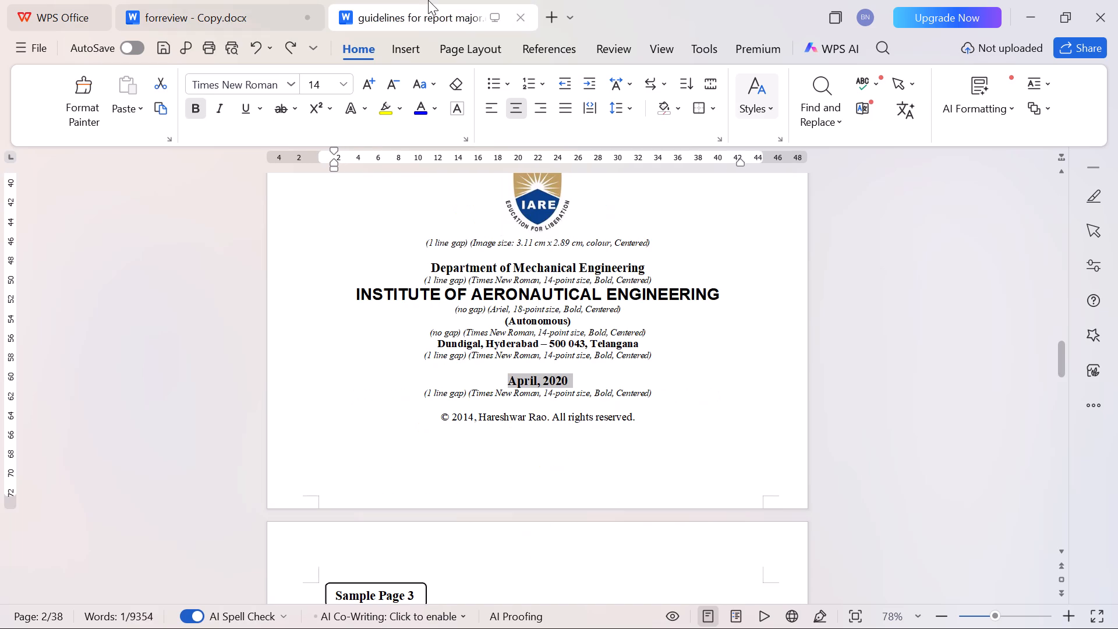
left_click_drag(441, 412, 629, 415)
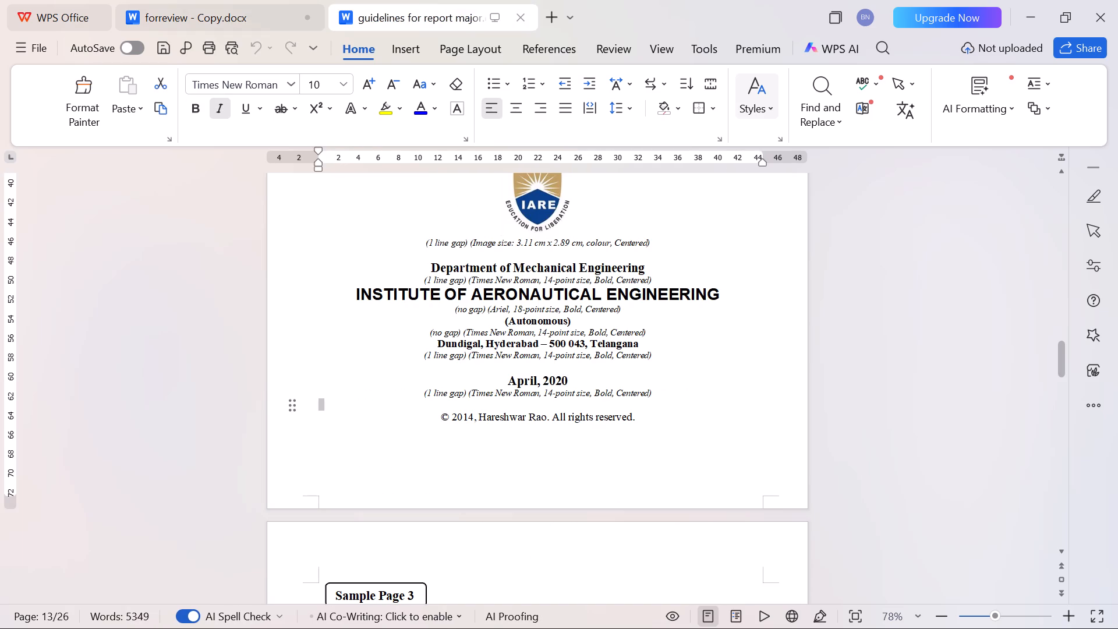
left_click_drag(629, 415, 639, 419)
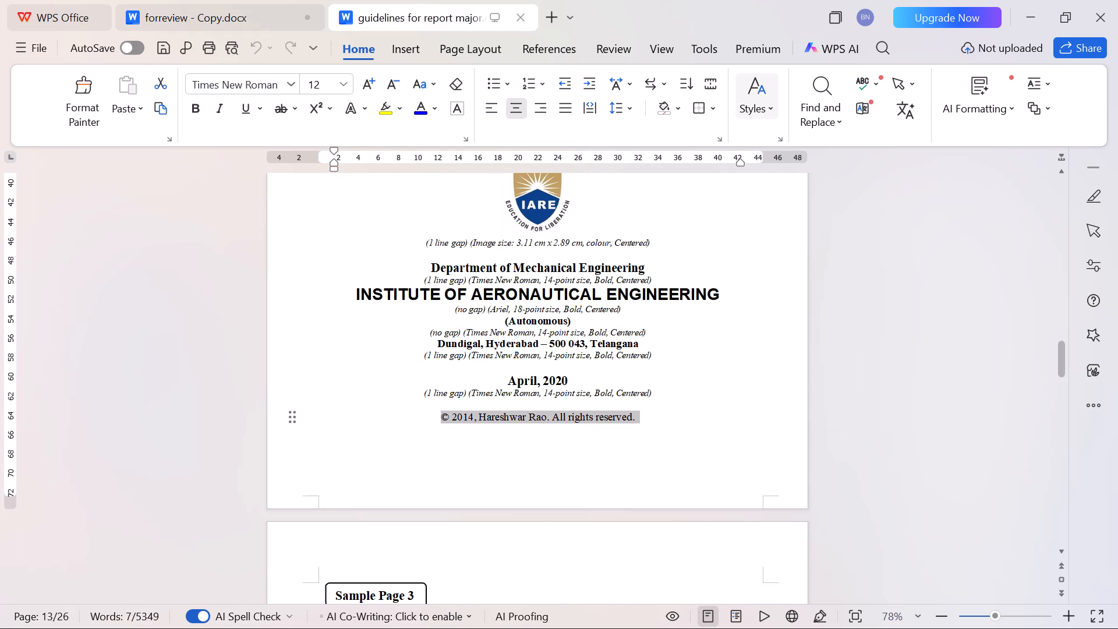
left_click(83, 105)
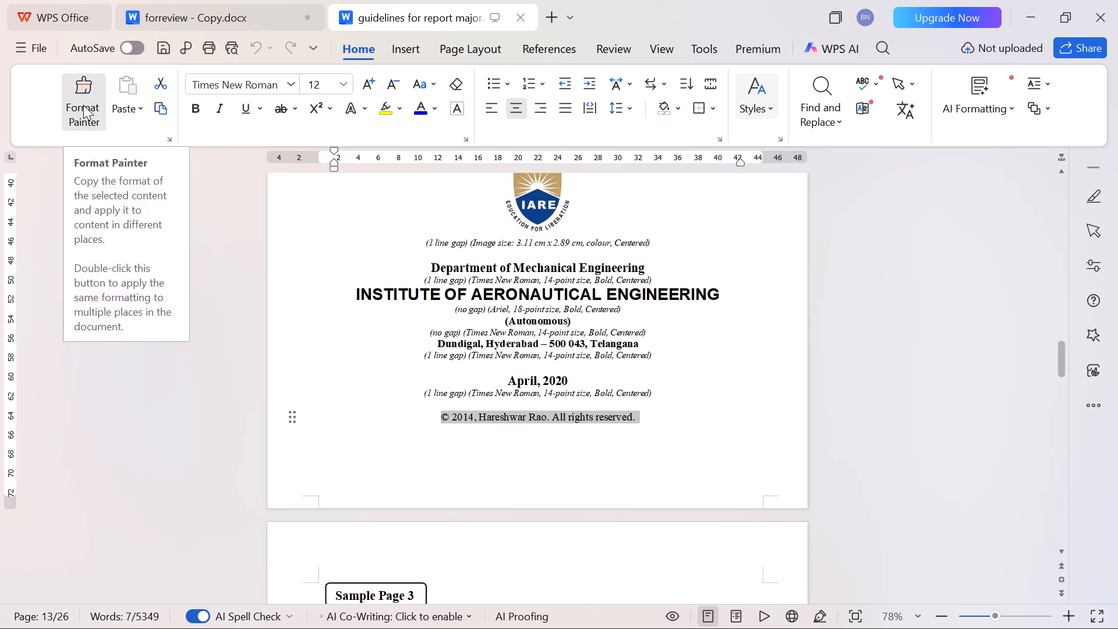
left_click(223, 0)
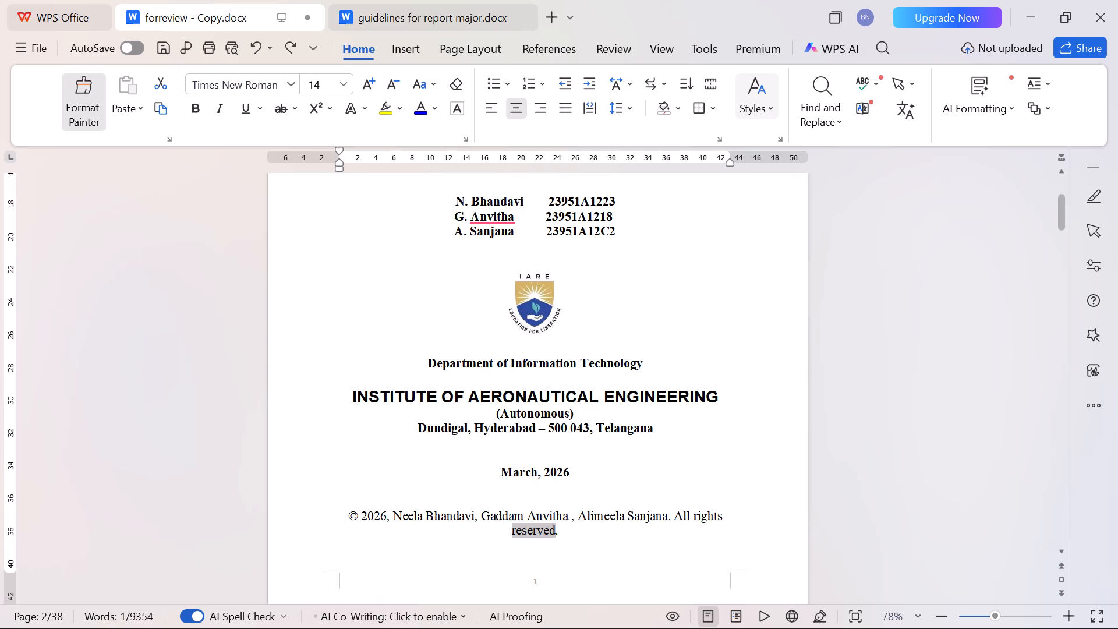
left_click_drag(348, 515, 569, 528)
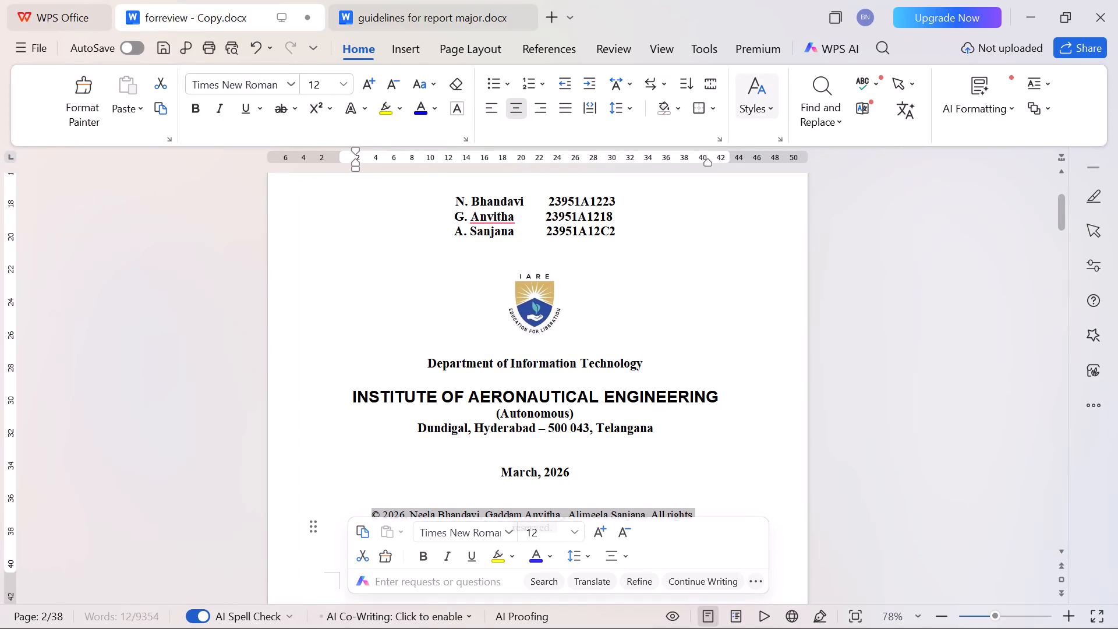
left_click(603, 494)
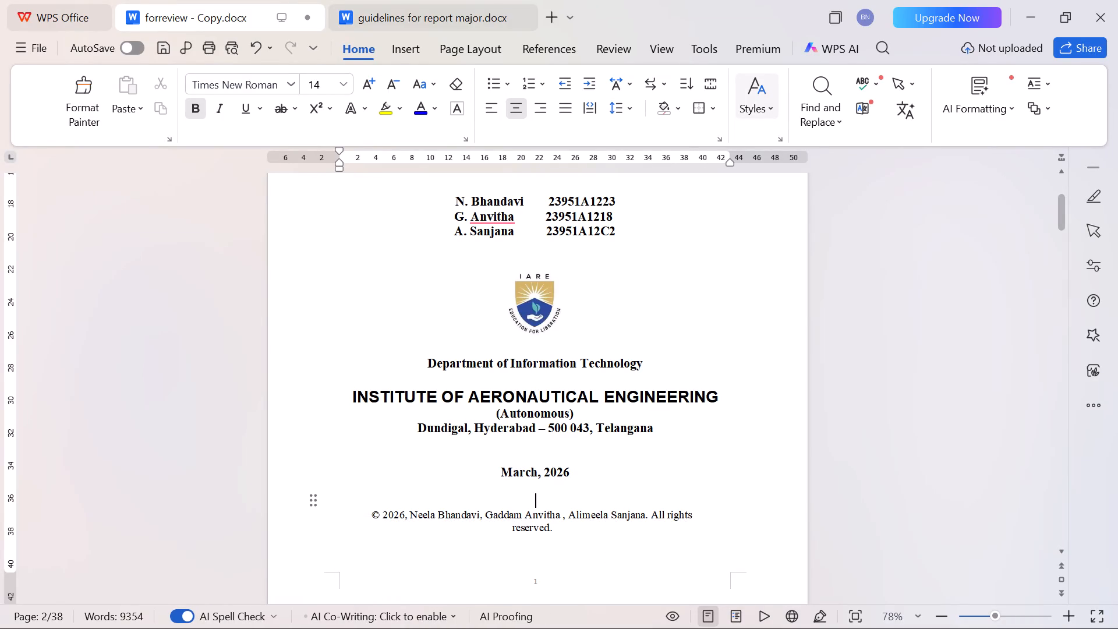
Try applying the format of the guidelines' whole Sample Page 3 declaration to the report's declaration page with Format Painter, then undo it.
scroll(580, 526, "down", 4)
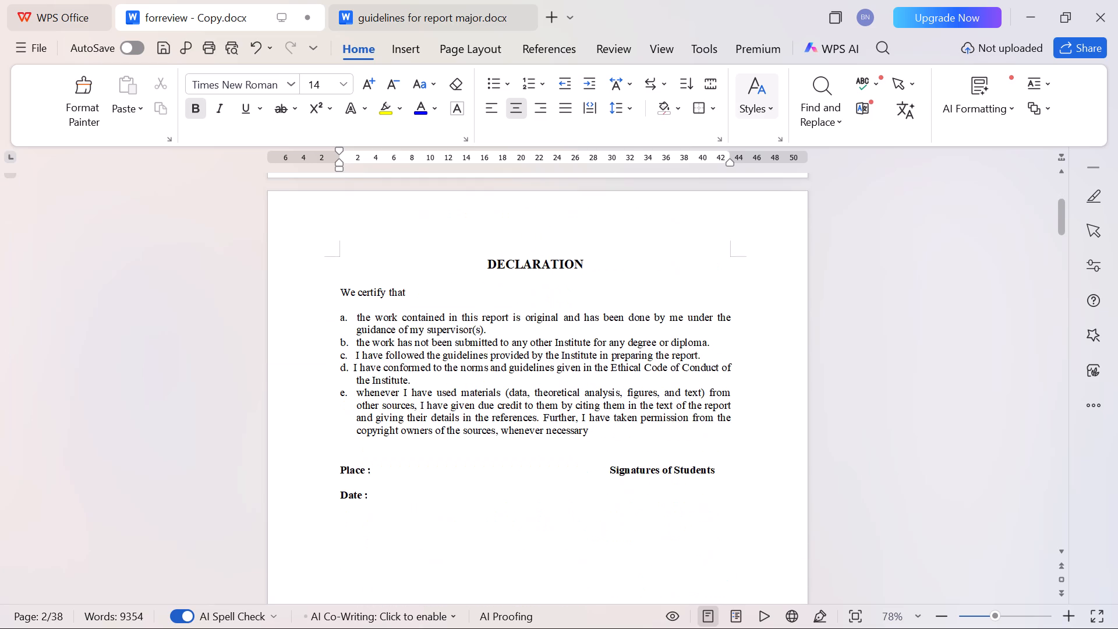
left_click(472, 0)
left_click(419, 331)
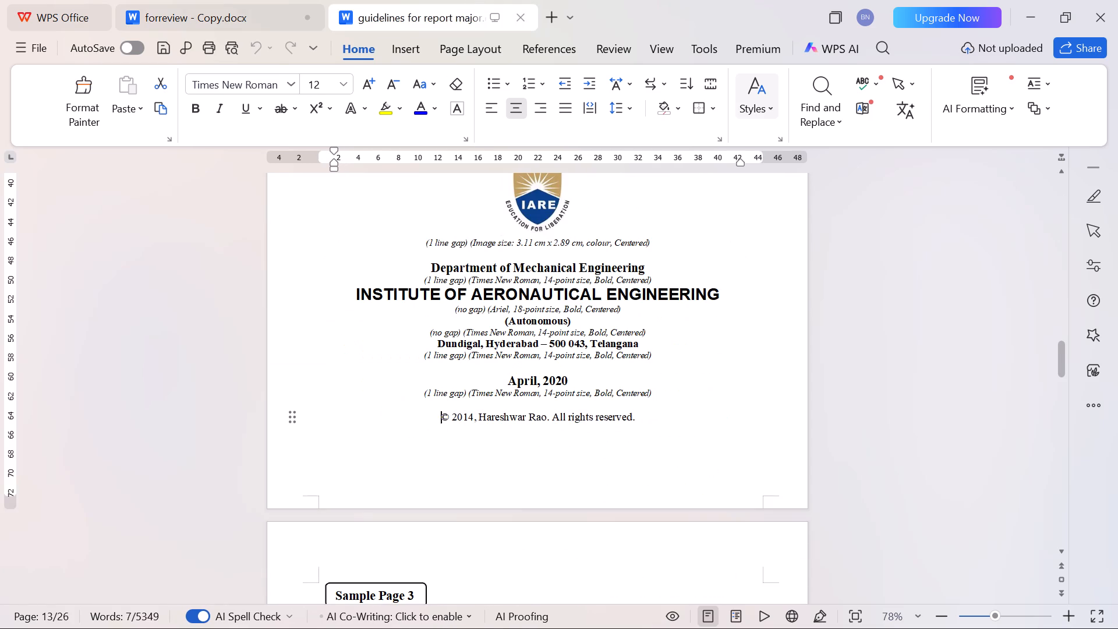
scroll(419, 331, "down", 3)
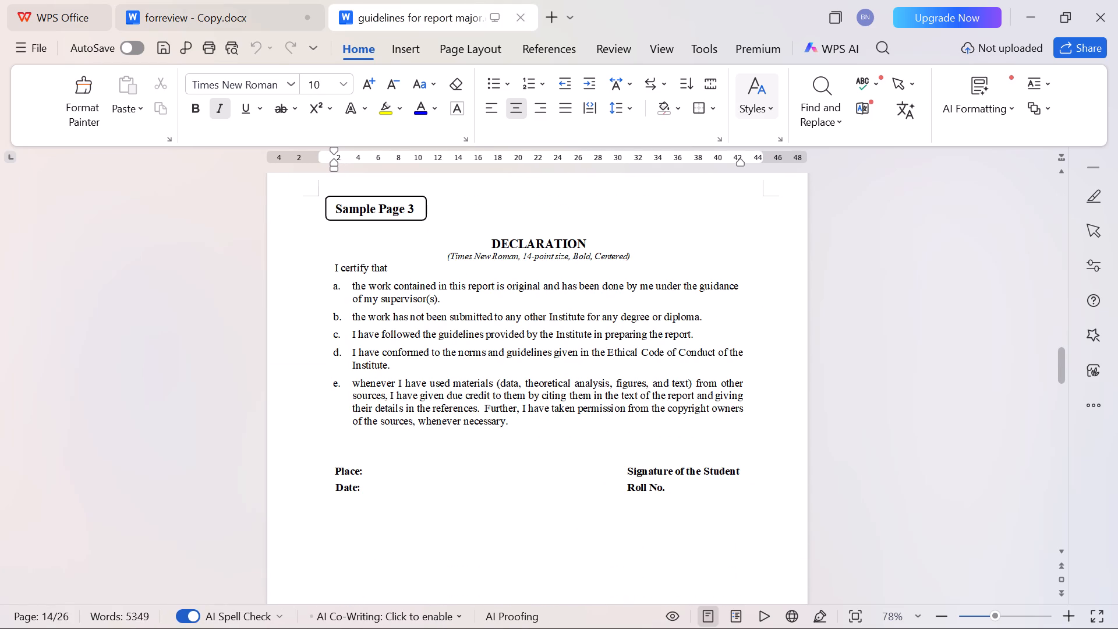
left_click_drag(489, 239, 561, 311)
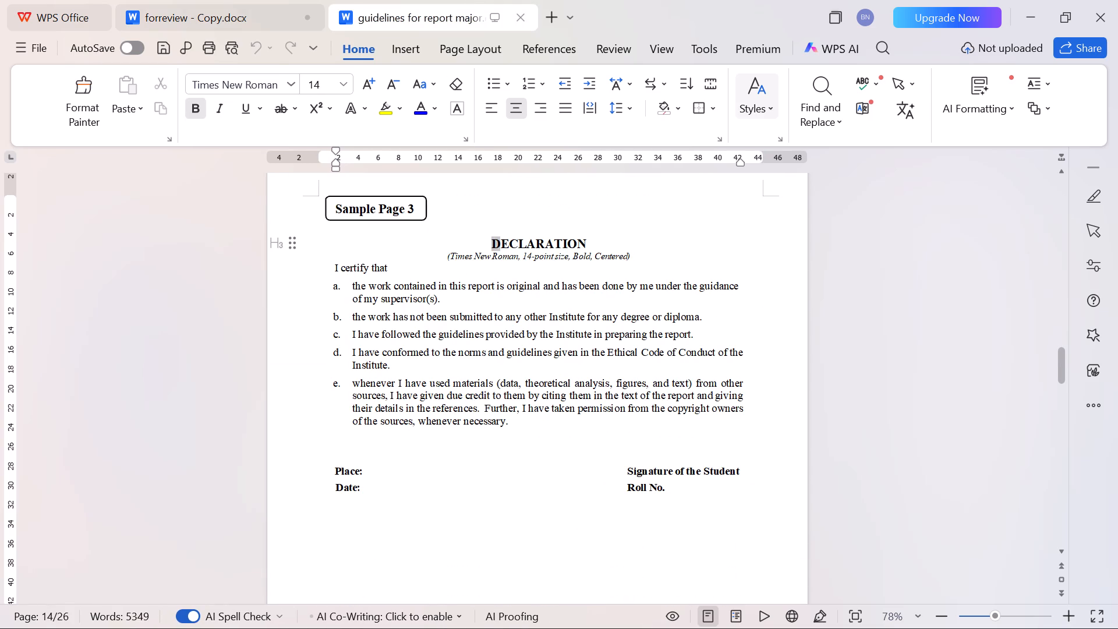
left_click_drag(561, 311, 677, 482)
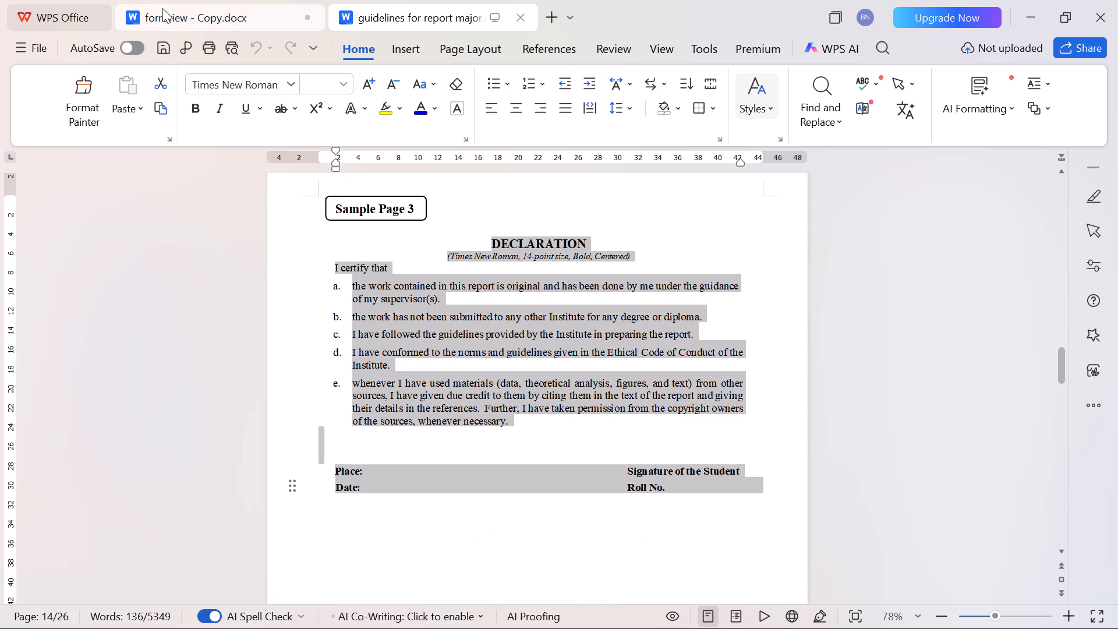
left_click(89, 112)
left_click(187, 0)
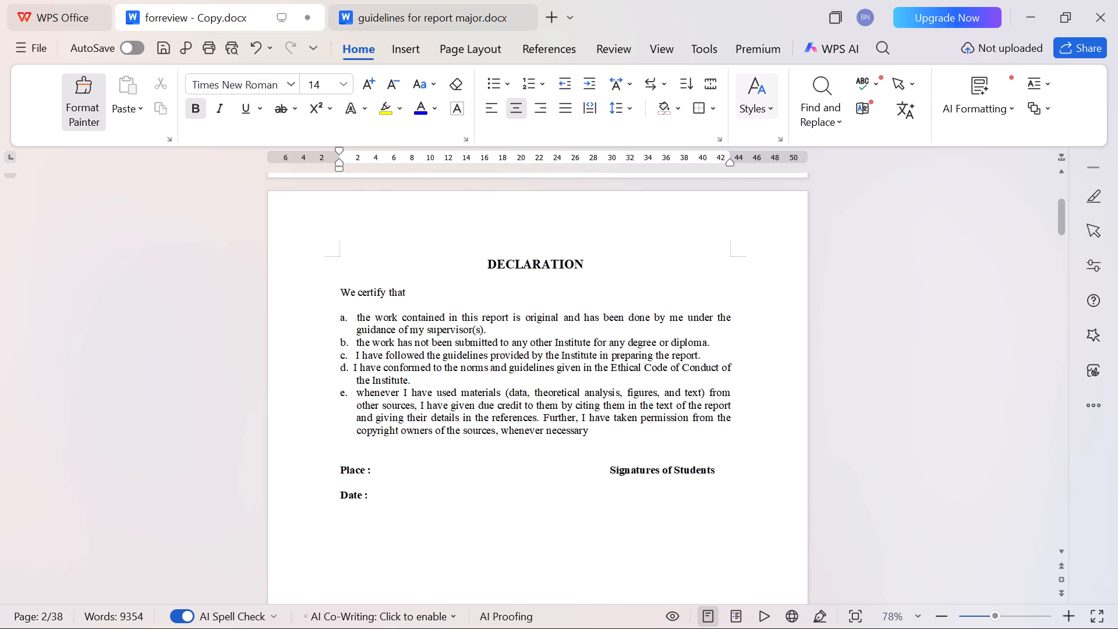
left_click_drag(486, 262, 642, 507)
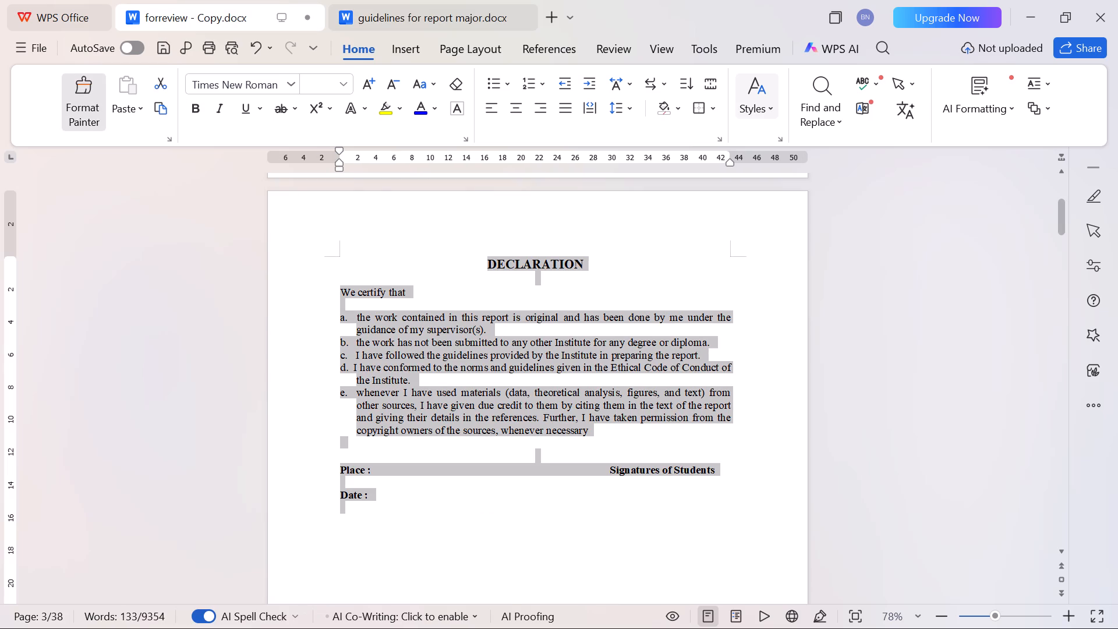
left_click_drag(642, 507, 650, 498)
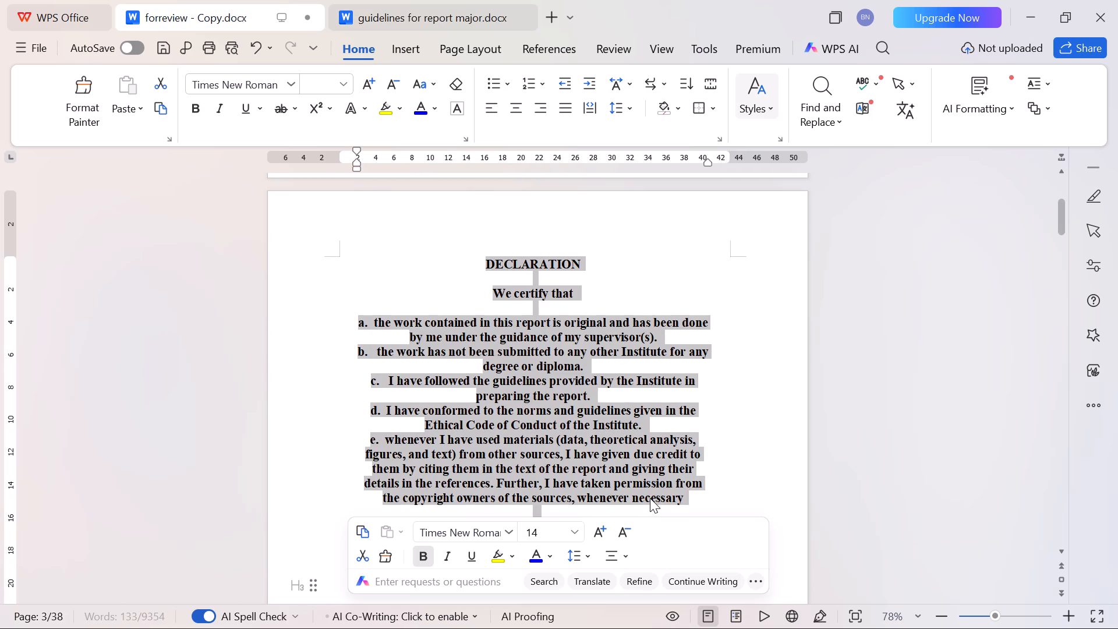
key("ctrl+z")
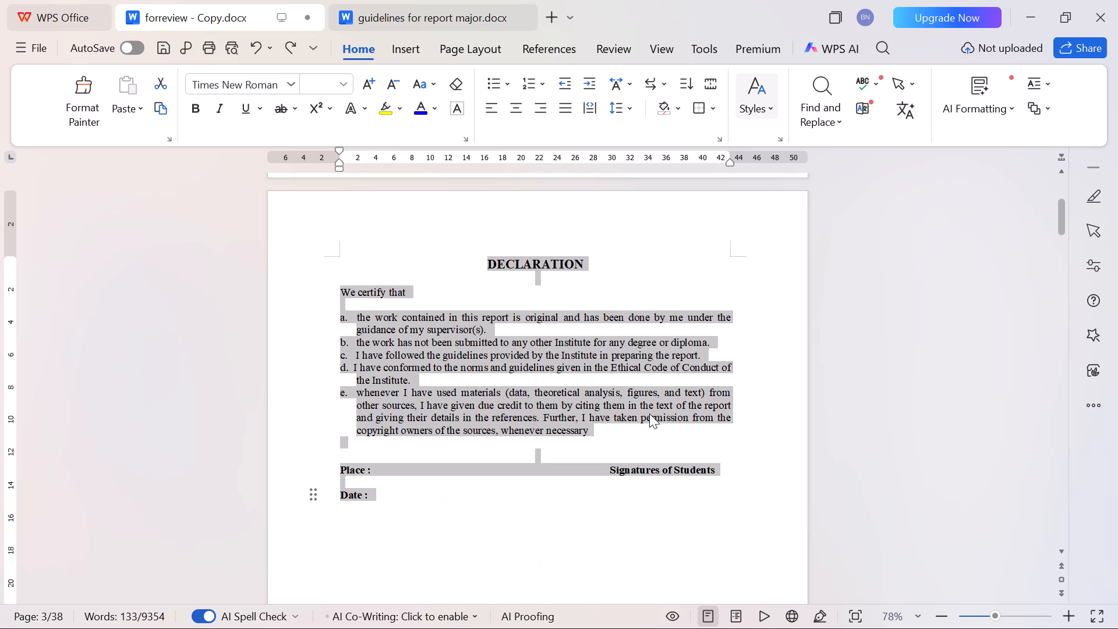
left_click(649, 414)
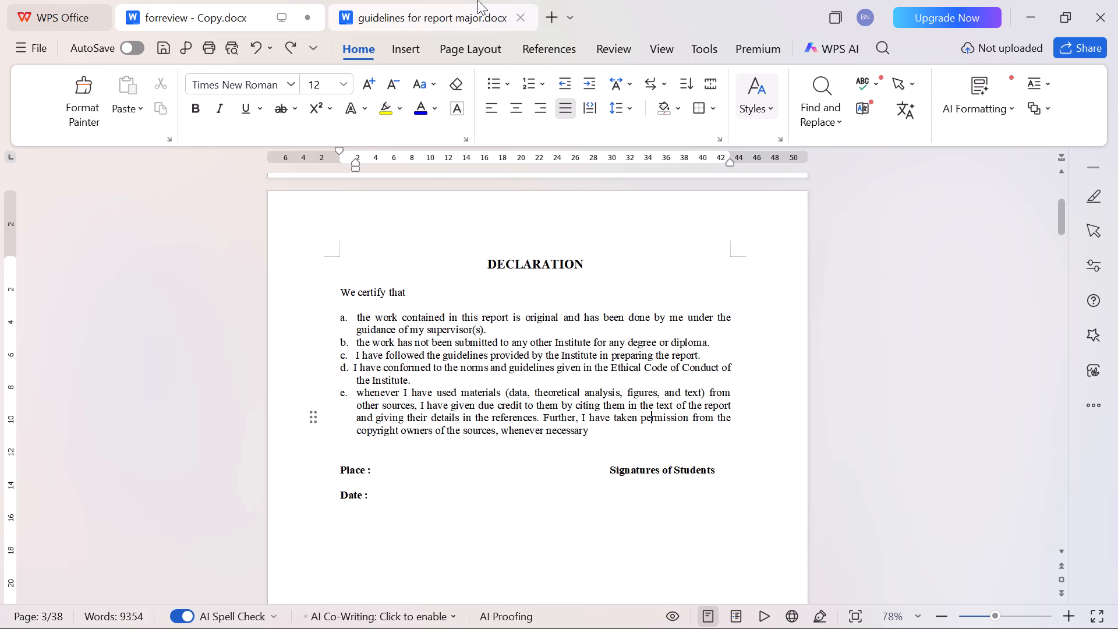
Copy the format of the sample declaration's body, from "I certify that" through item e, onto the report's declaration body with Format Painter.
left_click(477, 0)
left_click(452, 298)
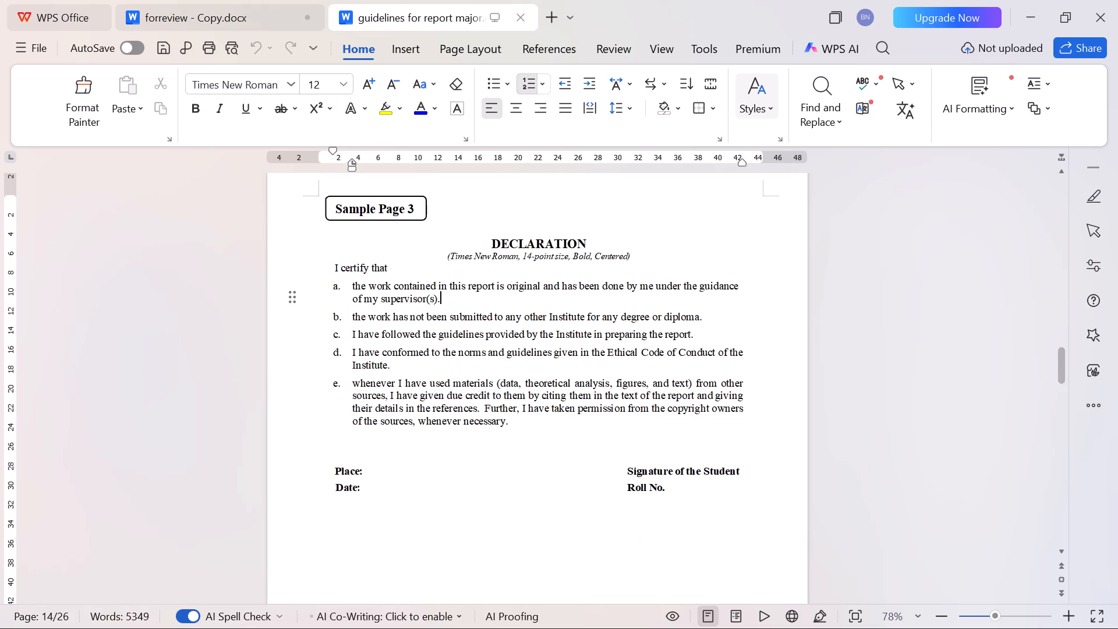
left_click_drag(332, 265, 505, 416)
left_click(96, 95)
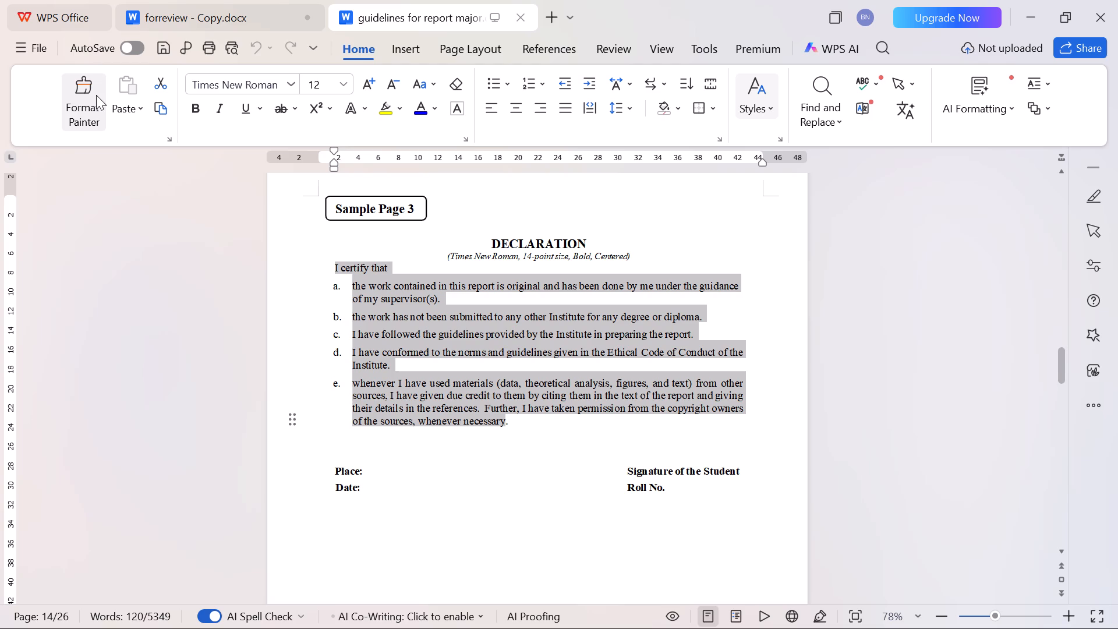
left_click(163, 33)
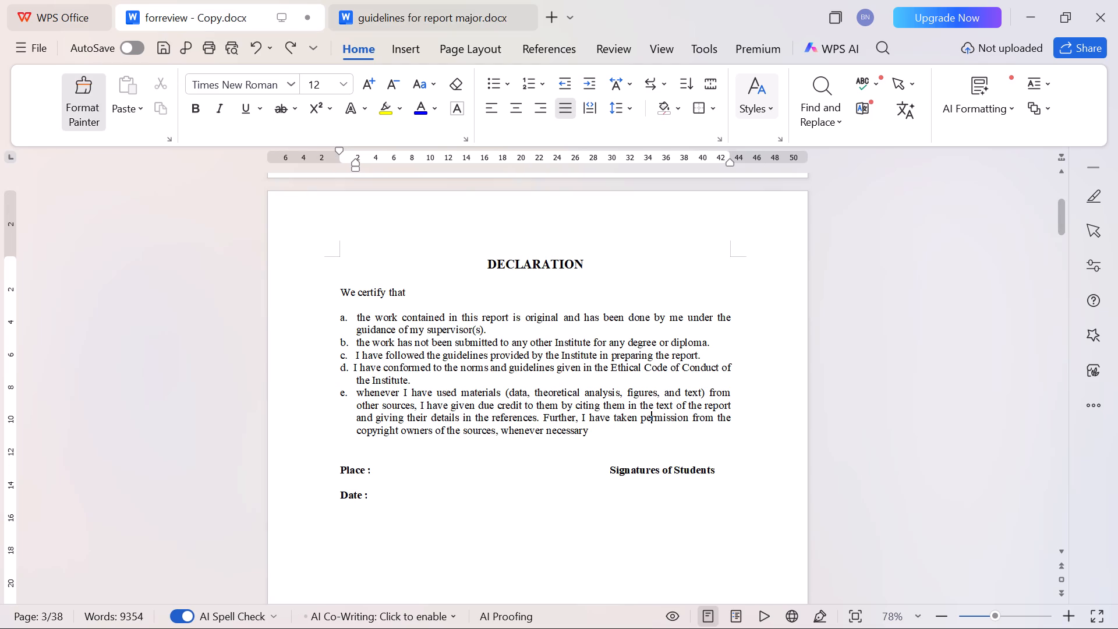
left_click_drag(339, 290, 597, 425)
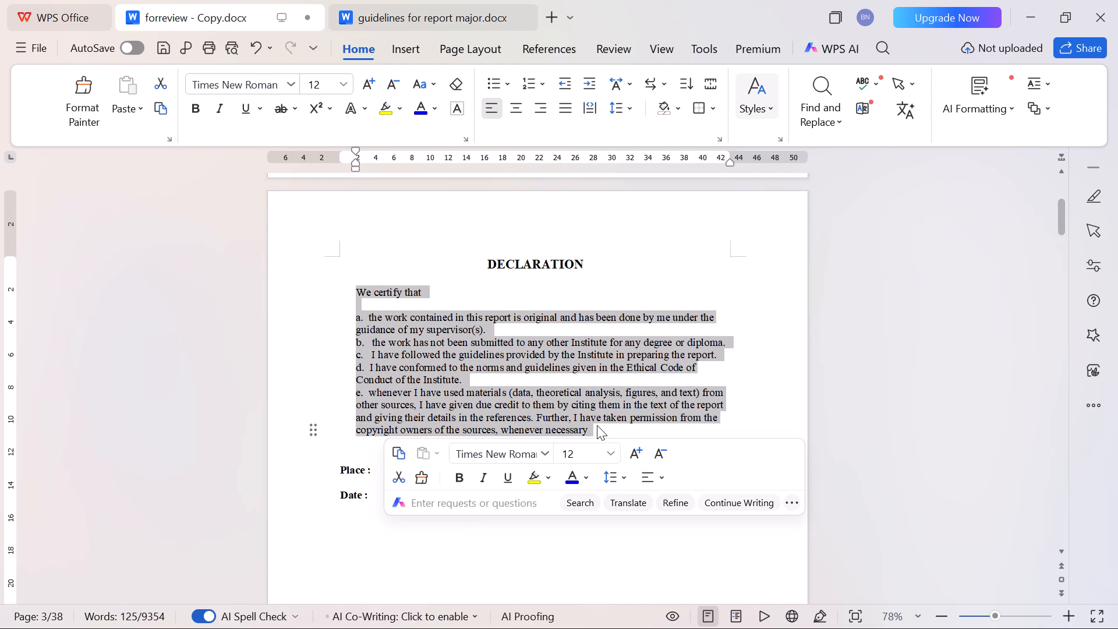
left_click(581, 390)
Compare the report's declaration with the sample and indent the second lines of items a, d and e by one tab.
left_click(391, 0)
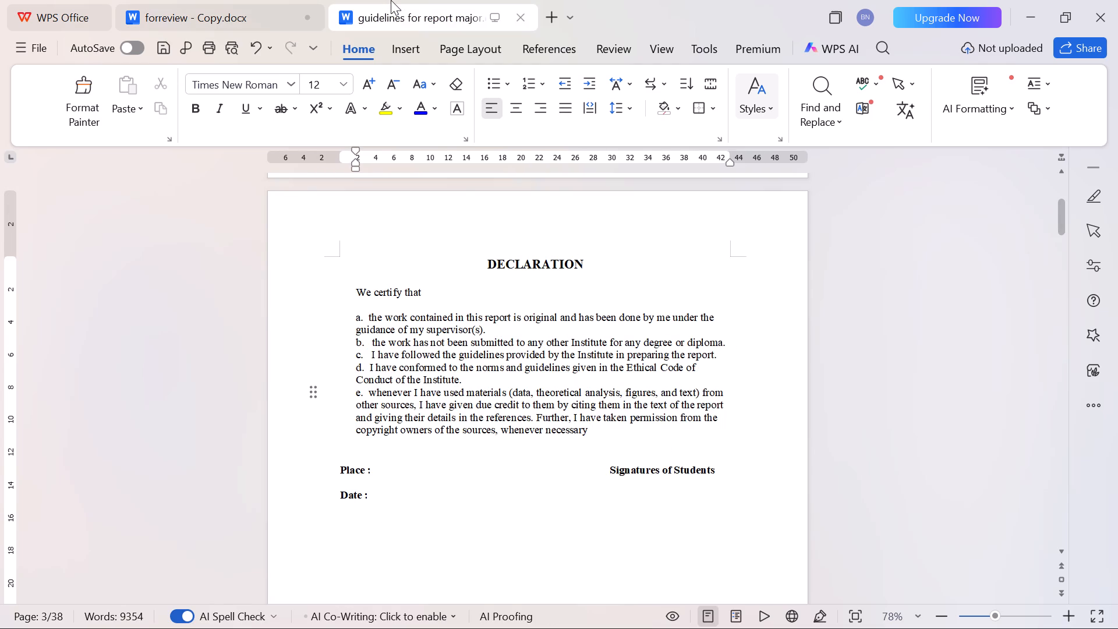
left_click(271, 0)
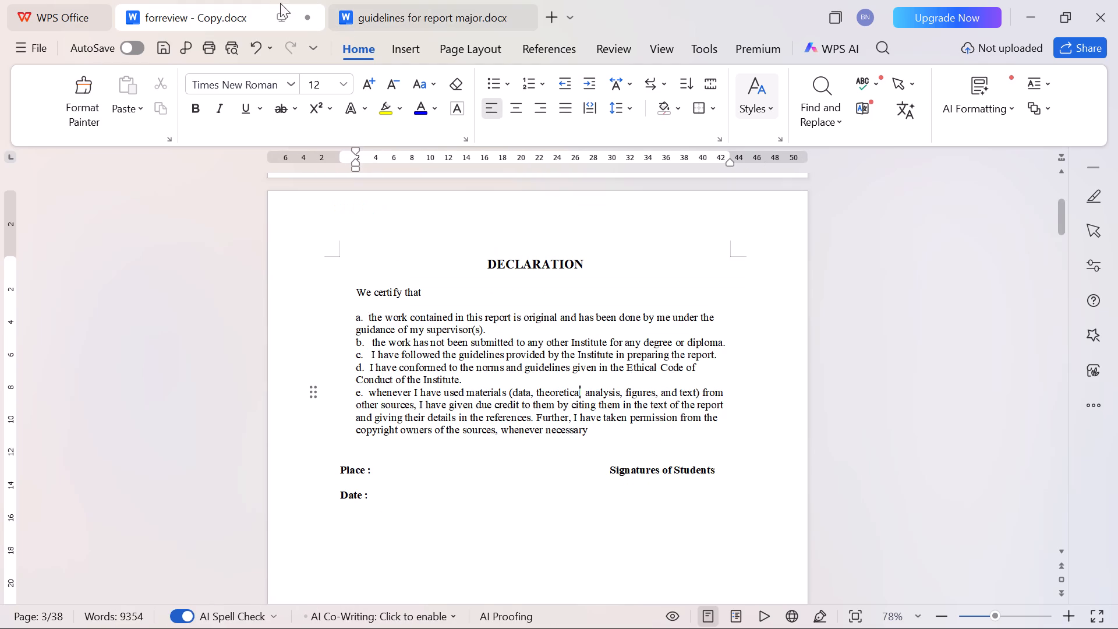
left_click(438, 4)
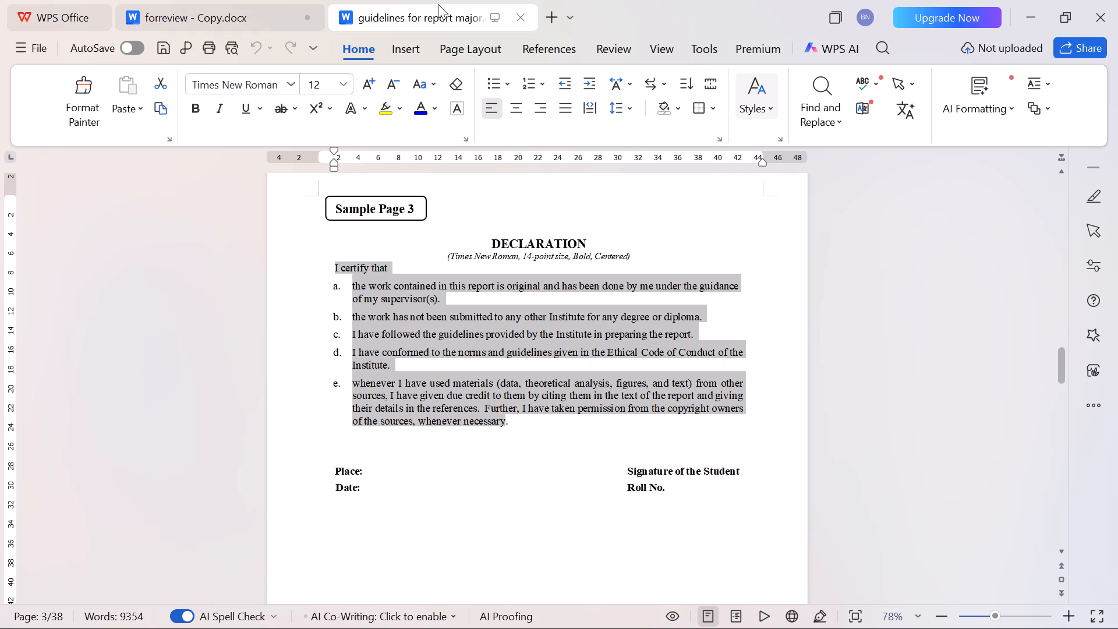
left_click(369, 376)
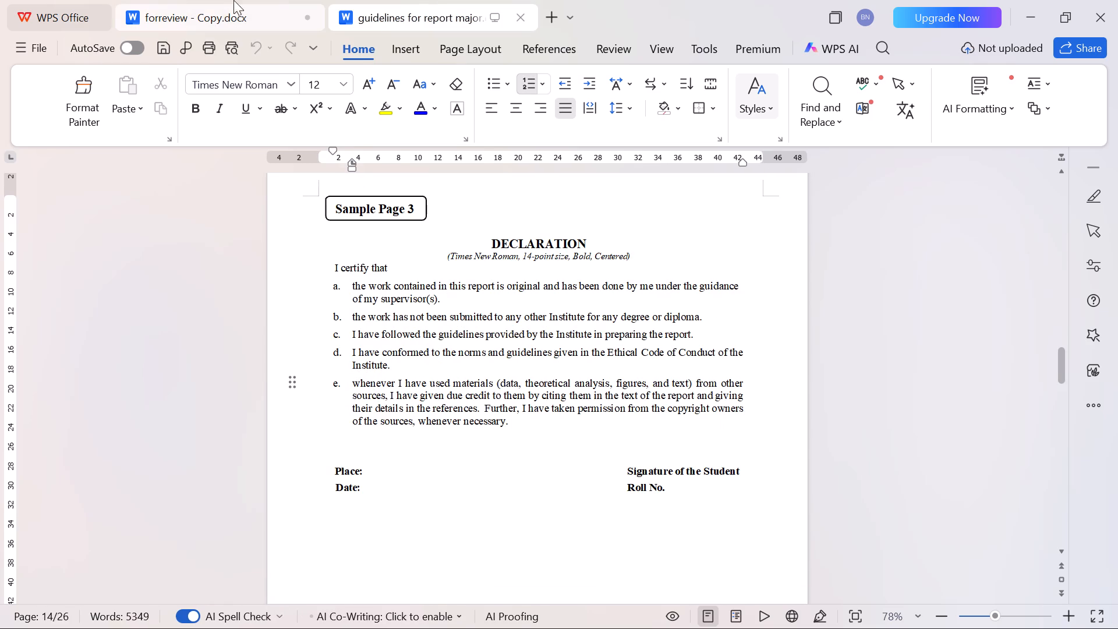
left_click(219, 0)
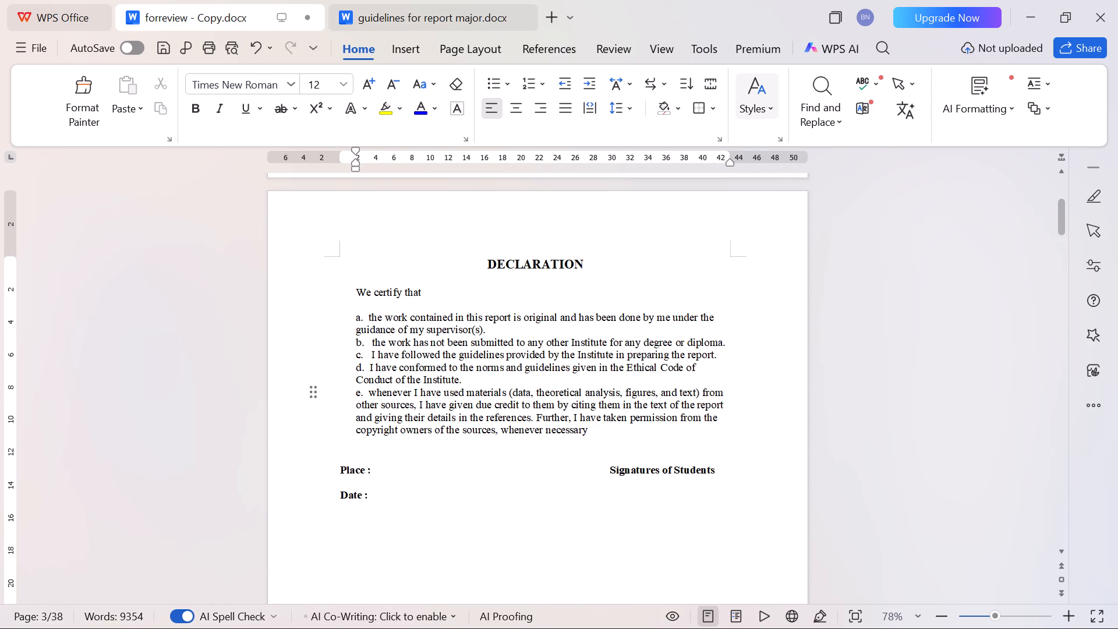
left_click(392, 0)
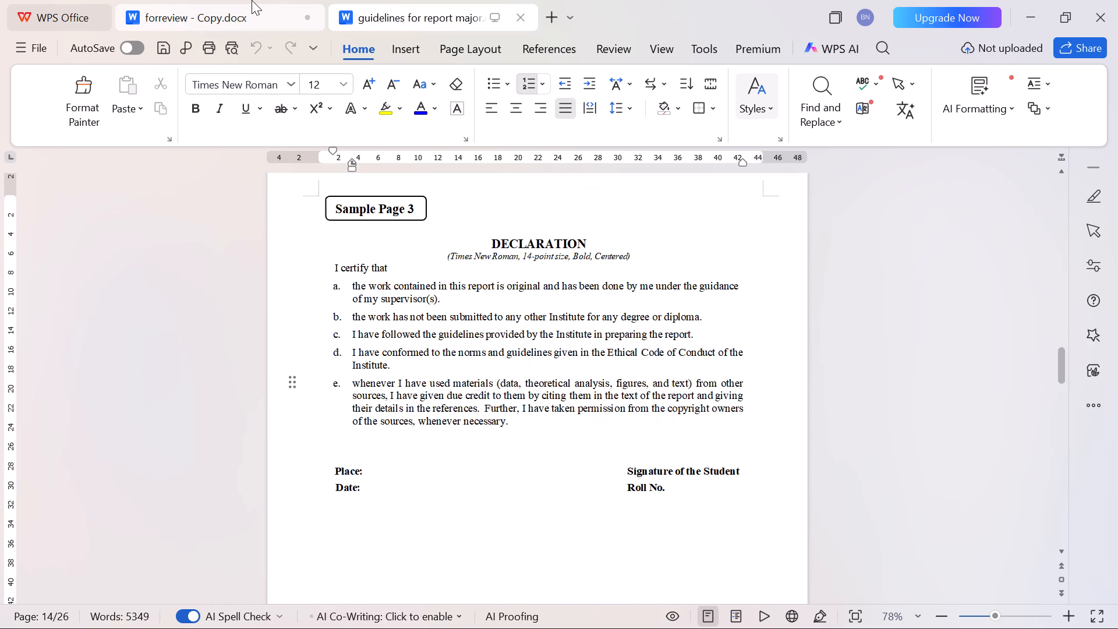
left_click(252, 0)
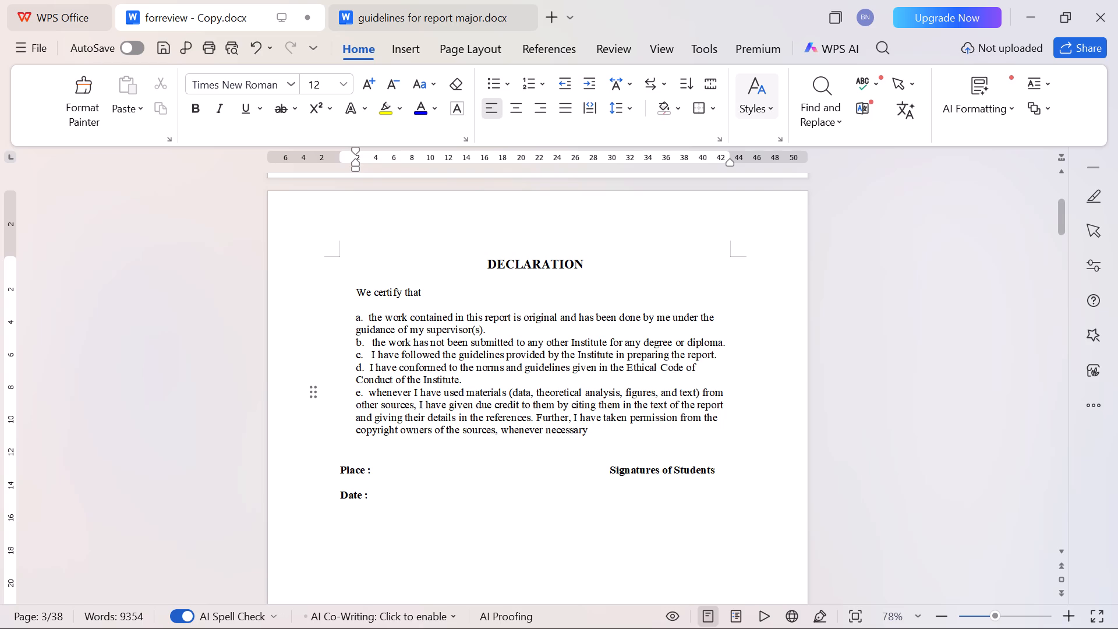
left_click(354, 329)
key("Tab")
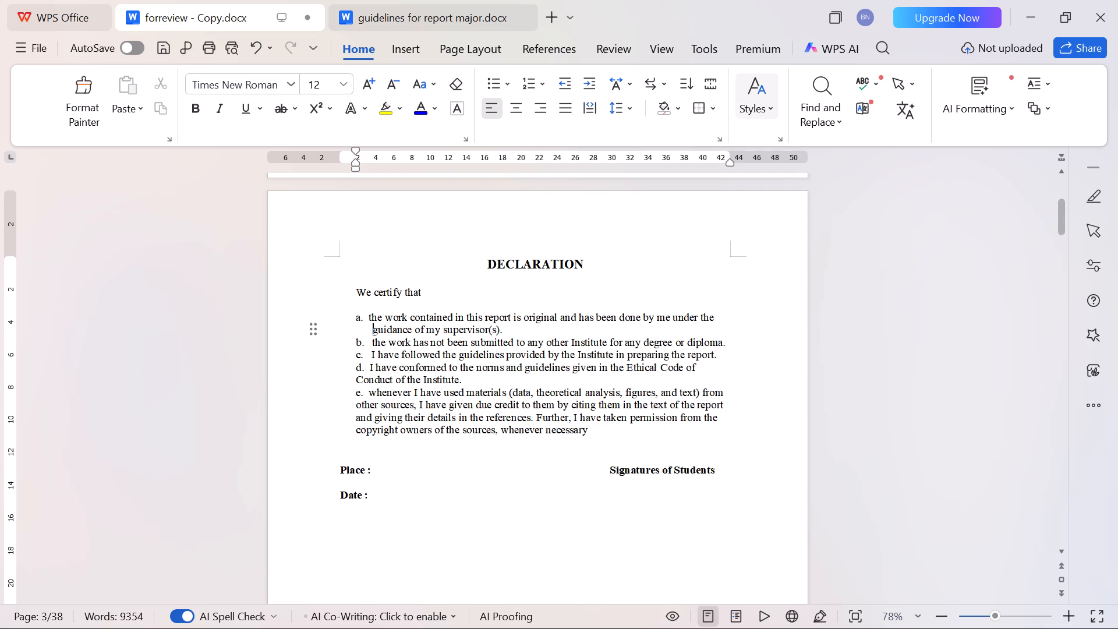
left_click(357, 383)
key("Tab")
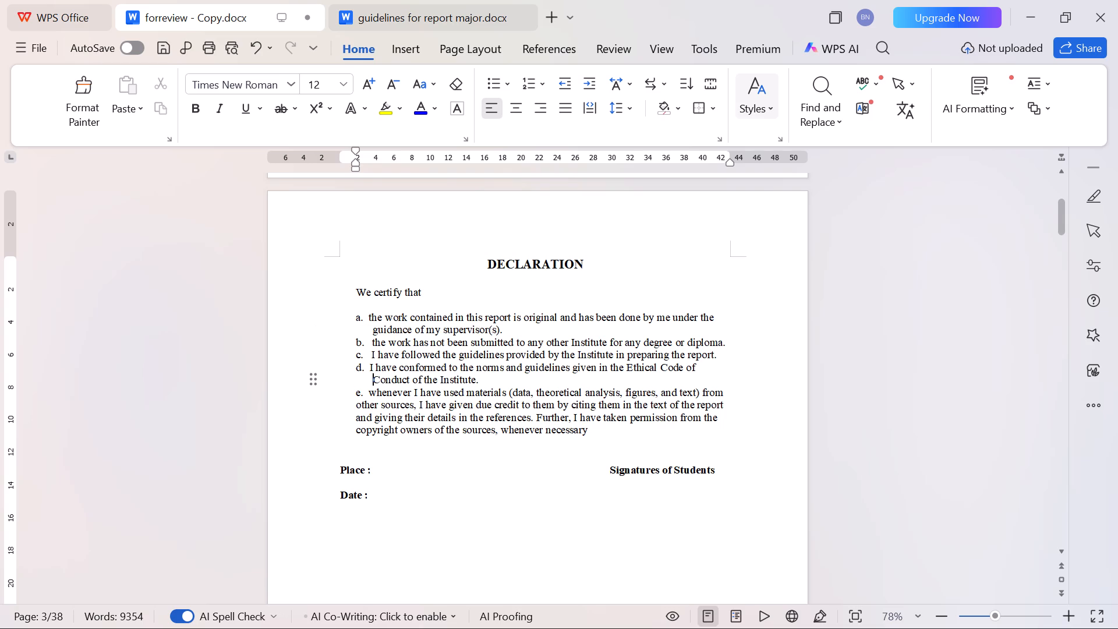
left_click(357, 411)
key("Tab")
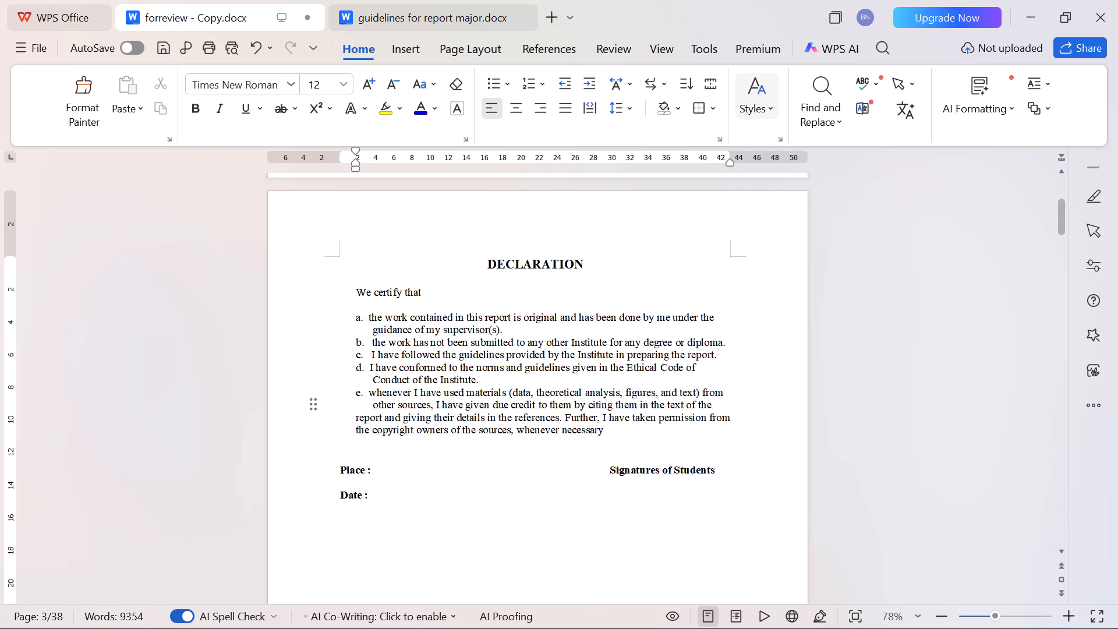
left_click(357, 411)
Delete the report's declaration body, from "We certify that" through item e, keeping the heading and the place, date and signature lines.
left_click_drag(621, 435, 362, 316)
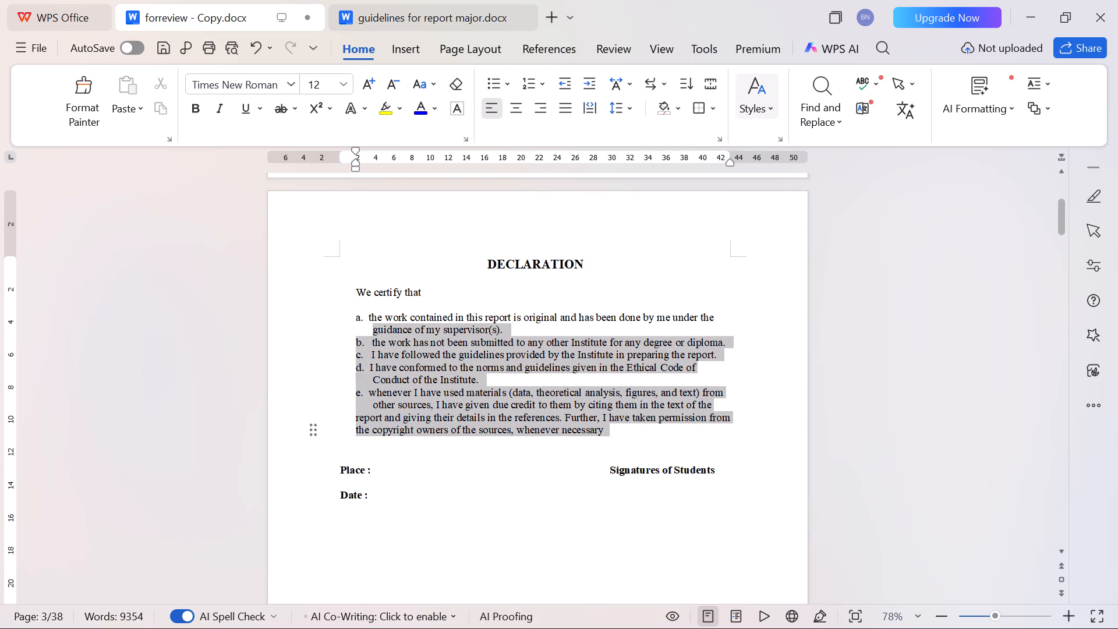
left_click_drag(362, 316, 358, 301)
key("BackSpace")
key("BackSpace")
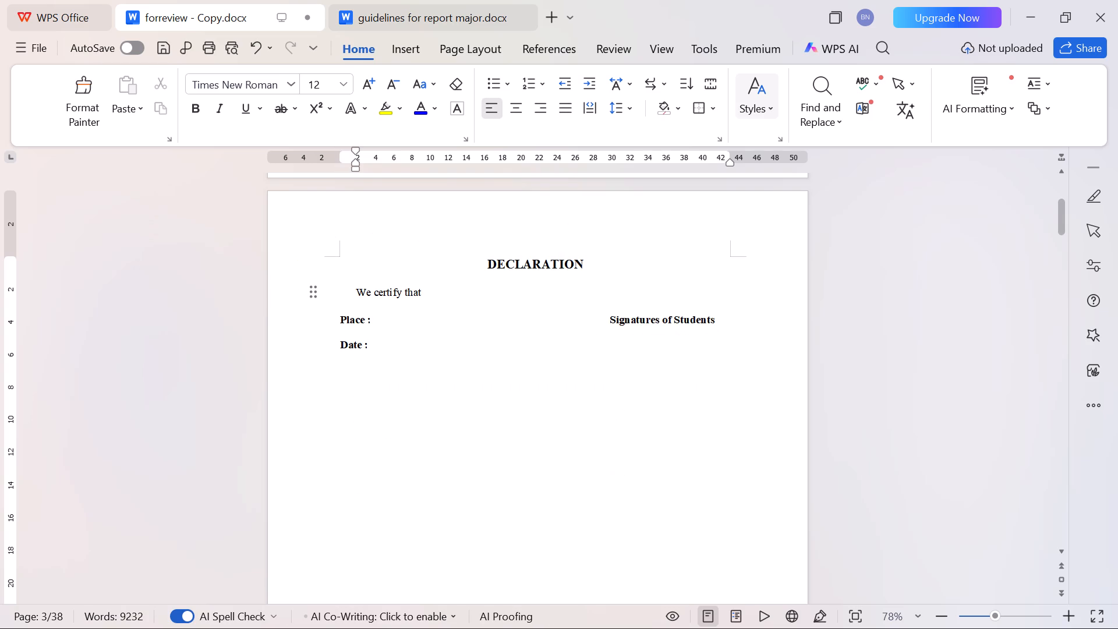
left_click_drag(454, 305, 435, 287)
left_click(435, 287)
left_click_drag(435, 287, 429, 287)
left_click_drag(429, 287, 360, 287)
key("BackSpace")
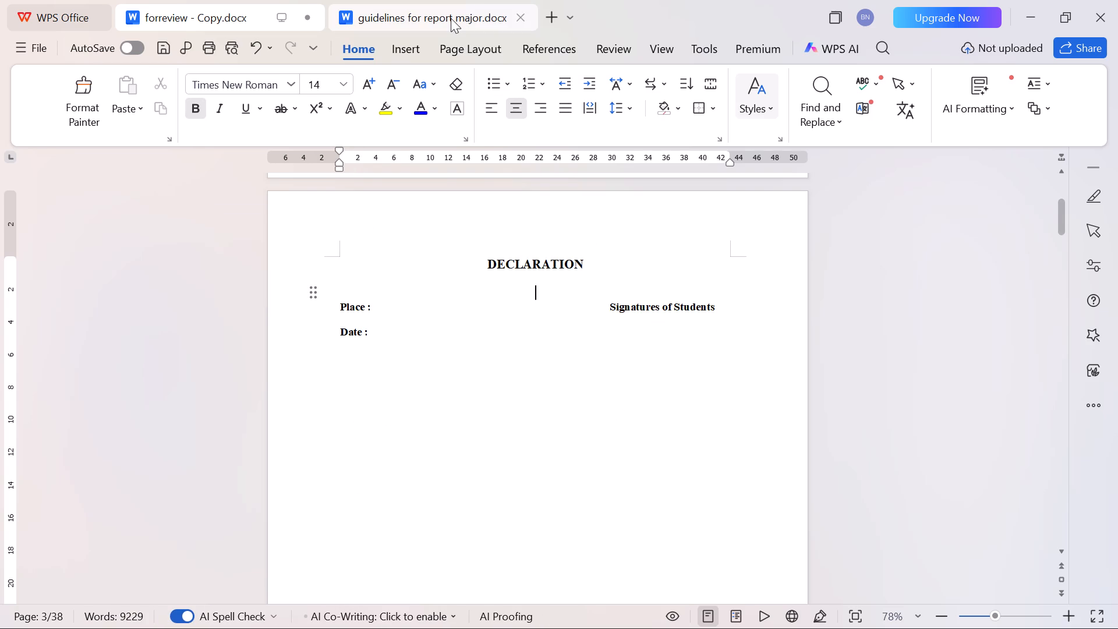
Copy the guidelines' sample declaration text, from "I certify that" through item e, and paste it under the report's DECLARATION heading.
left_click(451, 18)
left_click_drag(332, 265, 450, 381)
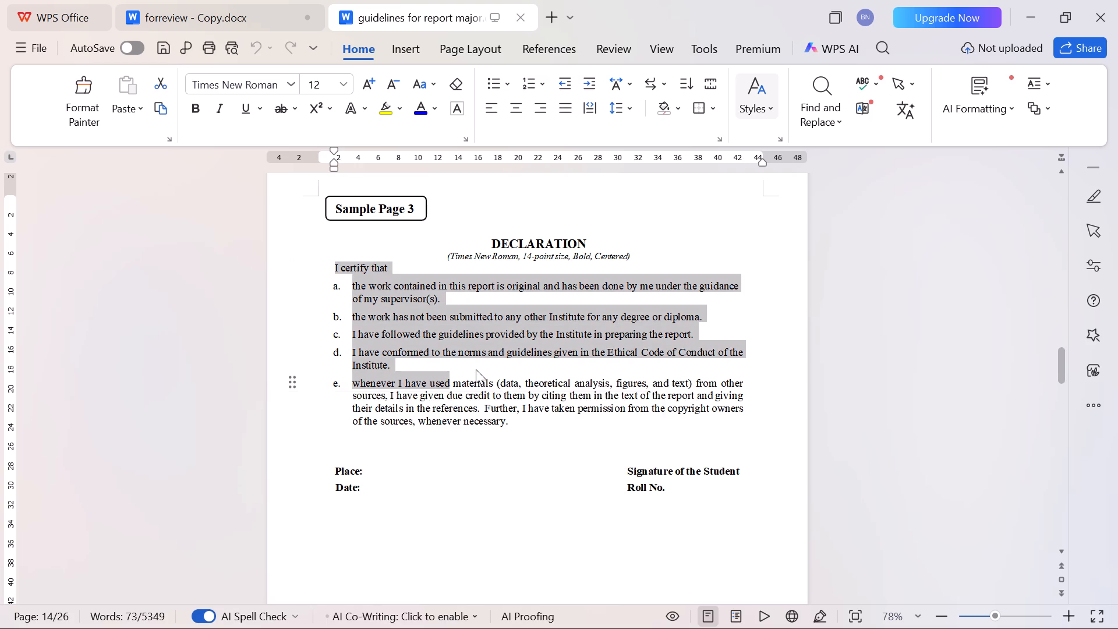
key("shift+Down")
key("shift+Down")
key("shift+Down")
key("shift+End")
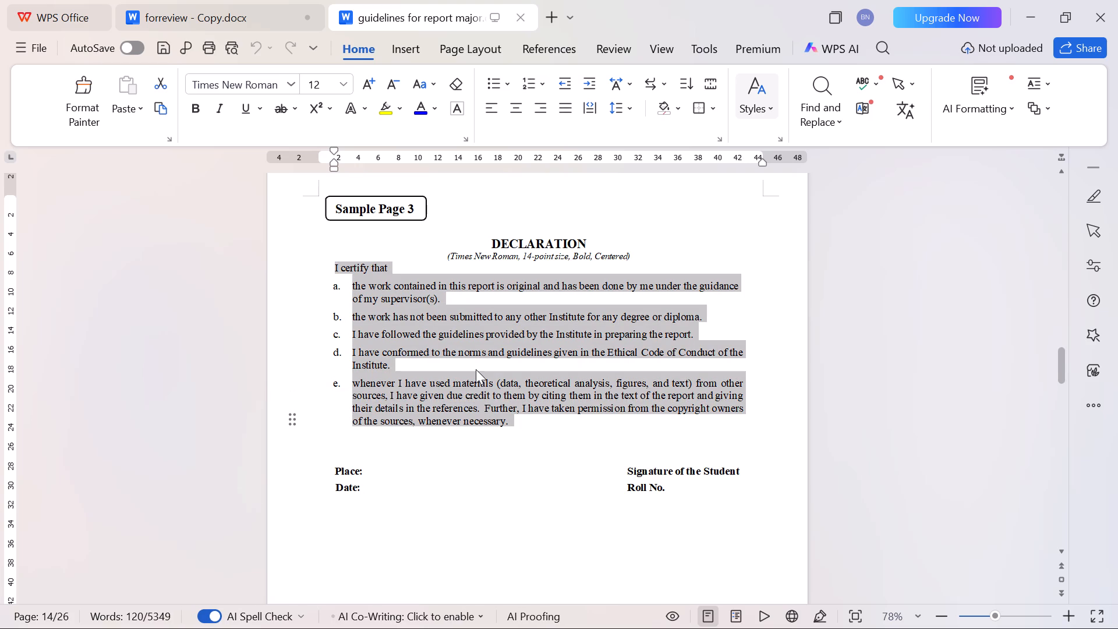
key("ctrl+c")
left_click(288, 0)
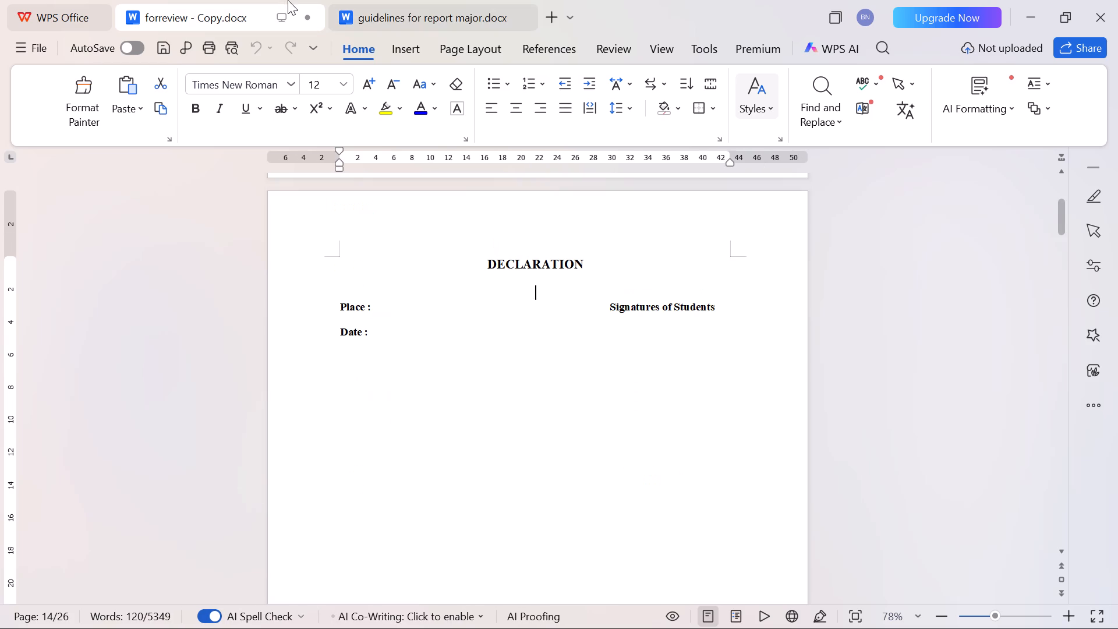
key("ctrl+v")
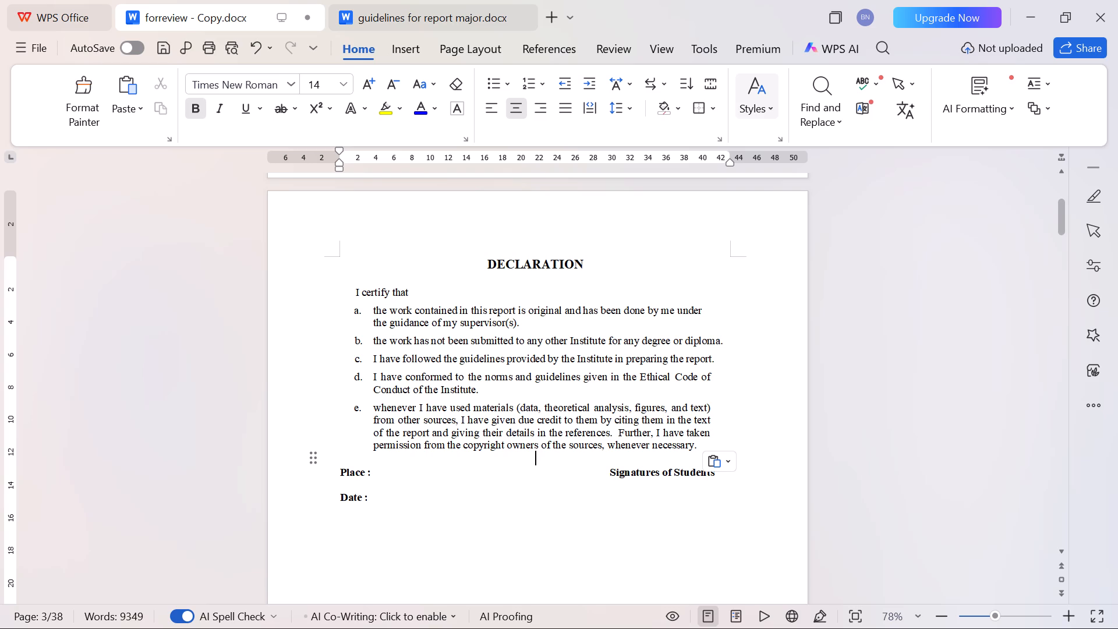
Compare the report's declaration page with Sample Page 3 of the guidelines, checking the list indents, line wrapping and signature block.
left_click(422, 0)
left_click(401, 354)
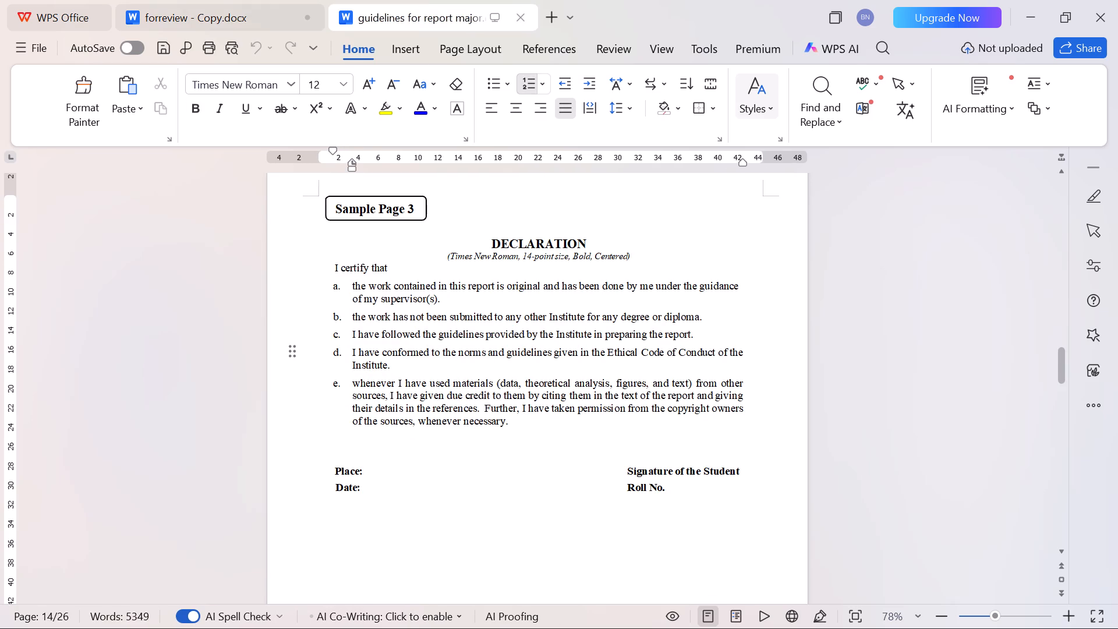
left_click(411, 359)
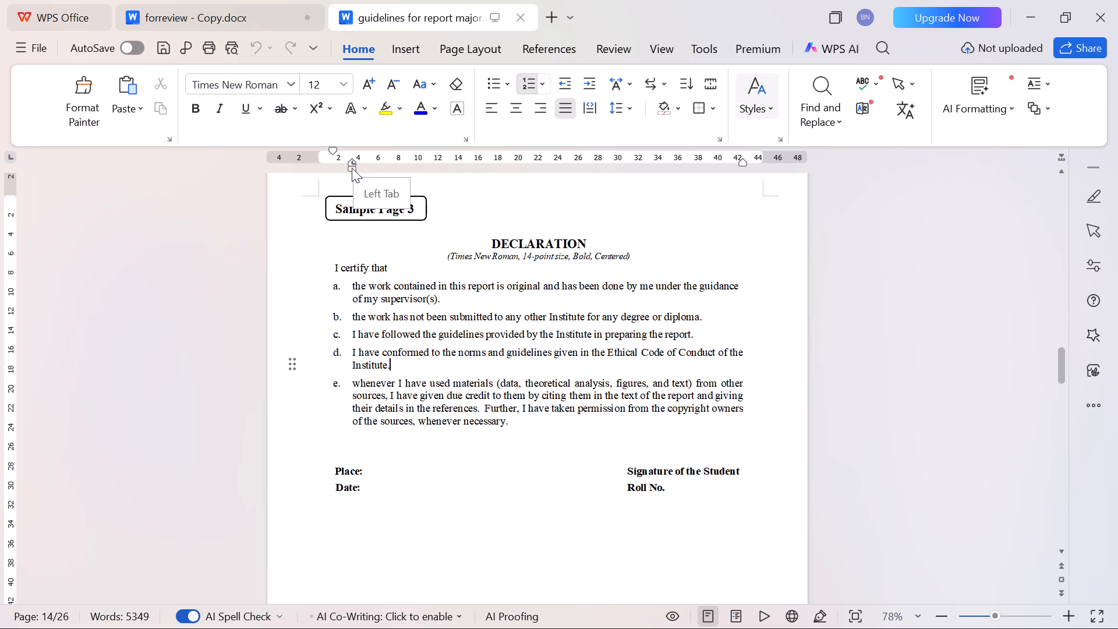
left_click(233, 0)
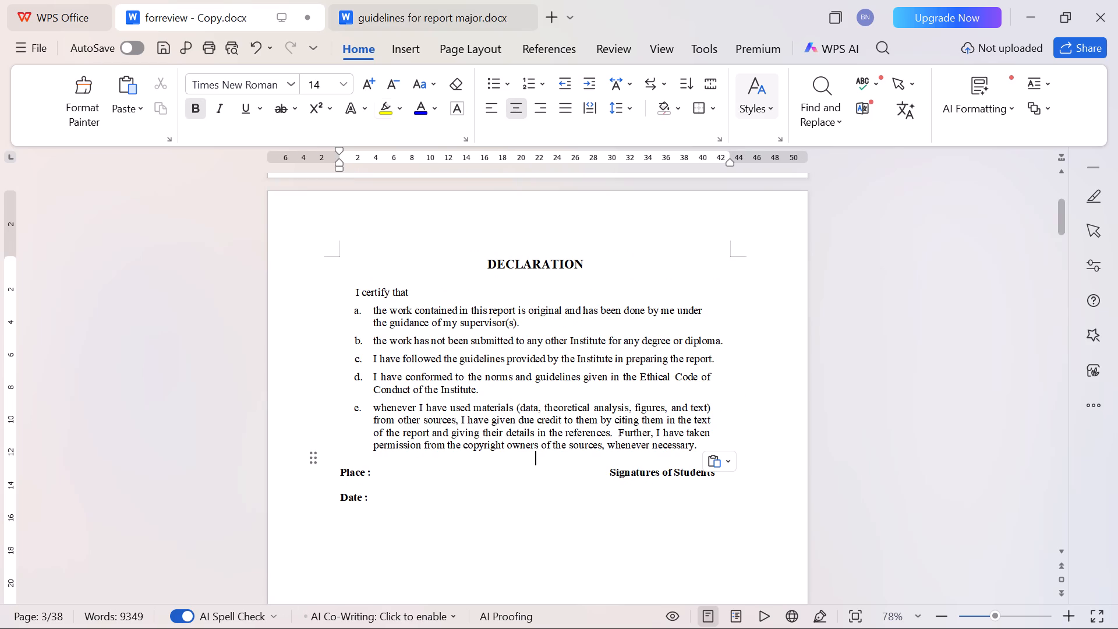
scroll(492, 284, "up", 3, "ctrl")
left_click(376, 0)
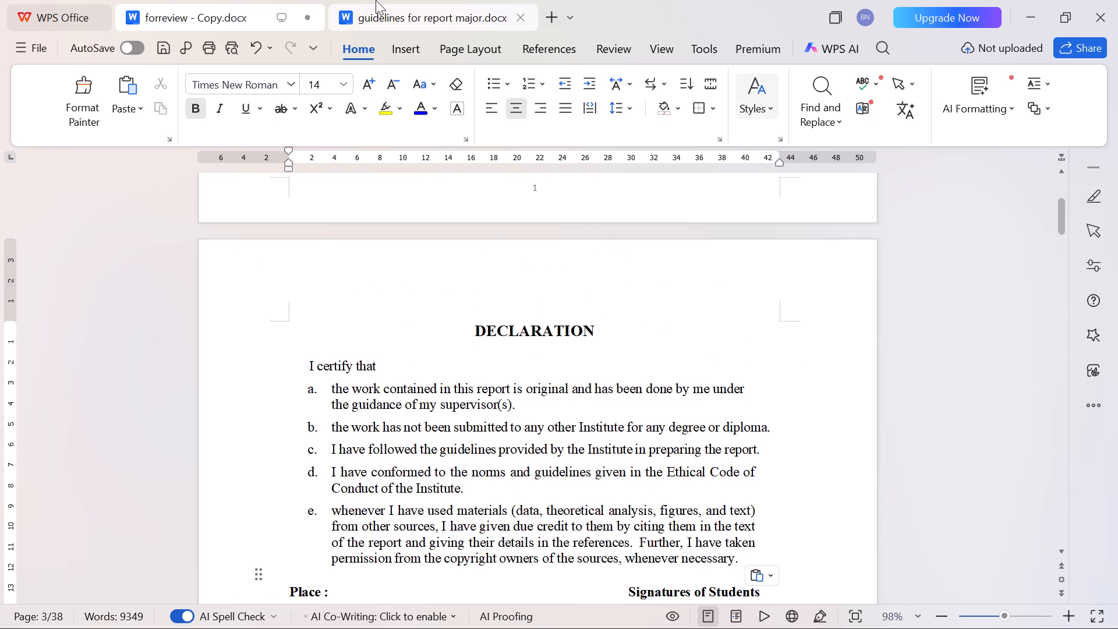
left_click(376, 0)
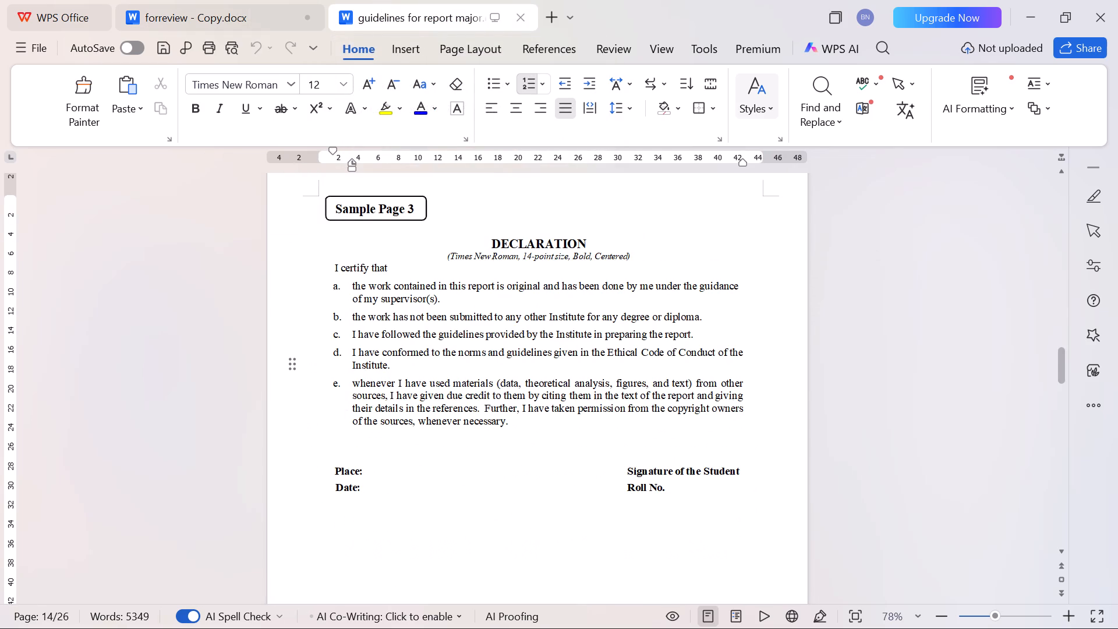
scroll(326, 260, "up", 3, "ctrl")
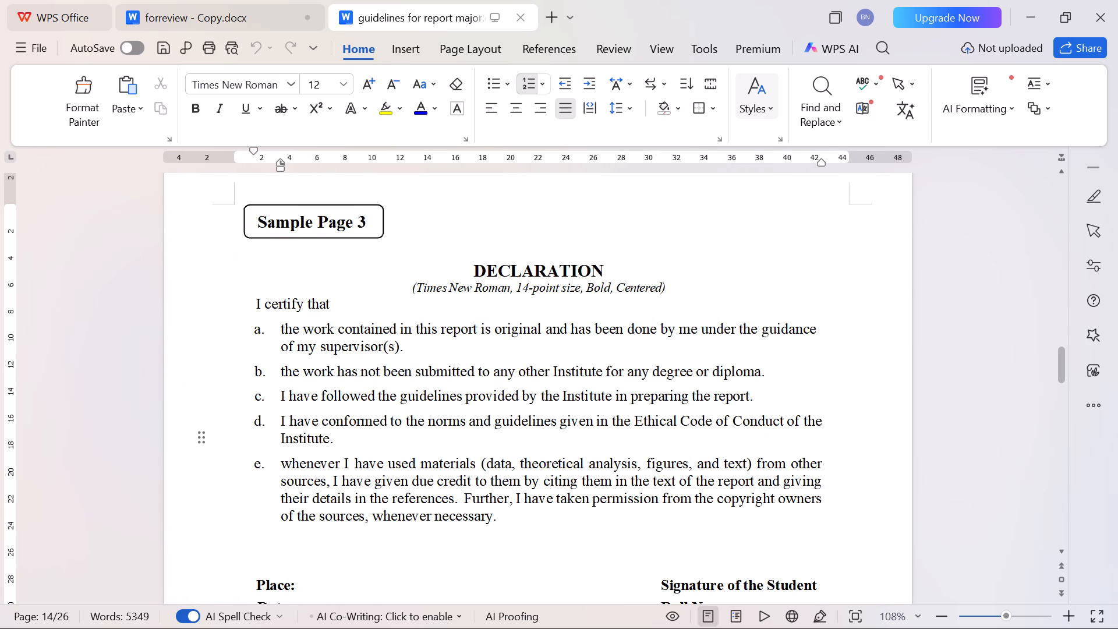
left_click(212, 0)
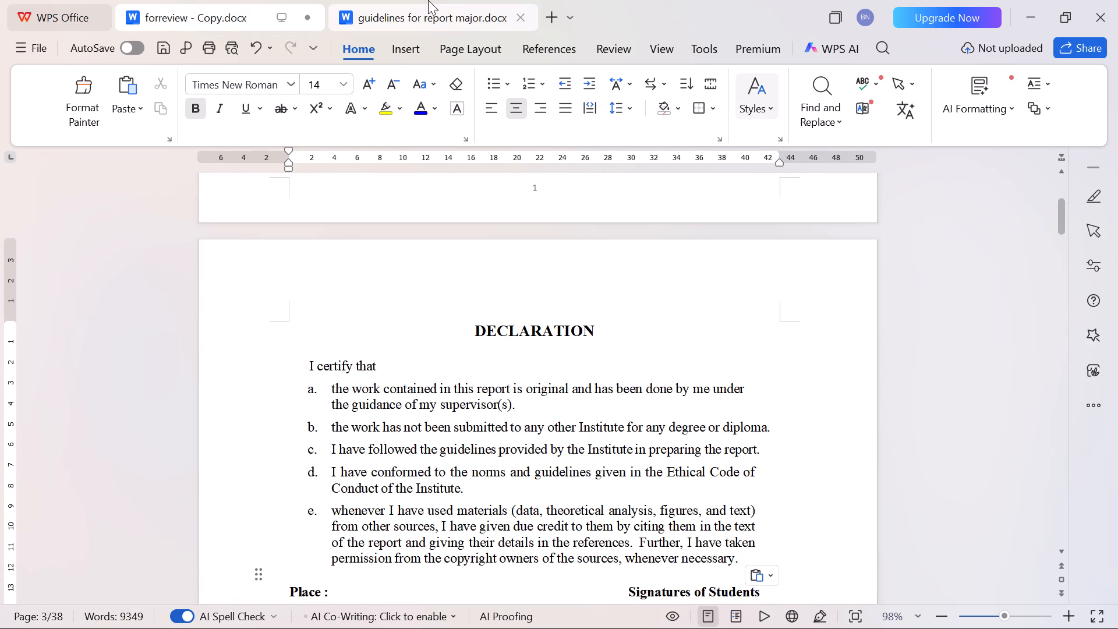
left_click(428, 0)
scroll(401, 312, "down", 1)
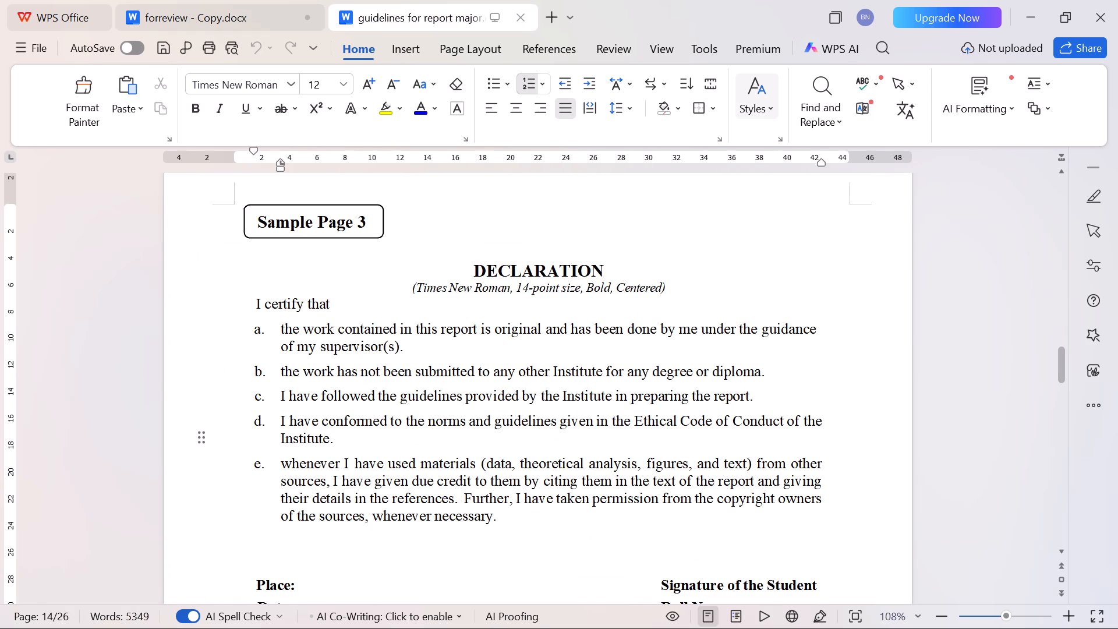
scroll(401, 312, "down", 1)
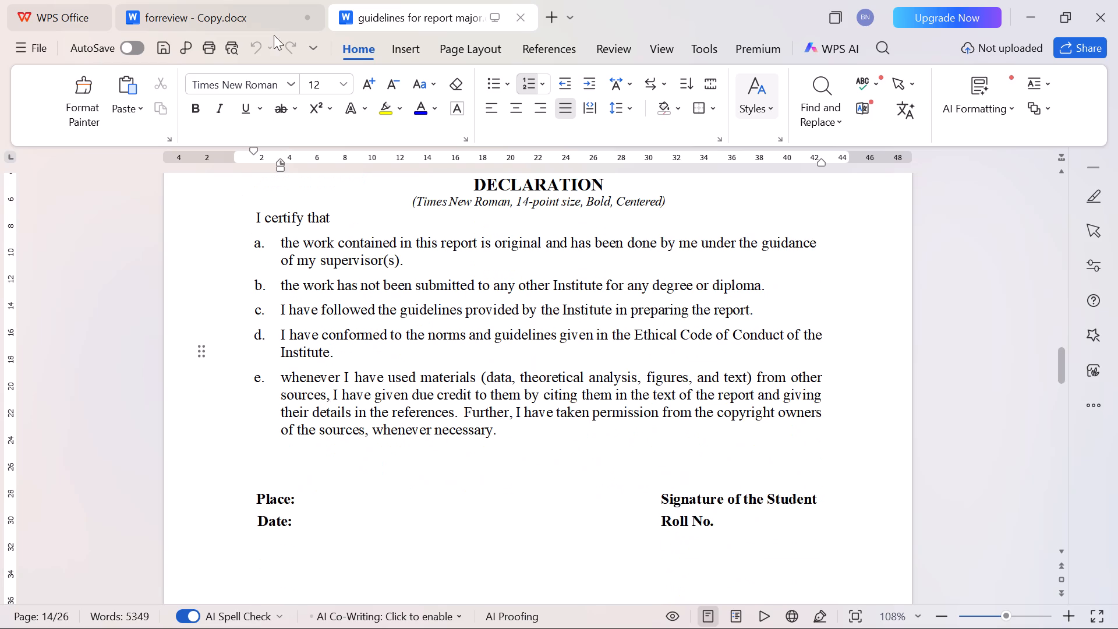
left_click(260, 14)
scroll(394, 355, "down", 1)
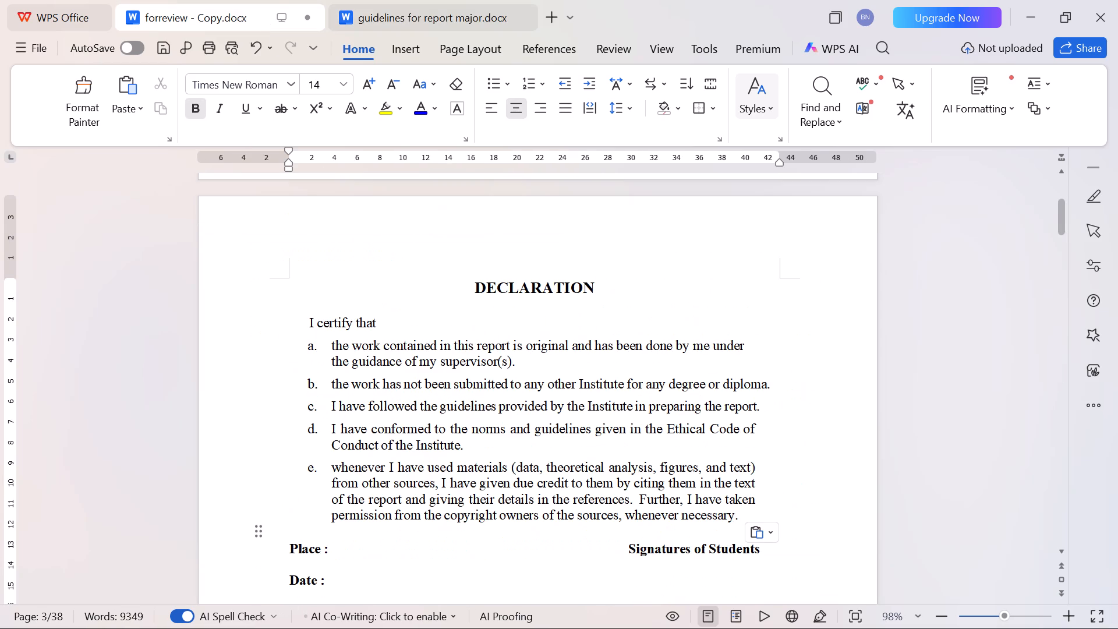
Replace the report's Place, Date and Signatures of Students lines with the sample's Place, Date, Signature of the Student and Roll No. lines.
left_click(420, 0)
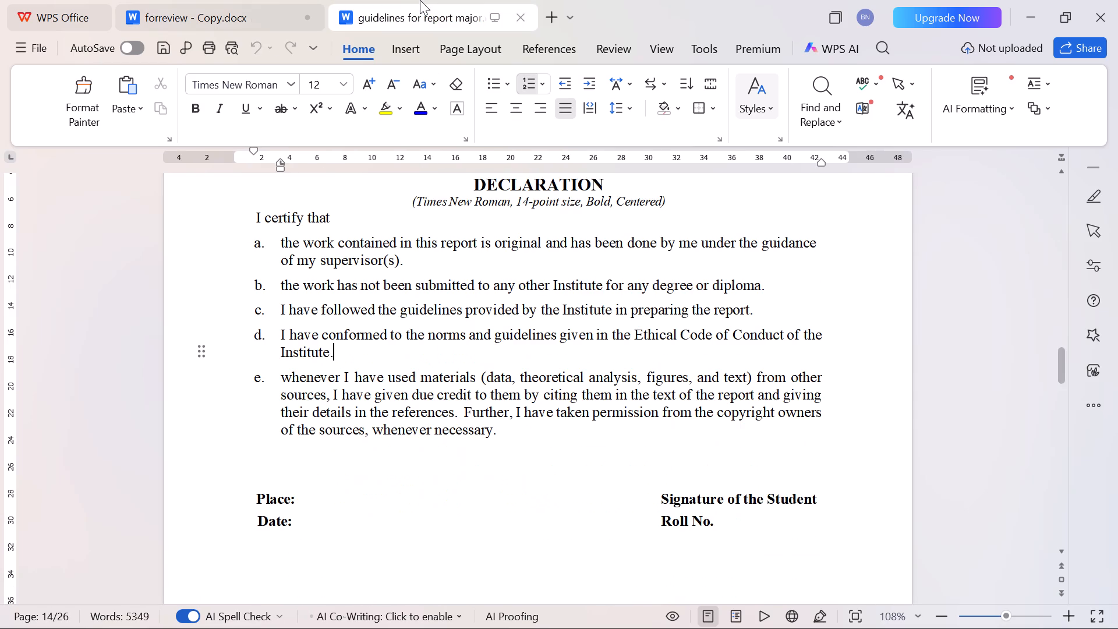
left_click_drag(257, 497, 540, 523)
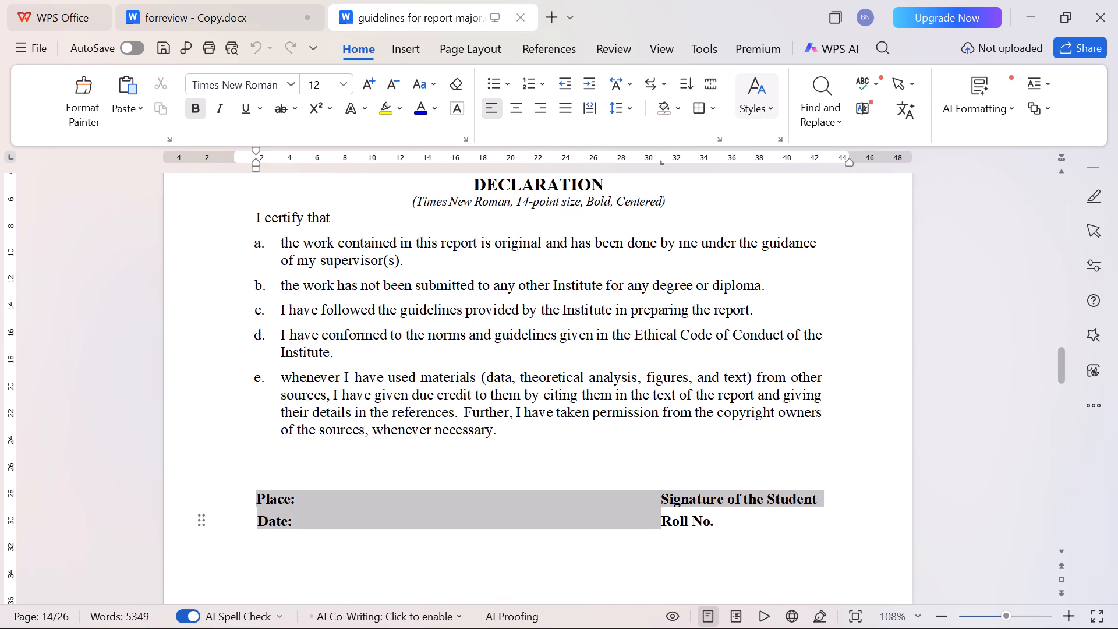
left_click_drag(540, 523, 713, 515)
key("ctrl+c")
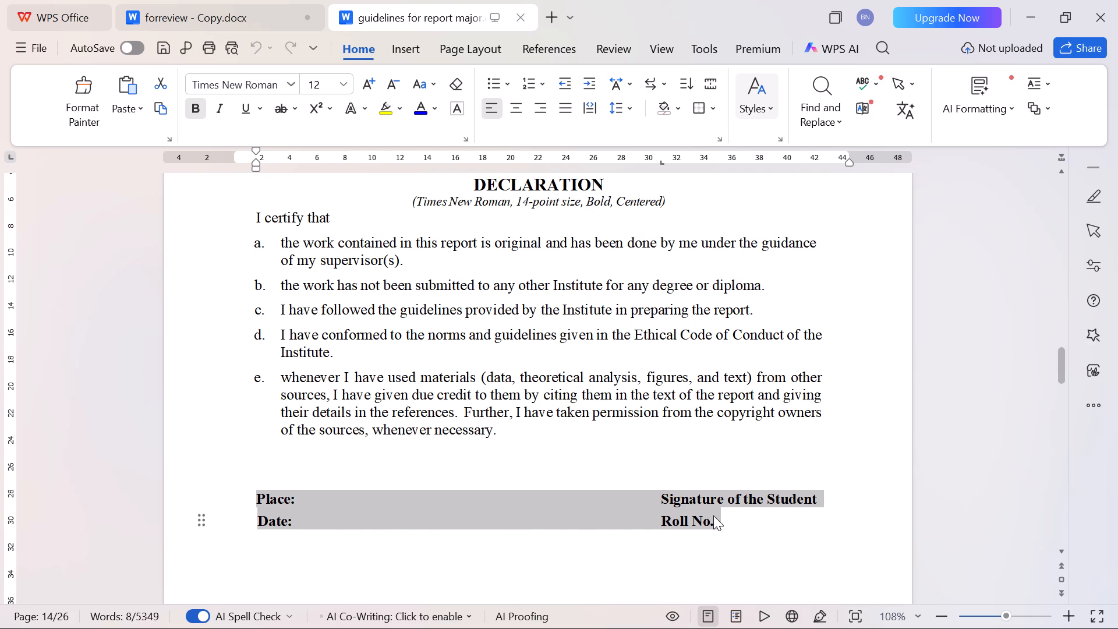
key("ctrl+Tab")
scroll(250, 494, "down", 1)
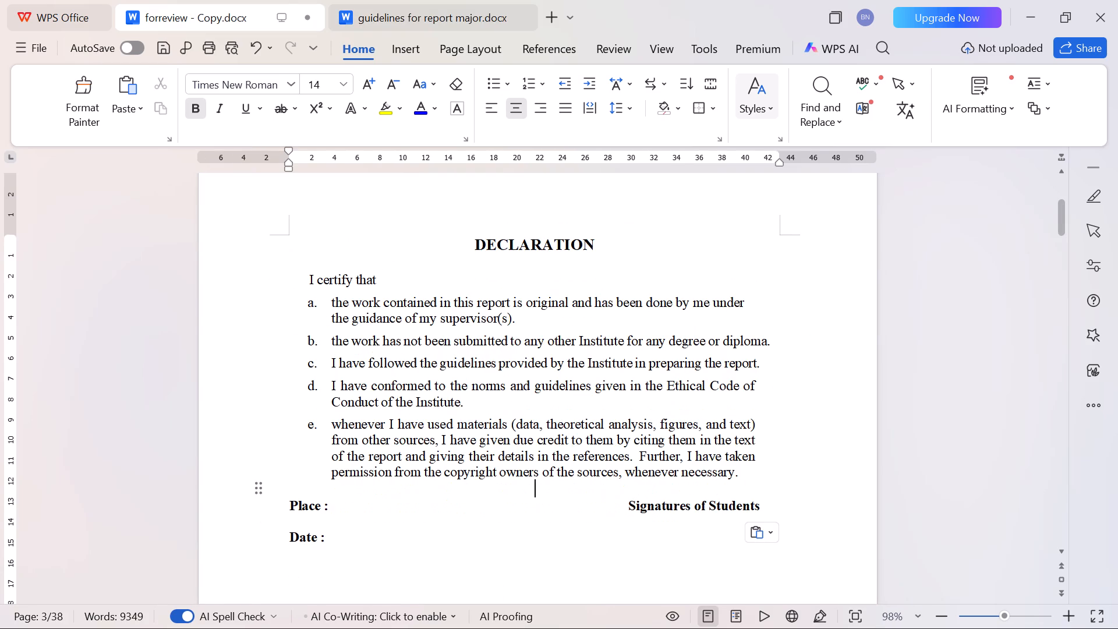
scroll(250, 494, "down", 1)
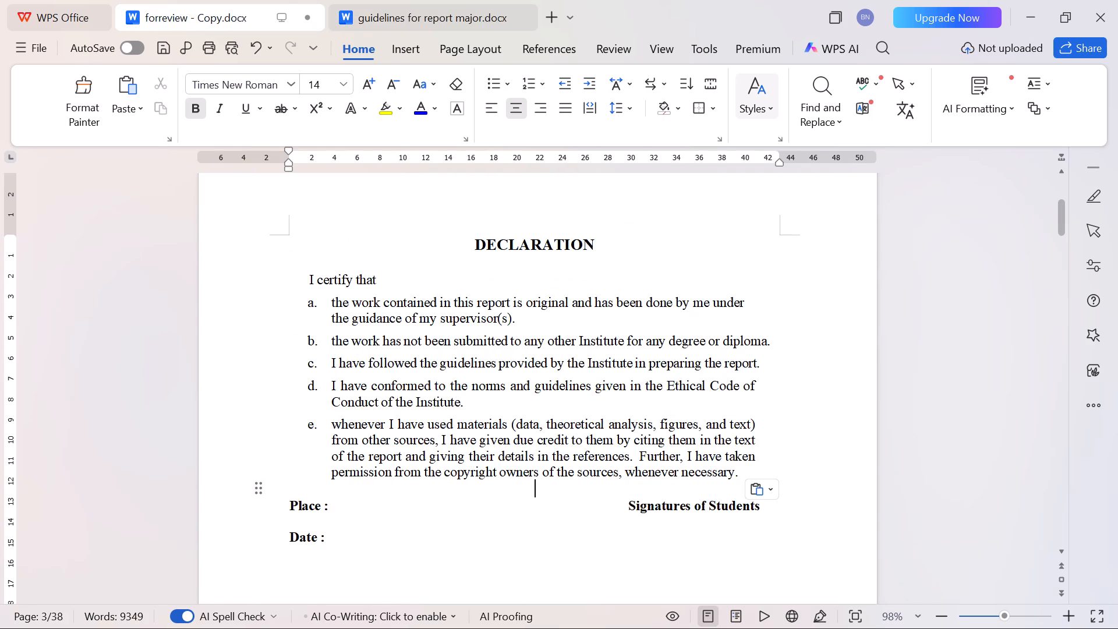
left_click_drag(330, 539, 291, 510)
key("BackSpace")
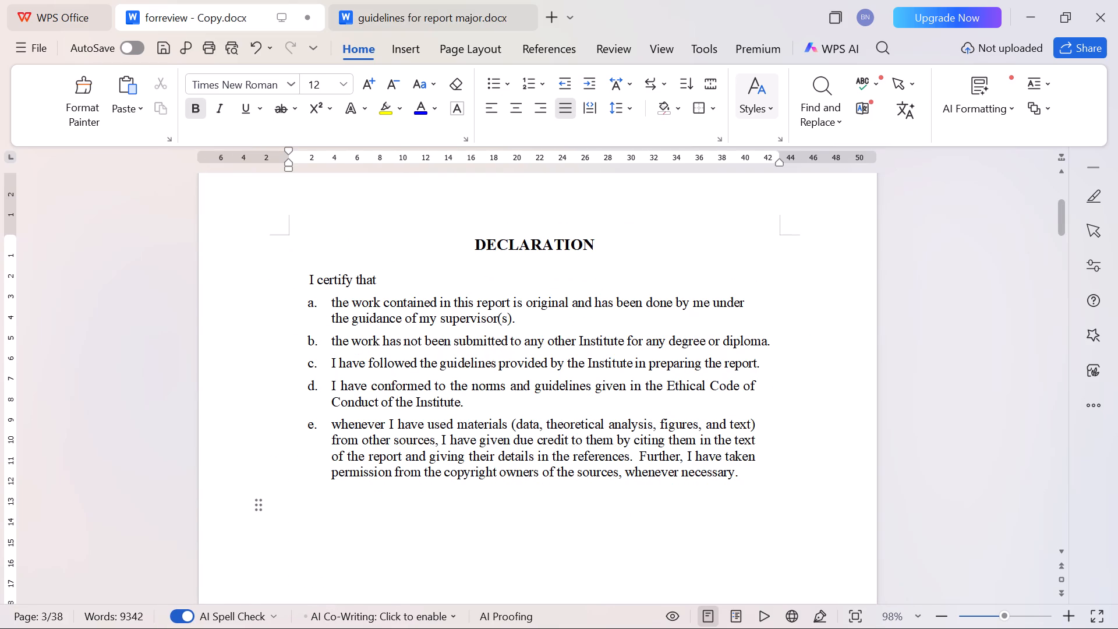
left_click(772, 474)
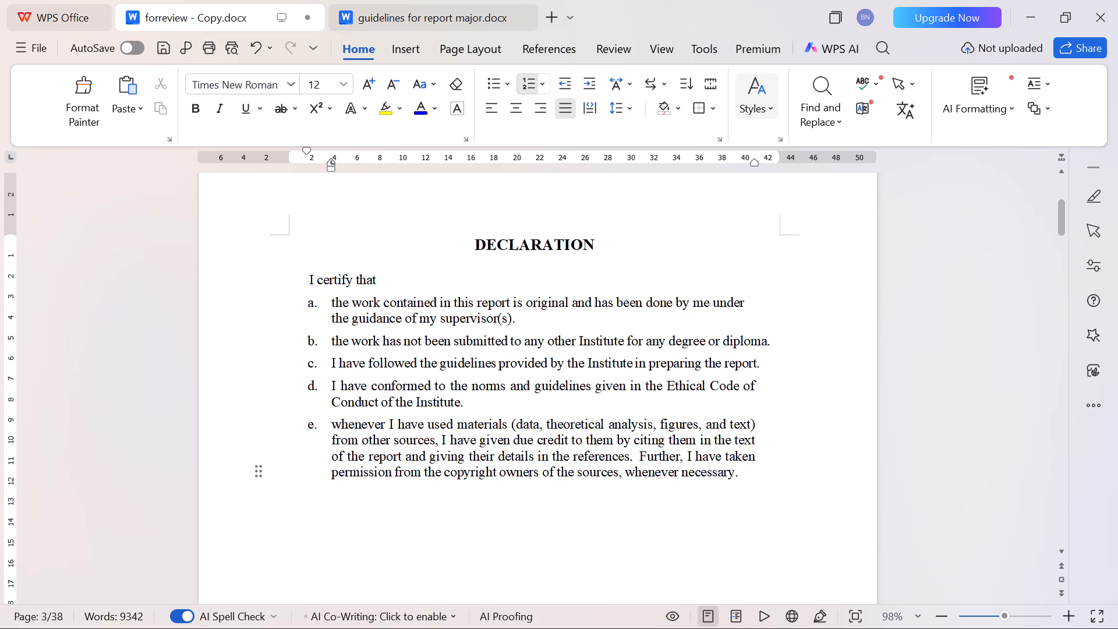
key("Return")
key("Return")
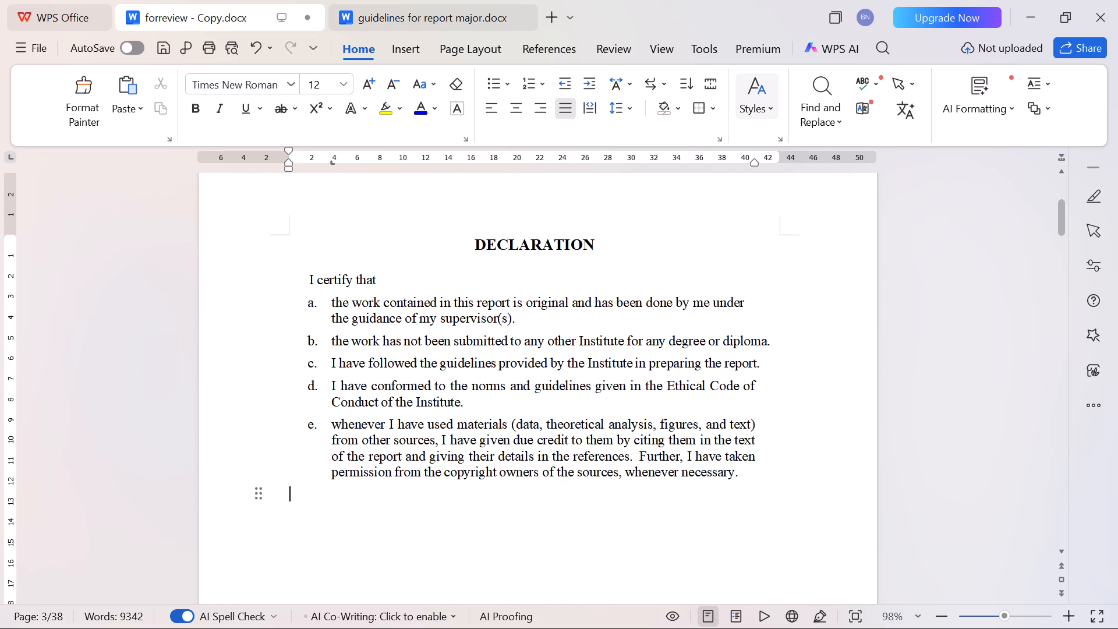
key("ctrl+v")
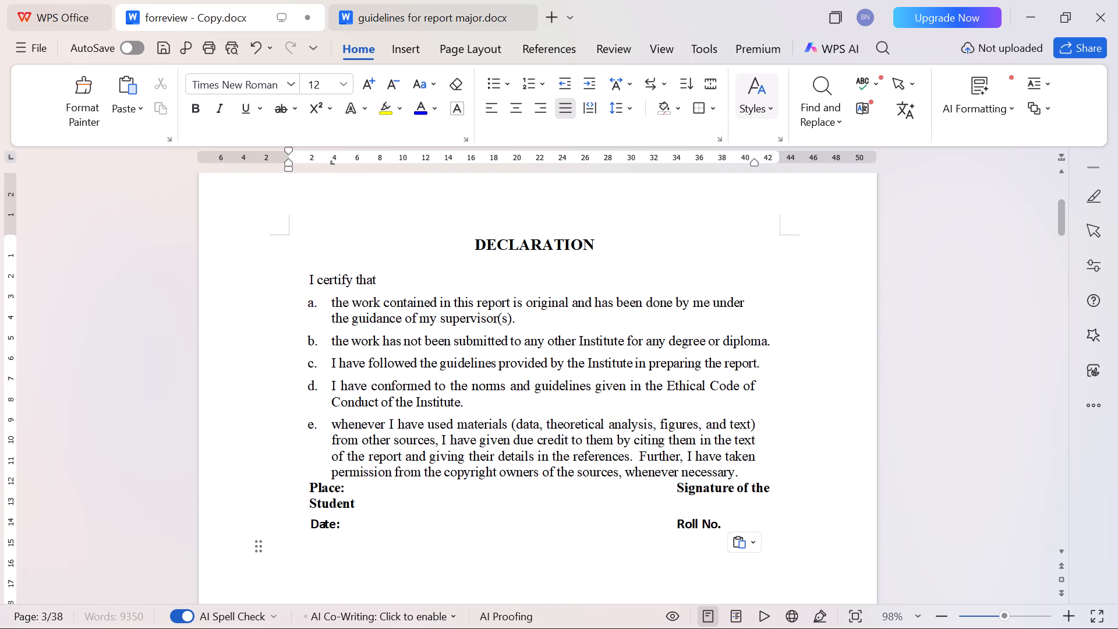
Insert two blank lines between item e and the Place line of the report's declaration.
left_click(770, 473)
key("Return")
key("Return")
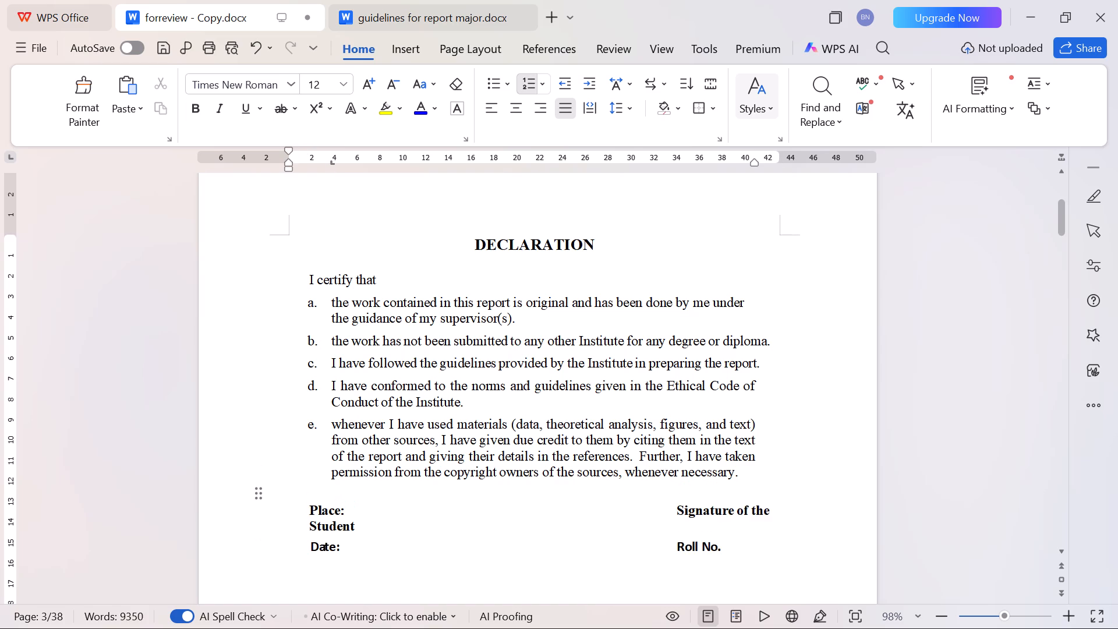
key("Return")
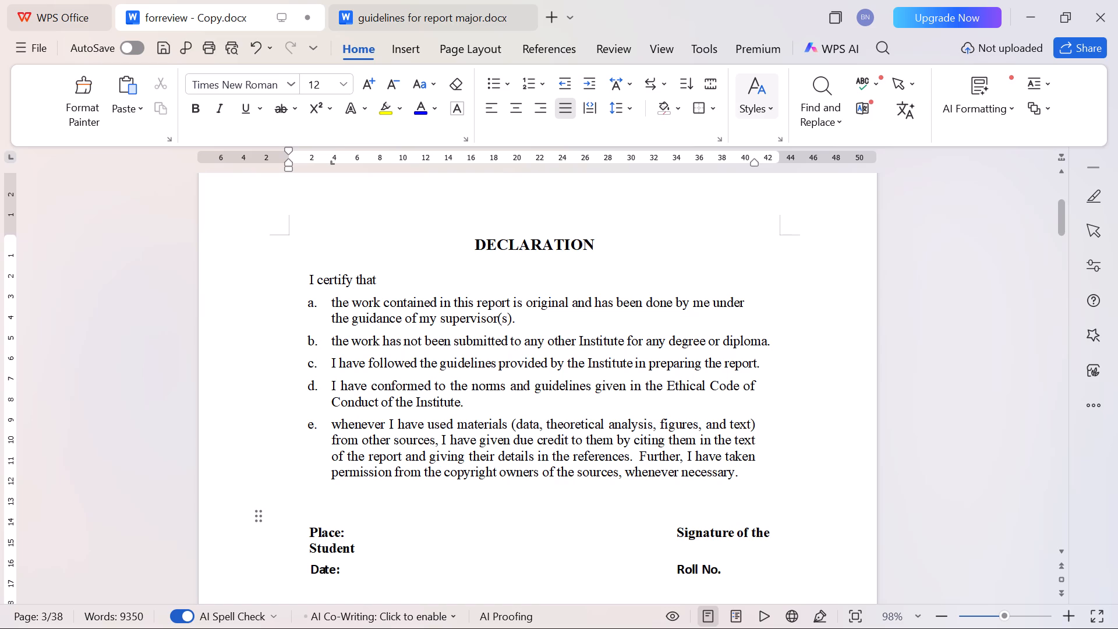
Extend the right indent of the blank line above Place to the page's right margin.
left_click_drag(757, 162, 779, 162)
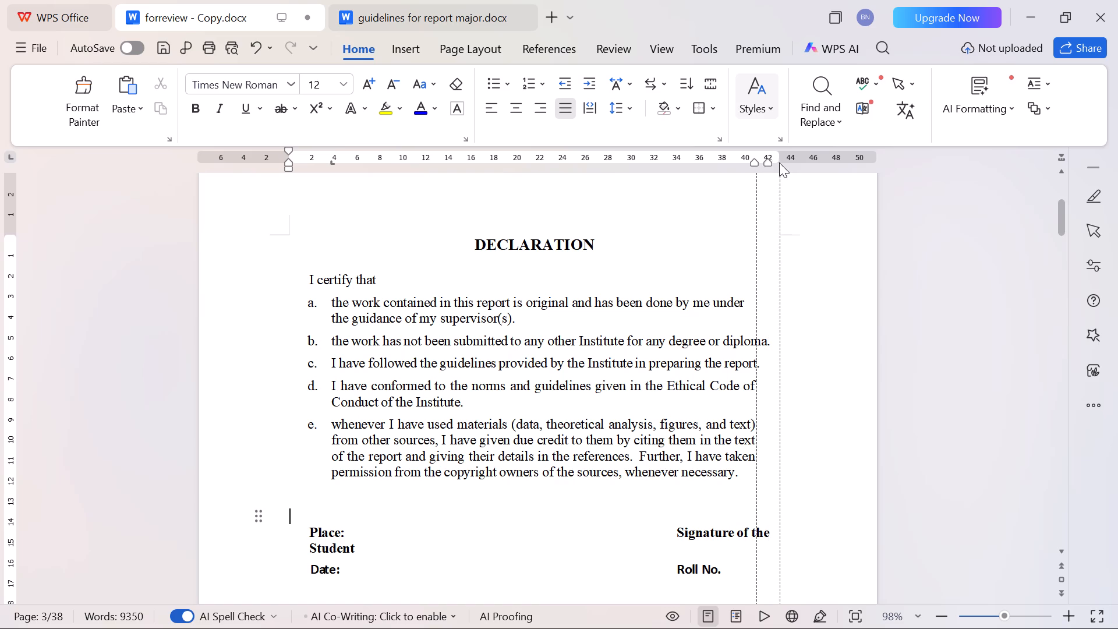
left_click_drag(779, 162, 782, 162)
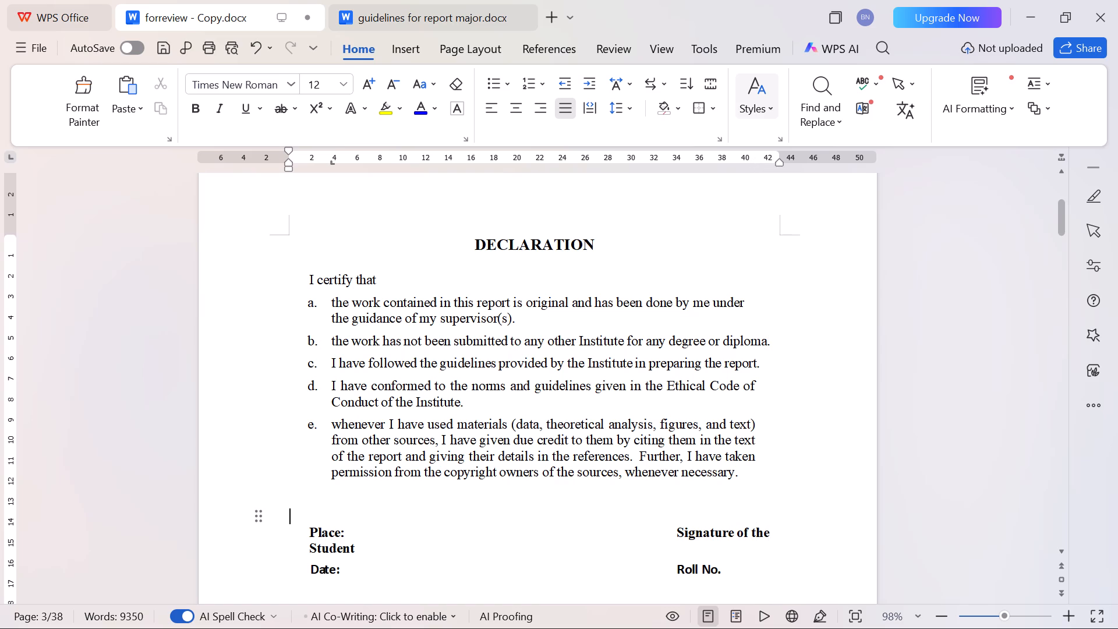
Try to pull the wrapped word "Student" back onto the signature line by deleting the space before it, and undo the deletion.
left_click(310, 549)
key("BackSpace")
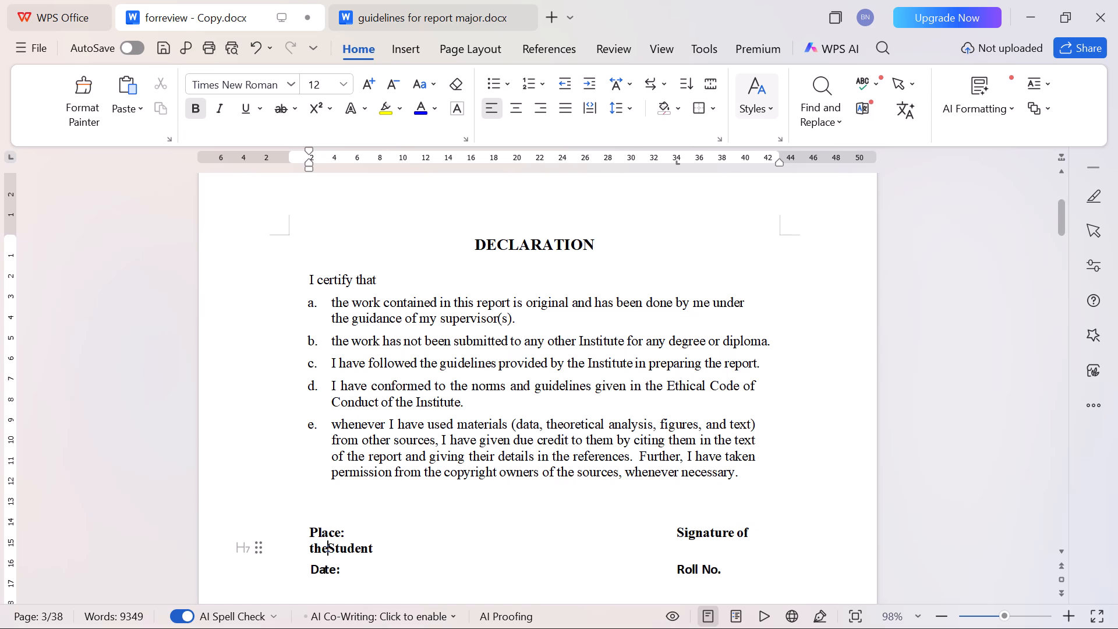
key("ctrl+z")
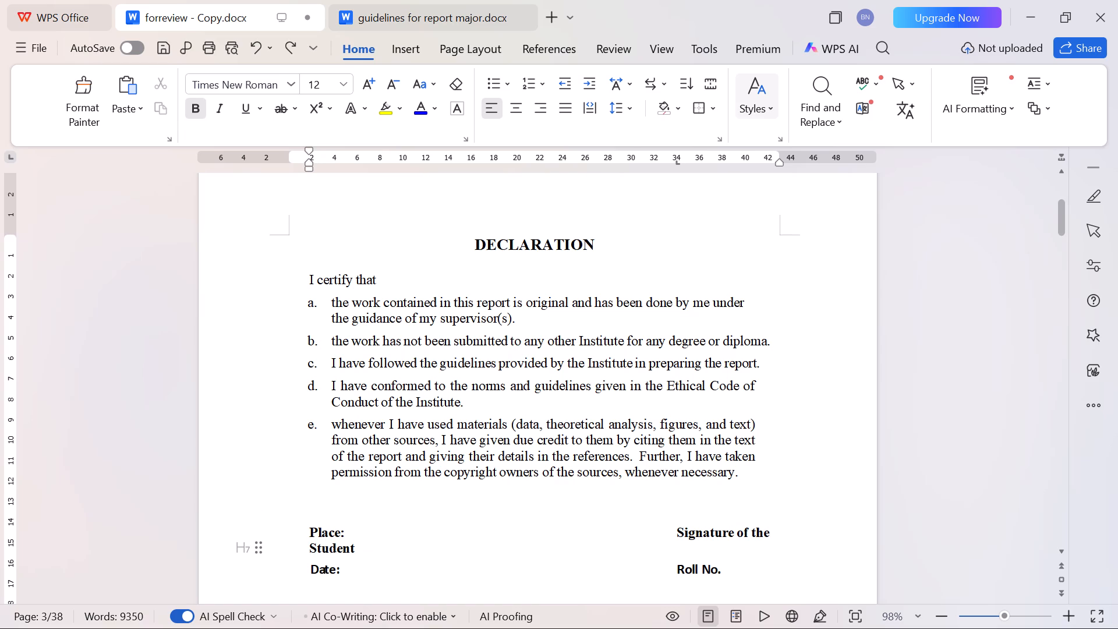
Replace the tab before "Signature of the Student" with spaces so the whole phrase fits on the Place line, apart from "Place:".
left_click(491, 11)
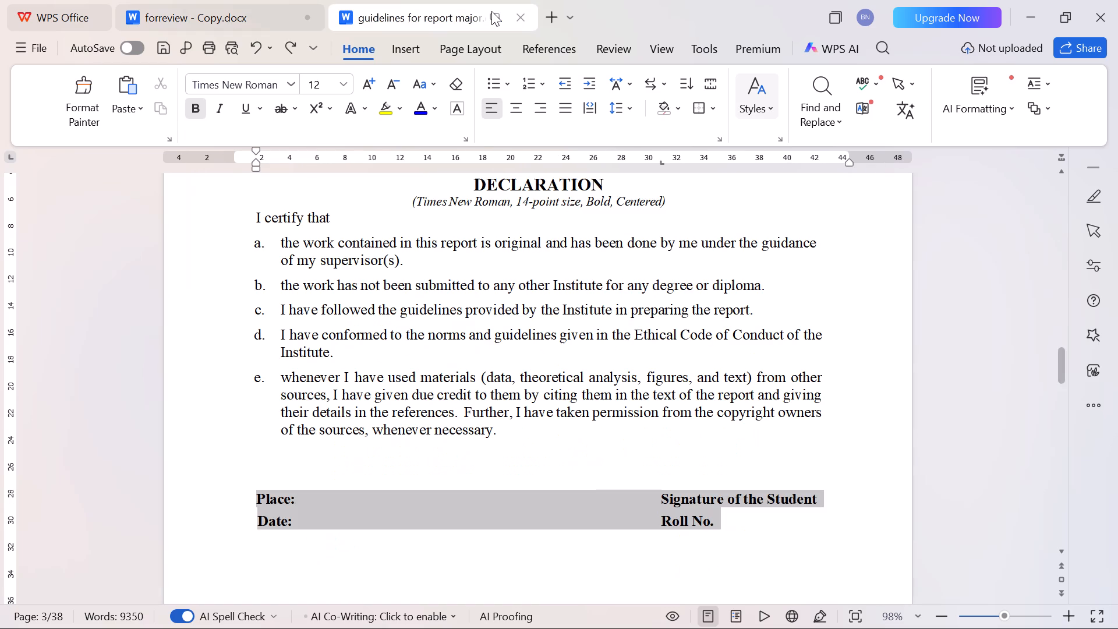
left_click(260, 0)
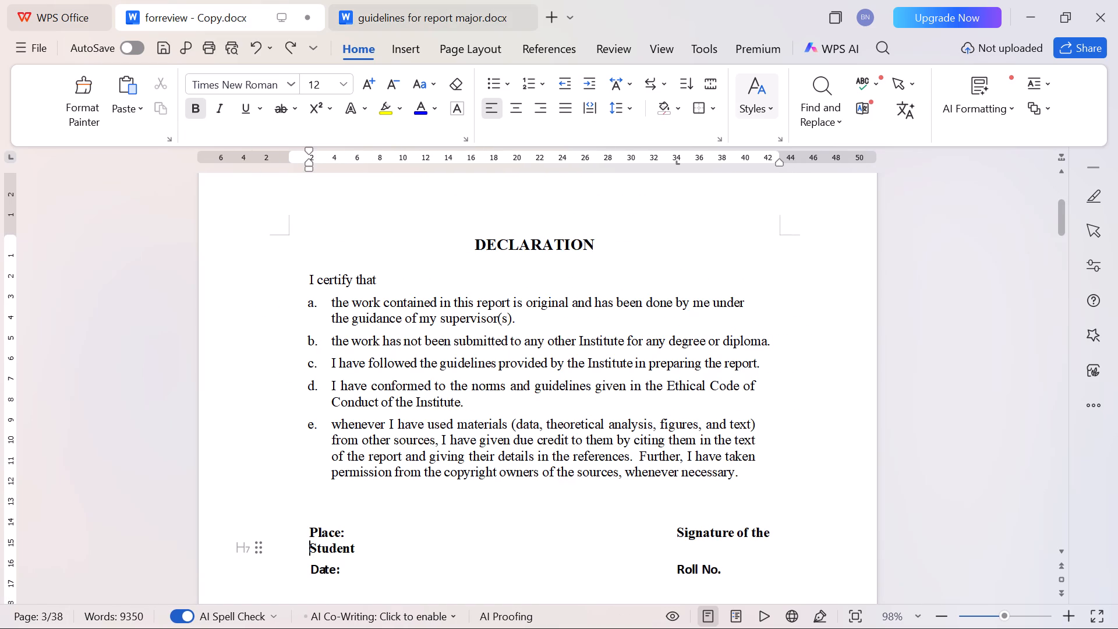
left_click(674, 531)
key("BackSpace")
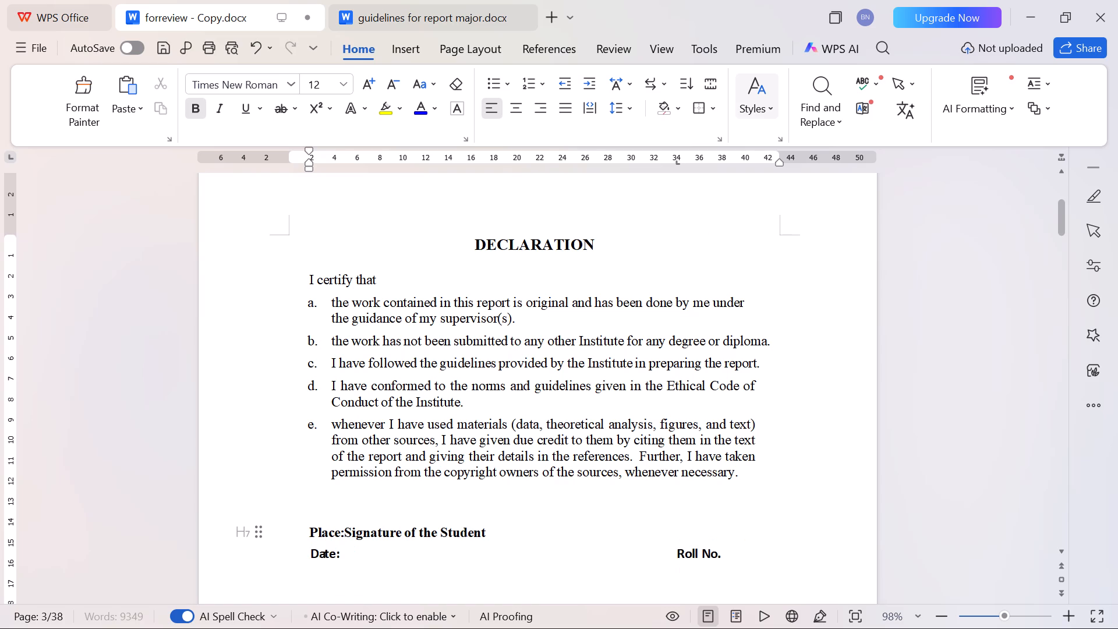
key("space")
key("space")
key("space")
key("space")
key("space")
key("space")
key("space")
key("space")
key("space")
key("space")
key("space")
key("space")
key("space")
key("space")
key("space")
key("space")
key("space")
key("space")
key("space")
key("space")
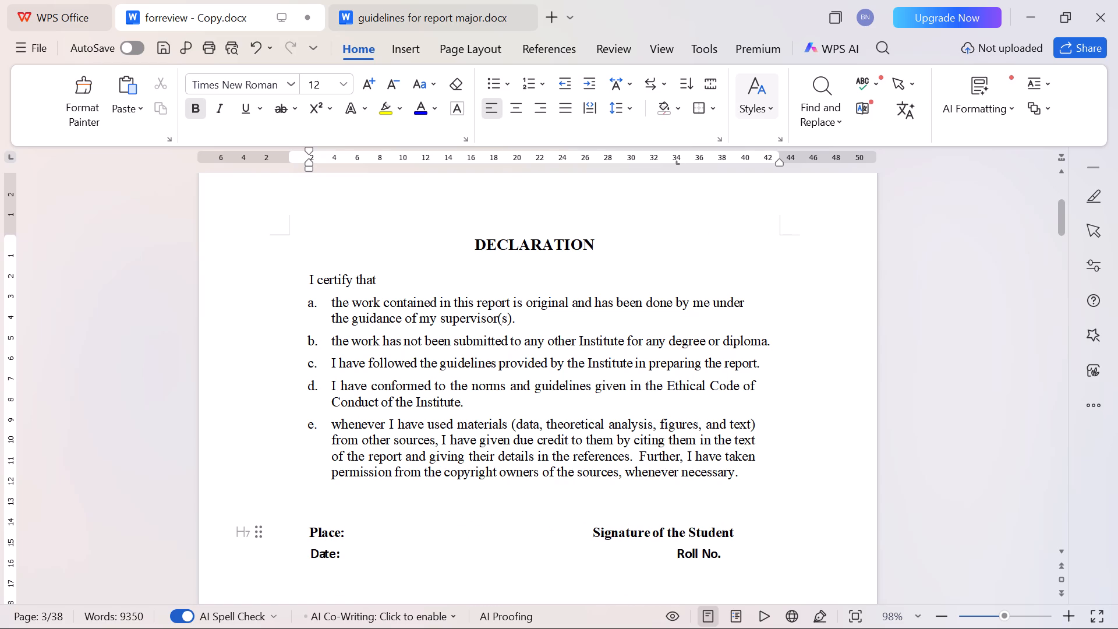
Examine the alignment and spacing of the Place, Date, Signature of the Student and Roll No. lines in the sample declaration.
left_click(496, 0)
left_click(482, 377)
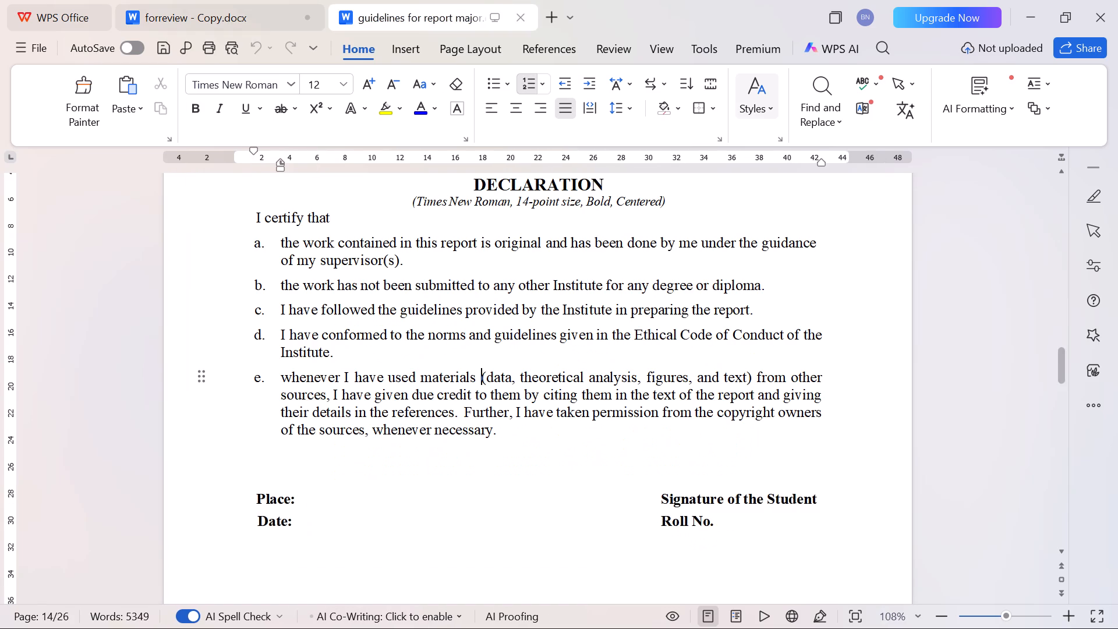
scroll(483, 377, "down", 2, "ctrl")
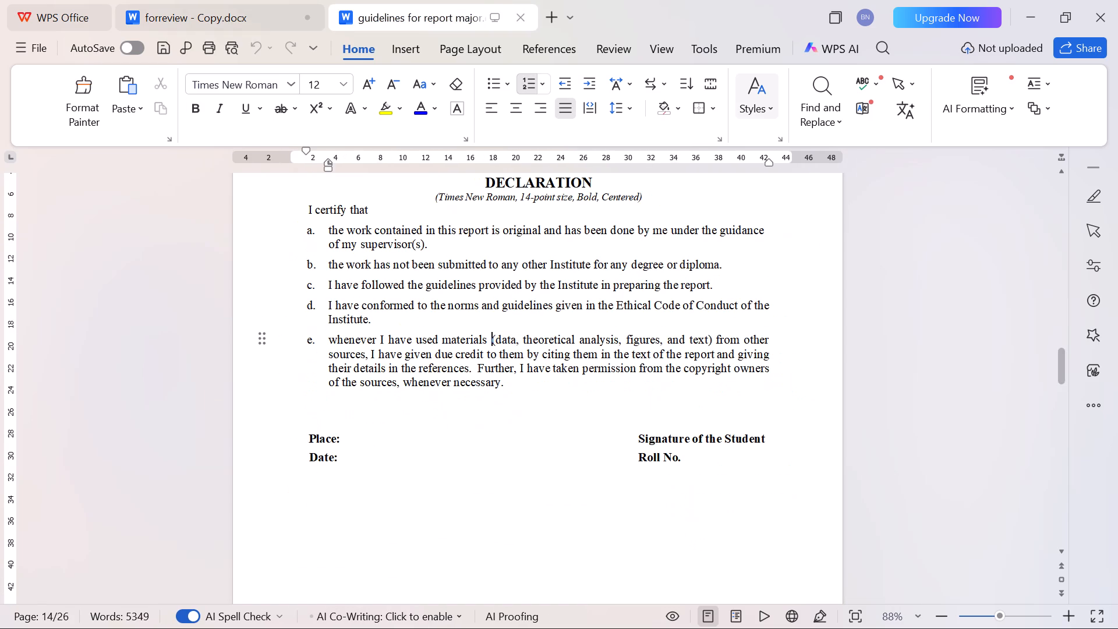
scroll(483, 377, "down", 1, "ctrl")
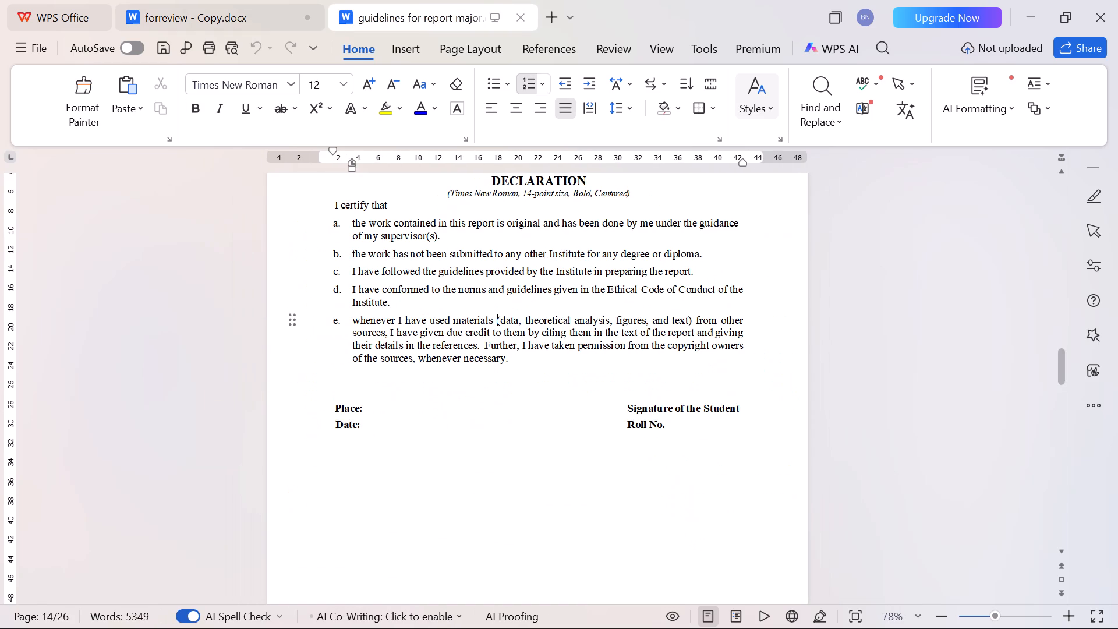
scroll(483, 377, "up", 3, "ctrl")
right_click(484, 377)
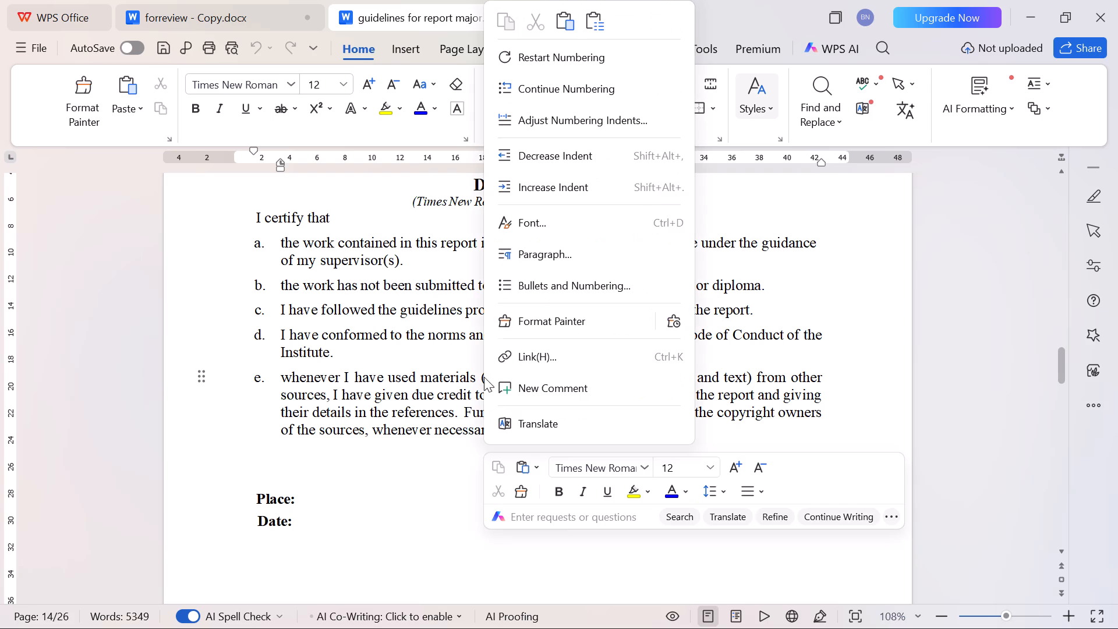
scroll(484, 377, "down", 2, "ctrl")
left_click(390, 444)
scroll(390, 444, "down", 3, "ctrl")
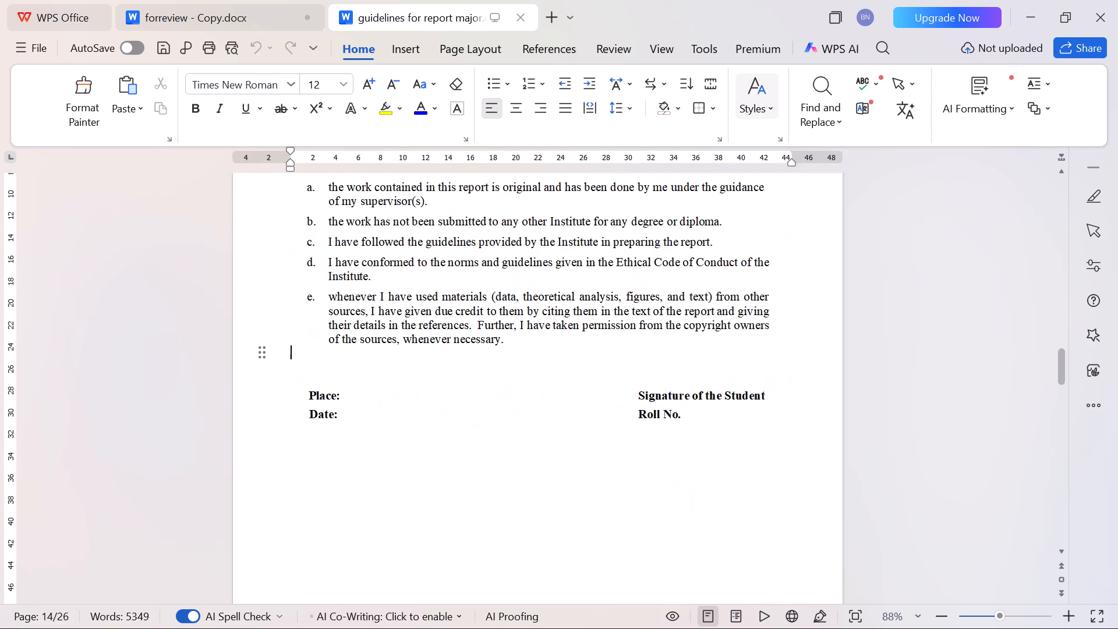
left_click(189, 0)
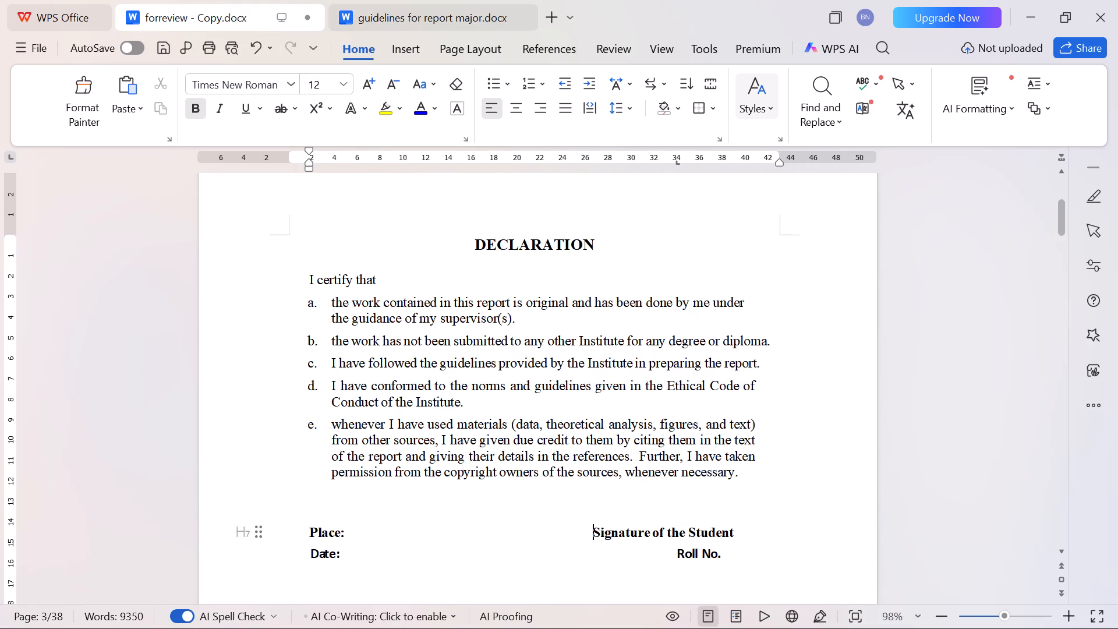
Set the report copy's zoom to 88% and compare its declaration layout with the sample declaration in the guidelines document.
left_click(919, 616)
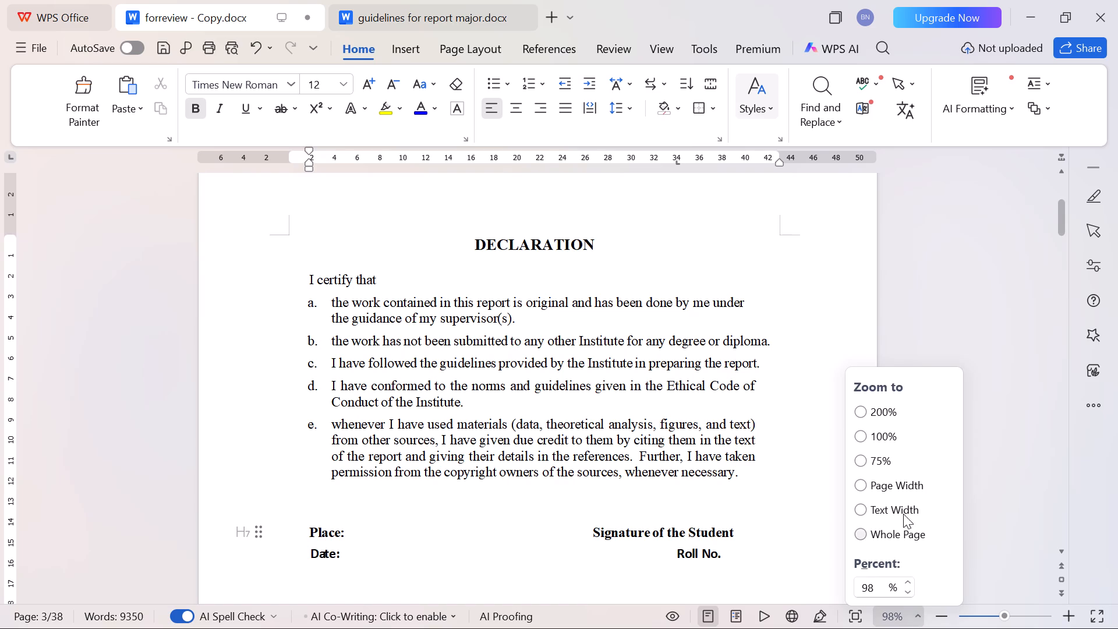
left_click(884, 593)
key("BackSpace")
key("BackSpace")
type("88")
key("Return")
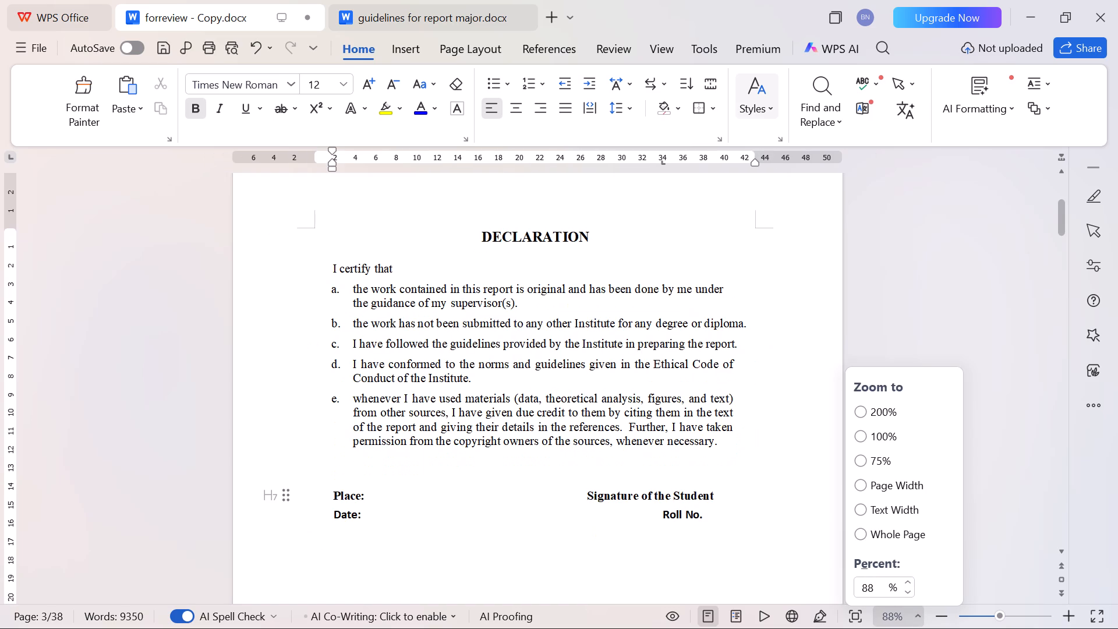
left_click(728, 394)
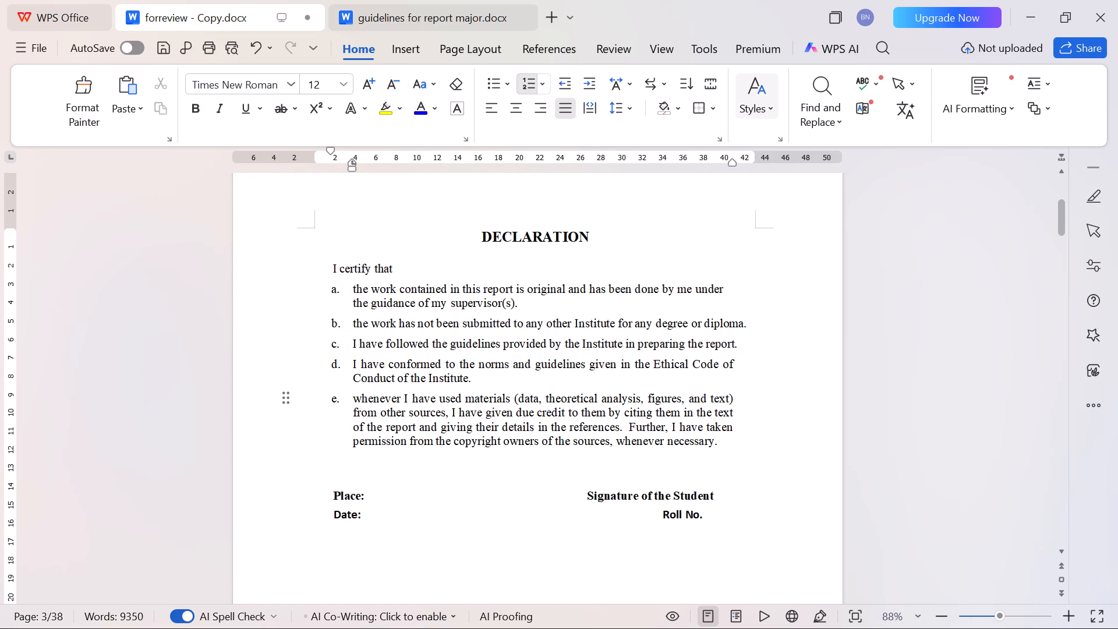
left_click(535, 0)
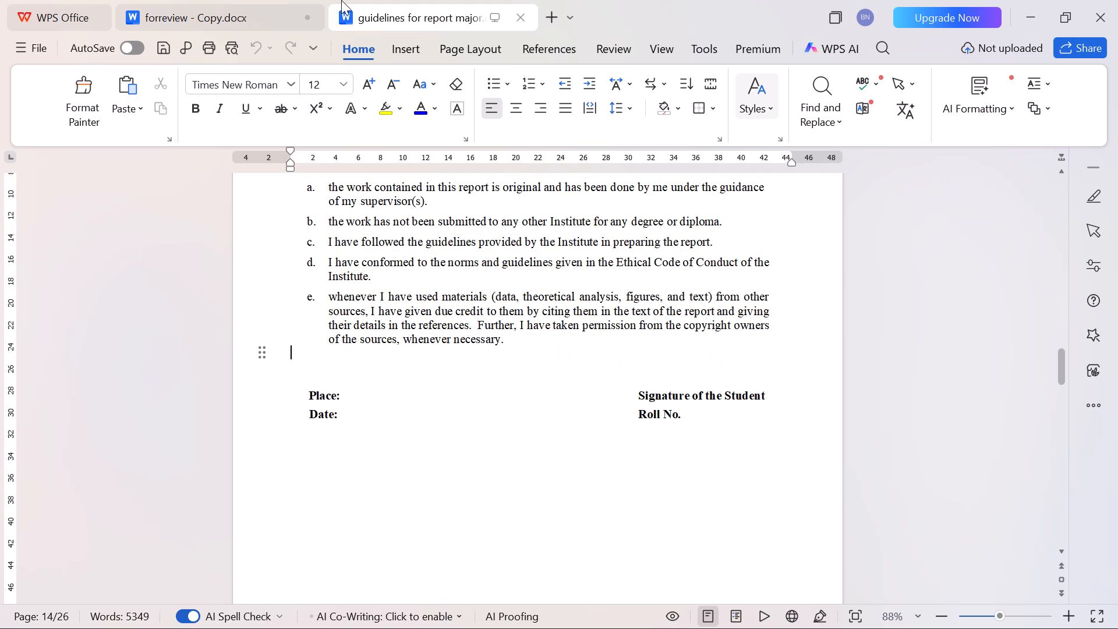
left_click(249, 0)
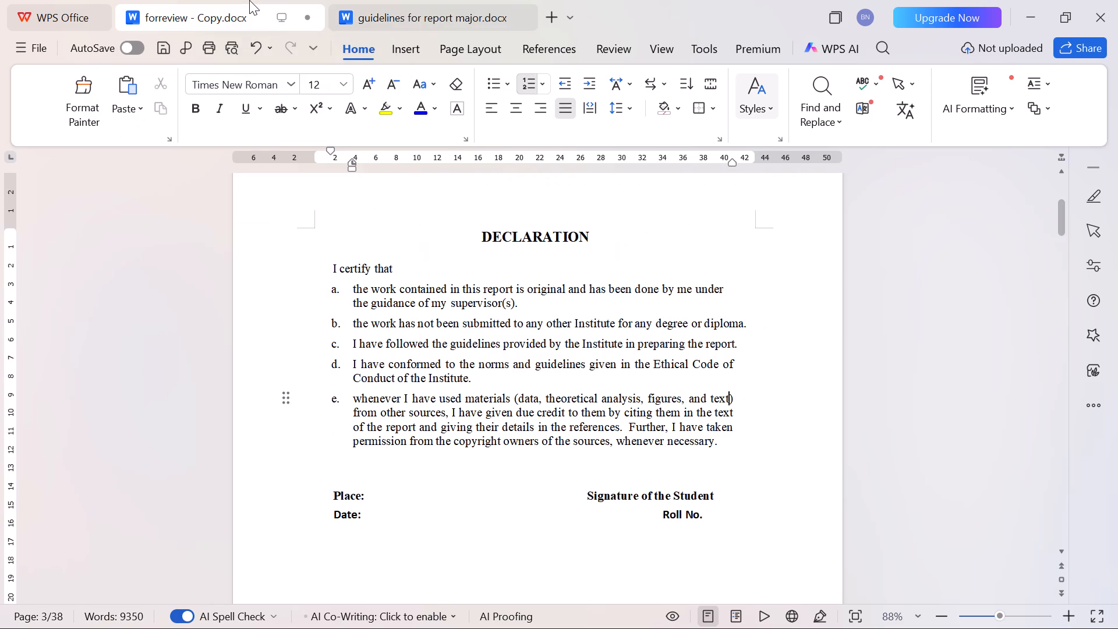
Move the declaration page's left margin slightly outward and align item e's first-line and hanging indents with that margin.
left_click_drag(330, 148, 302, 151)
left_click_drag(353, 165, 308, 166)
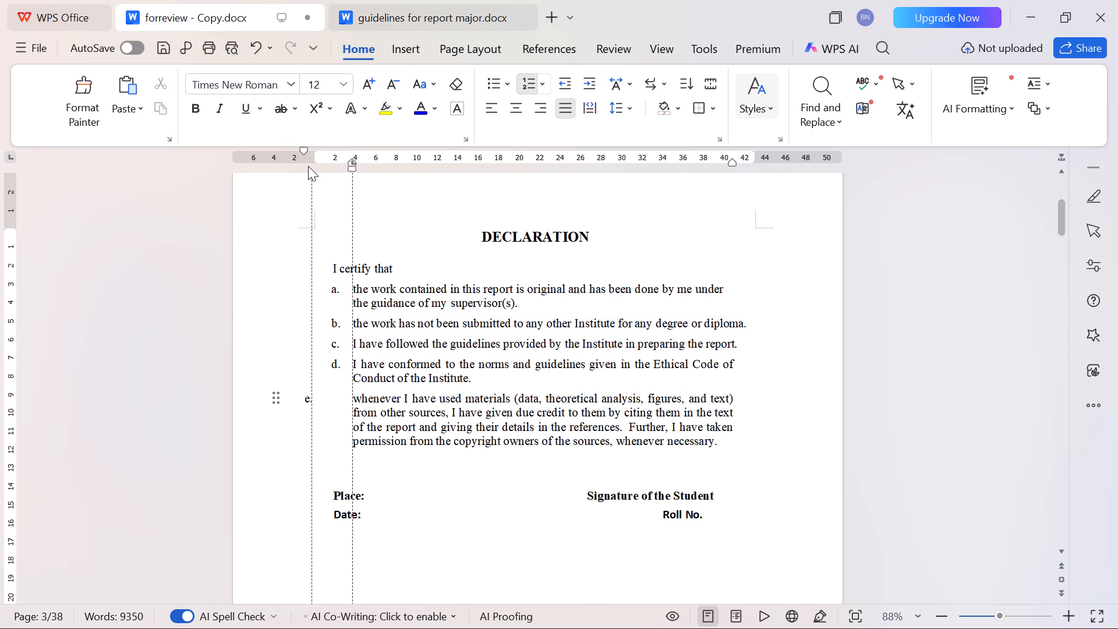
left_click_drag(308, 166, 306, 165)
left_click_drag(314, 156, 303, 156)
left_click_drag(293, 150, 303, 150)
left_click_drag(341, 161, 310, 163)
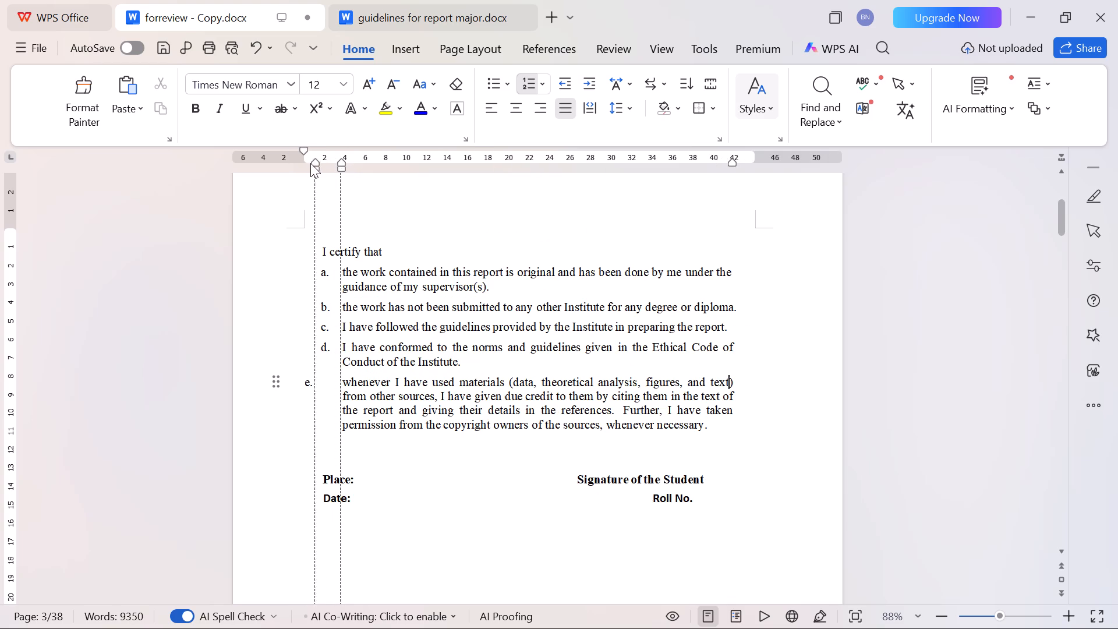
left_click_drag(310, 163, 303, 163)
left_click_drag(308, 164, 305, 164)
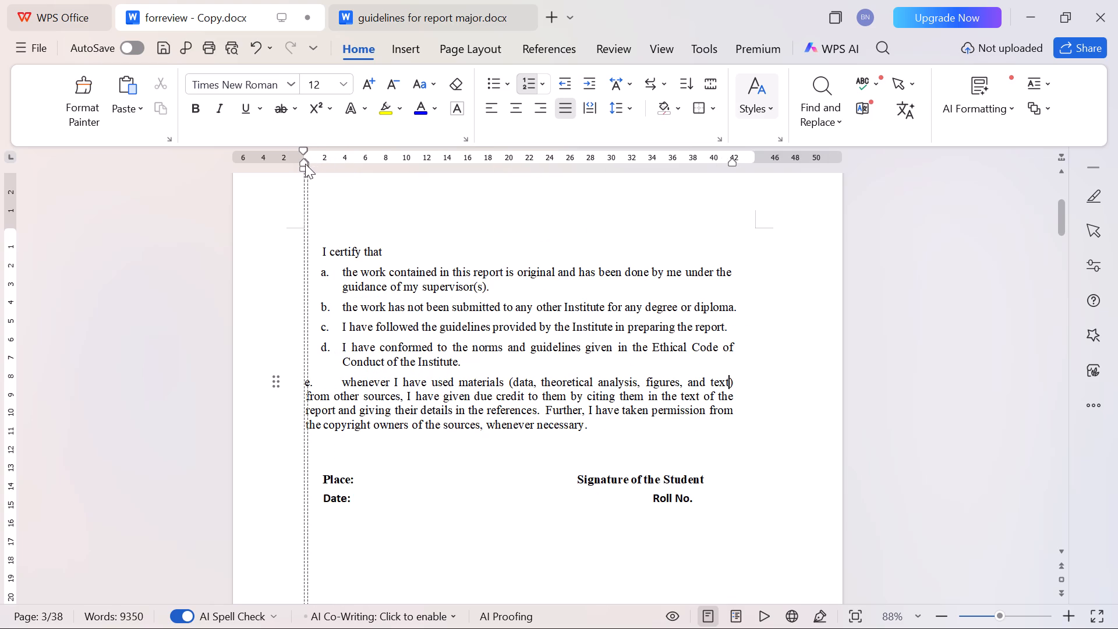
left_click_drag(305, 164, 303, 164)
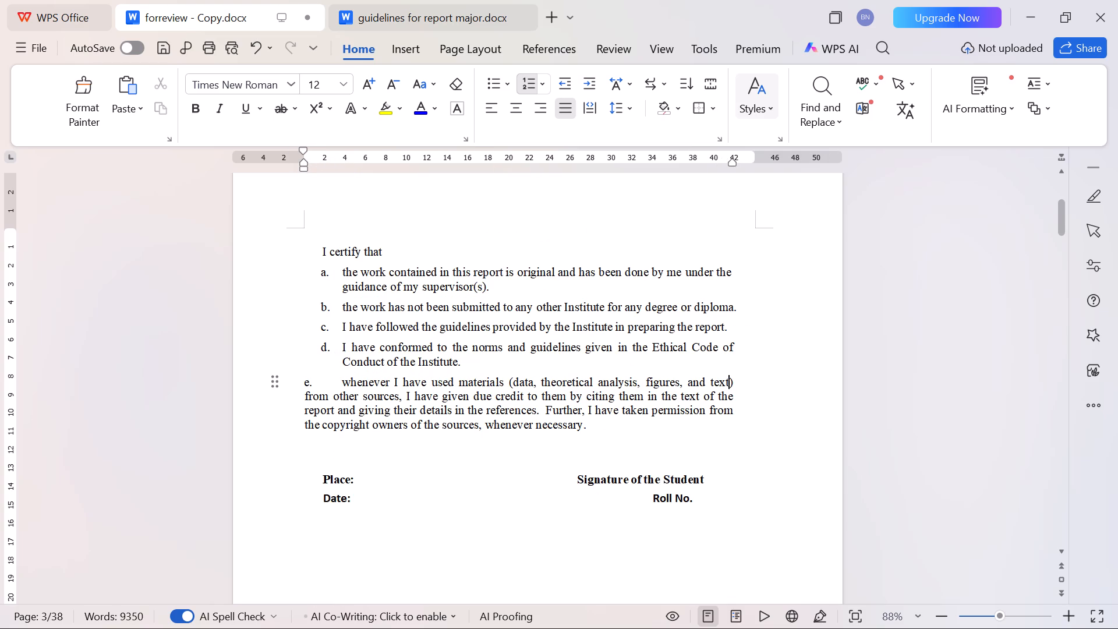
Try to extend the right indent of declaration item e to the page's right margin.
left_click(734, 163)
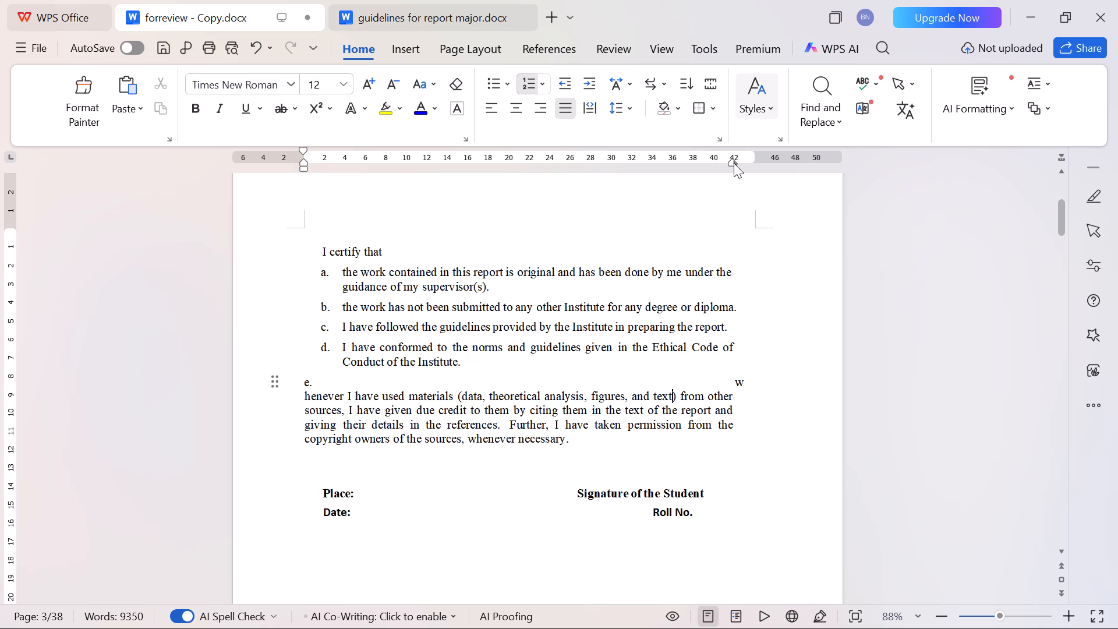
left_click_drag(731, 165, 770, 153)
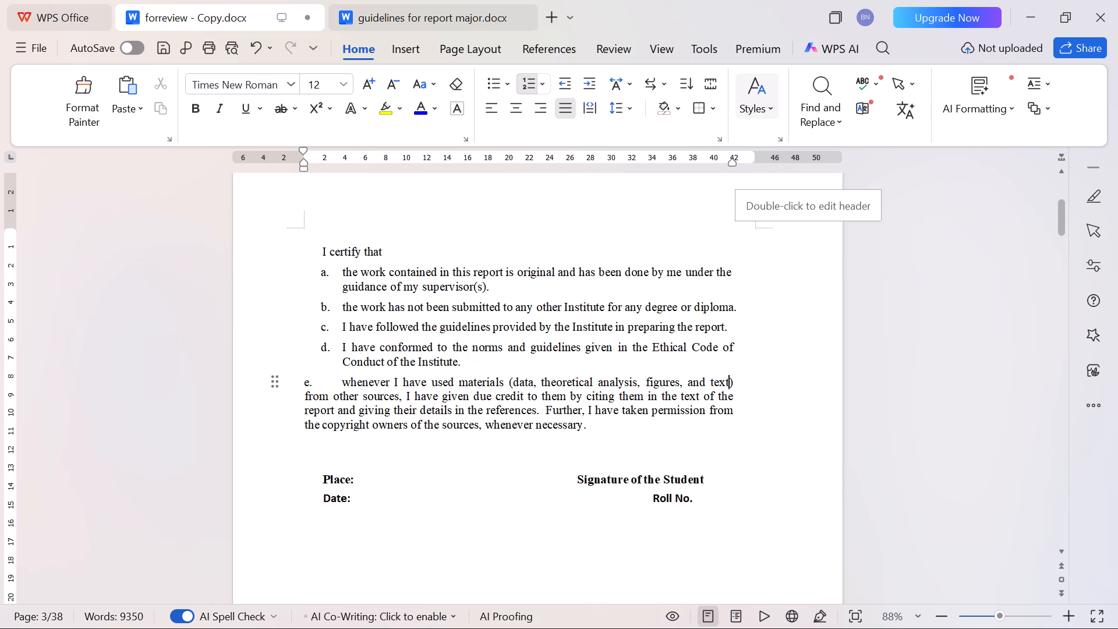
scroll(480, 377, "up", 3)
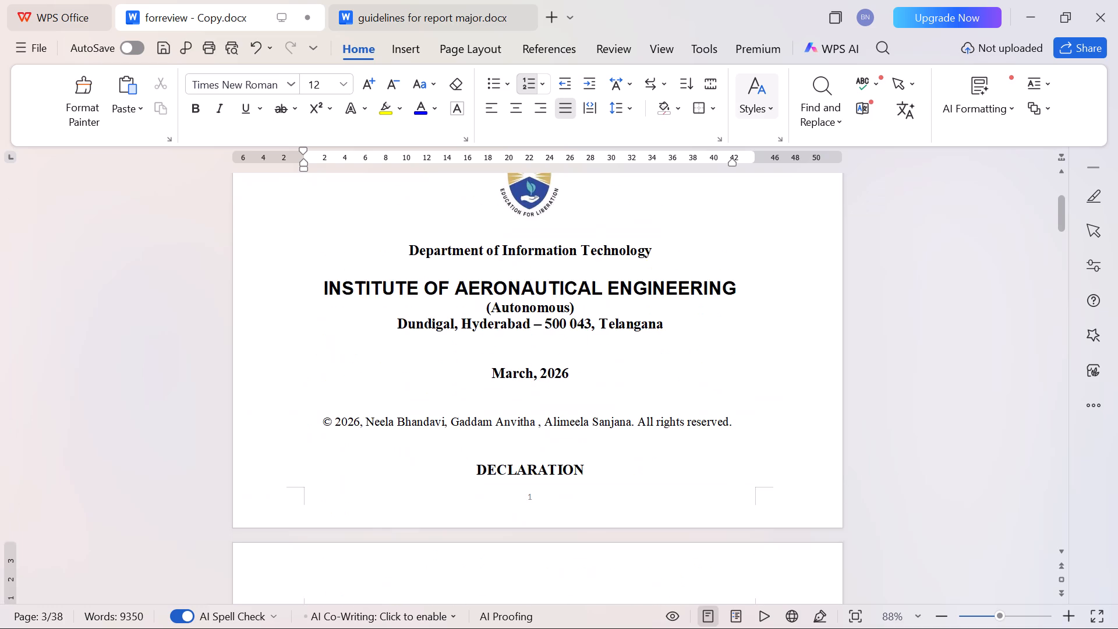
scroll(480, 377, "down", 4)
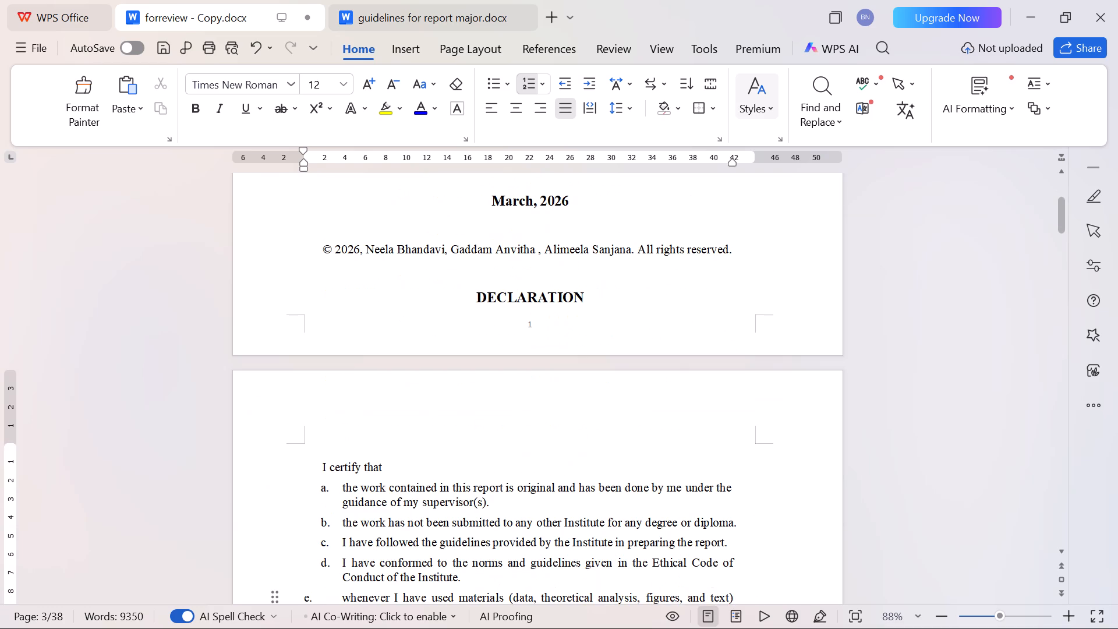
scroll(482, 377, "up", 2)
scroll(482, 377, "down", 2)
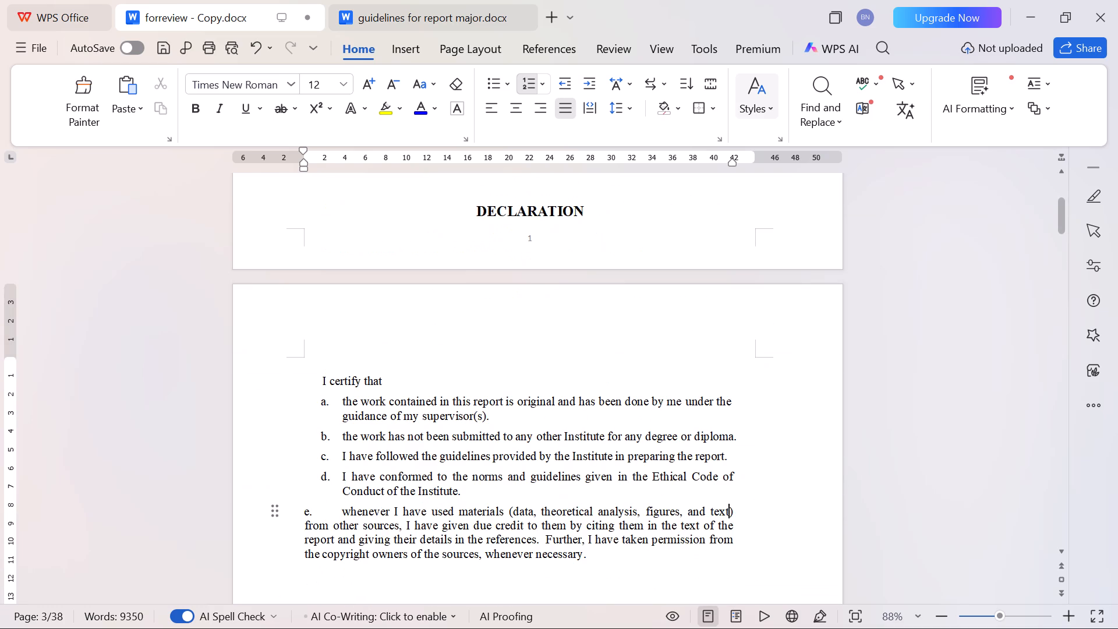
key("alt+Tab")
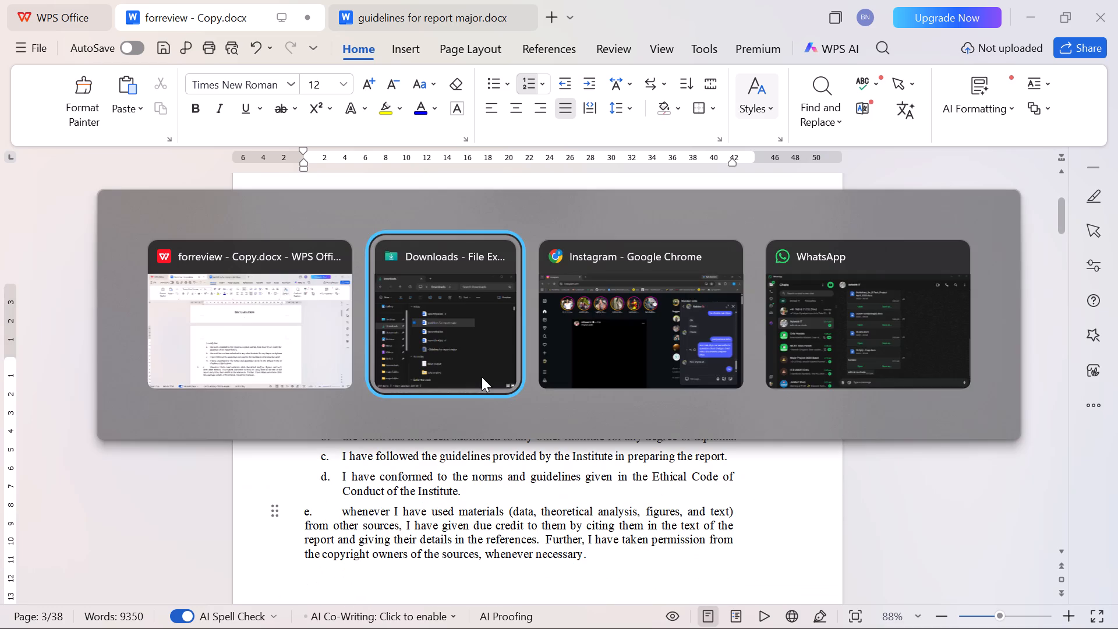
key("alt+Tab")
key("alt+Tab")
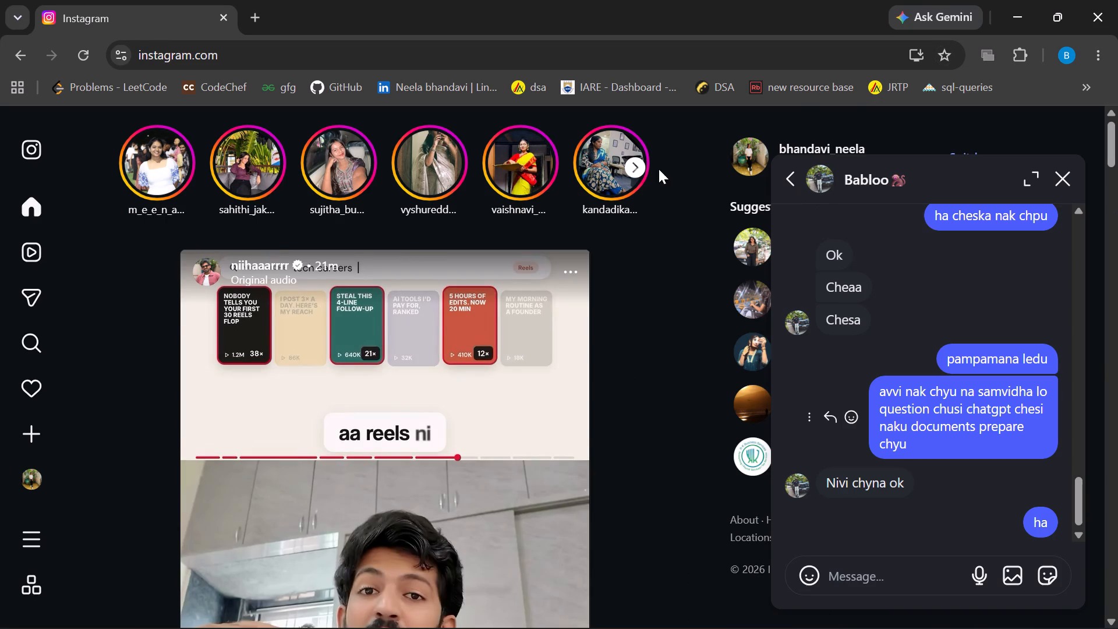
Insert an empty paragraph before the DECLARATION heading to move it onto the page with the certification text.
scroll(383, 384, "down", 2)
scroll(383, 384, "up", 3)
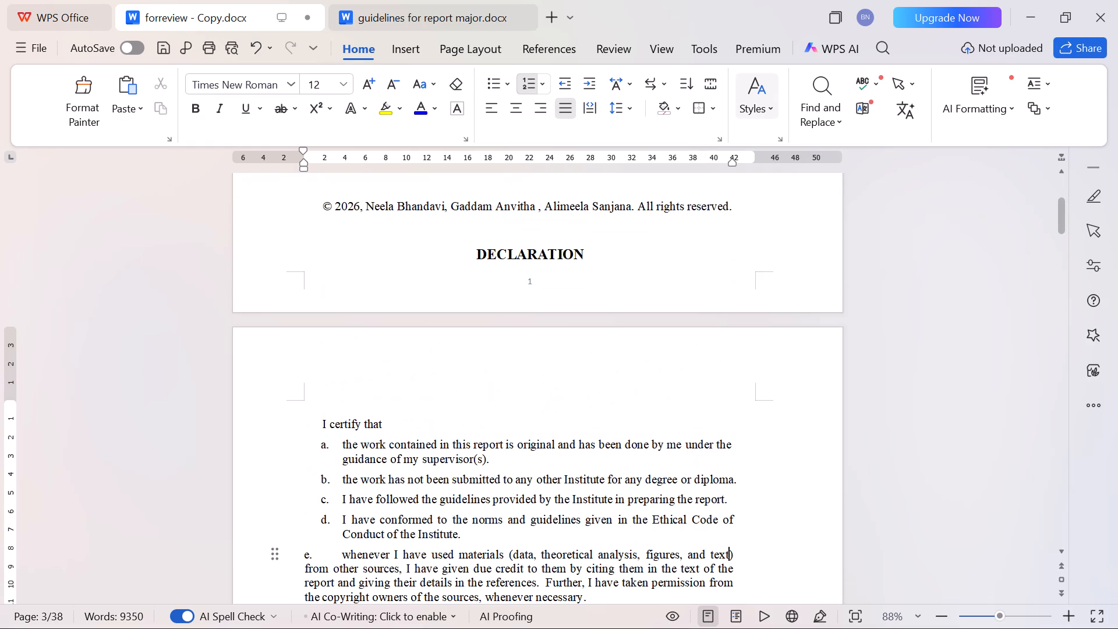
left_click(510, 231)
key("Return")
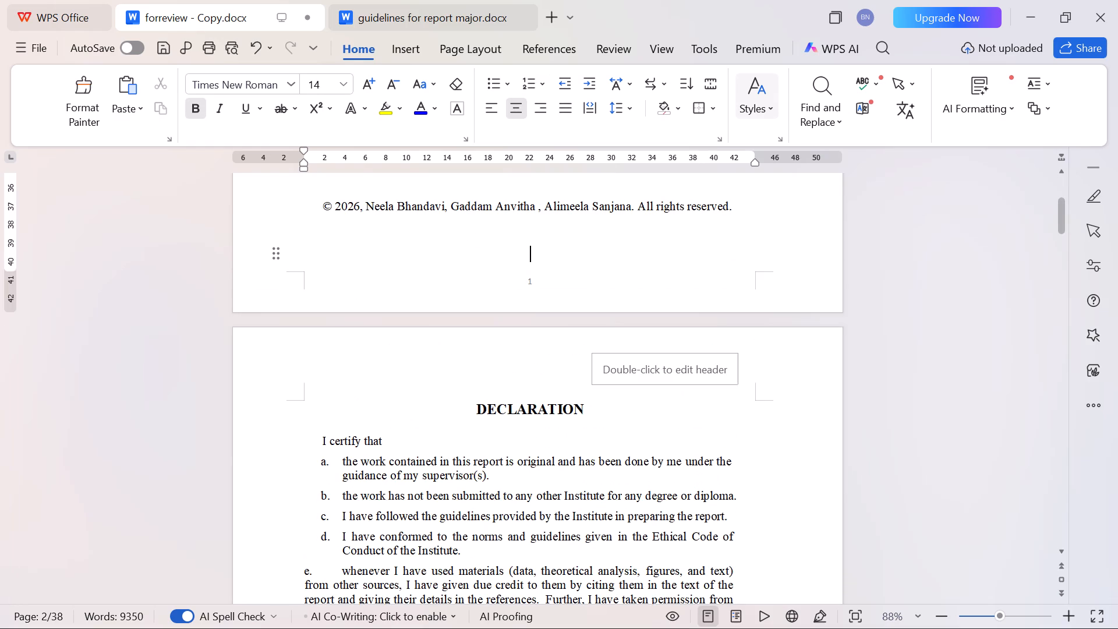
Remove the centered alignment from the first student's name and roll number line on the title page and indent it four levels.
scroll(590, 341, "up", 10)
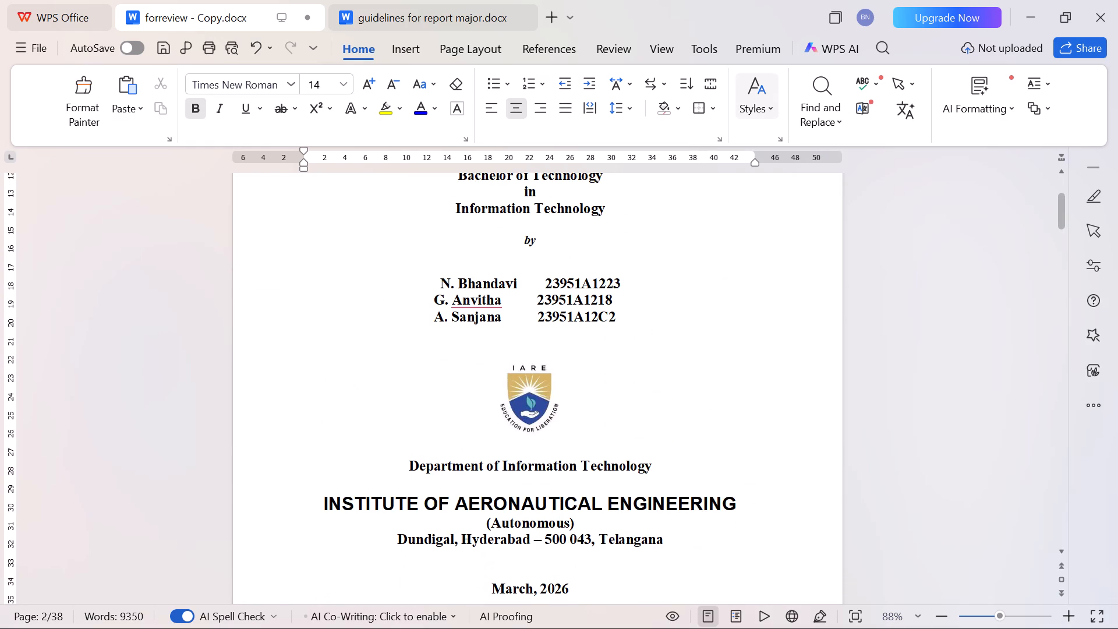
left_click(442, 285)
key("BackSpace")
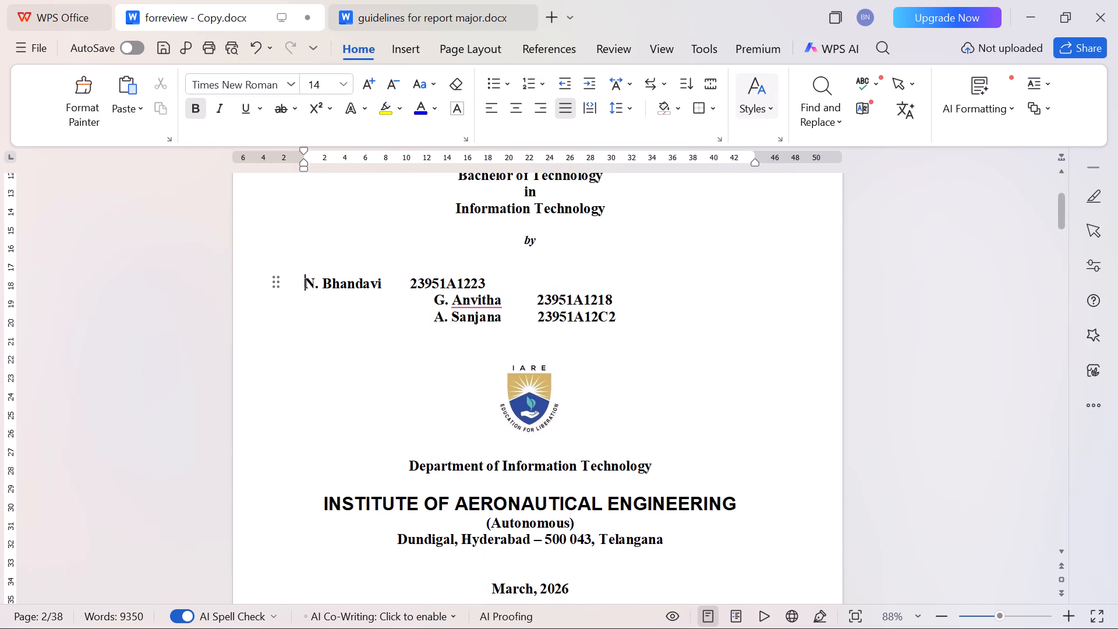
key("Tab")
key("Tab")
key("Tab")
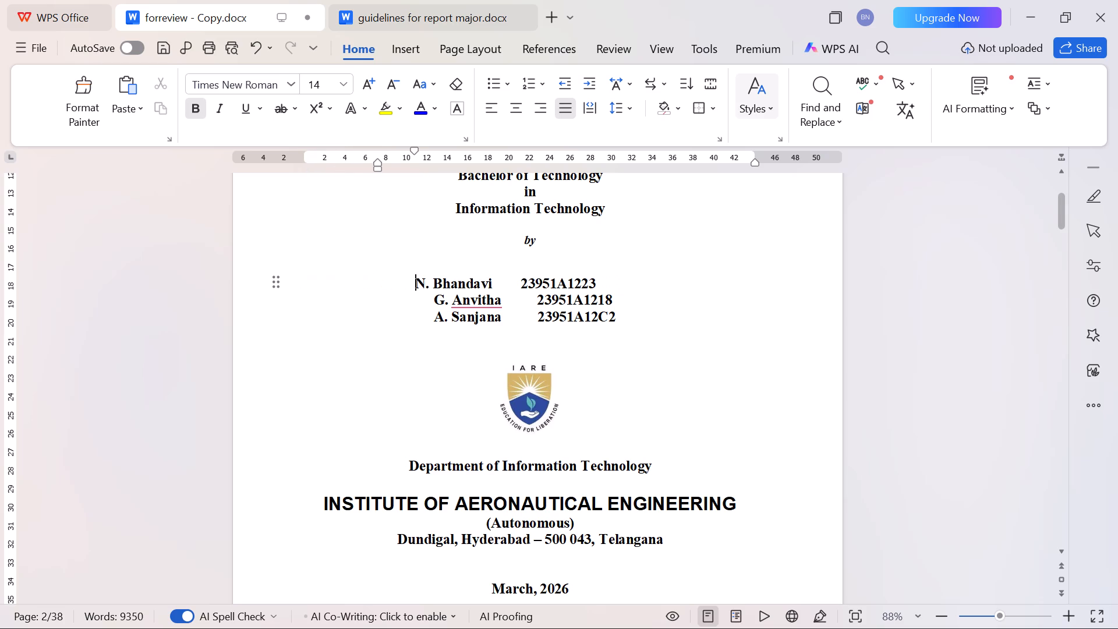
key("Tab")
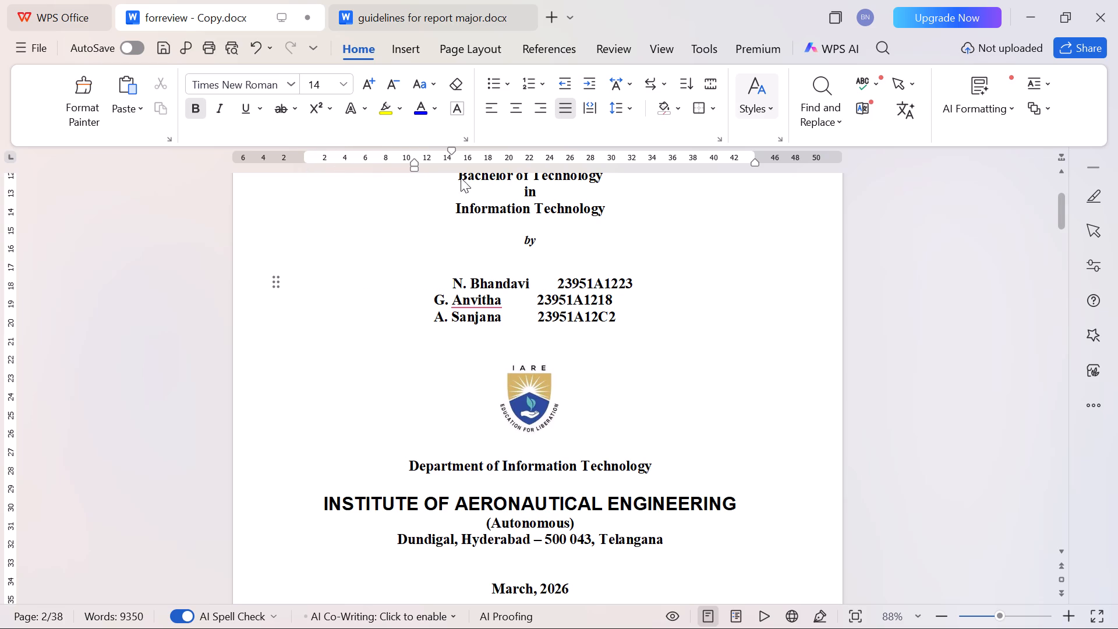
Check the font size and alignment of the student name and Roll Number lines on the guidelines document's sample title page.
left_click(451, 5)
scroll(504, 436, "up", 20)
scroll(504, 436, "up", 1)
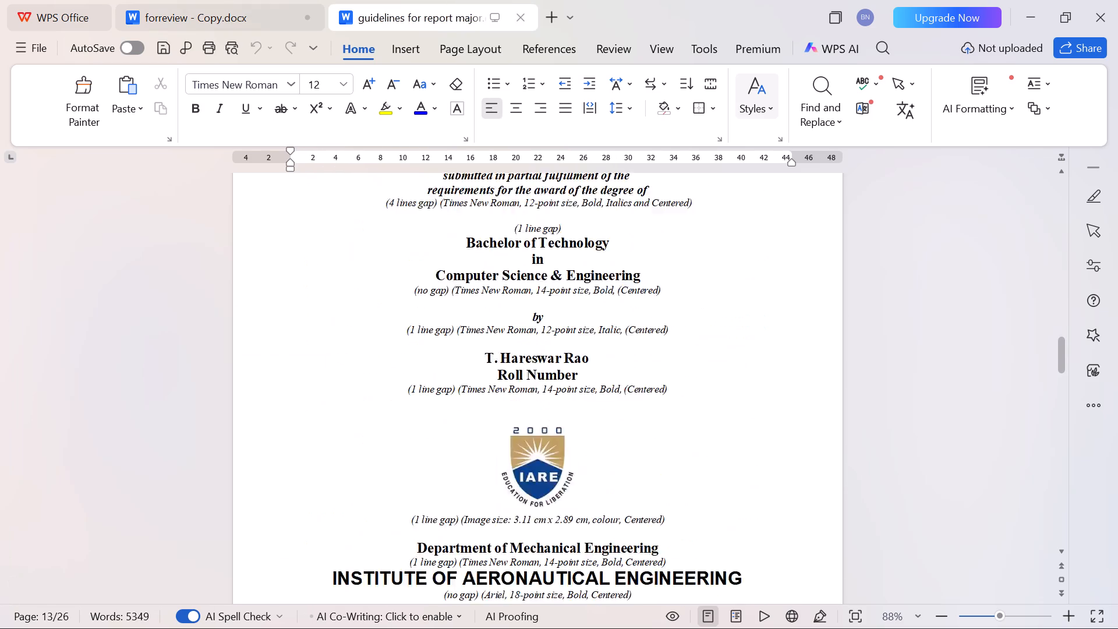
scroll(505, 434, "up", 2)
scroll(503, 434, "down", 3)
left_click_drag(486, 402, 572, 415)
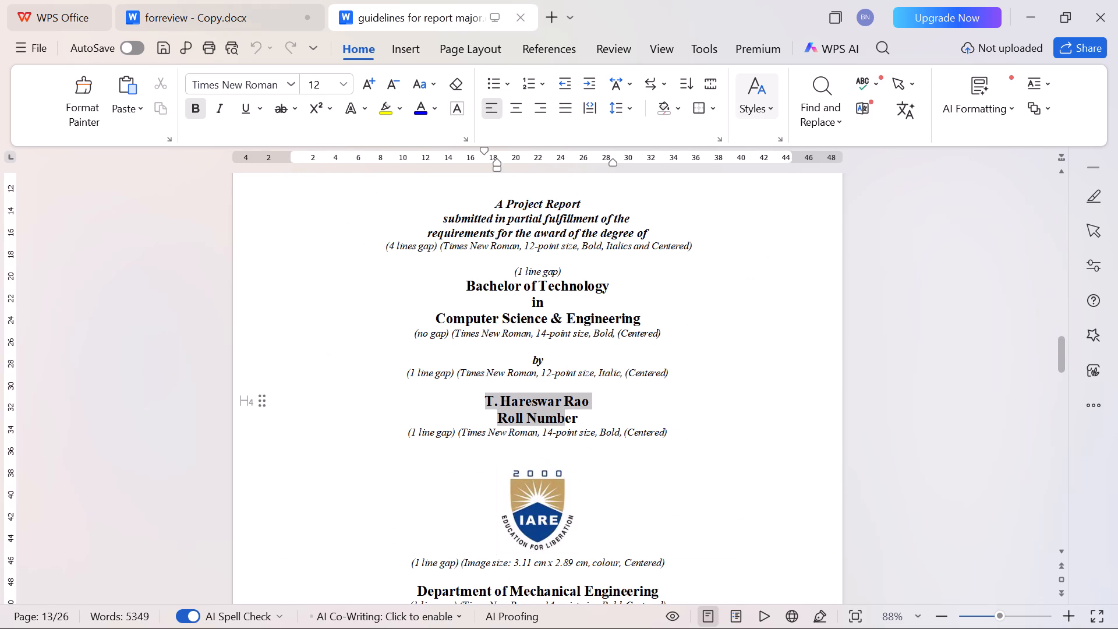
left_click_drag(572, 415, 579, 416)
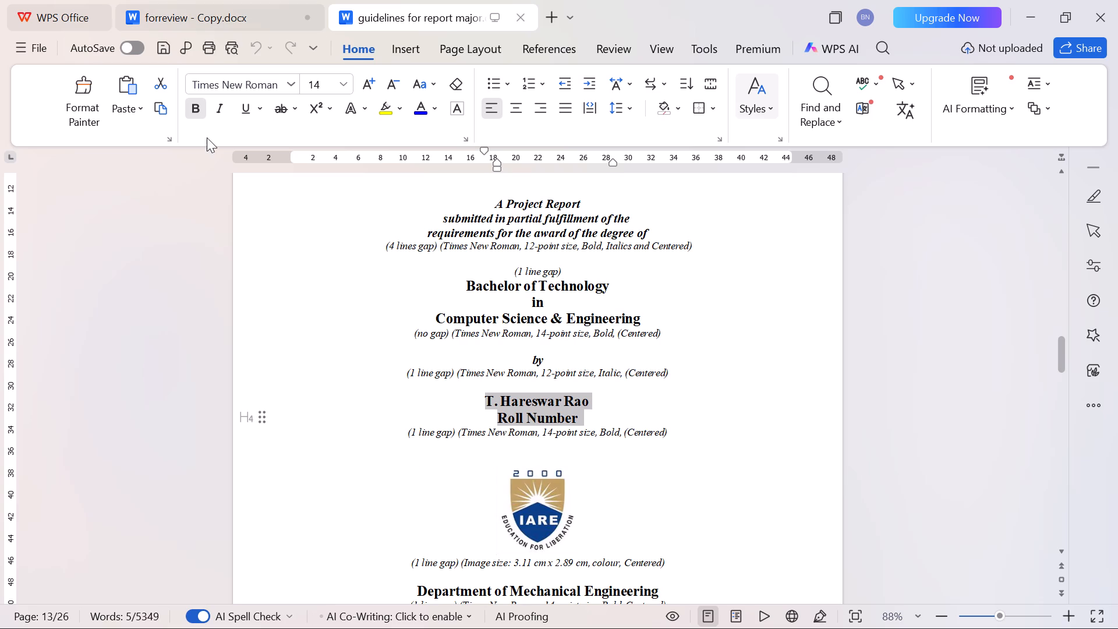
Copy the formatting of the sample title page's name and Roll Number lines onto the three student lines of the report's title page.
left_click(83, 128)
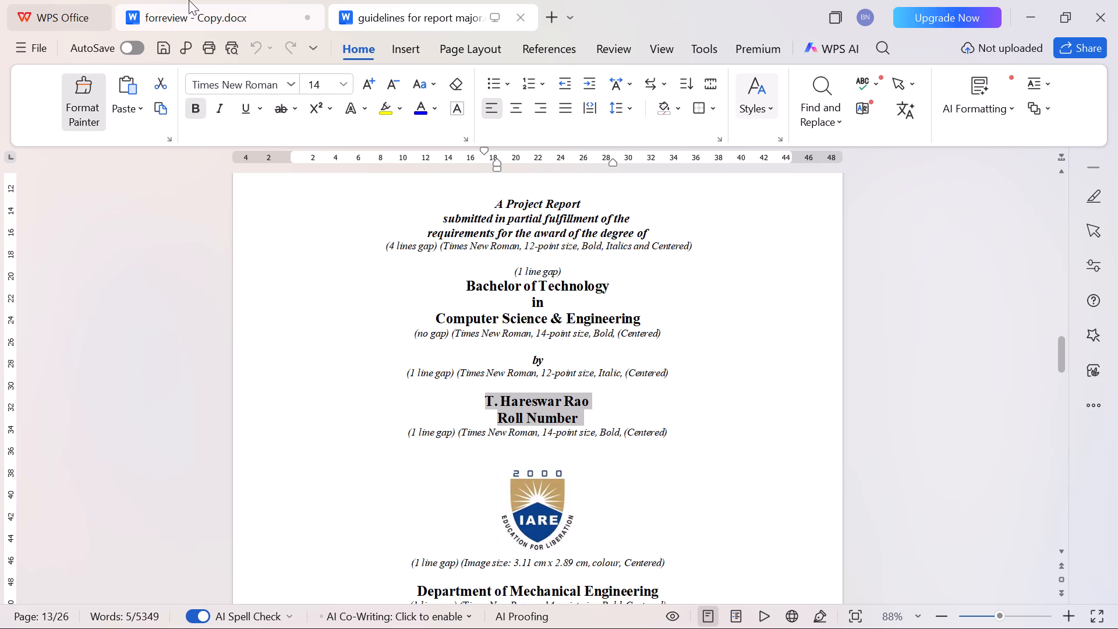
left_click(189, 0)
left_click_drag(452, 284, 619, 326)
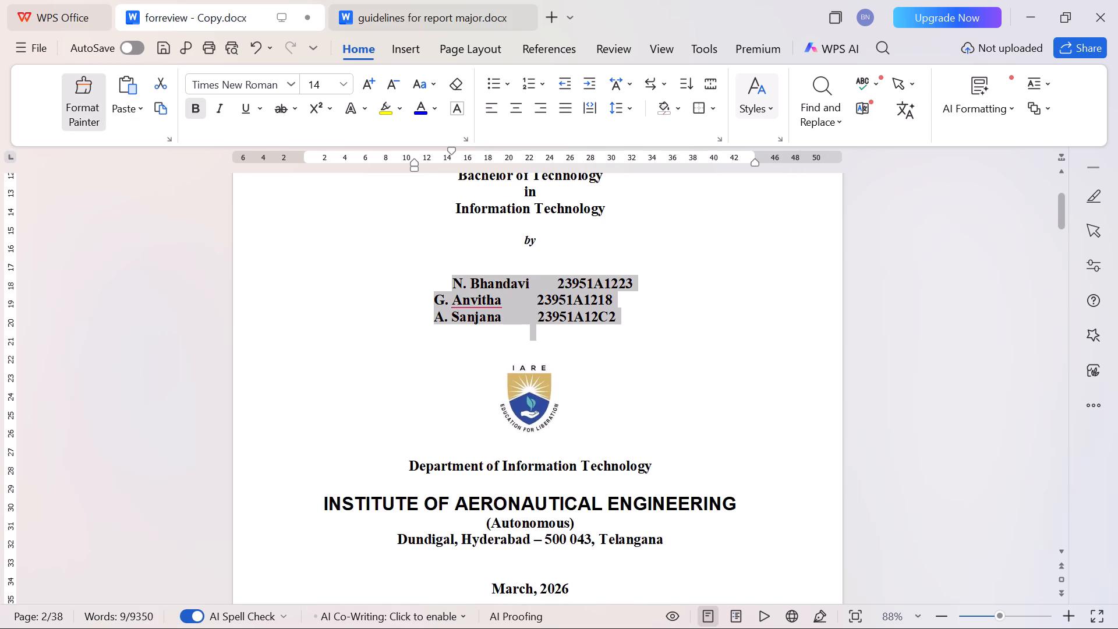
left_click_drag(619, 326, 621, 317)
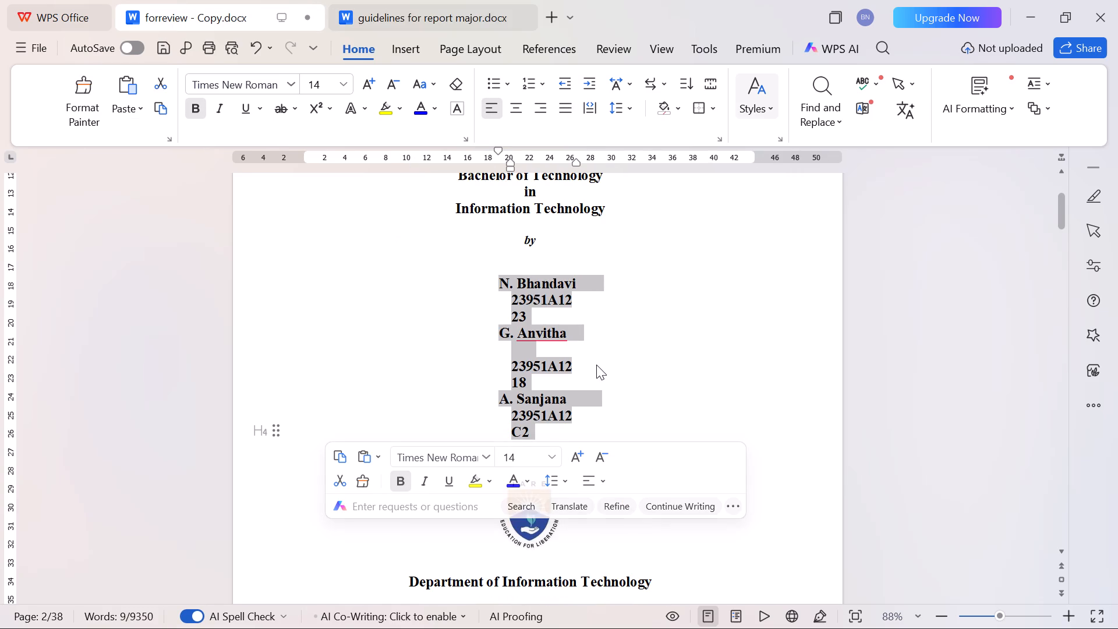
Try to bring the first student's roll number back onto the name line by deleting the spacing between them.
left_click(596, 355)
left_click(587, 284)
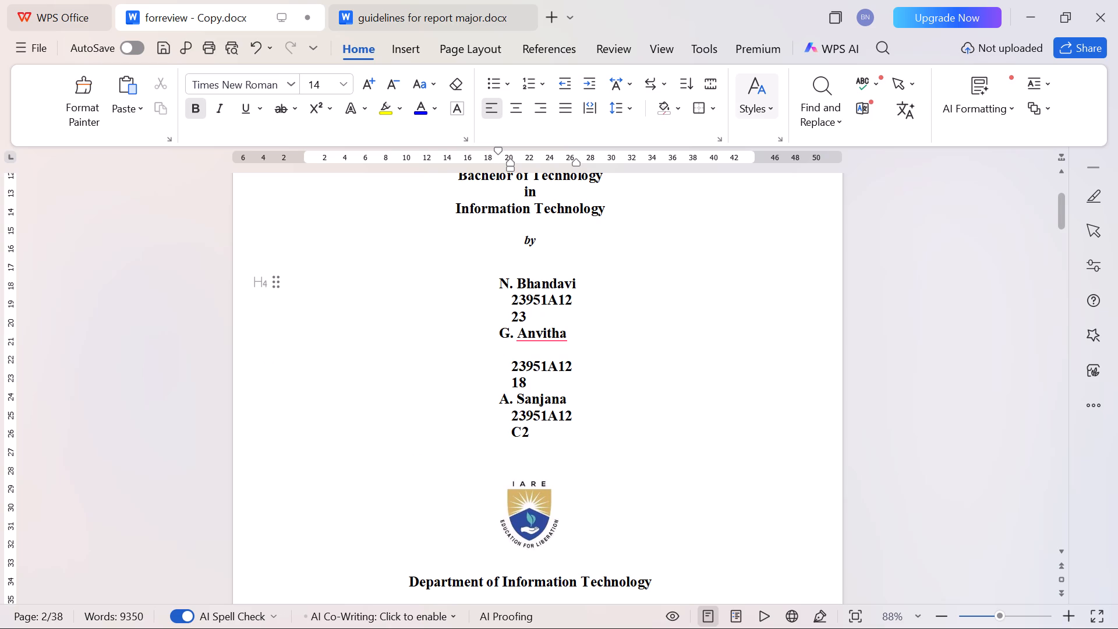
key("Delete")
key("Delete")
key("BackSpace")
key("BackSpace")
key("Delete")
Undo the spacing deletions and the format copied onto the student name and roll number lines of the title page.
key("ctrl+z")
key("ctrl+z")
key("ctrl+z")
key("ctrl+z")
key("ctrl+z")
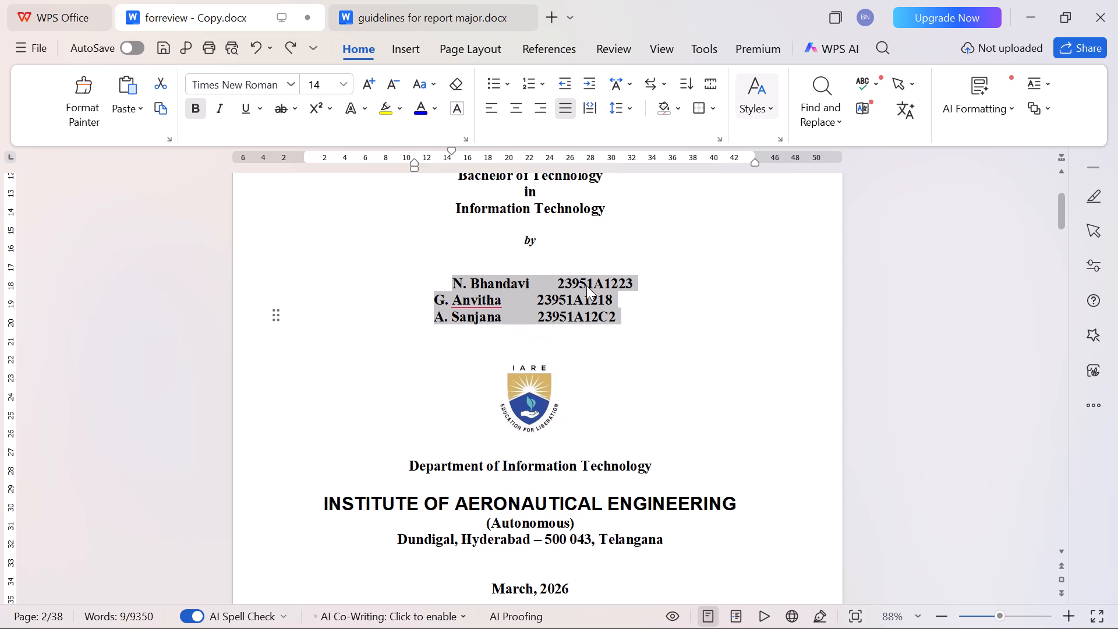
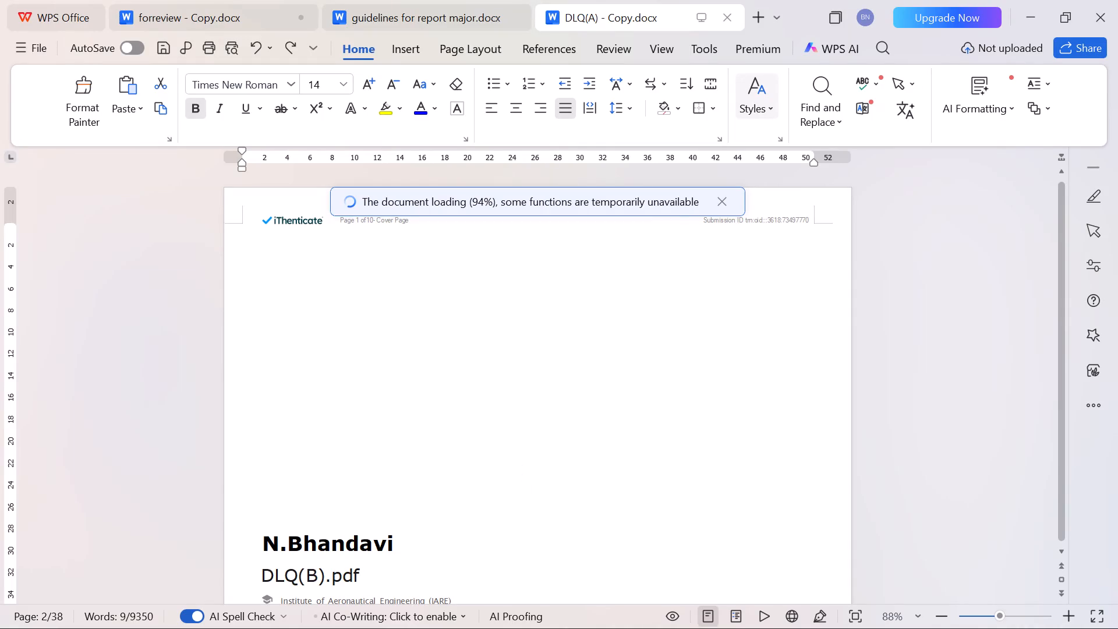
Read through the Deep Learning Techniques assignment document, DLQ(A) - Copy, from the similarity report cover page to the final answer.
scroll(532, 447, "down", 4)
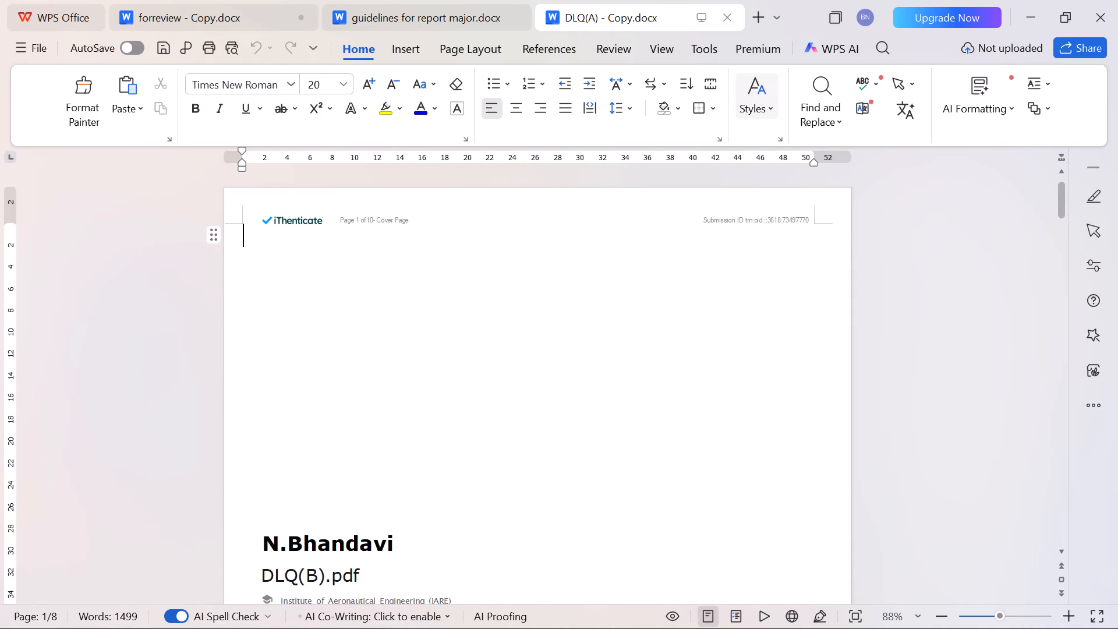
scroll(466, 448, "down", 12)
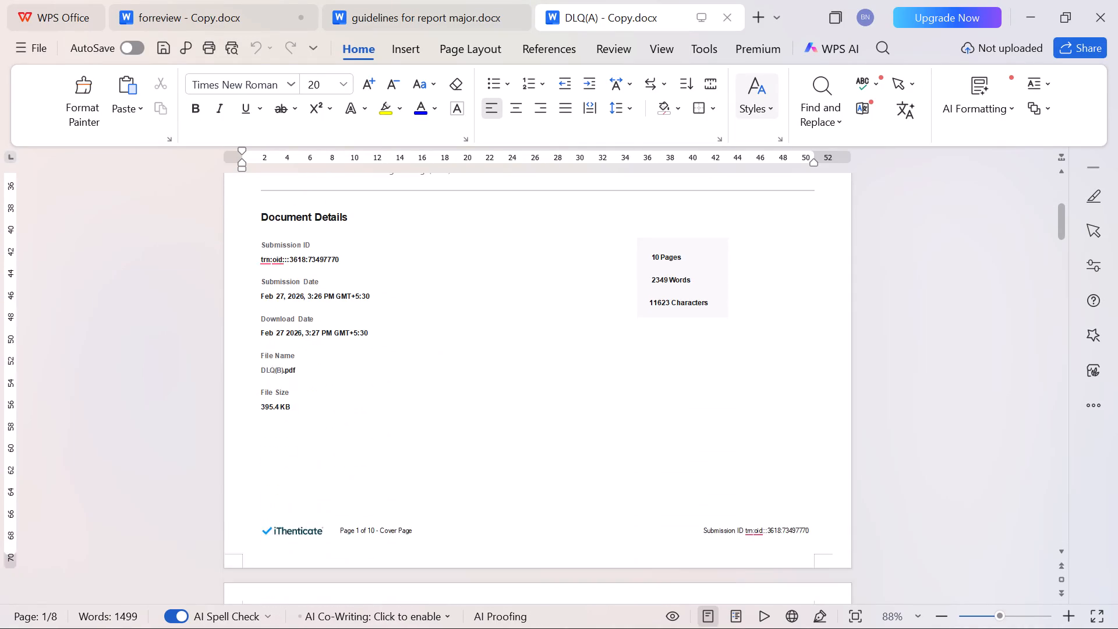
scroll(466, 448, "down", 19)
scroll(466, 448, "down", 7)
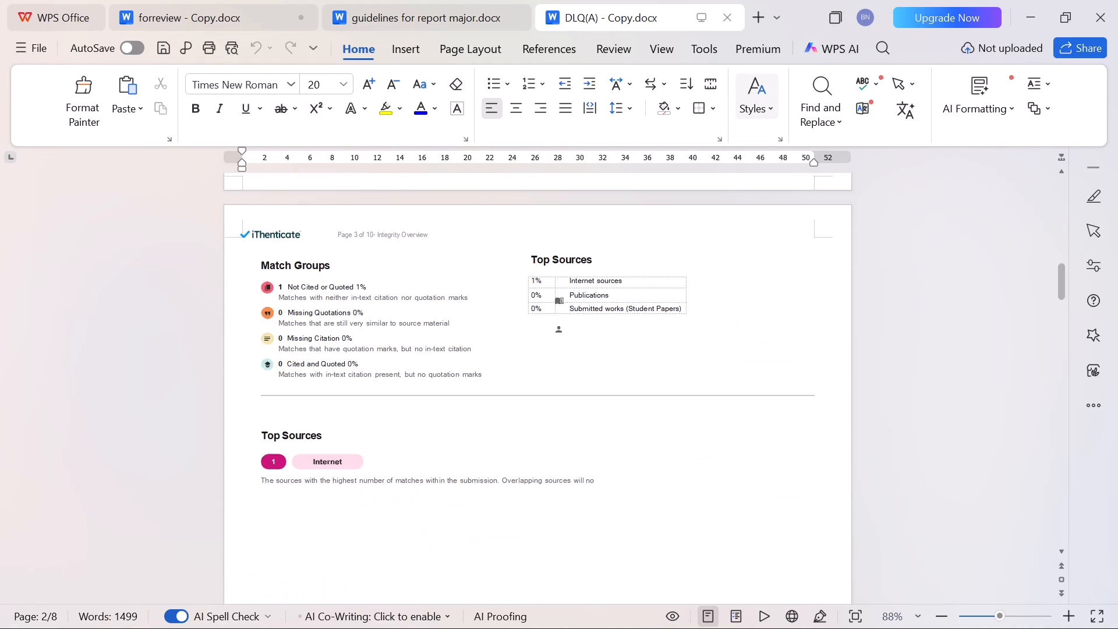
scroll(466, 447, "down", 20)
scroll(466, 447, "down", 6)
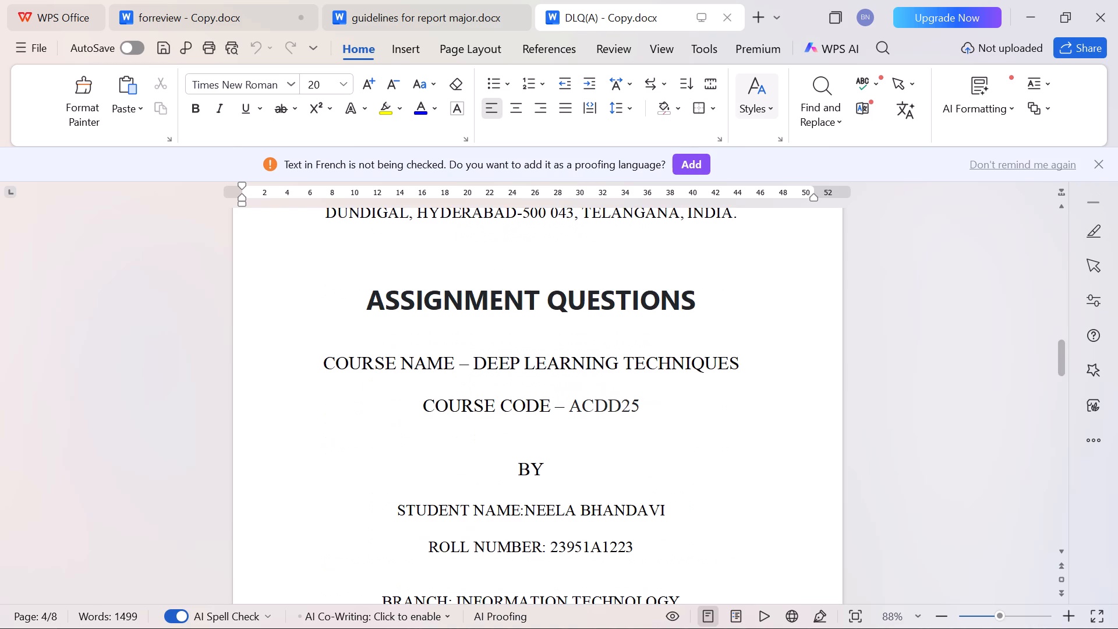
scroll(466, 447, "down", 6)
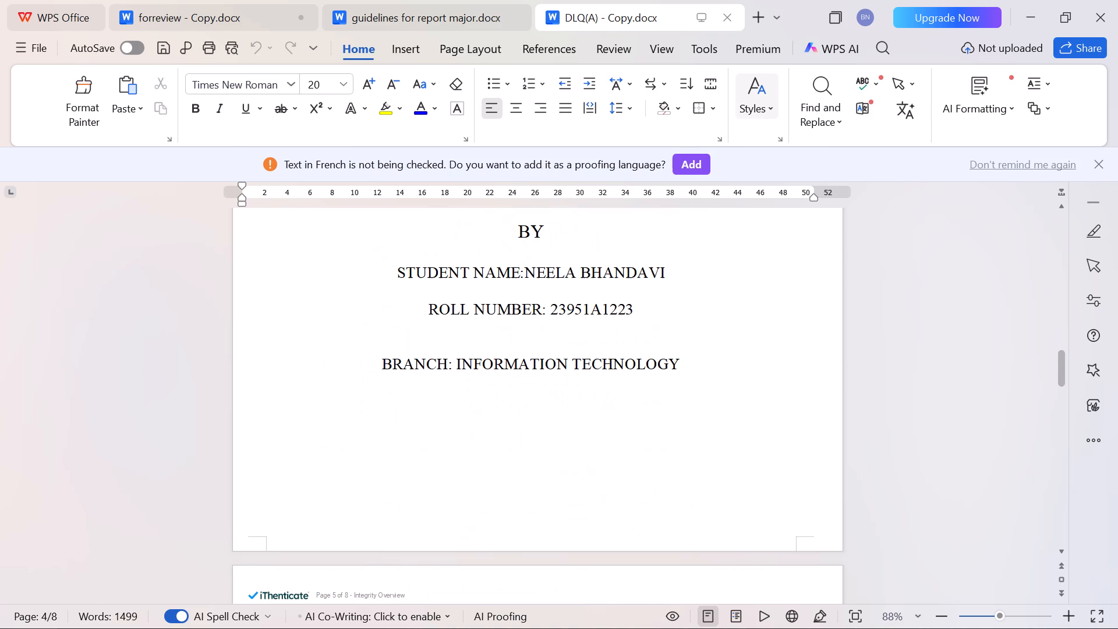
scroll(466, 447, "down", 10)
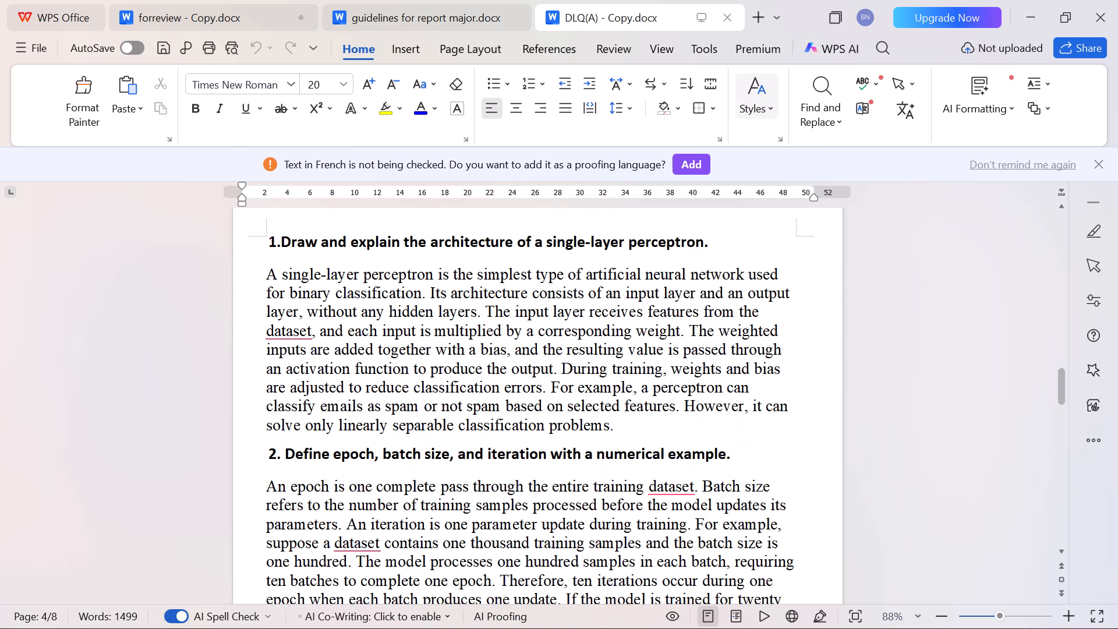
scroll(466, 447, "down", 12)
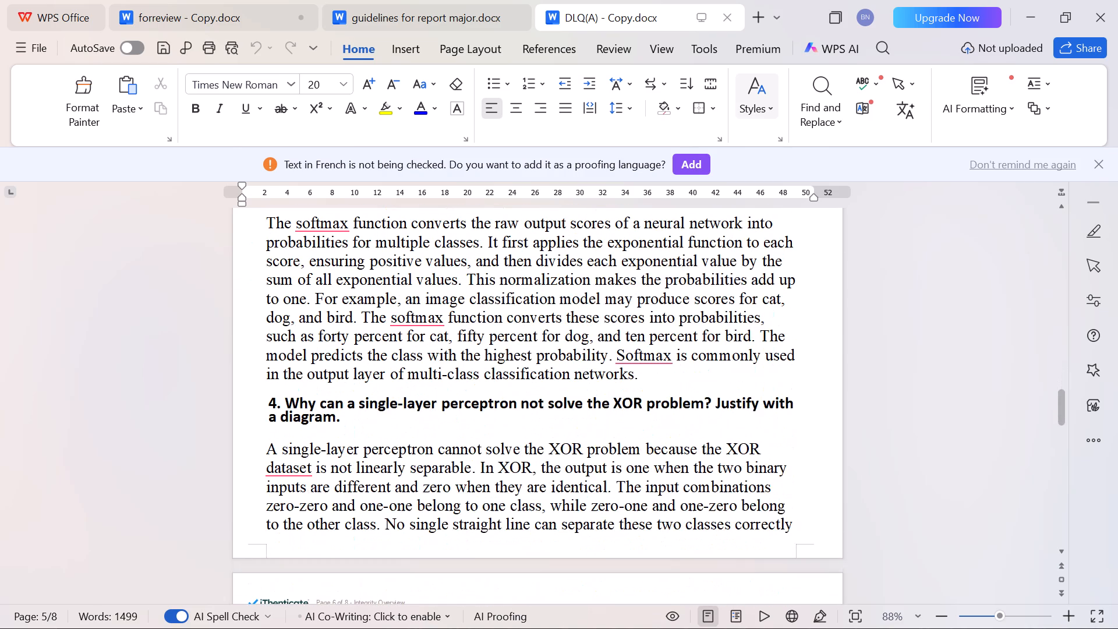
scroll(466, 447, "down", 11)
scroll(466, 447, "down", 12)
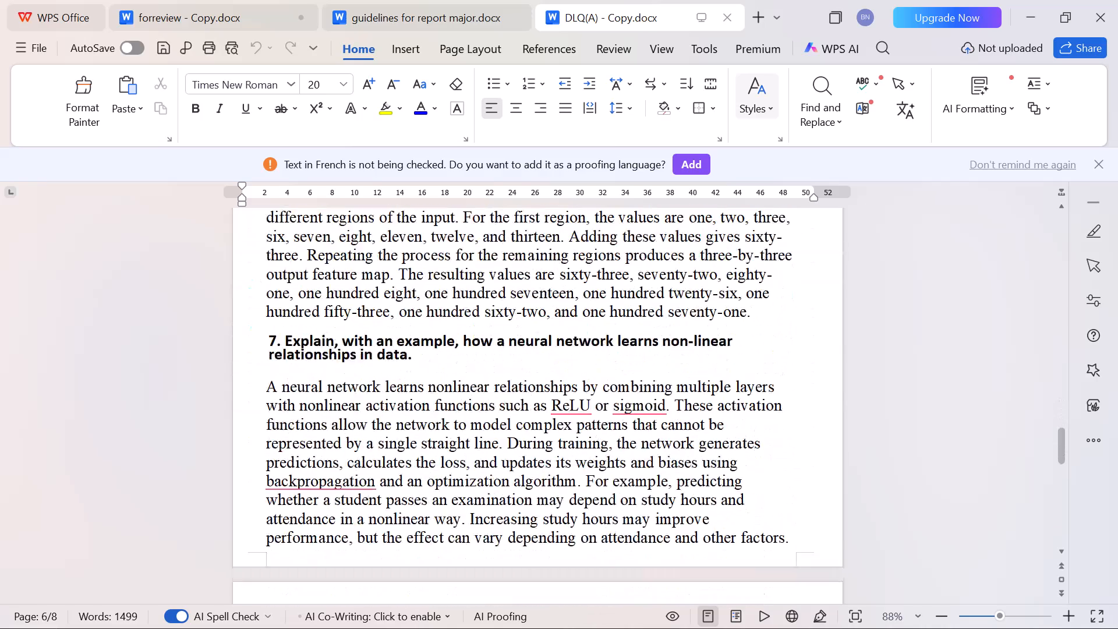
scroll(466, 447, "up", 5)
scroll(466, 447, "down", 11)
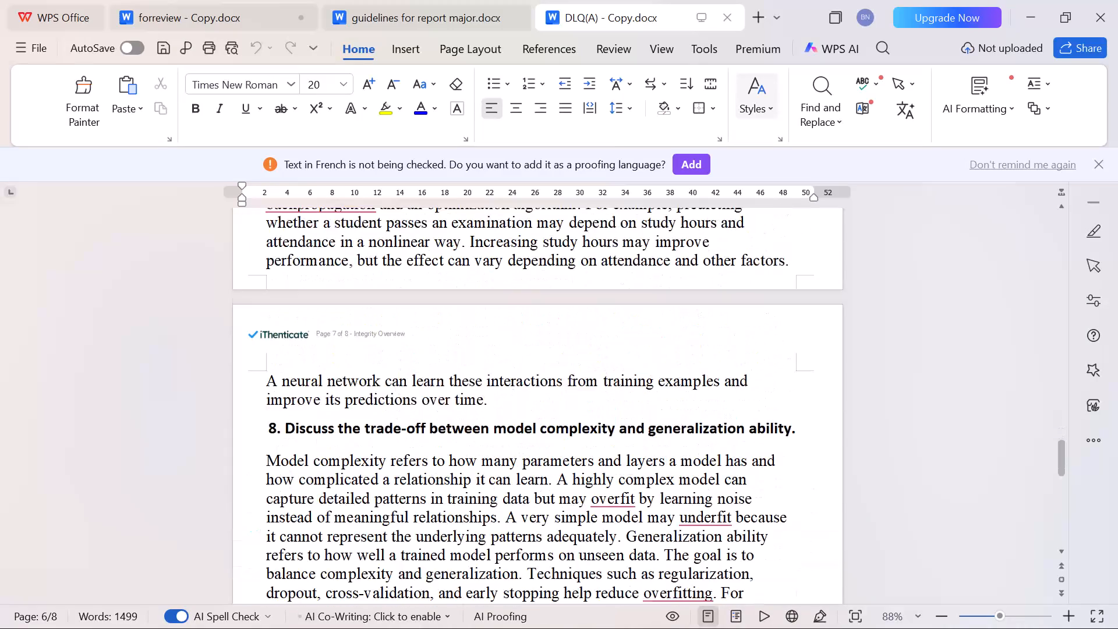
scroll(466, 447, "down", 12)
scroll(466, 447, "down", 14)
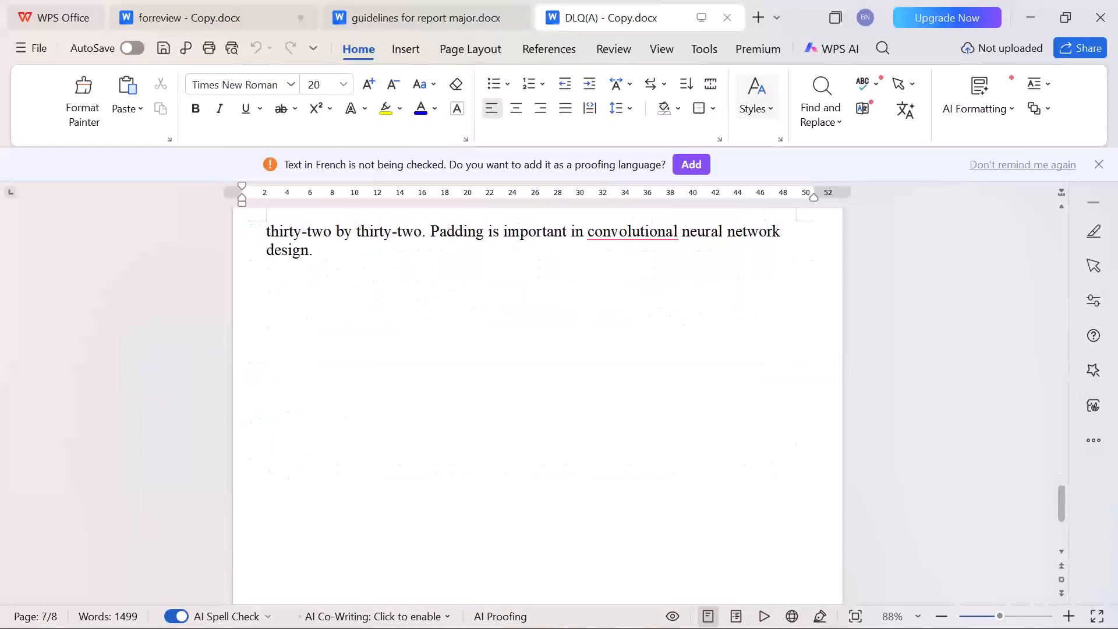
scroll(466, 447, "up", 5)
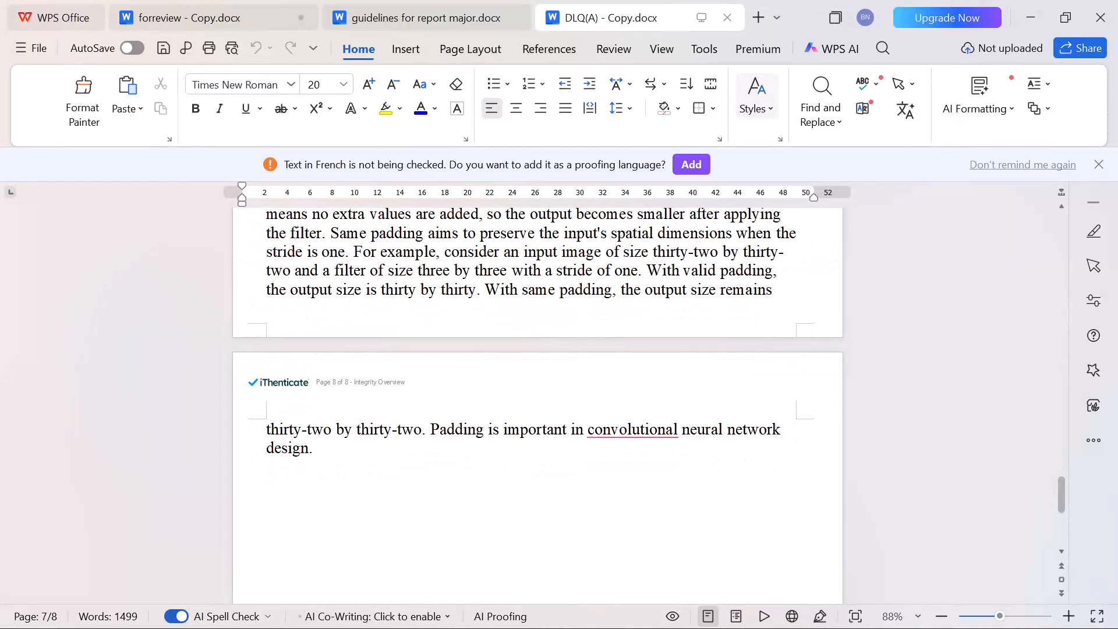
scroll(466, 447, "up", 1)
scroll(466, 447, "up", 20)
scroll(466, 447, "up", 7)
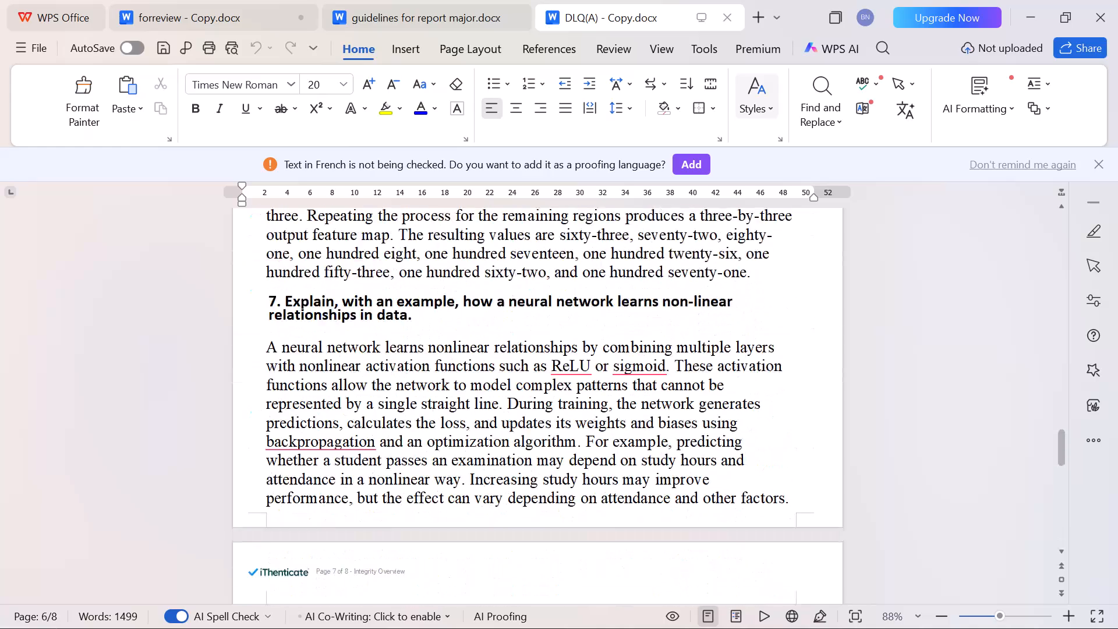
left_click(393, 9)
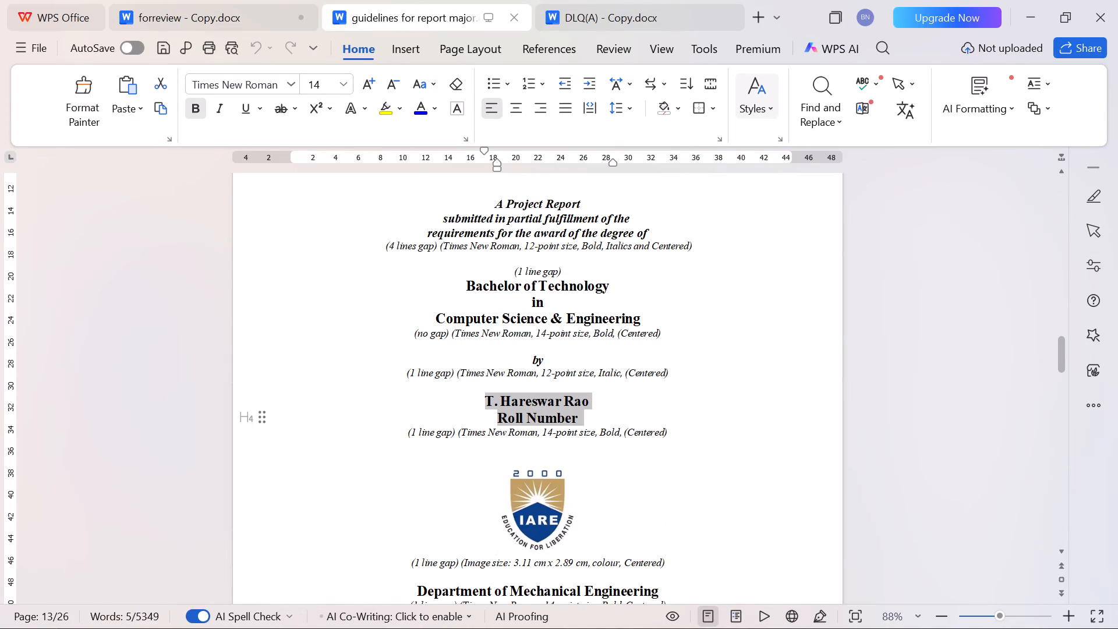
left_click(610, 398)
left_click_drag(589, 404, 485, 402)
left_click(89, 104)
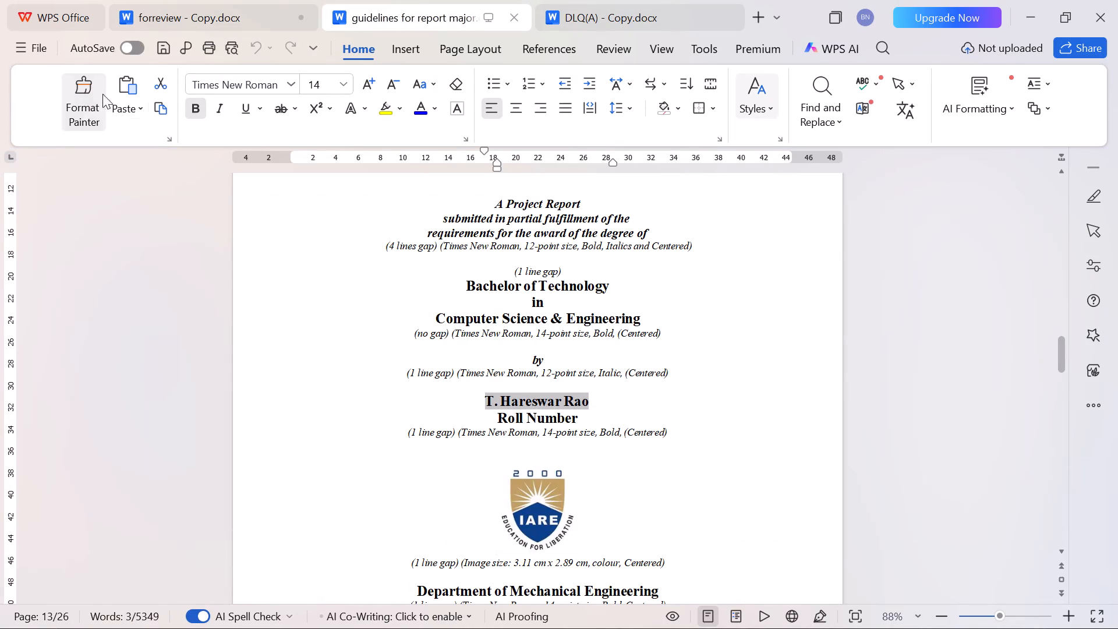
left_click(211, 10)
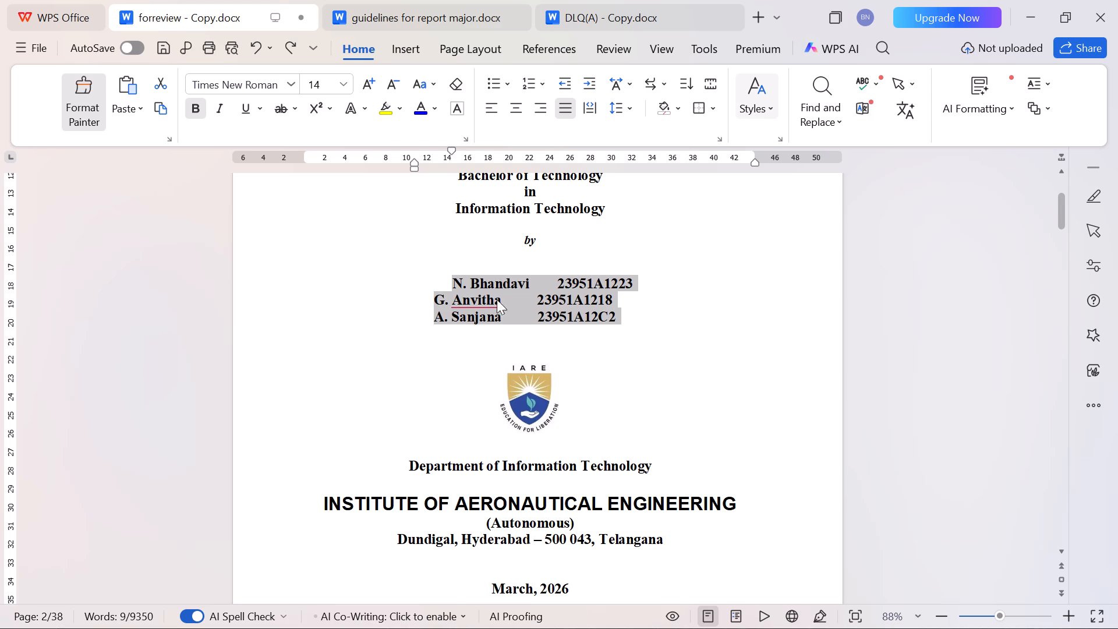
Copy the formatting of the sample title page's student name in the guidelines onto the first student's name on the report's title page.
left_click(689, 343)
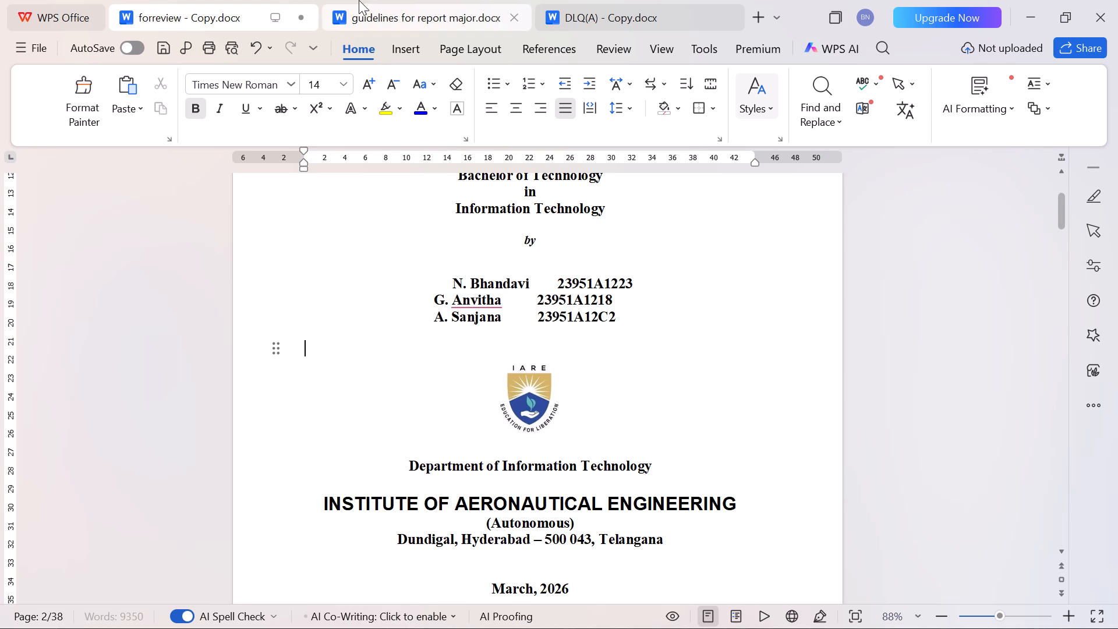
left_click(375, 0)
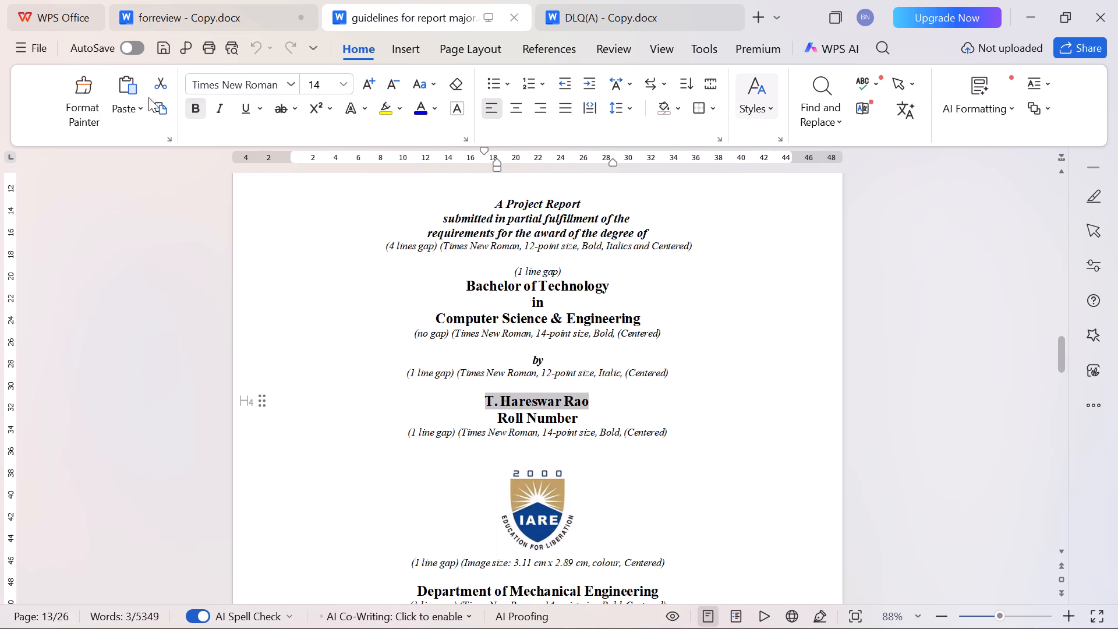
left_click(90, 102)
left_click(219, 0)
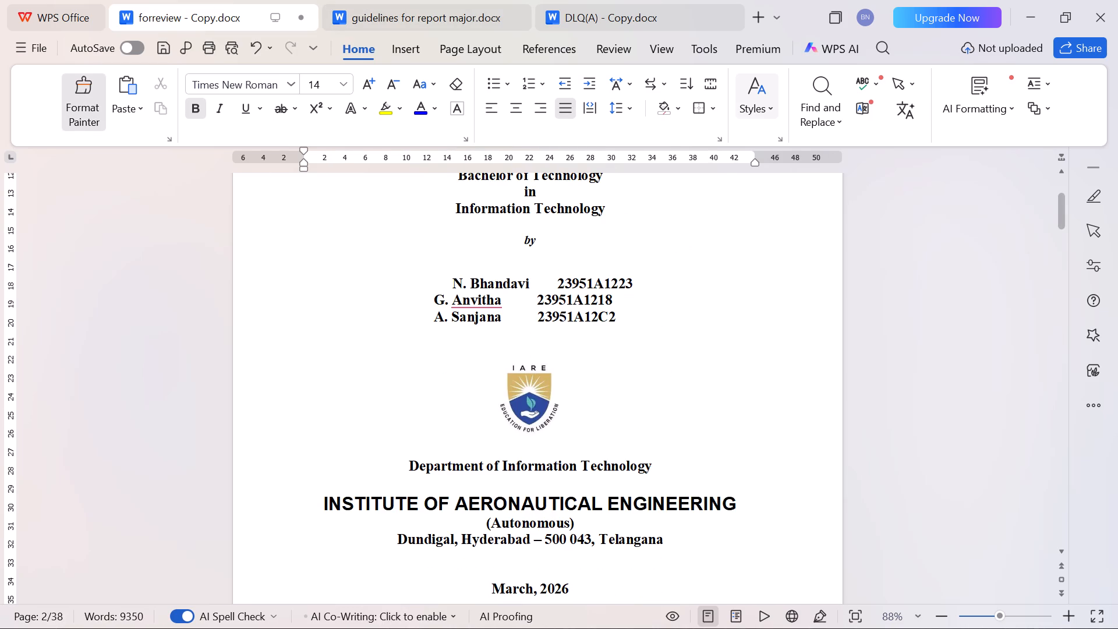
left_click_drag(454, 282, 535, 282)
left_click(633, 335)
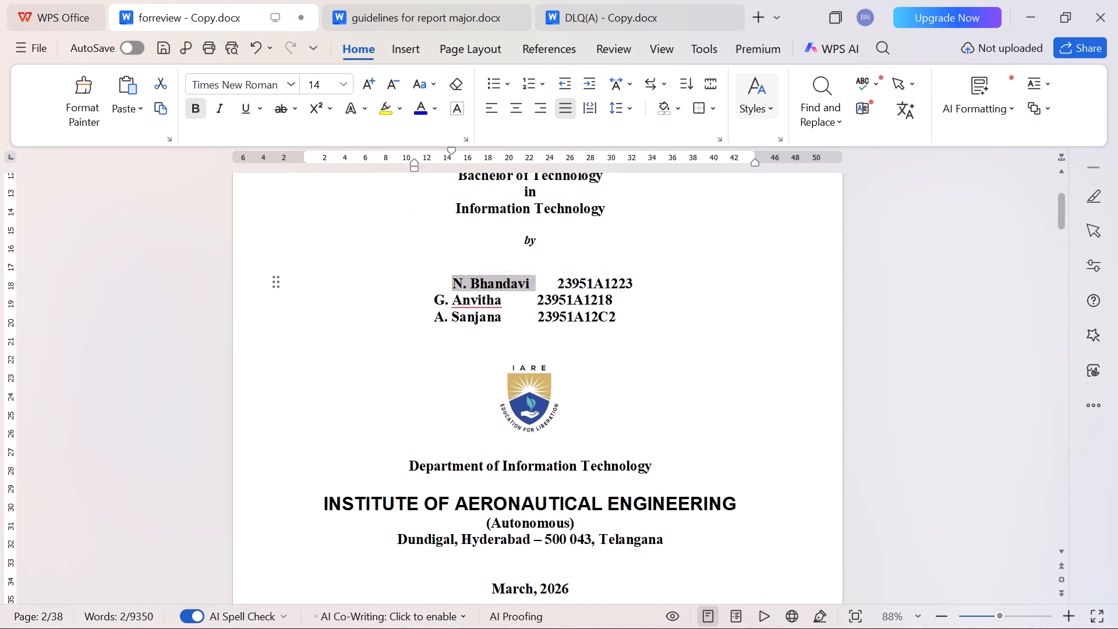
Close the Downloads window in File Explorer and return to the report copy.
key("alt+Tab")
key("alt+Tab")
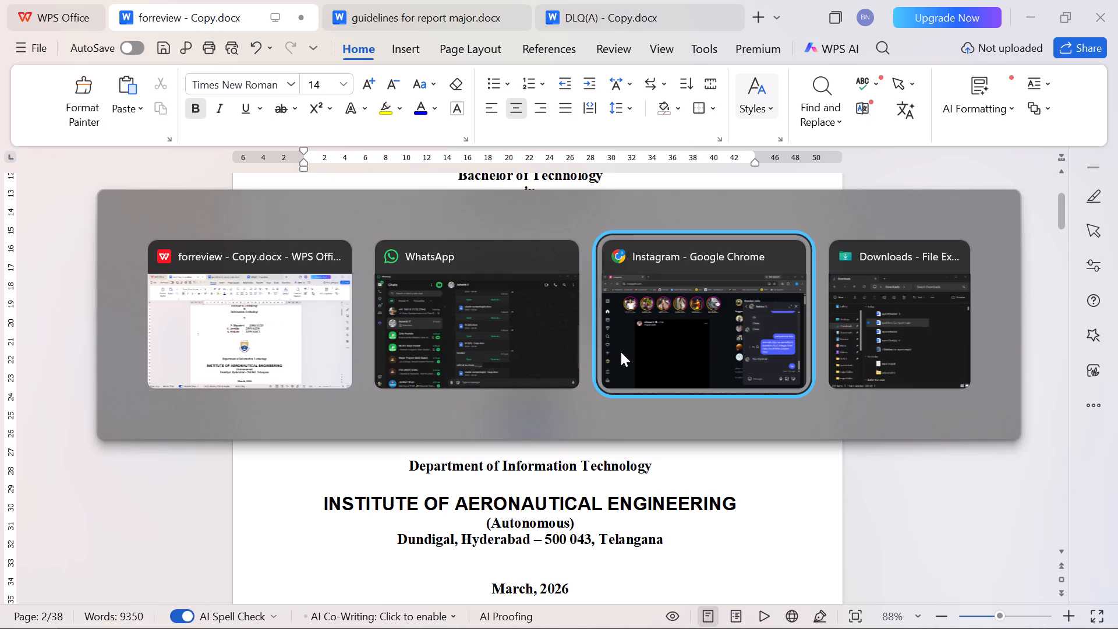
key("alt+Tab")
key("alt+Delete")
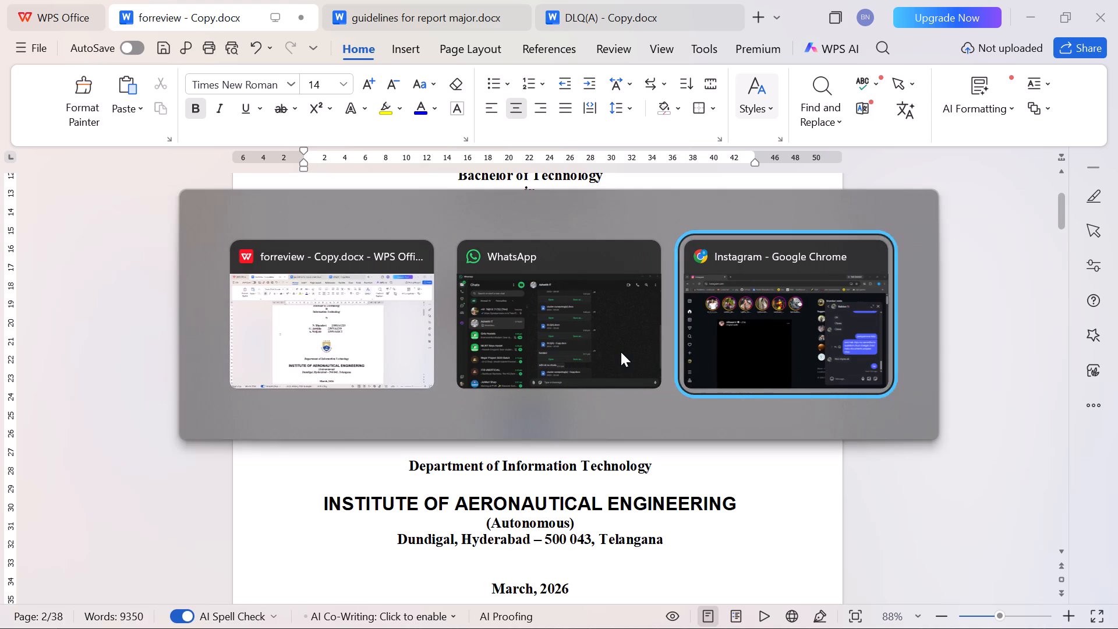
key("alt+Tab")
key("alt+Tab")
key("alt+Tab")
key("alt+Tab")
Review the question headings and answer text in DLQ(A) - Copy from question 7 back to question 1, checking their font formatting.
left_click(638, 0)
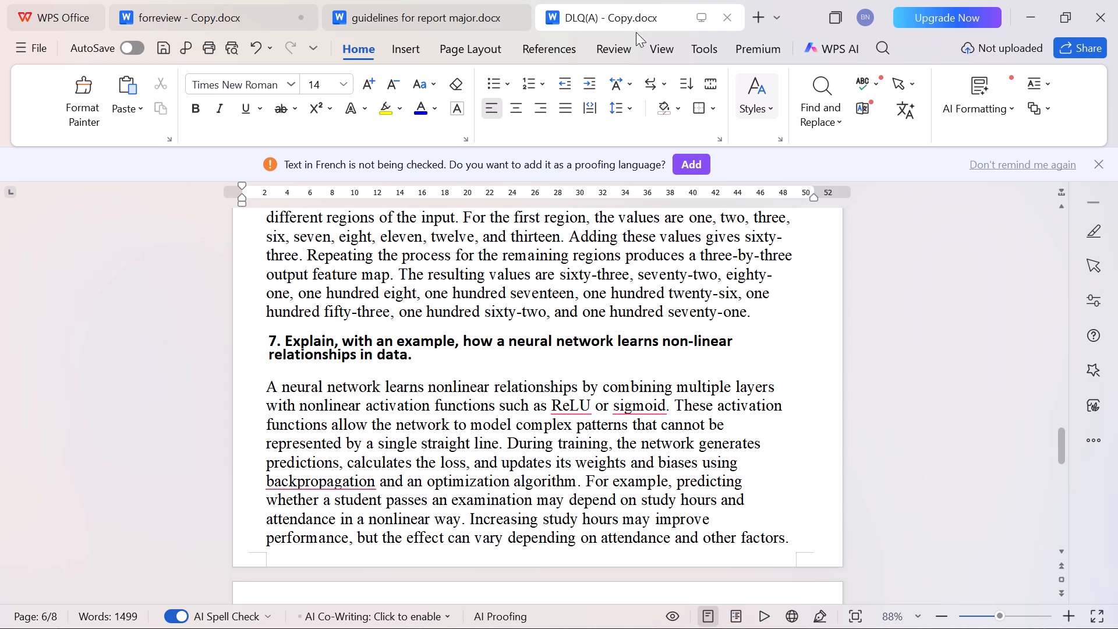
scroll(652, 348, "up", 9)
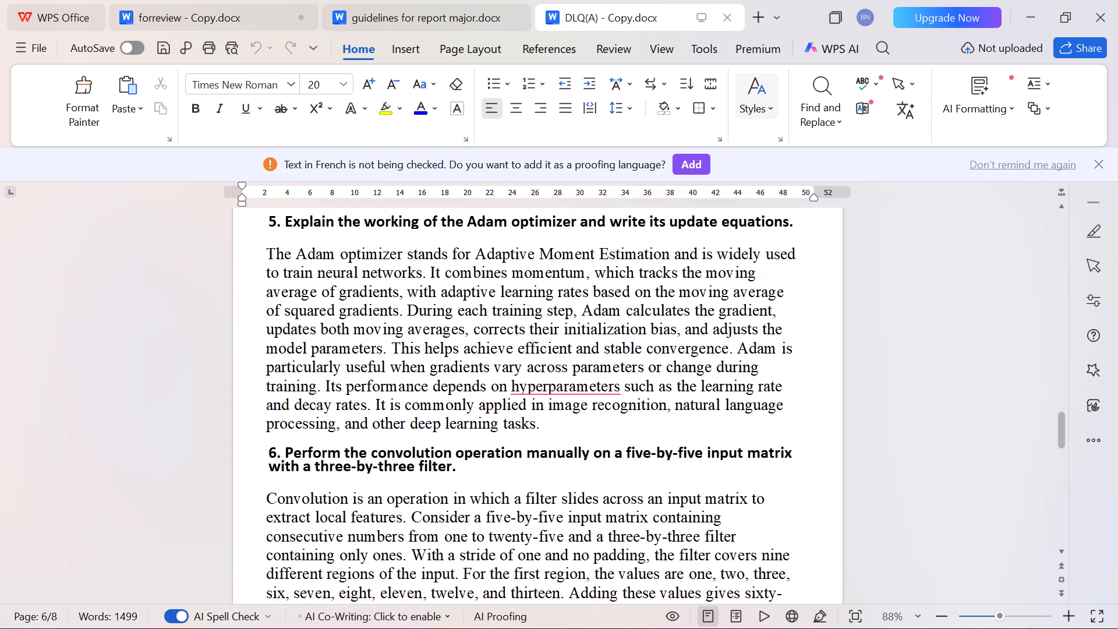
left_click_drag(462, 469, 440, 455)
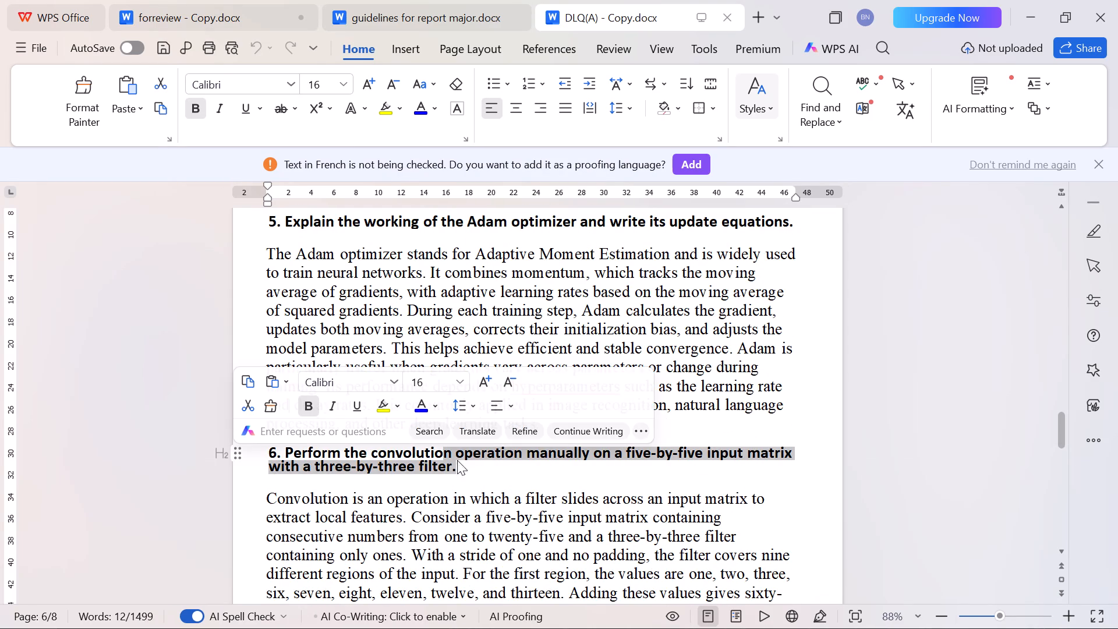
left_click(465, 469)
scroll(561, 406, "up", 14)
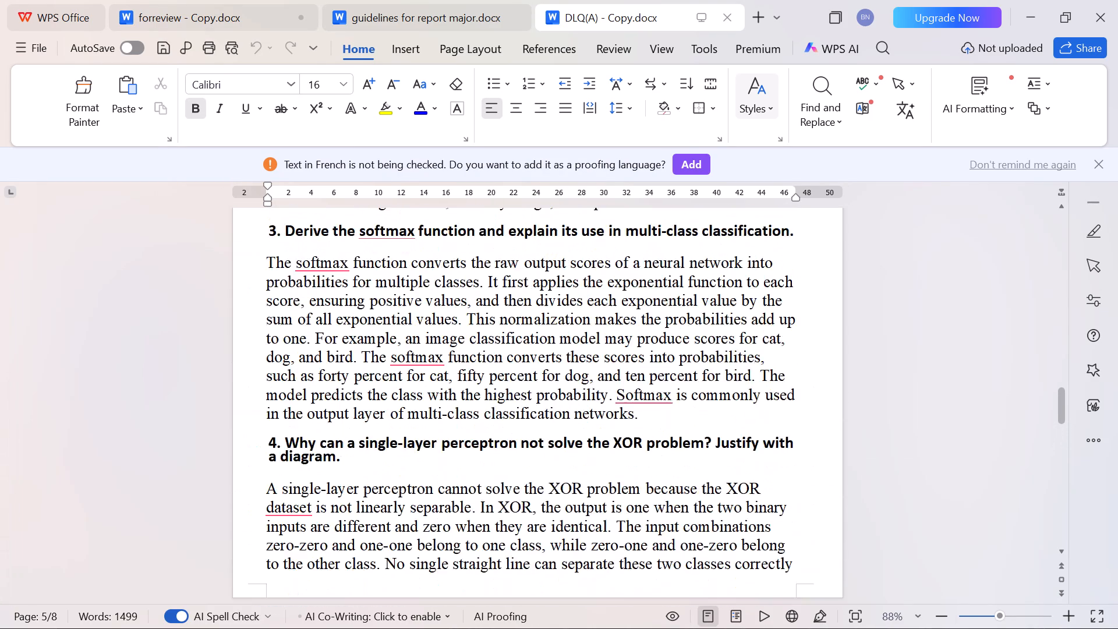
scroll(561, 406, "up", 15)
scroll(561, 406, "down", 3)
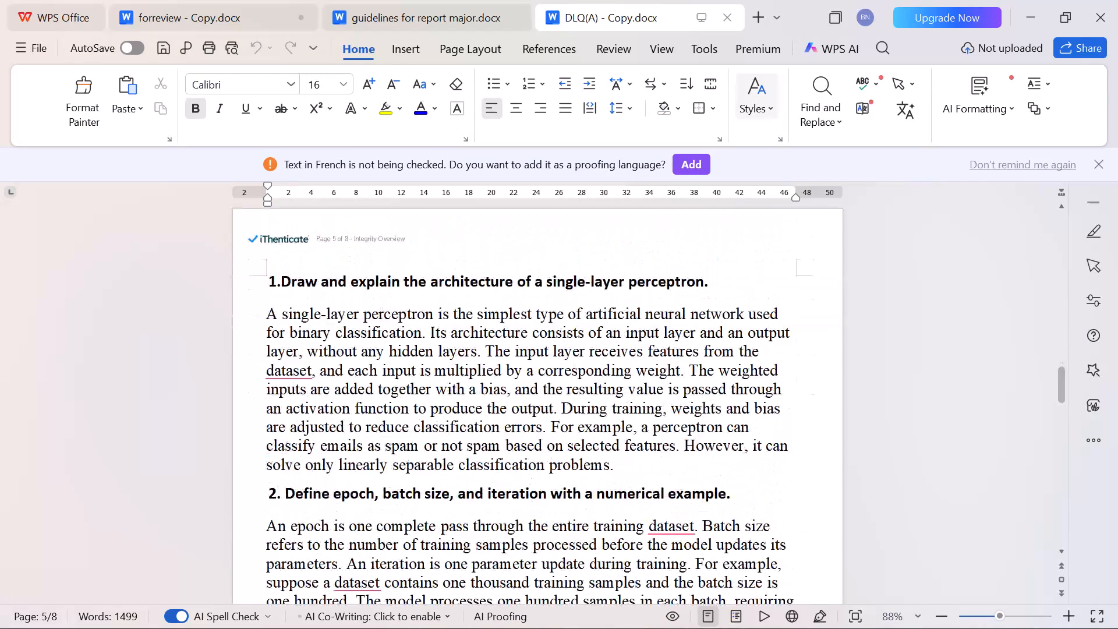
left_click_drag(270, 319, 632, 473)
left_click(602, 313)
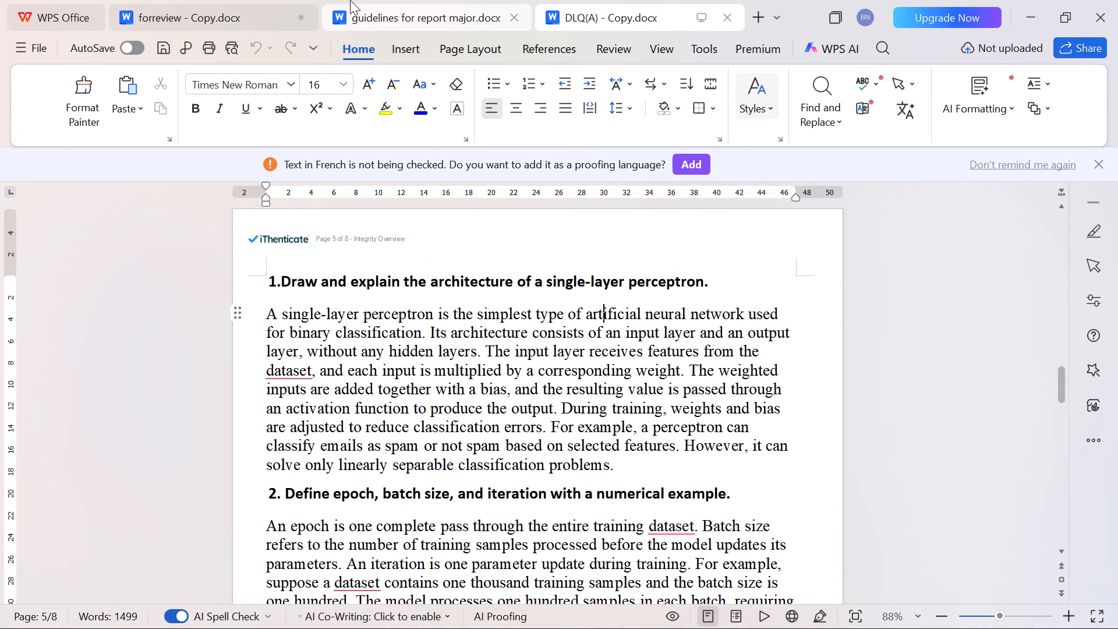
Delete the three student name and roll number lines from the title page of the report copy.
left_click(299, 0)
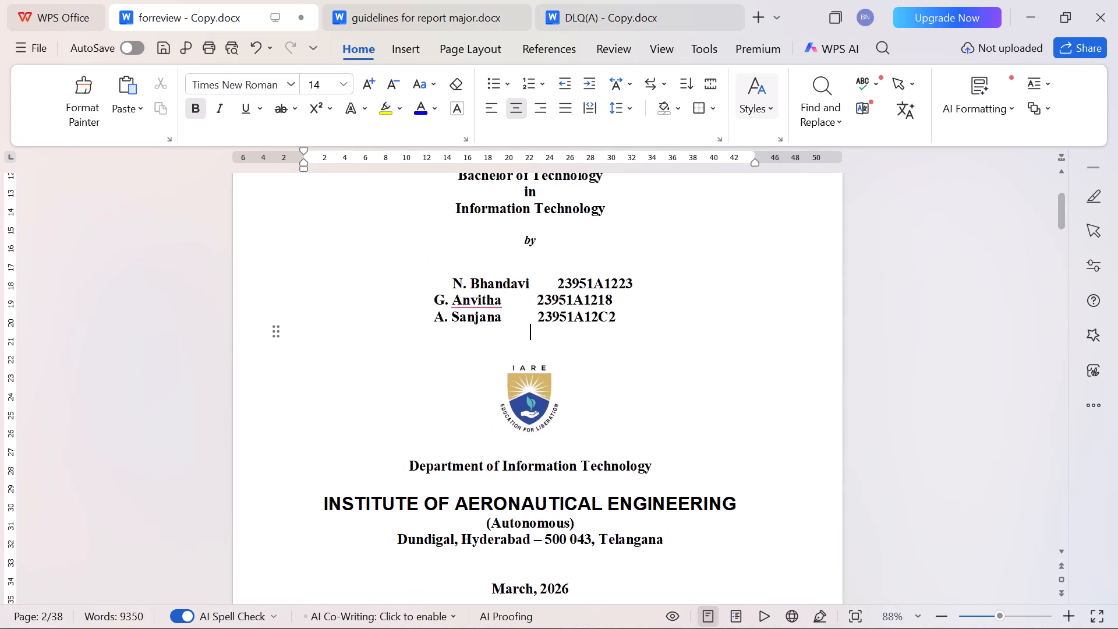
left_click(453, 286)
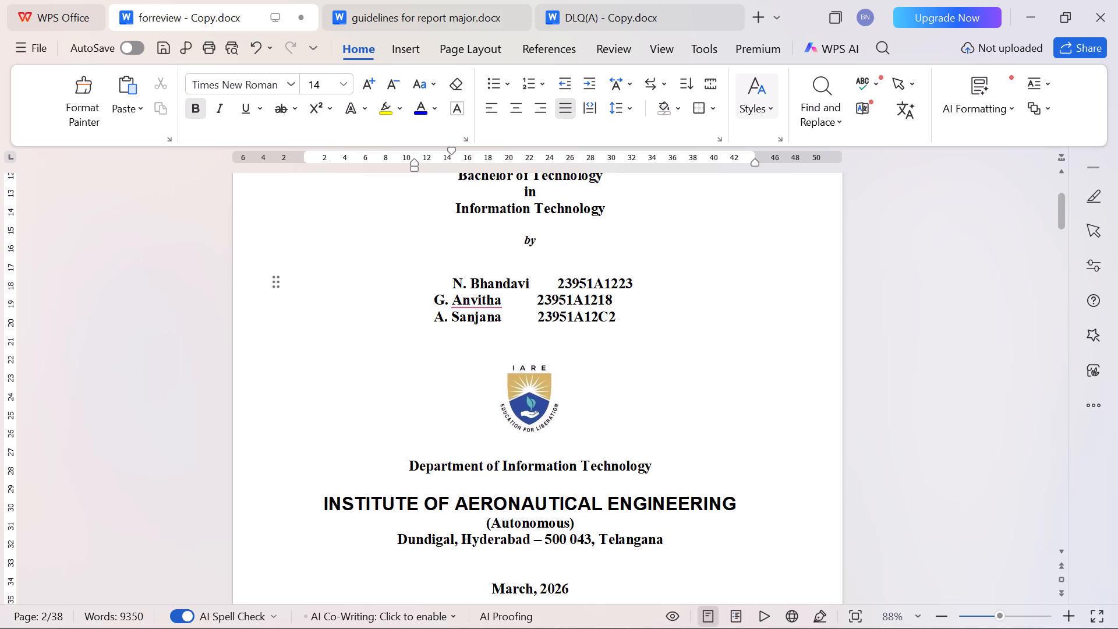
key("BackSpace")
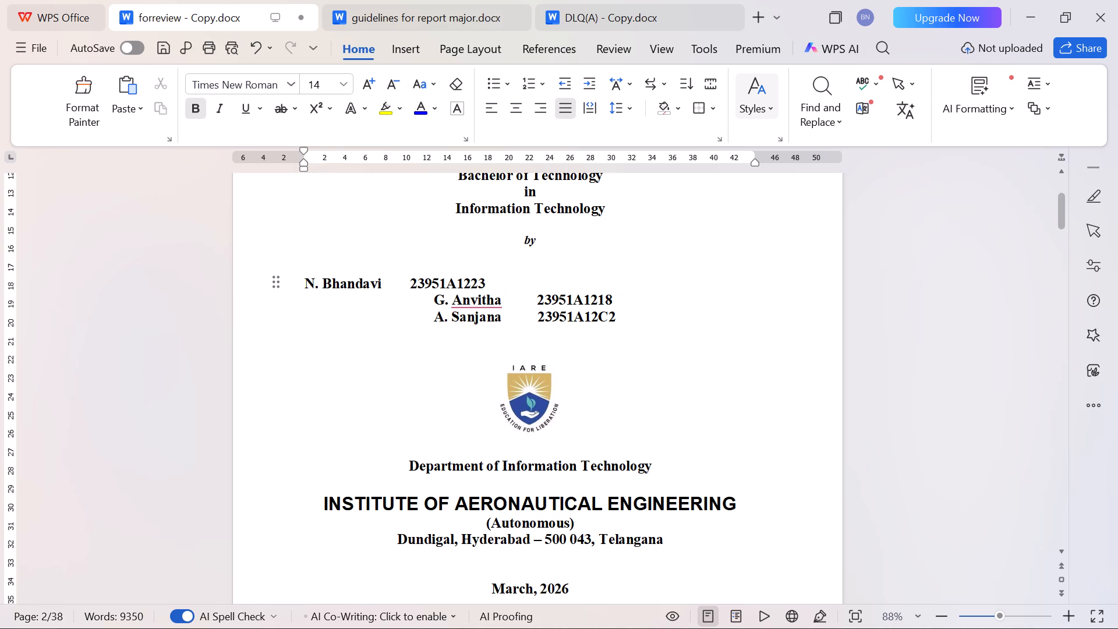
left_click_drag(636, 320, 307, 282)
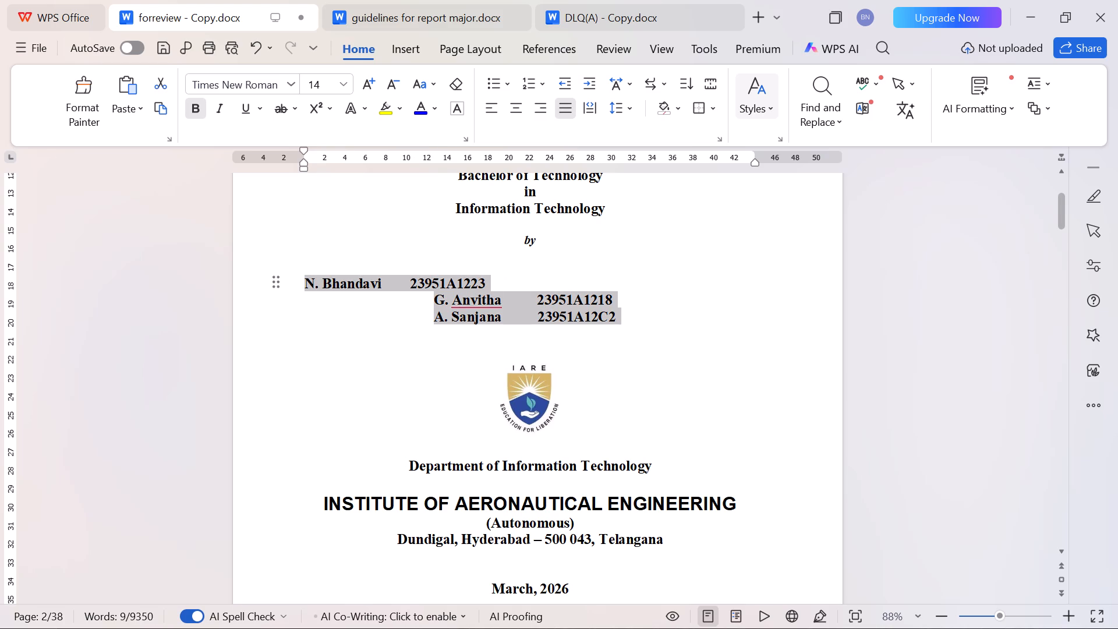
key("BackSpace")
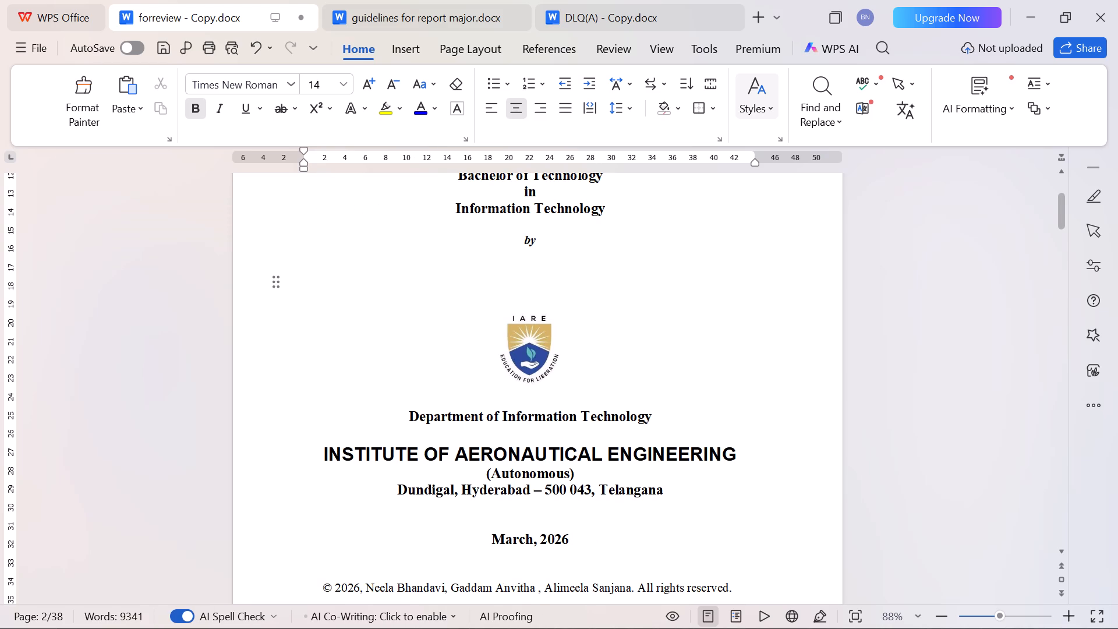
Insert two new lines below the word "by" on the report's title page.
left_click(566, 237)
key("Return")
key("Return")
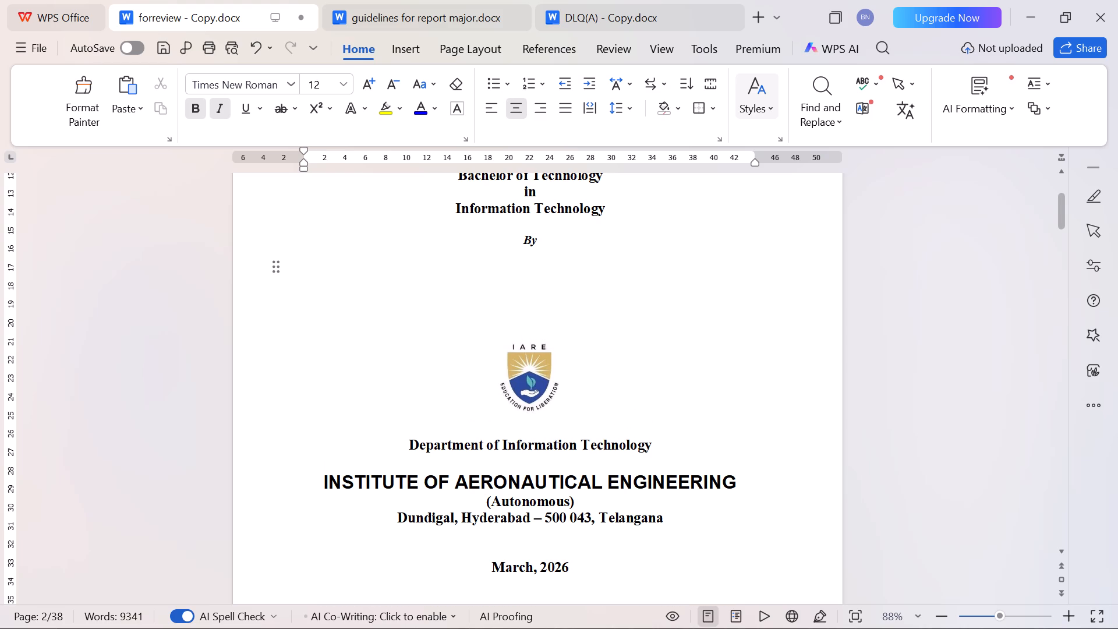
Copy the formatting of the guidelines' sample "by" line onto the matching line of the report's title page.
left_click(474, 0)
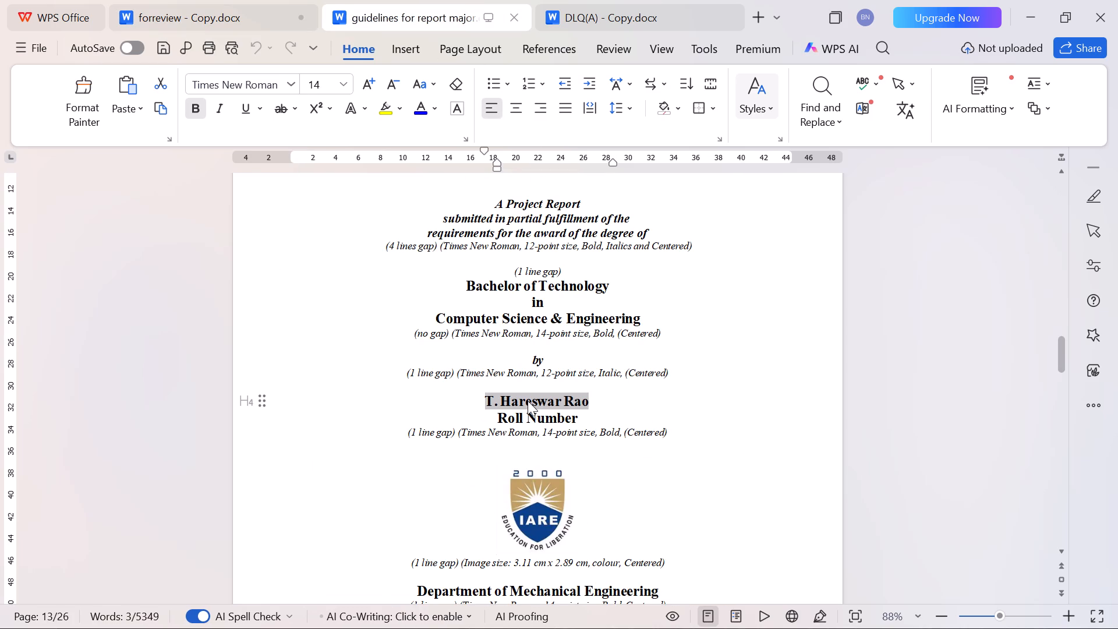
left_click_drag(543, 358, 530, 360)
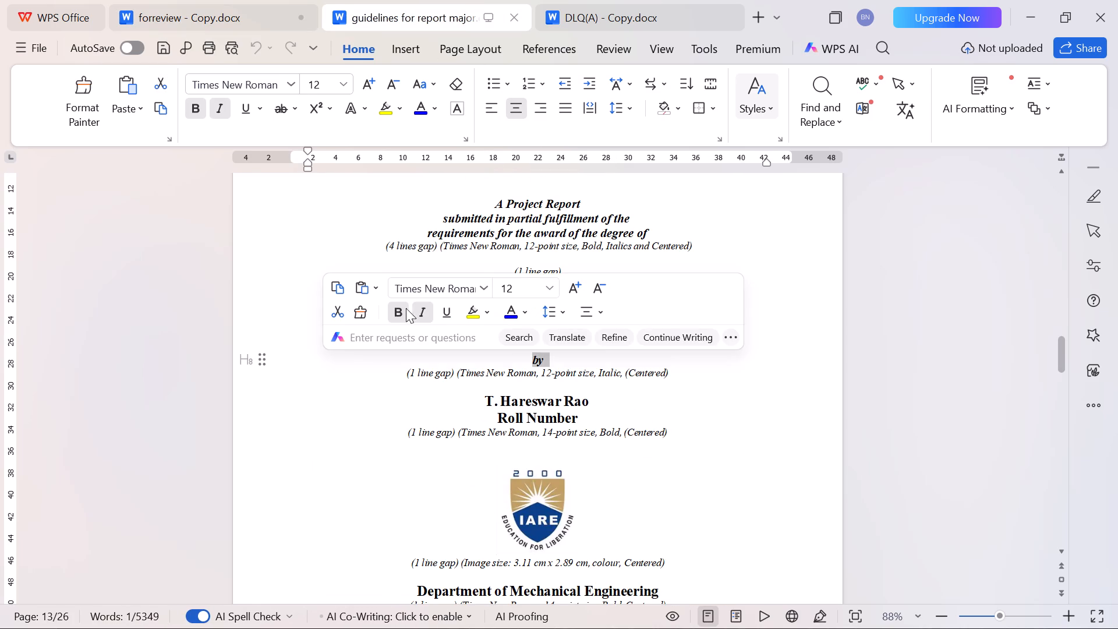
left_click(85, 111)
left_click(199, 6)
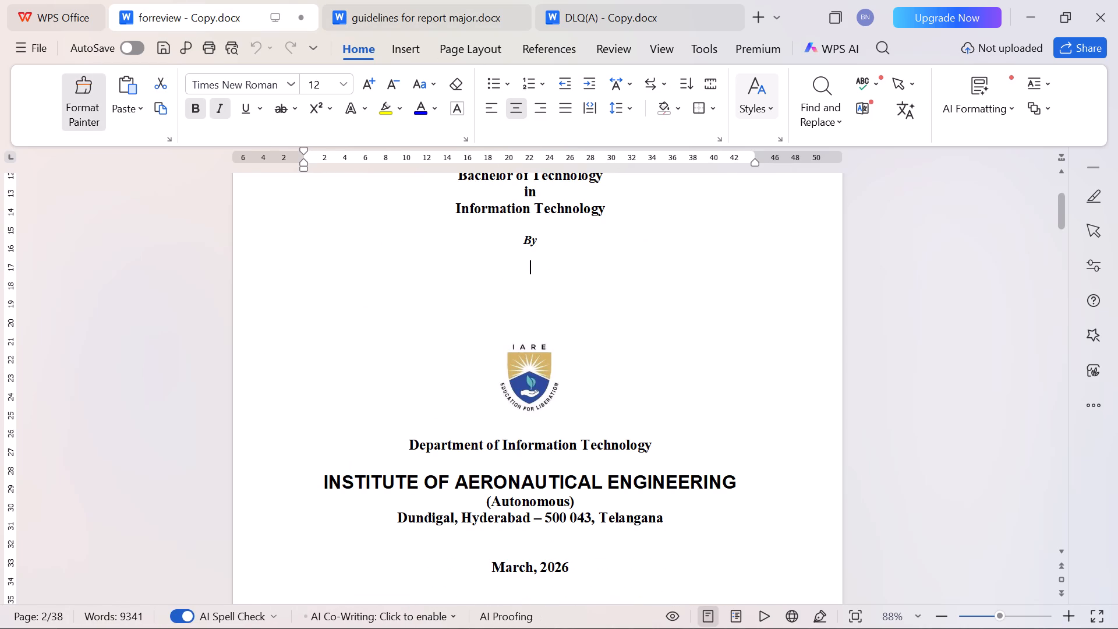
left_click_drag(542, 241, 526, 242)
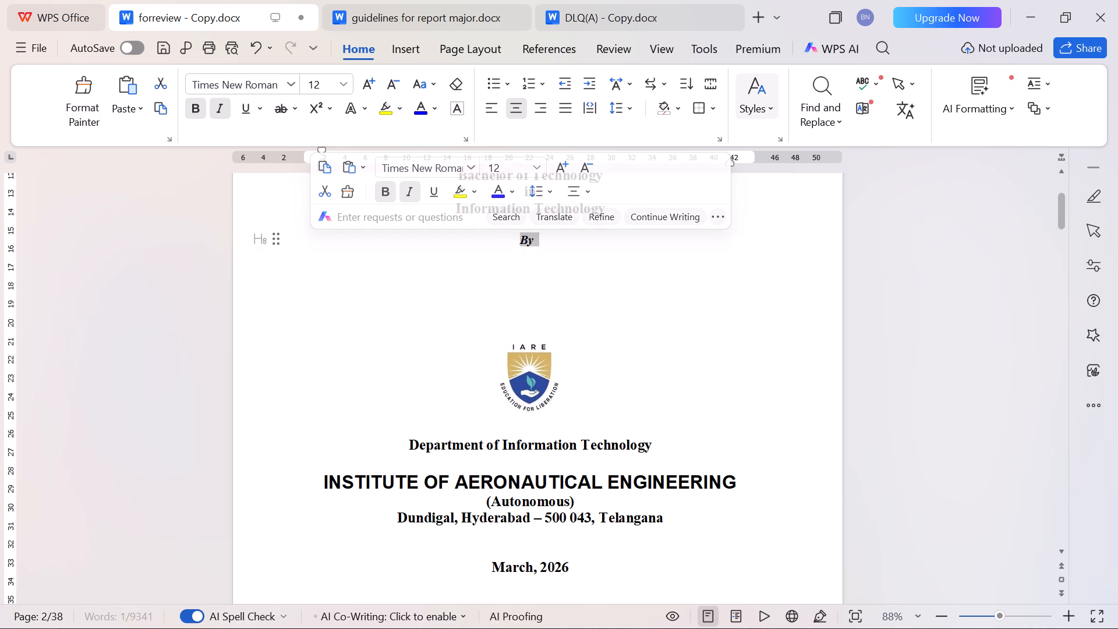
left_click(535, 242)
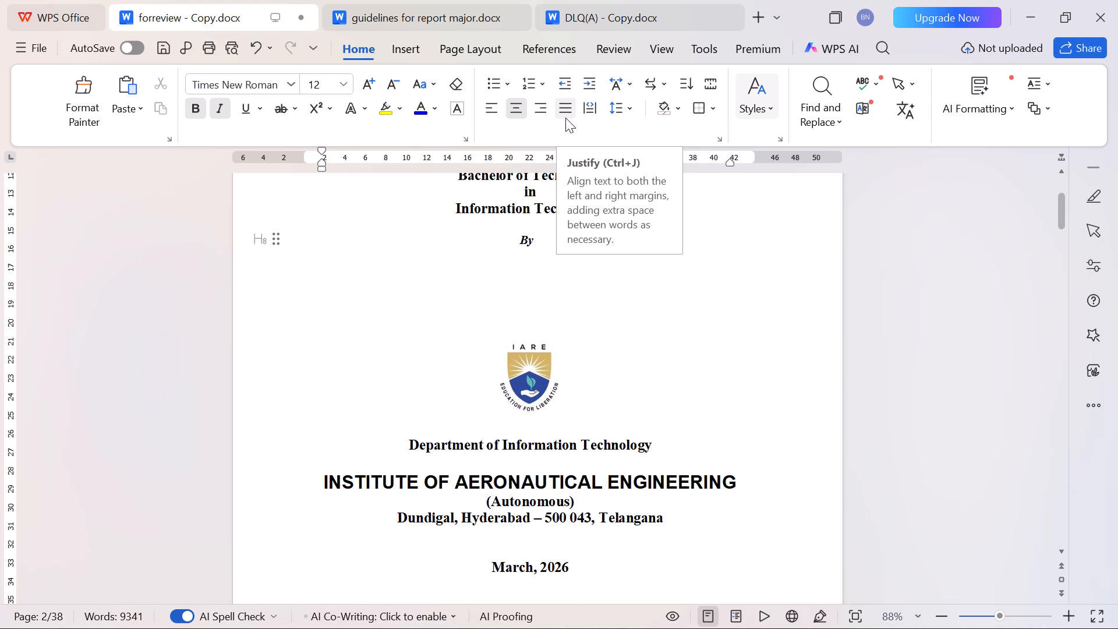
Change the capital B of "By" to a lowercase b on the report's title page.
left_click(607, 0)
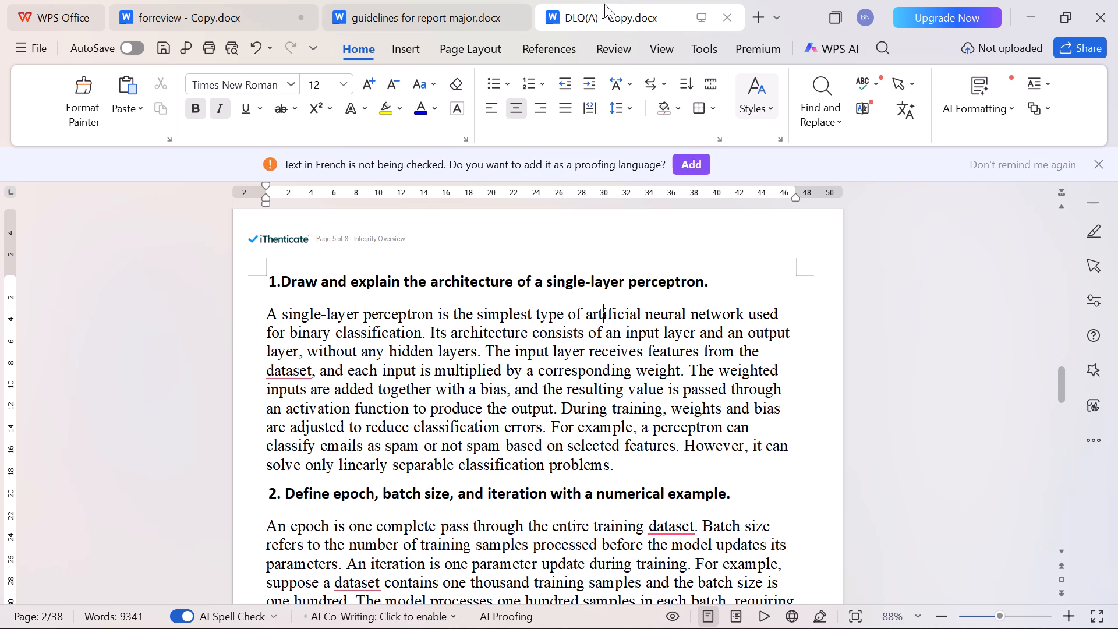
left_click(221, 8)
left_click(526, 242)
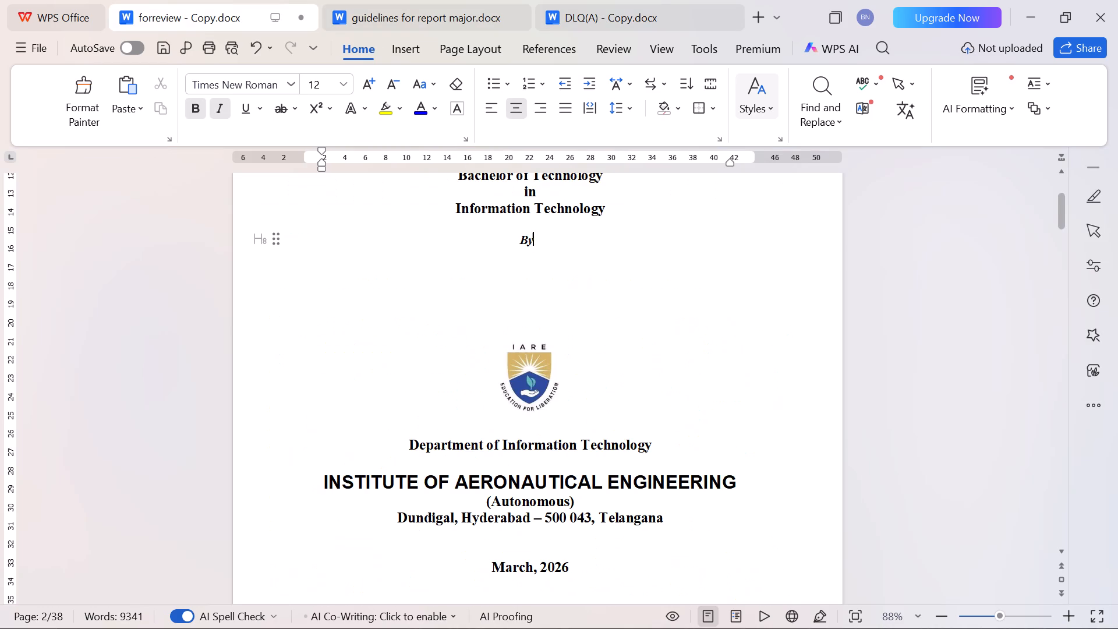
key("BackSpace")
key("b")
left_click(536, 242)
Examine the font, alignment and line gap notes around the "by", name and Roll Number lines on the guidelines' sample title page.
left_click(478, 17)
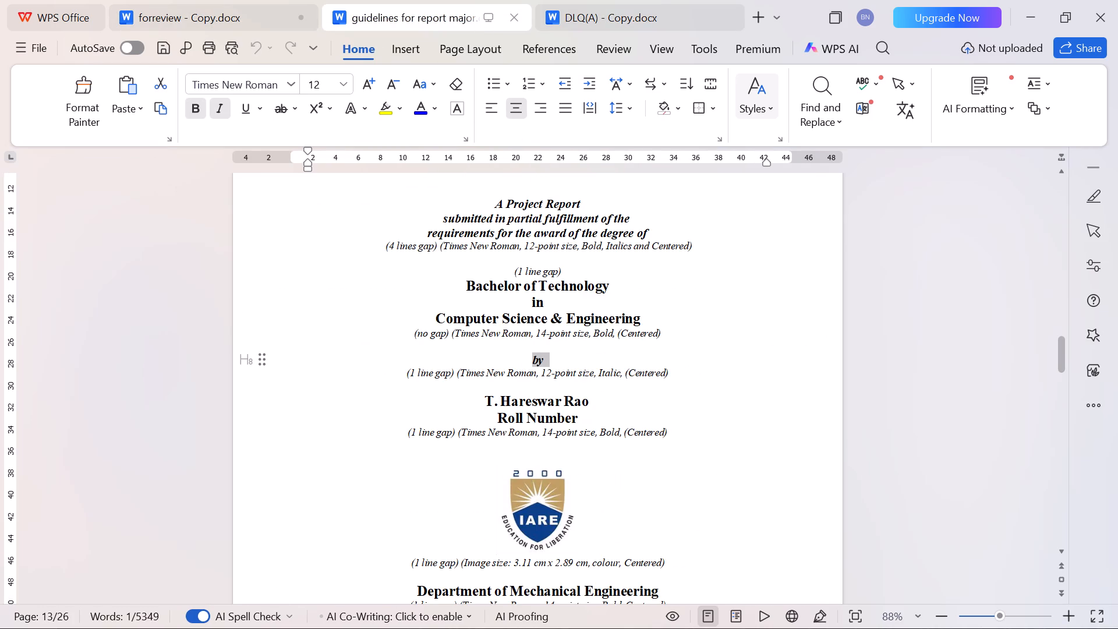
left_click(730, 409)
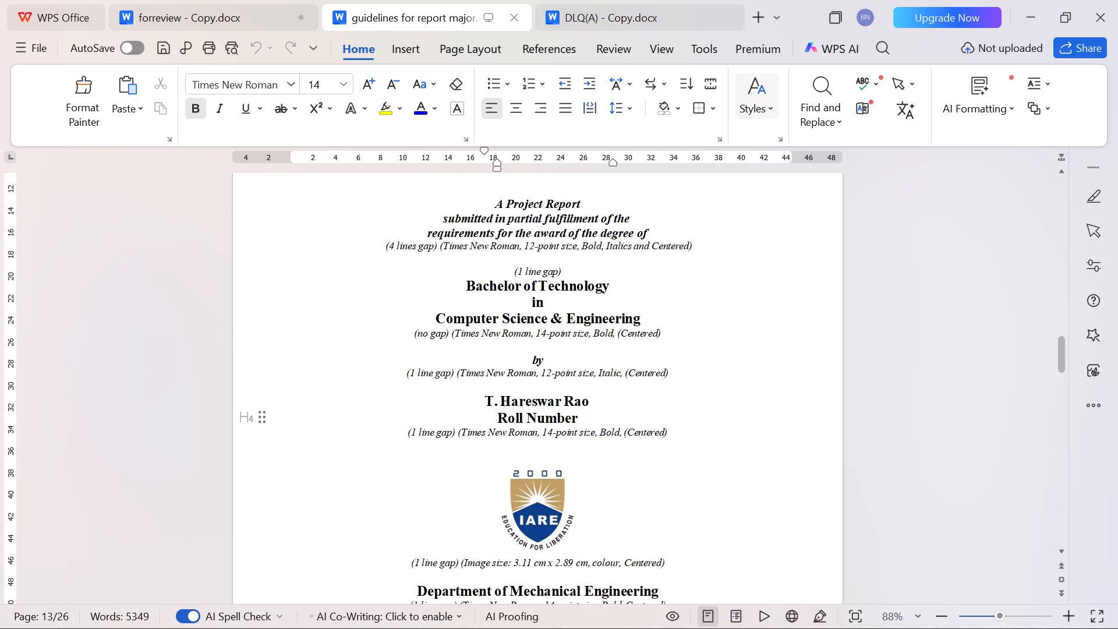
right_click(479, 364)
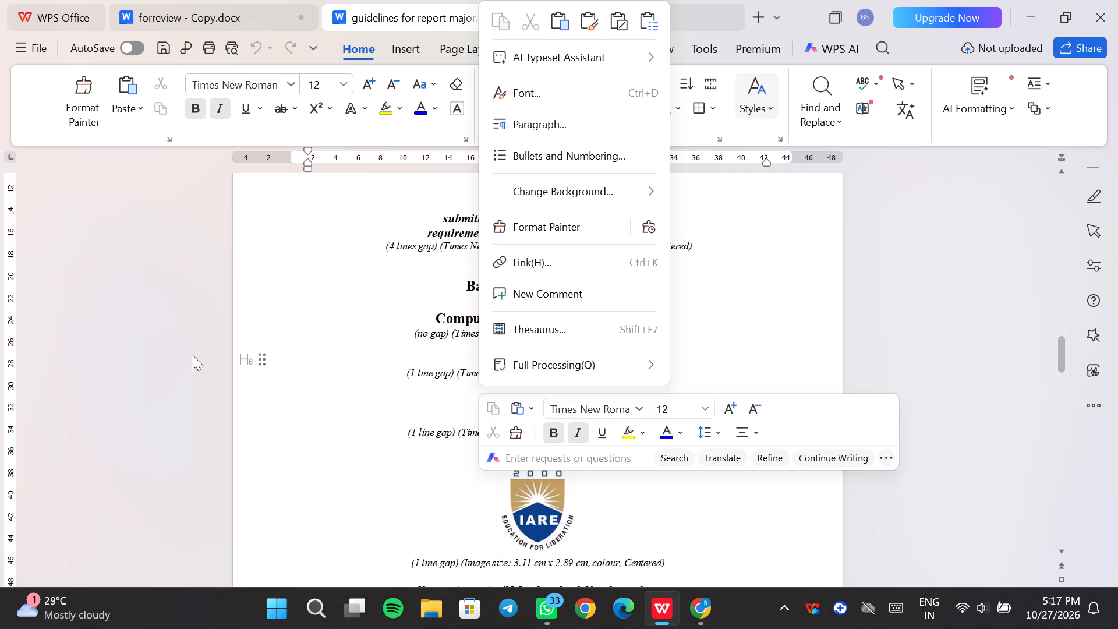
left_click(365, 268)
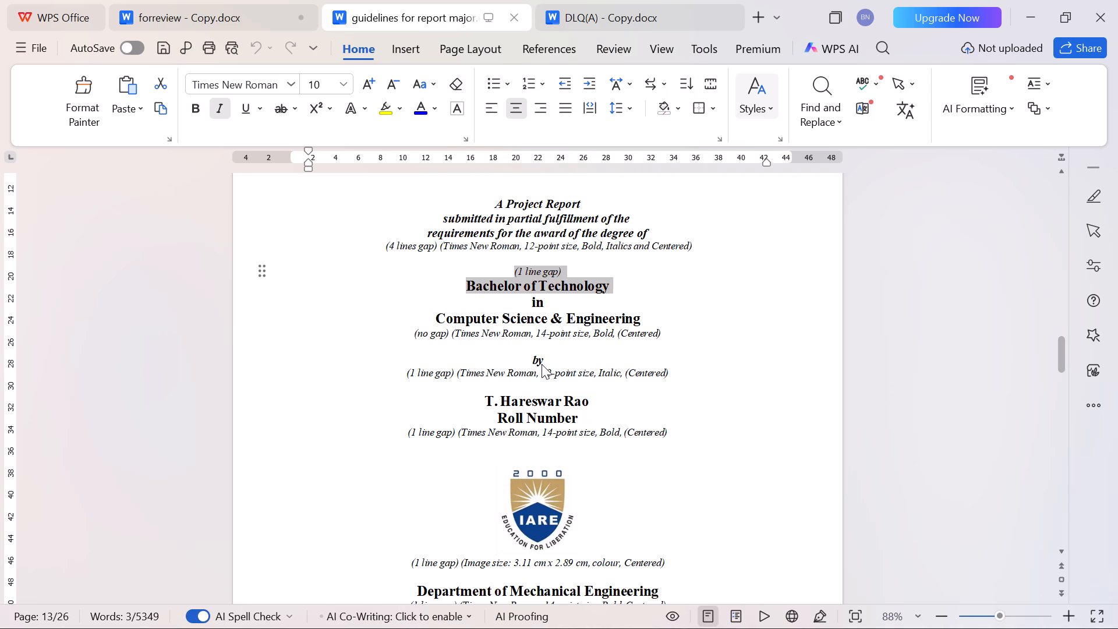
left_click(658, 370)
left_click(663, 355)
left_click(662, 355)
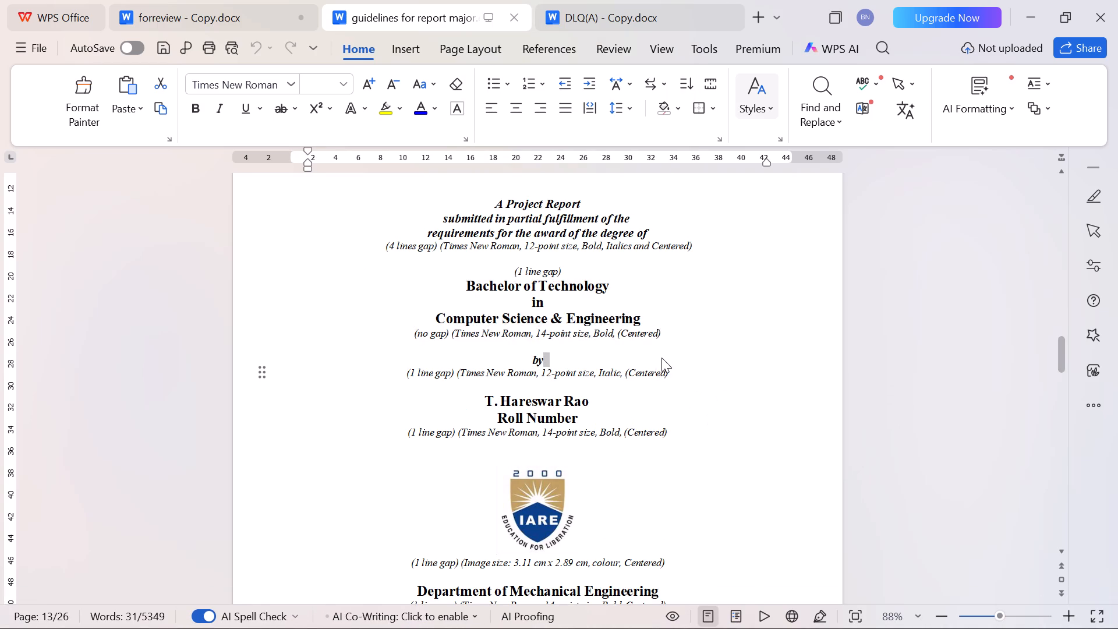
left_click(401, 297)
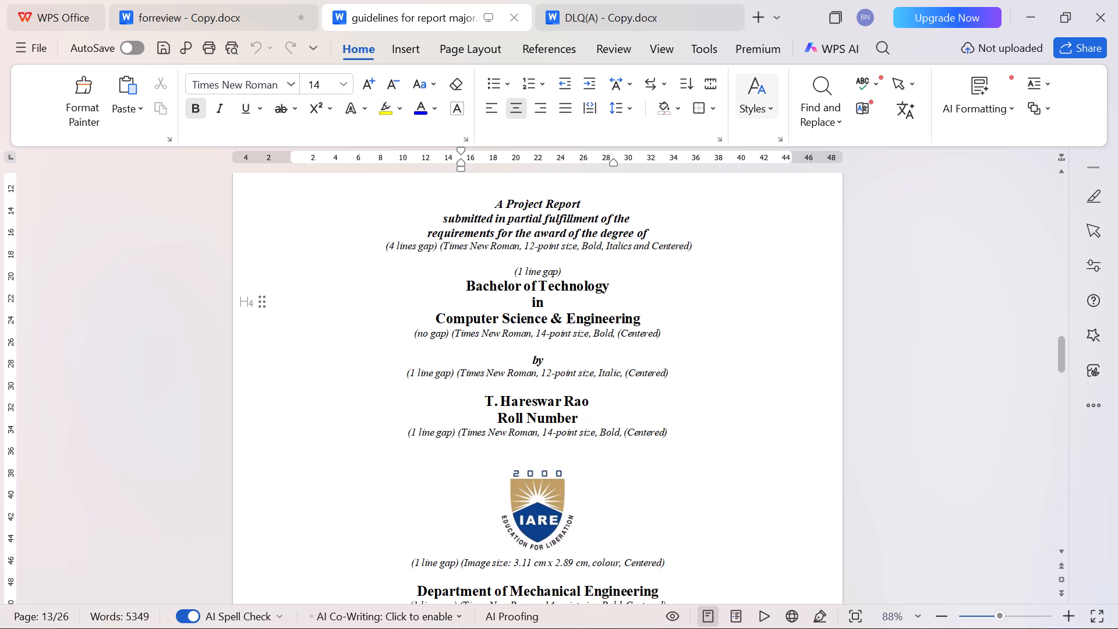
In the report copy, enter the first student's name and roll number on the title page, leaving one blank line below "by".
left_click(225, 0)
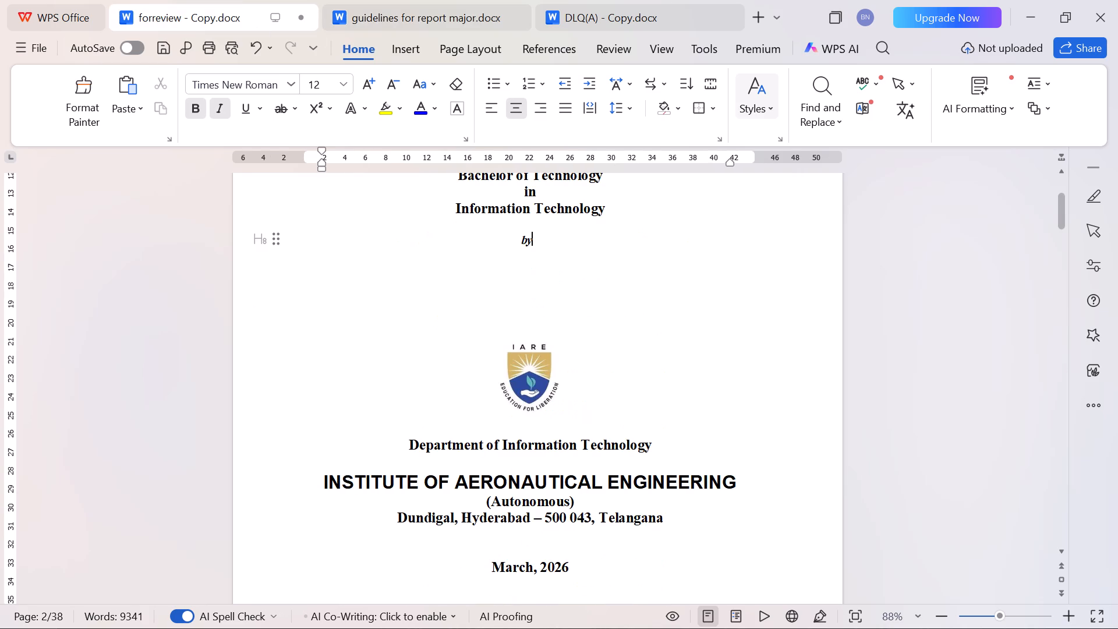
scroll(558, 303, "up", 2)
key("Return")
key("Return")
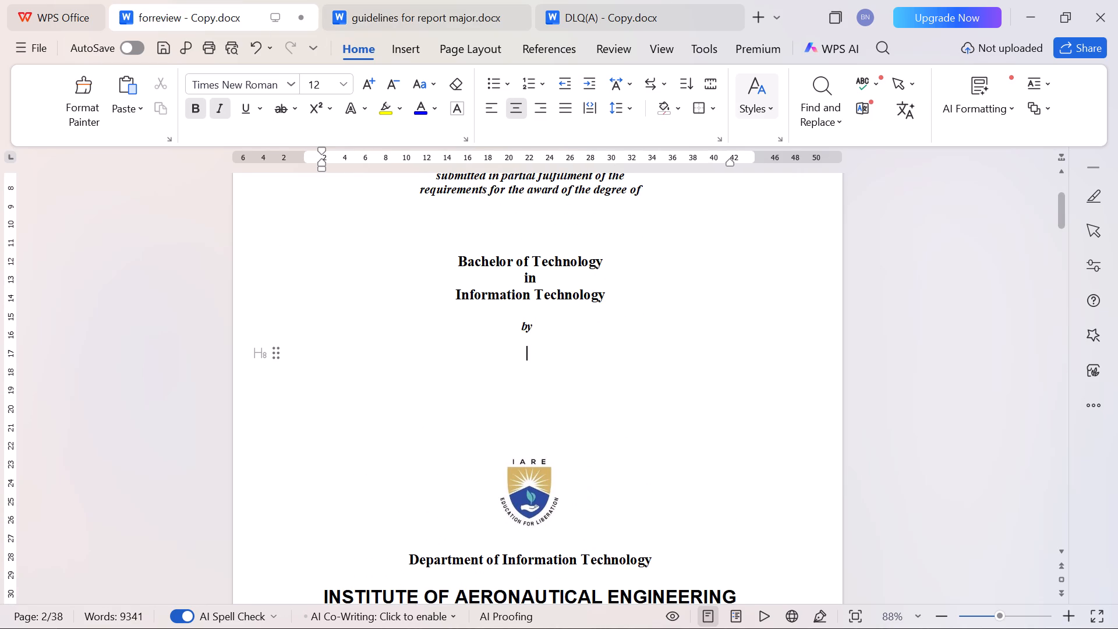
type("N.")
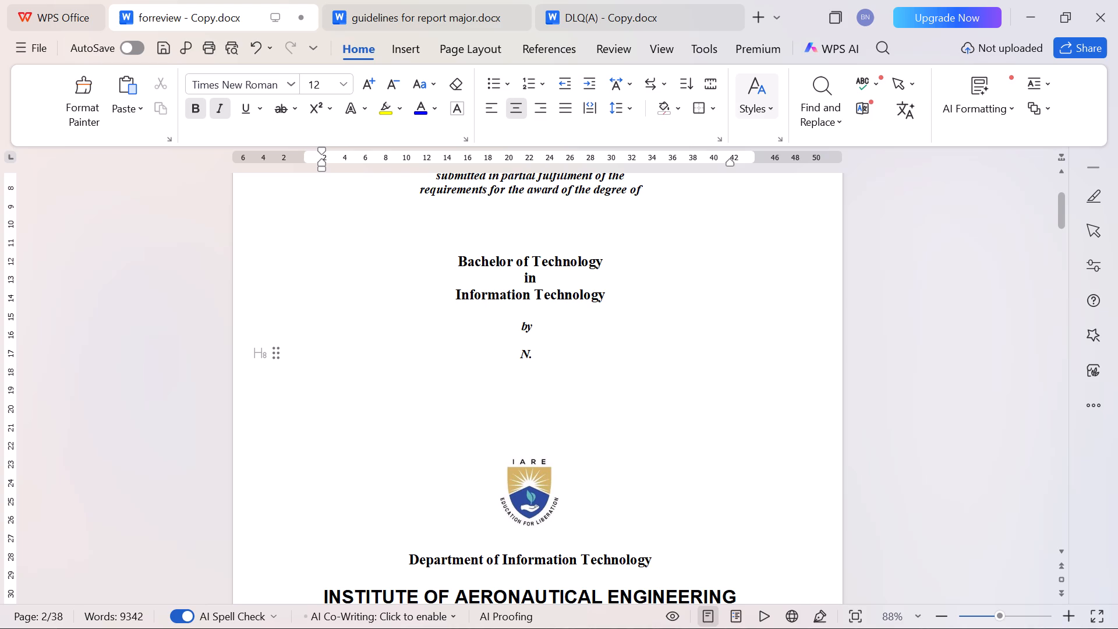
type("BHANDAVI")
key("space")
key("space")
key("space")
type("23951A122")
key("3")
Add the second student's name on a new line directly below the first student's line.
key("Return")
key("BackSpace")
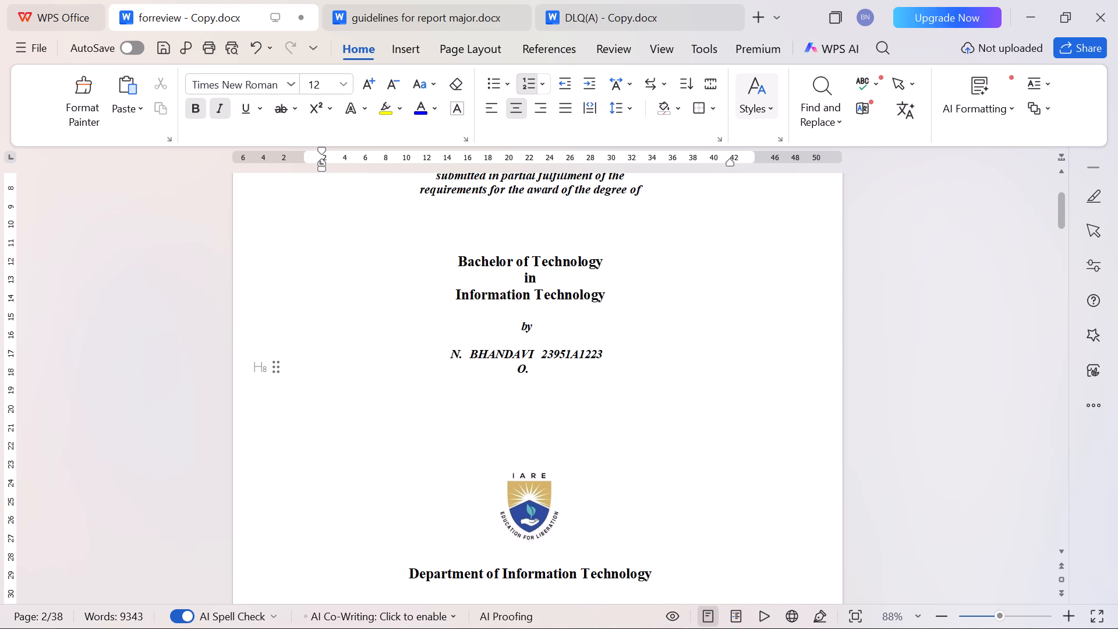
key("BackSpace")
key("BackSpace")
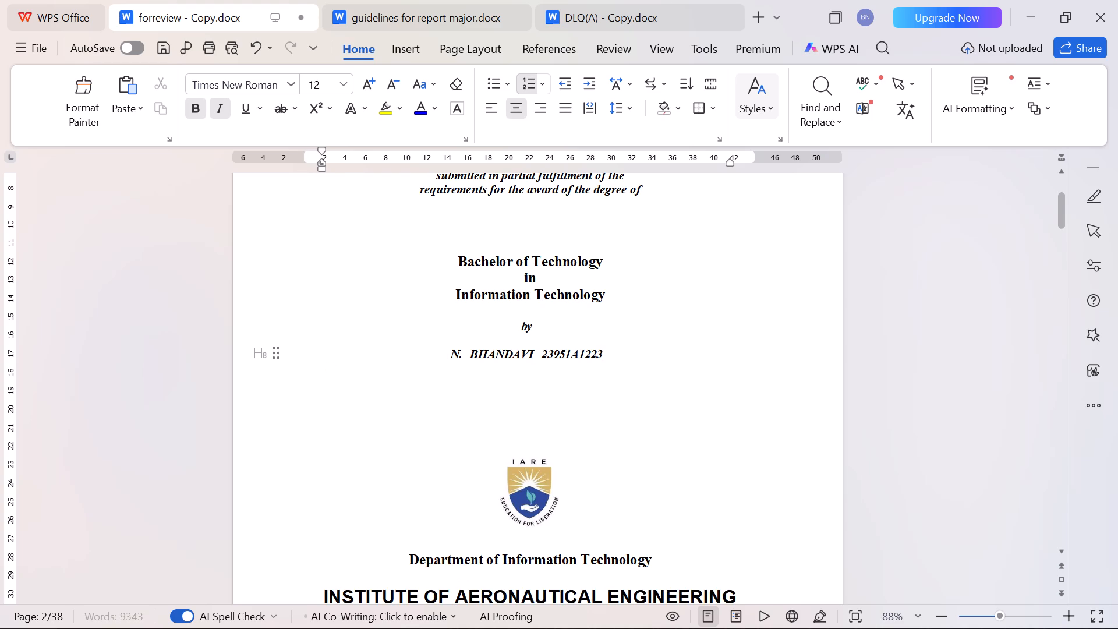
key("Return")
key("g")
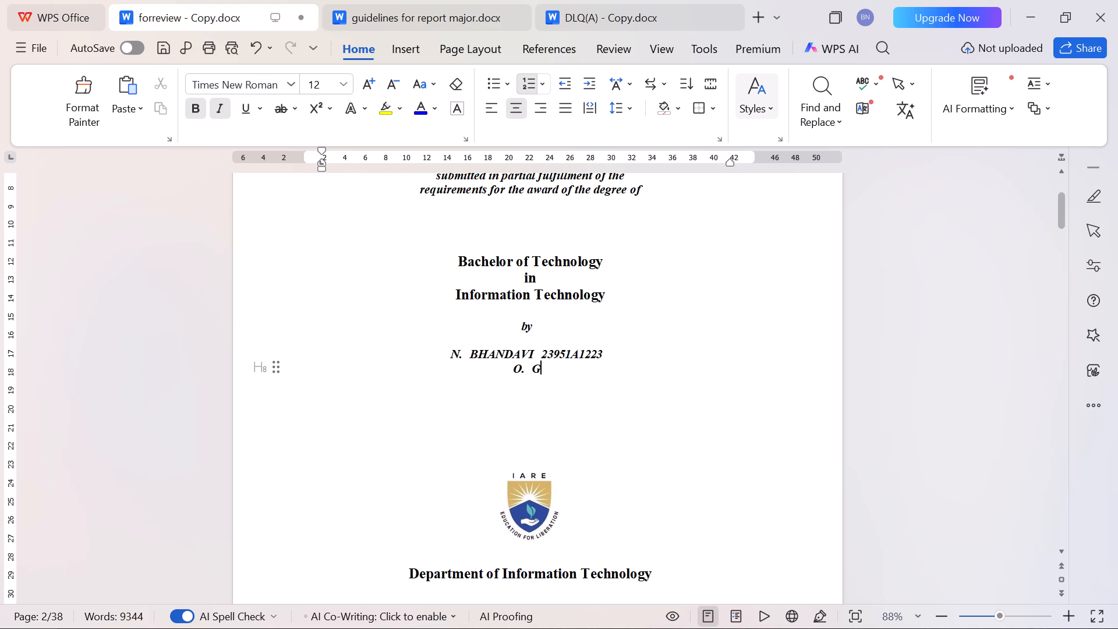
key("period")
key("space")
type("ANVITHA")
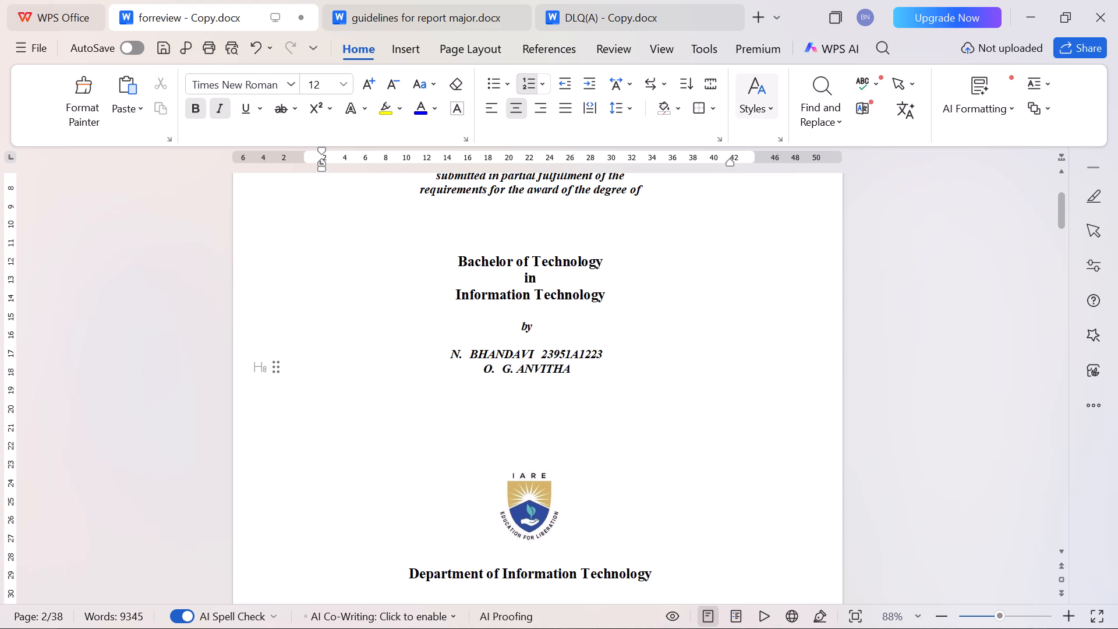
Remove the automatic list letter "O." from the second student's line, keep the name's initial, and centre the line.
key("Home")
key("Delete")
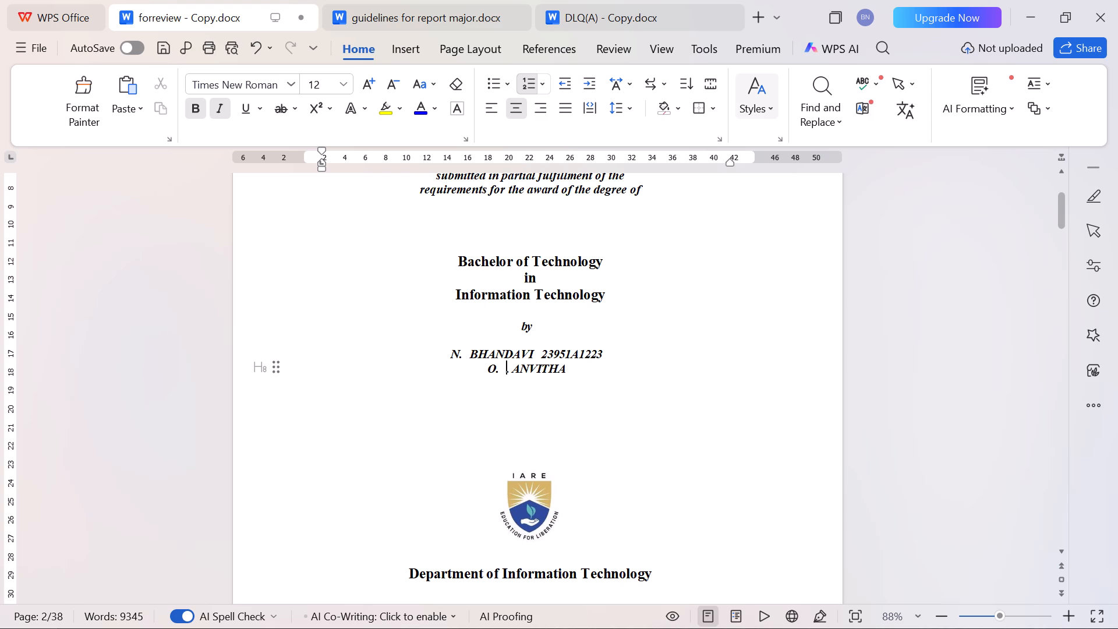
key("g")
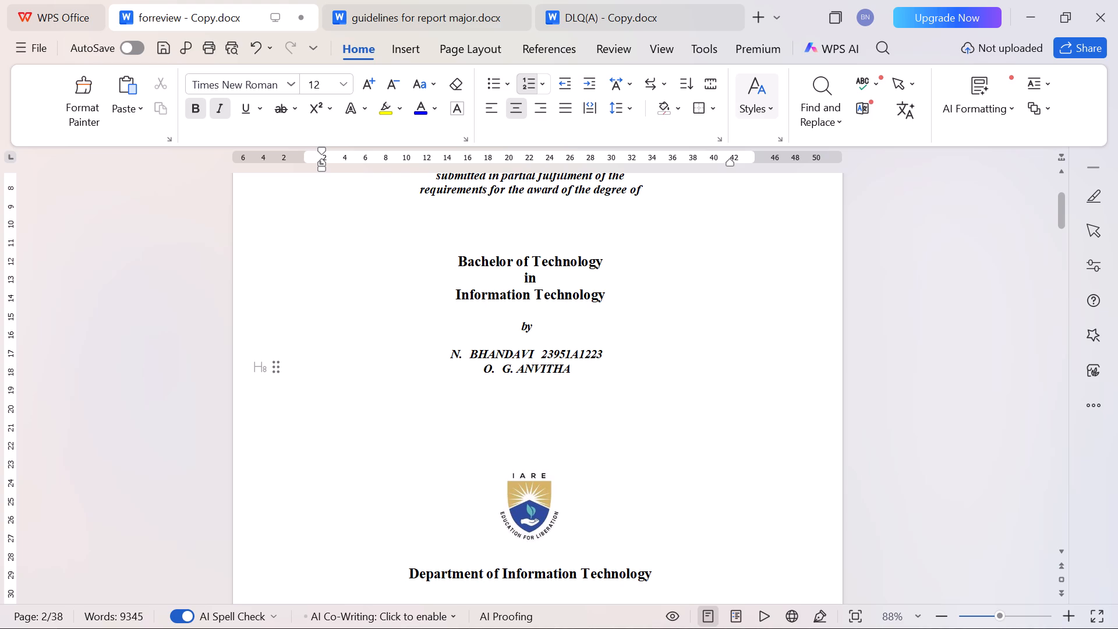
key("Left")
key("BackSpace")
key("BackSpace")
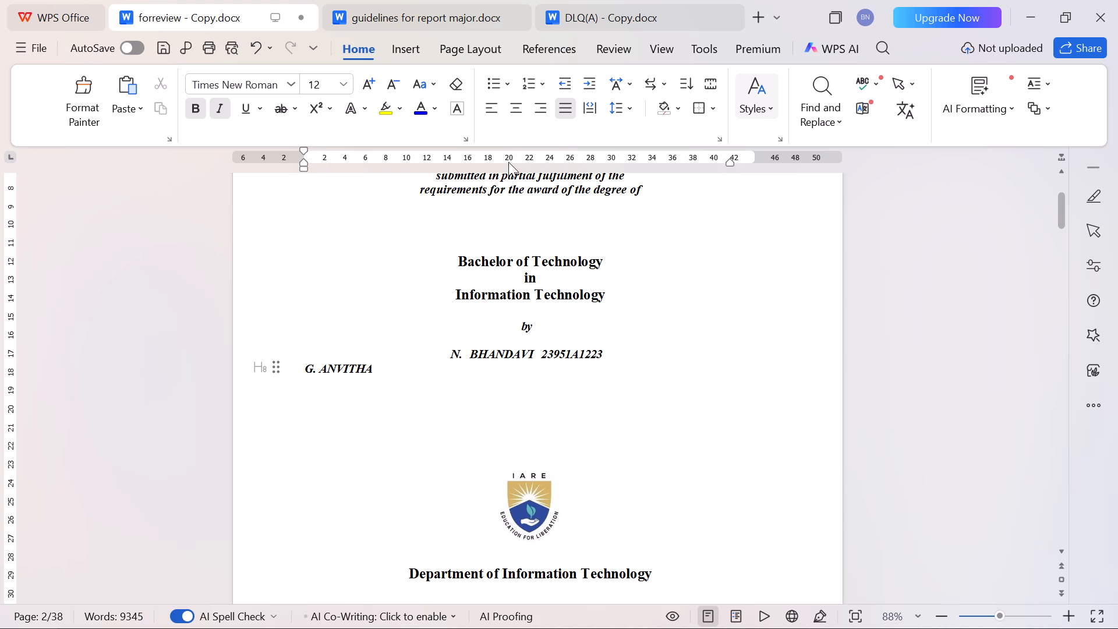
left_click(515, 111)
Add the second student's roll number after the name on the same line.
left_click(565, 367)
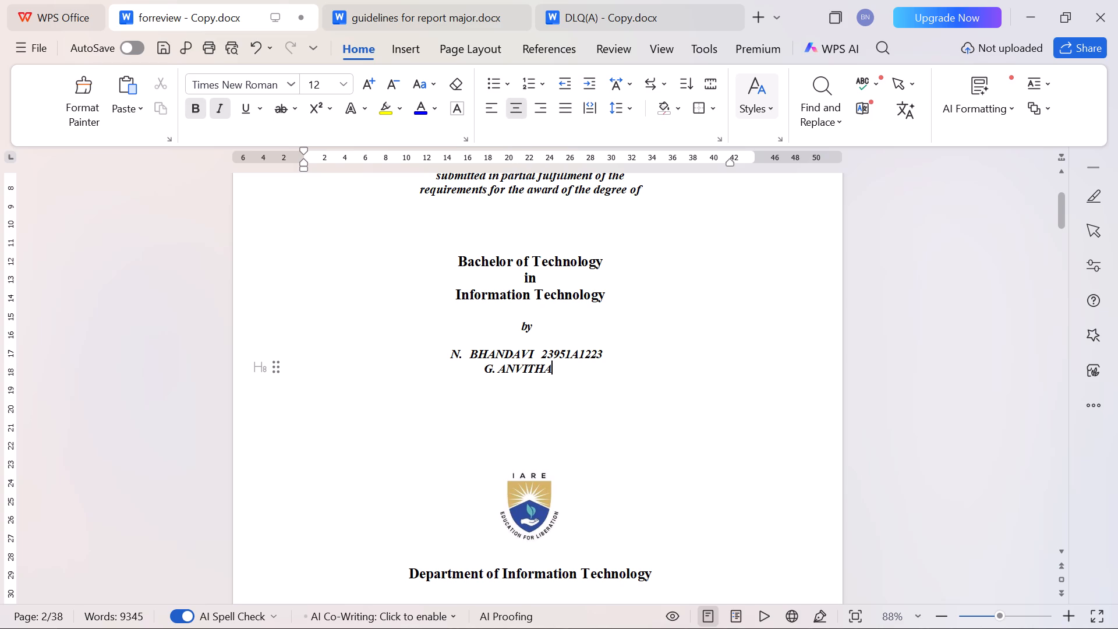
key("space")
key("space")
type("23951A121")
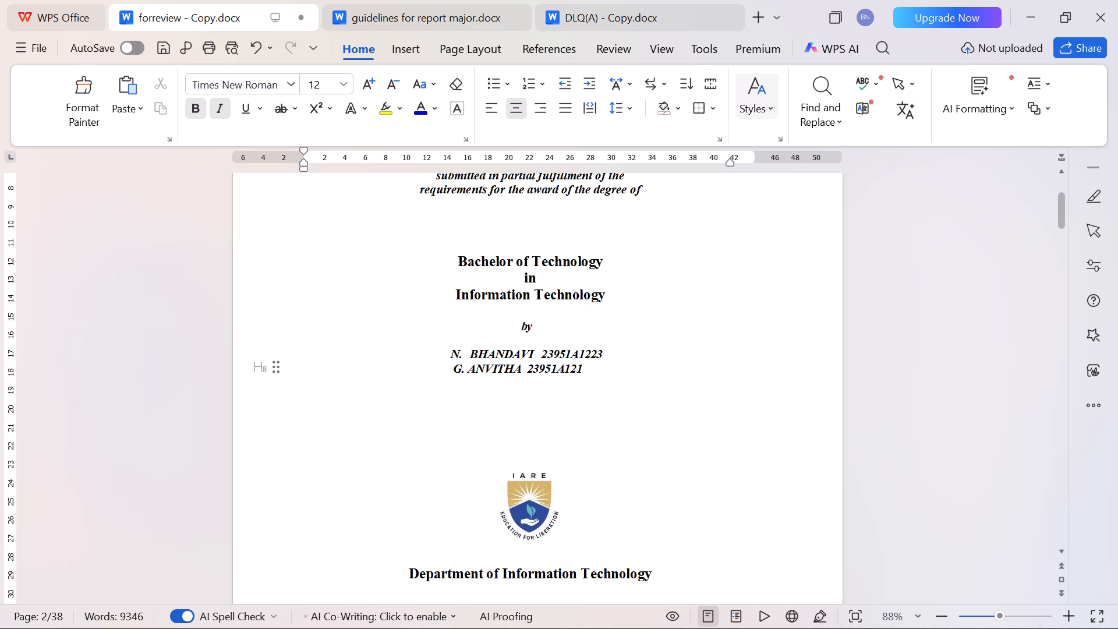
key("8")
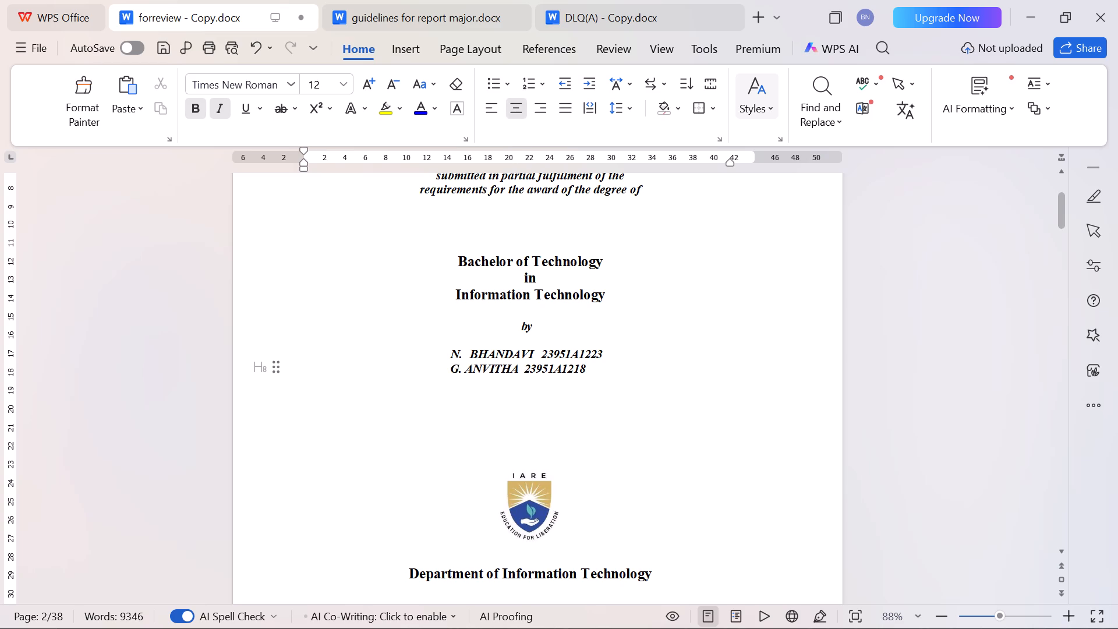
Widen the gap between the second student's name and roll number with extra spaces.
left_click(527, 370)
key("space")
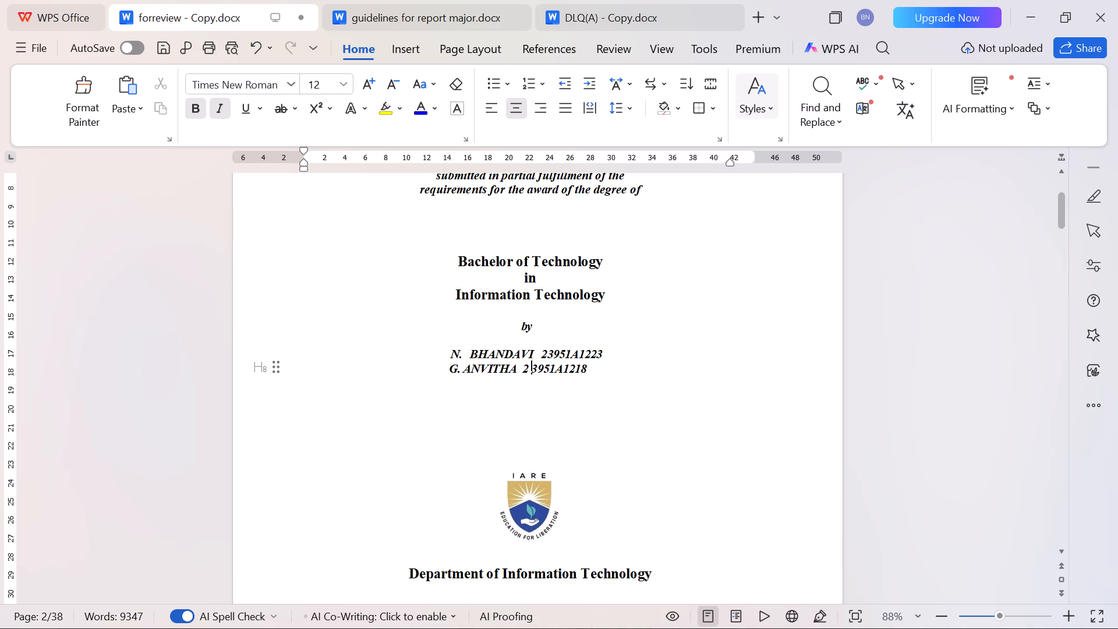
key("BackSpace")
key("Left")
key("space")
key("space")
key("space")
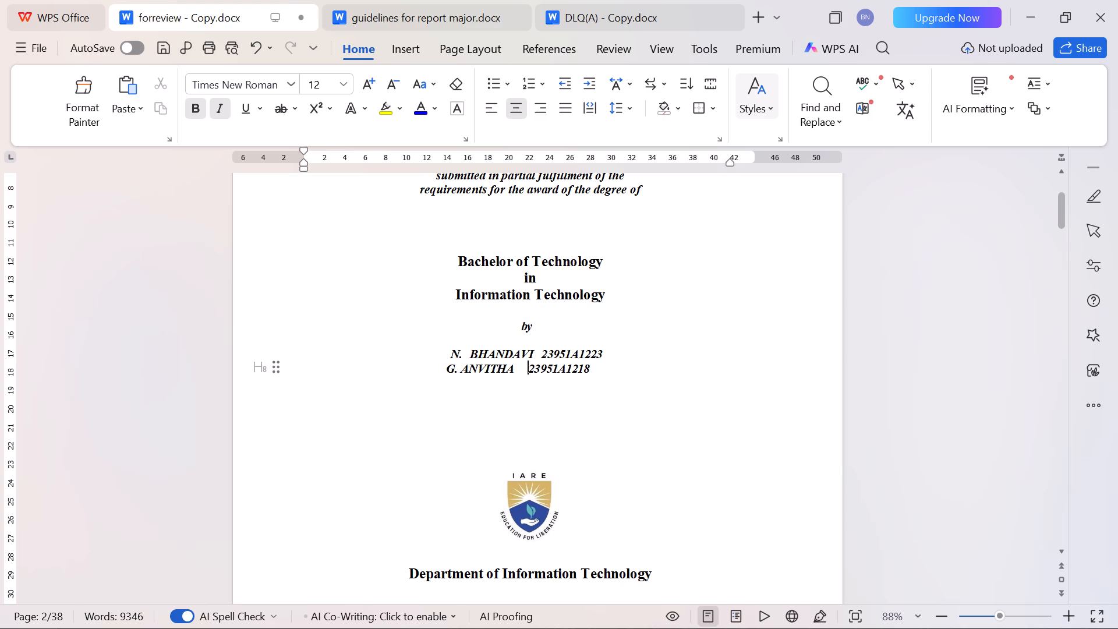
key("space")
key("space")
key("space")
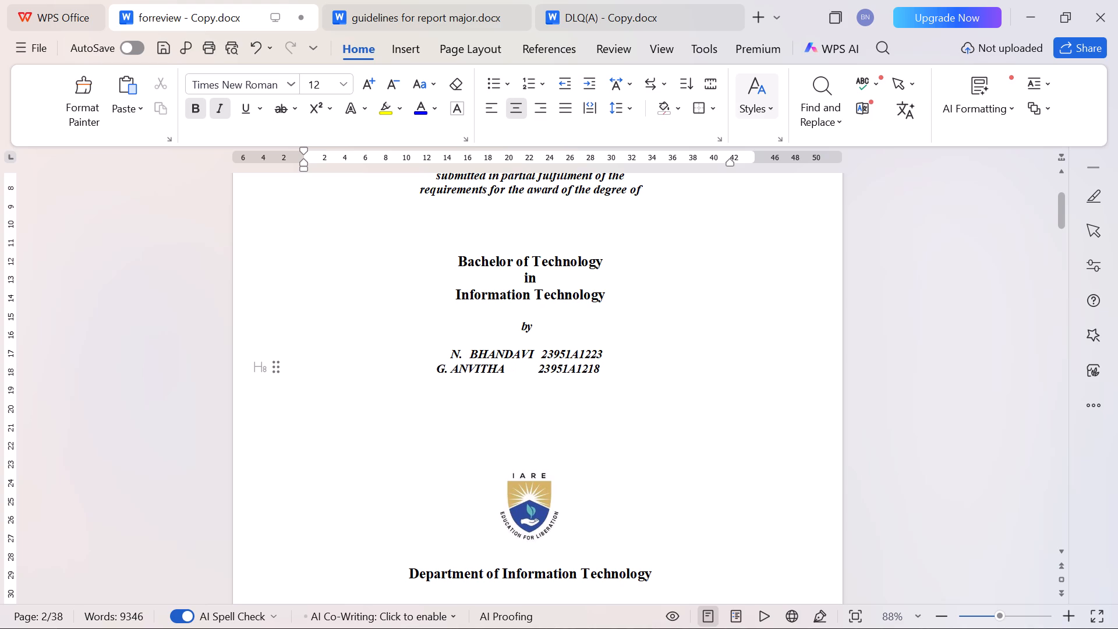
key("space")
Insert leading spaces before the second student's name to shift the line toward the first student's entry.
left_click(434, 370)
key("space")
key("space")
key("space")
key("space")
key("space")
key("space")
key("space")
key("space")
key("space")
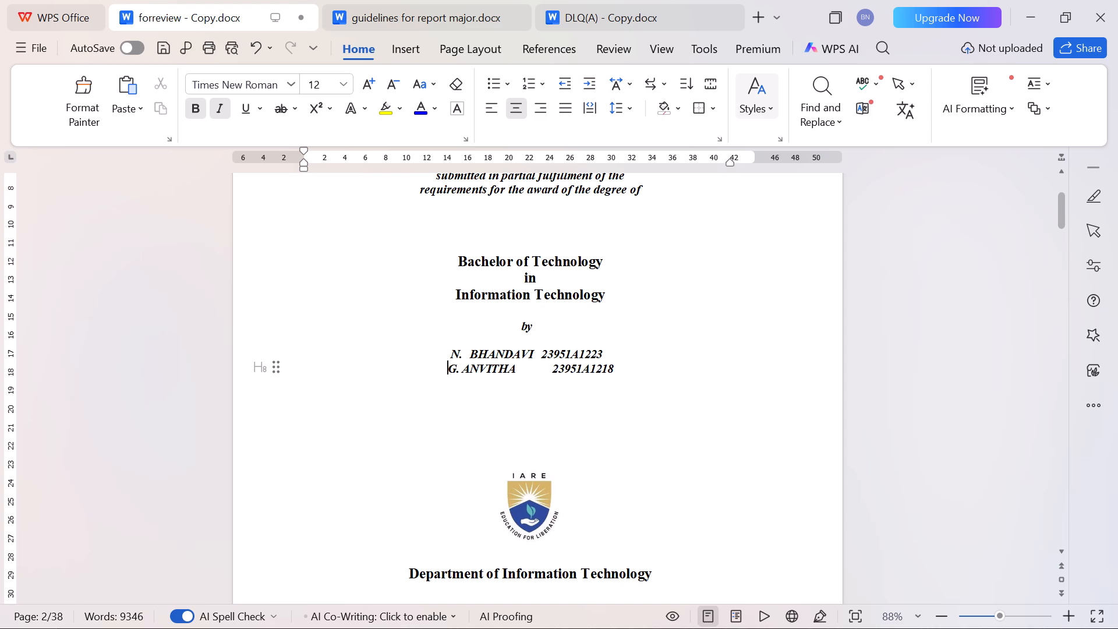
Narrow the gap before the second student's roll number to line it up under the first student's roll number.
left_click(555, 371)
key("Left")
key("BackSpace")
key("BackSpace")
key("BackSpace")
key("BackSpace")
key("BackSpace")
key("BackSpace")
key("BackSpace")
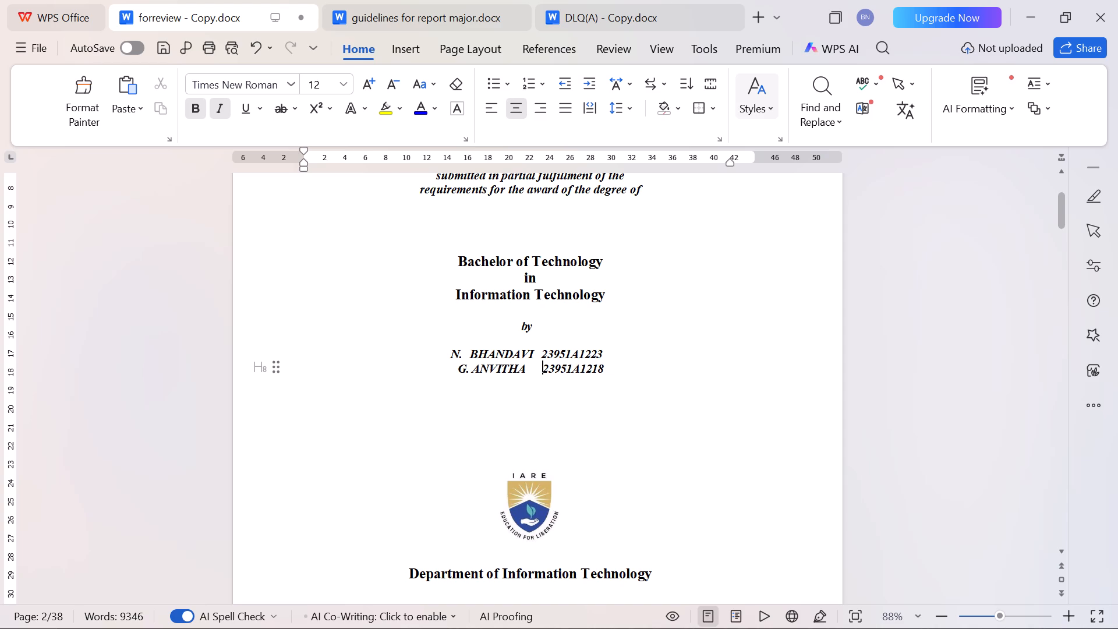
key("BackSpace")
key("BackSpace")
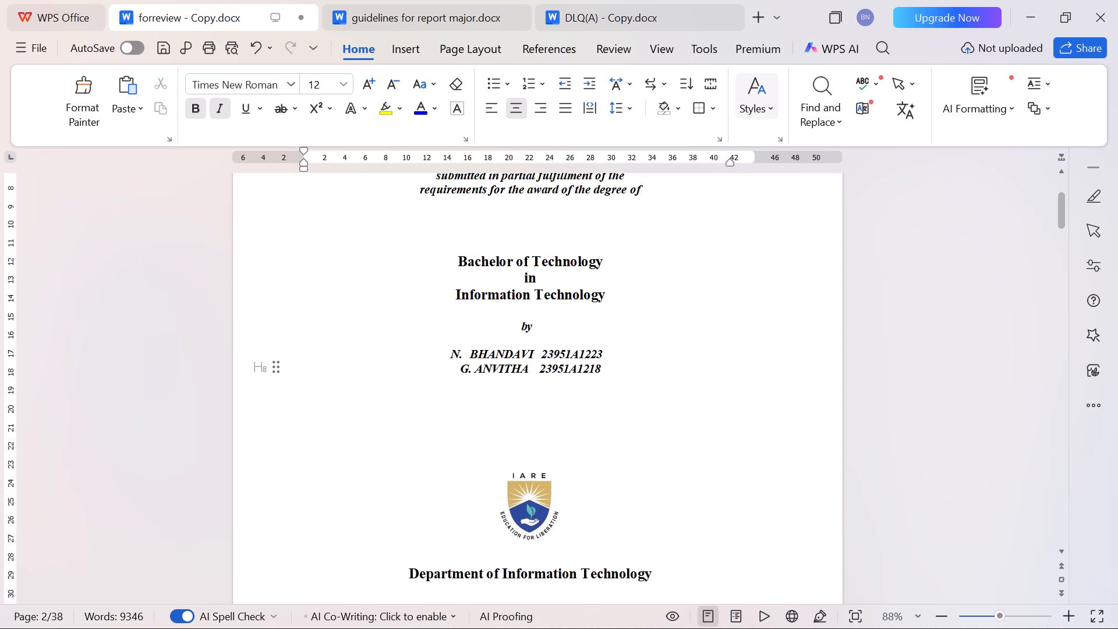
Remove the italic formatting from the two student lines on the title page.
left_click_drag(604, 369, 446, 349)
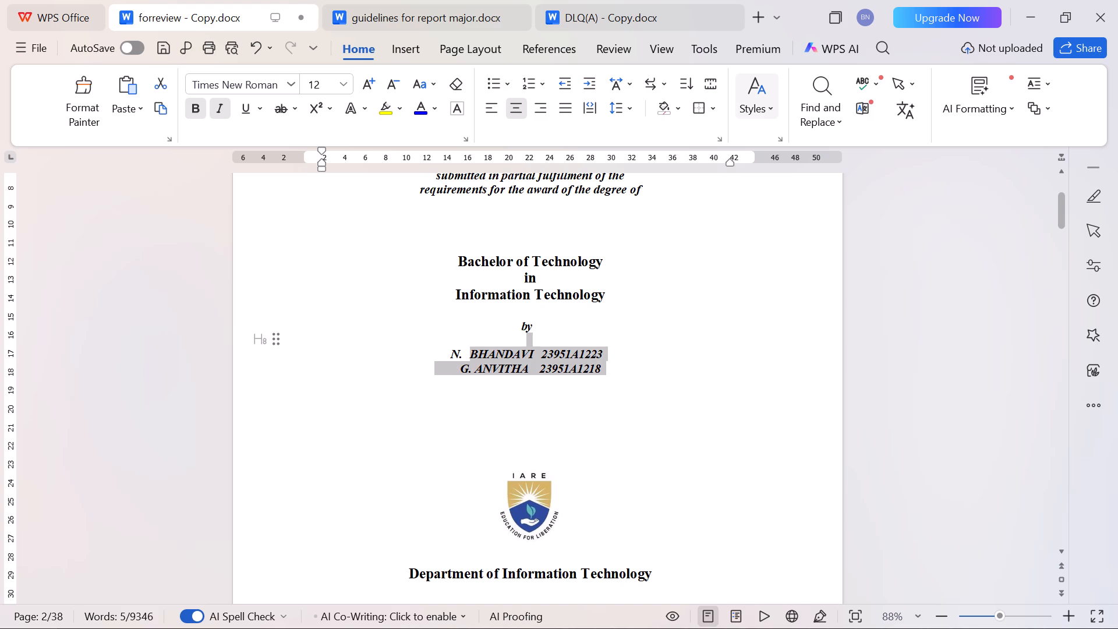
left_click_drag(446, 349, 454, 353)
left_click(365, 305)
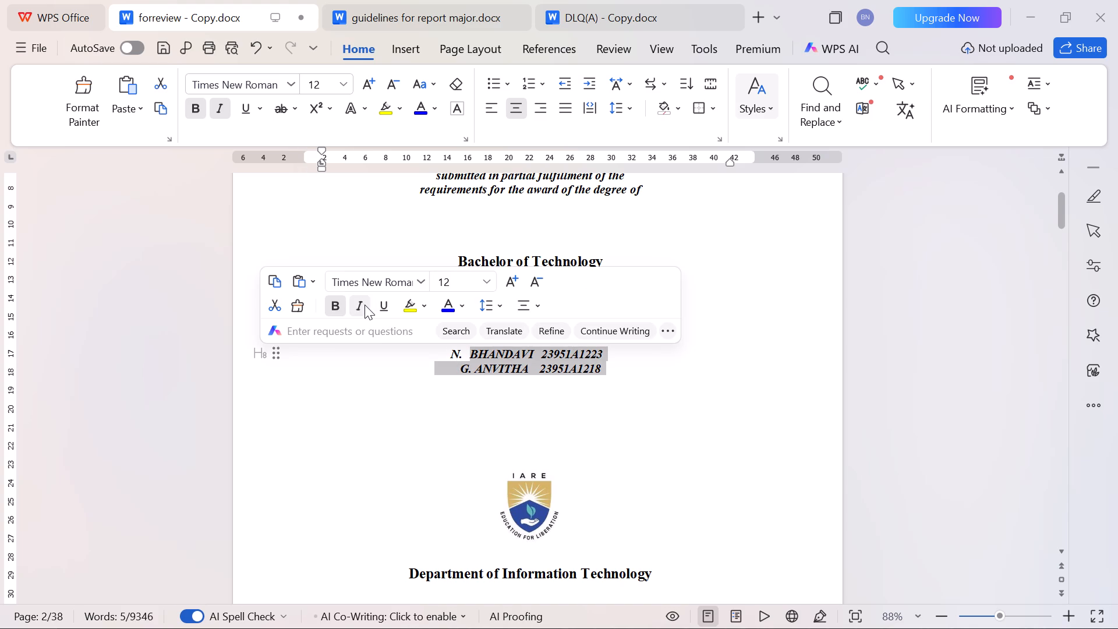
Add the third student's name and roll number on a new line below the second student's.
left_click(622, 370)
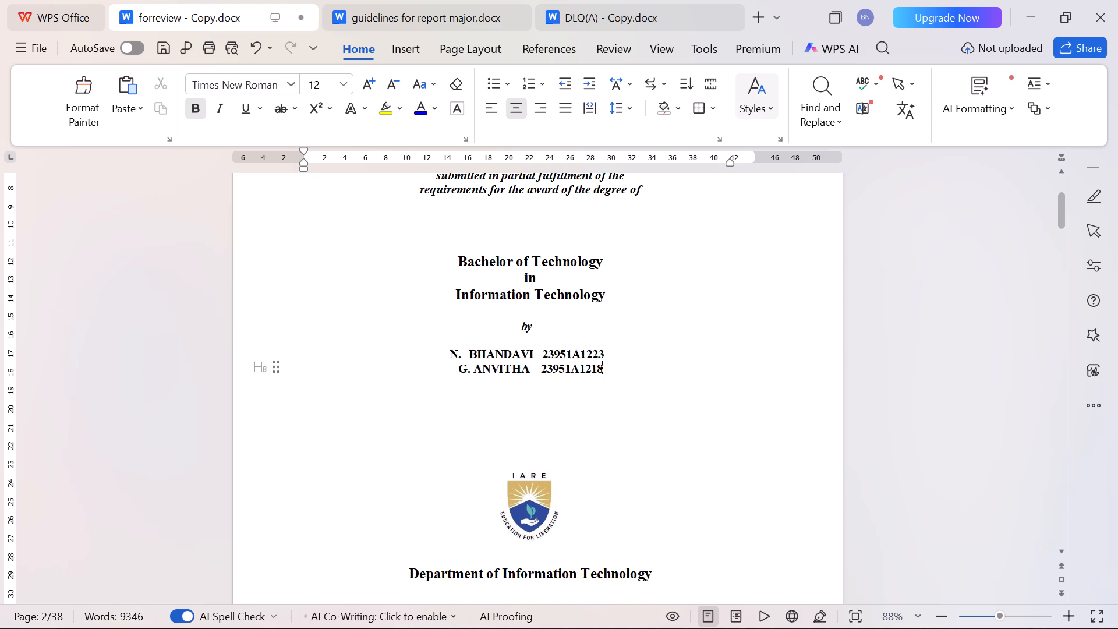
key("Return")
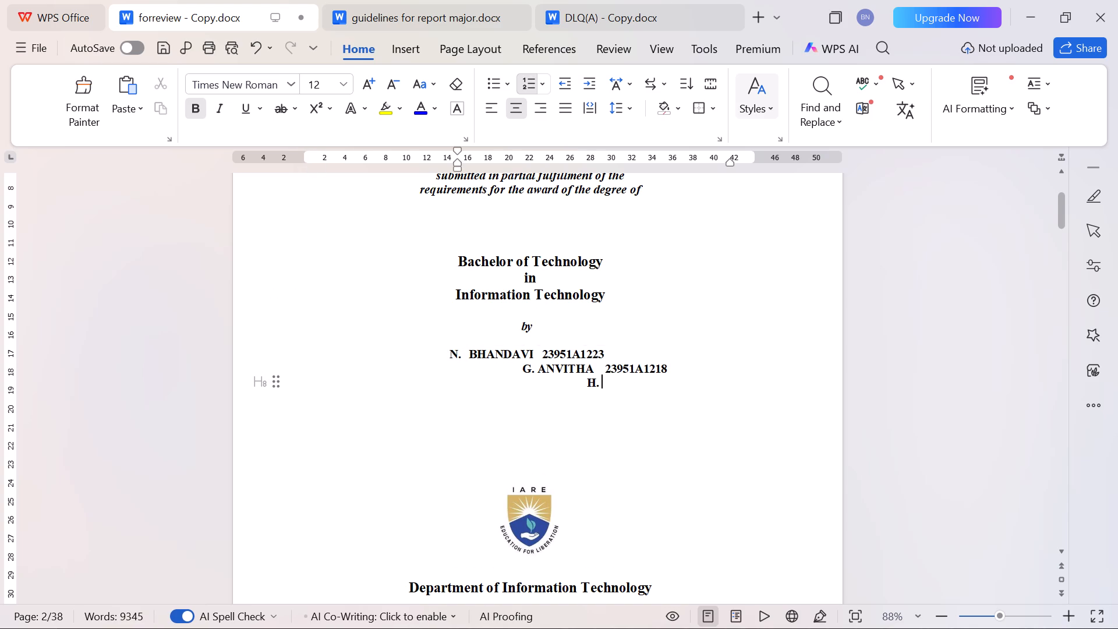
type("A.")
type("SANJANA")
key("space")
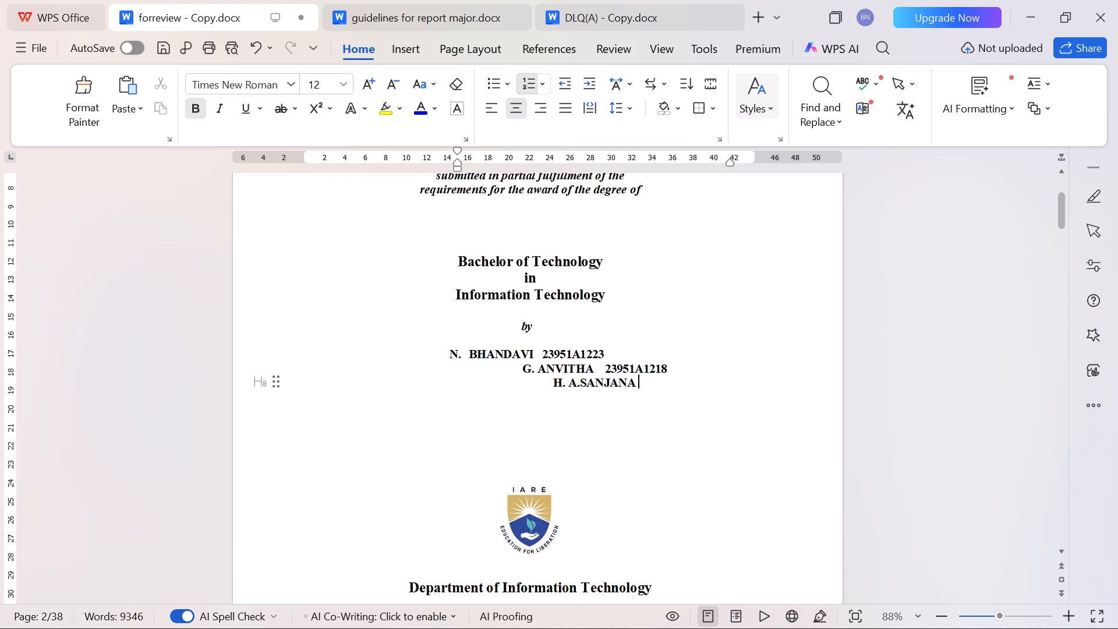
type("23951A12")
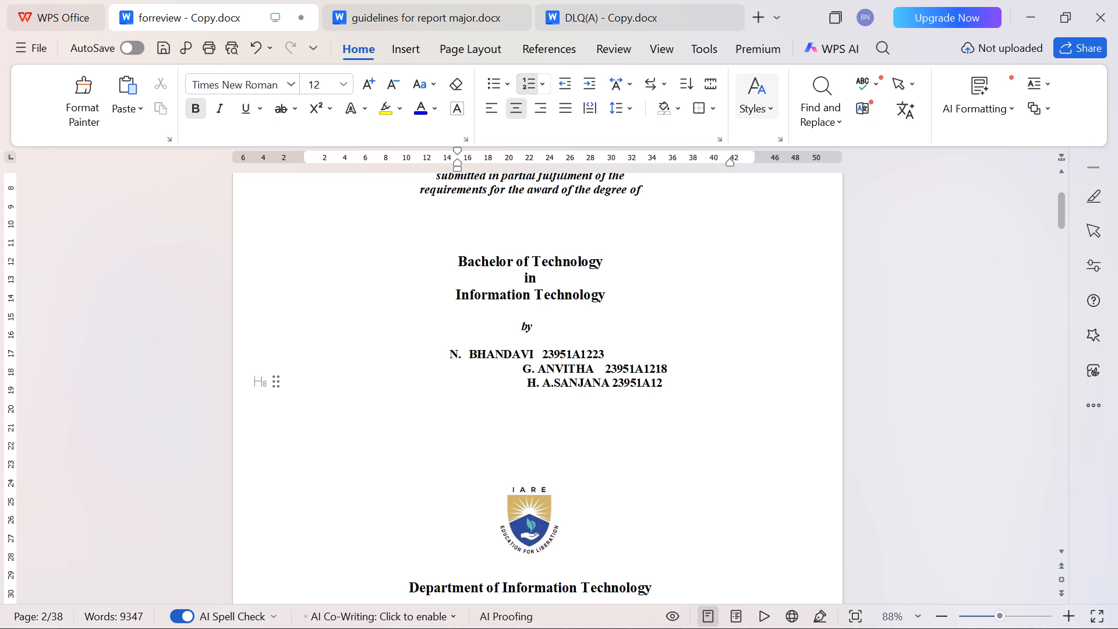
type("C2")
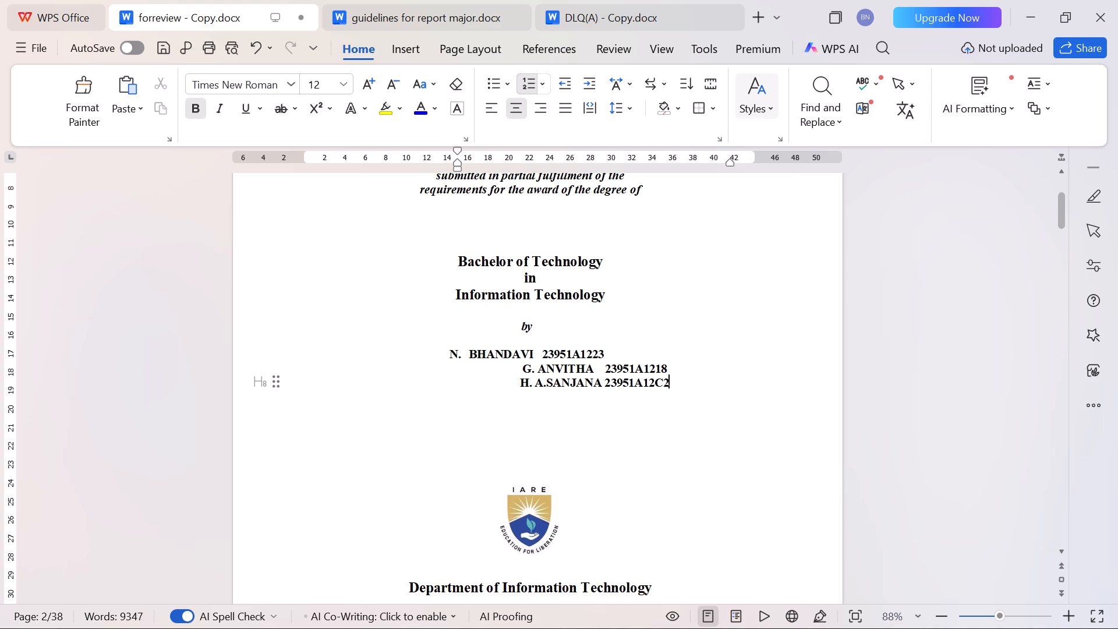
Remove the automatic list letter "H." from the start of the third student's line.
left_click(533, 386)
key("BackSpace")
key("BackSpace")
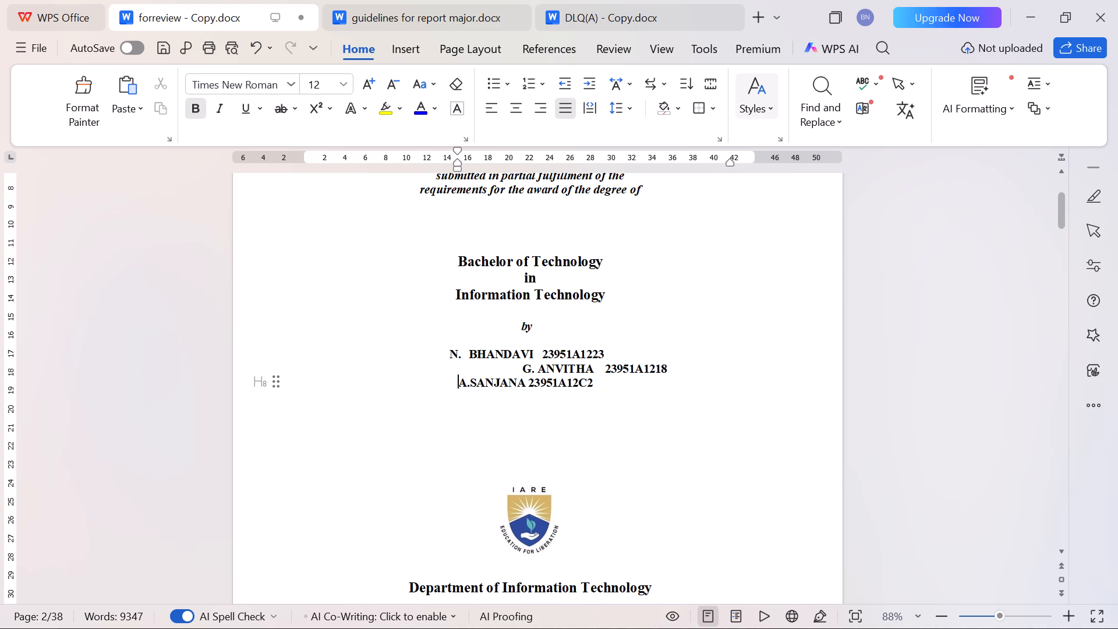
Turn off centre alignment on the second student's line to line it up with the third student's line.
triple_click(595, 367)
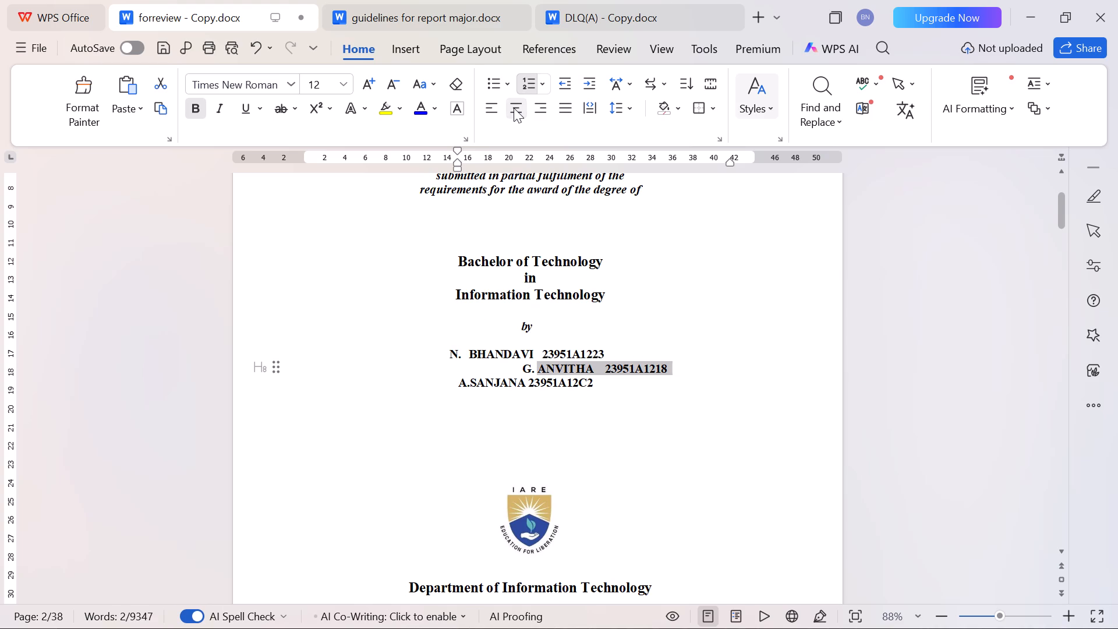
left_click(514, 107)
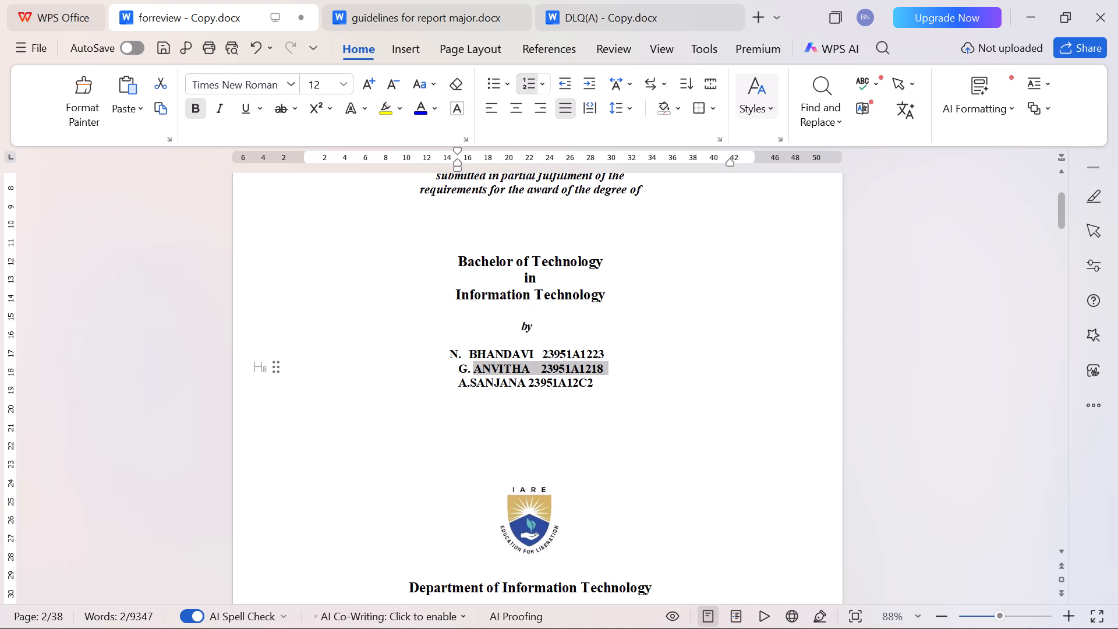
Widen the gap between the third student's name and roll number to bring the number under those above.
left_click(529, 384)
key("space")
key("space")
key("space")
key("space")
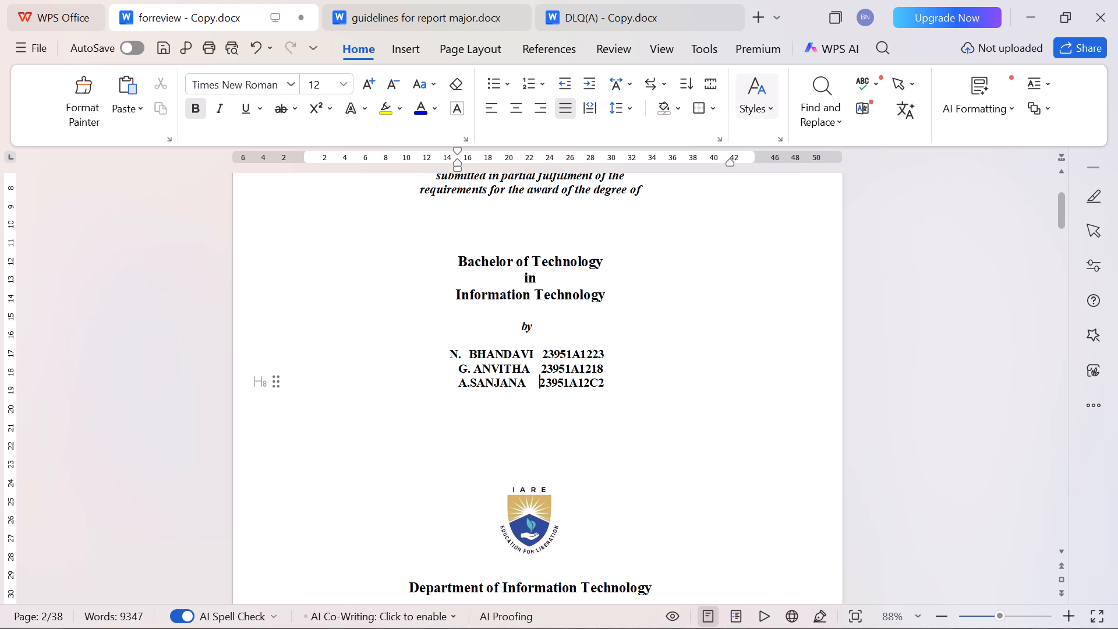
Add one more space between the third student's name and roll number.
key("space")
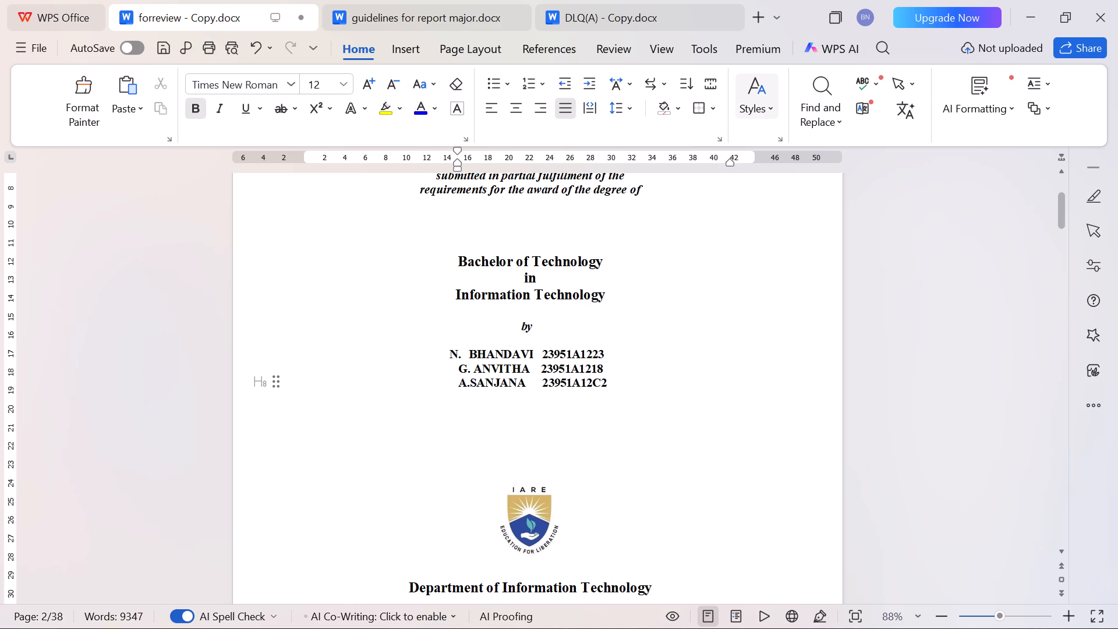
Set the font size of the three student name and roll number lines to 14.
left_click_drag(617, 384, 441, 355)
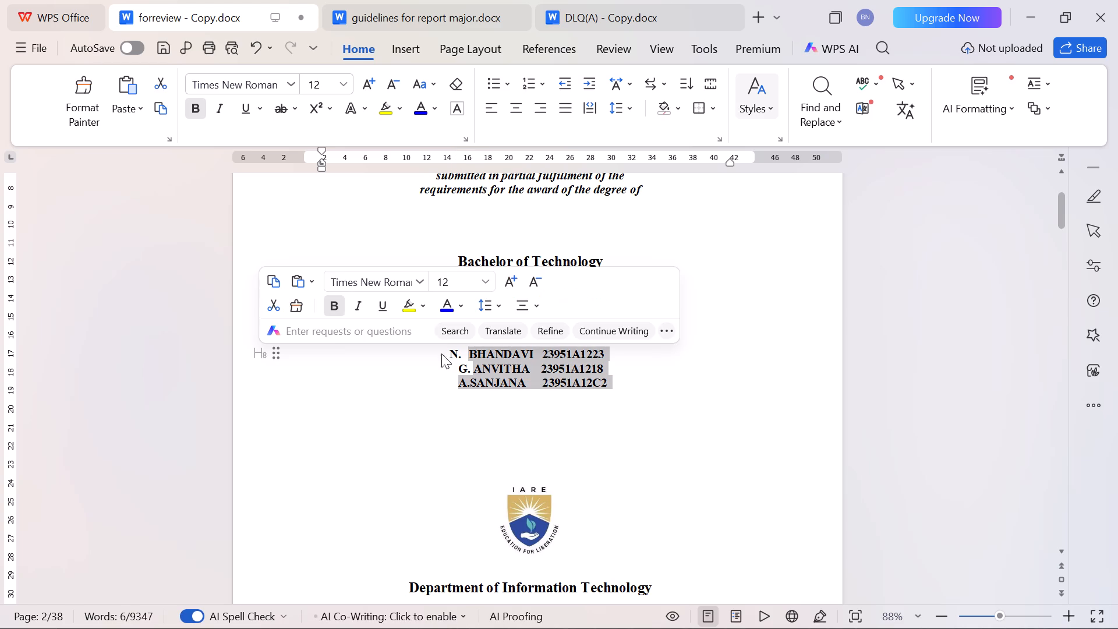
left_click(466, 288)
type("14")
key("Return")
Widen the gap between the first student's name and roll number with several extra spaces.
left_click(542, 379)
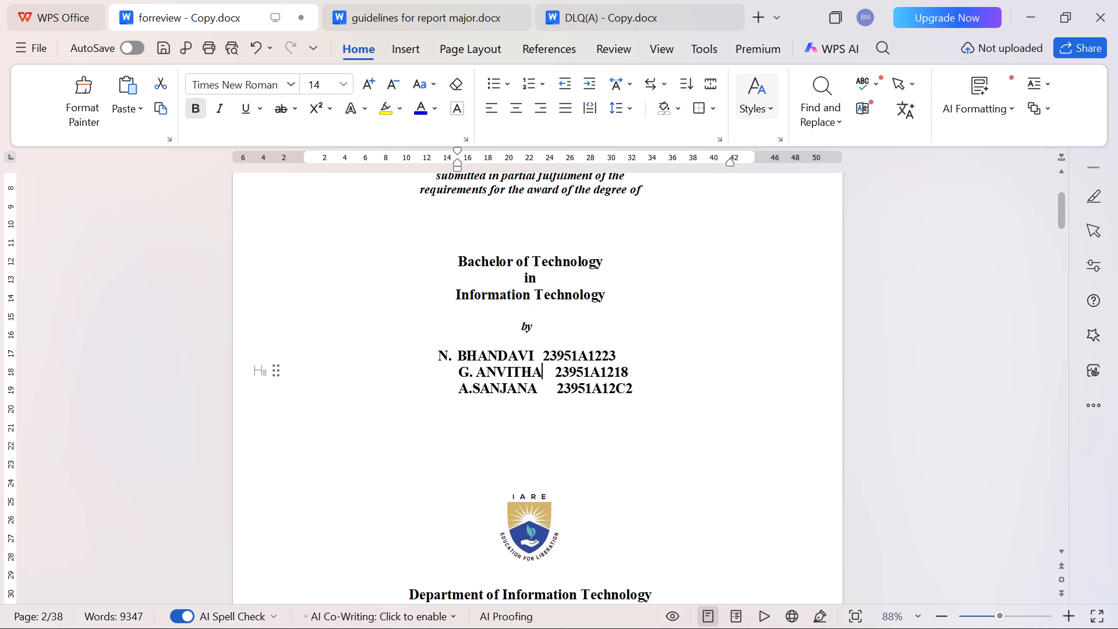
left_click(544, 358)
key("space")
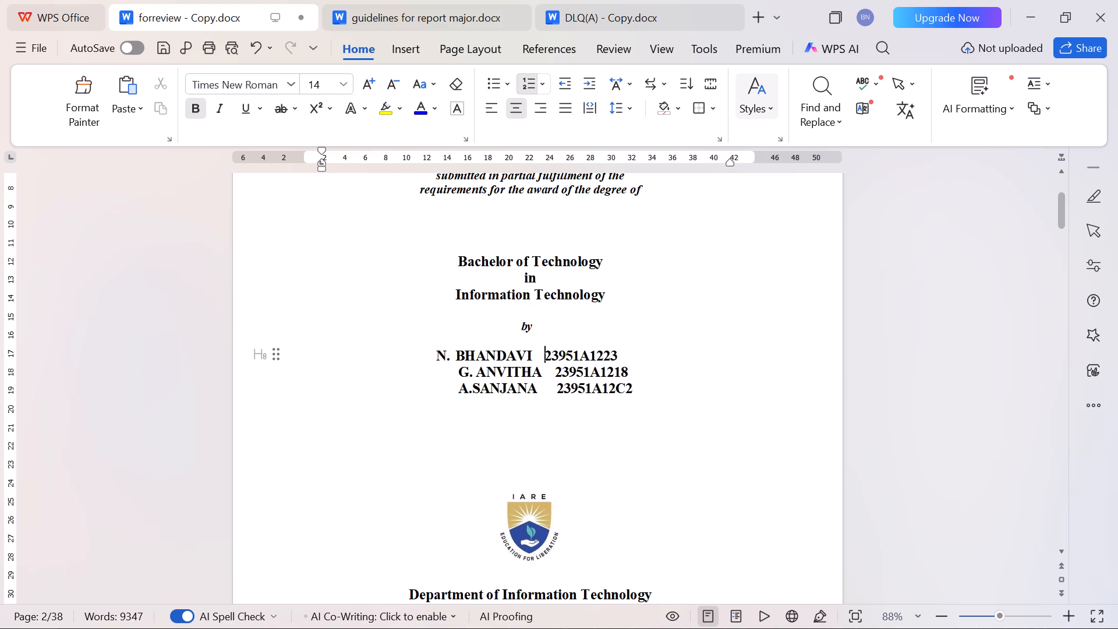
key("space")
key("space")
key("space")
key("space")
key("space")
Adjust the spacing after the second student's name to shift the roll number slightly further from it.
left_click(540, 373)
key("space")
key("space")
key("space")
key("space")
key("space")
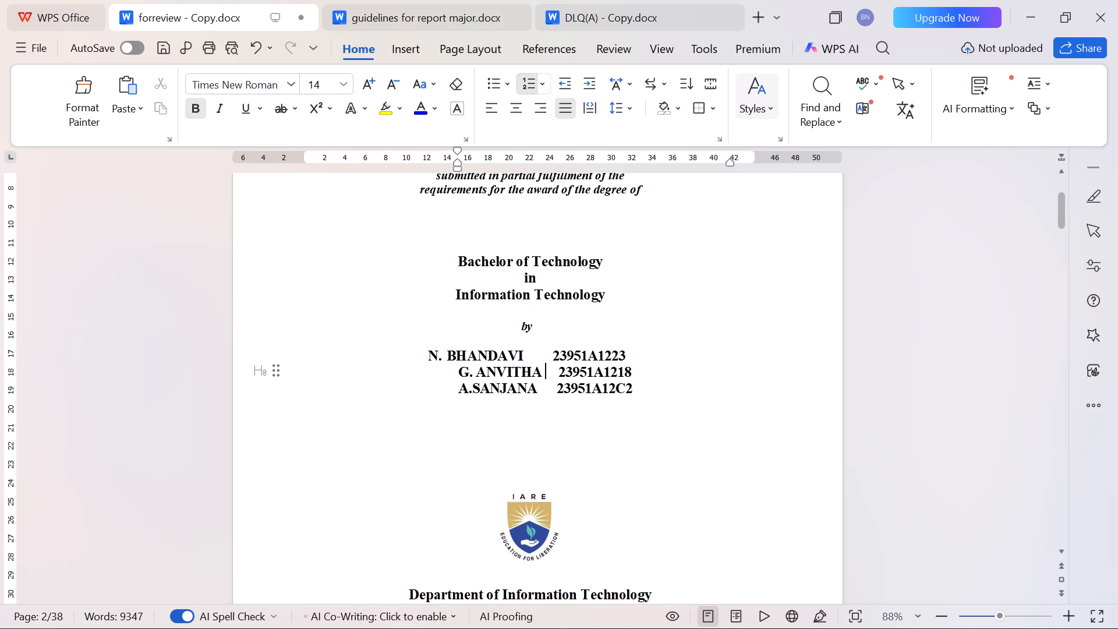
key("BackSpace")
key("BackSpace")
key("BackSpace")
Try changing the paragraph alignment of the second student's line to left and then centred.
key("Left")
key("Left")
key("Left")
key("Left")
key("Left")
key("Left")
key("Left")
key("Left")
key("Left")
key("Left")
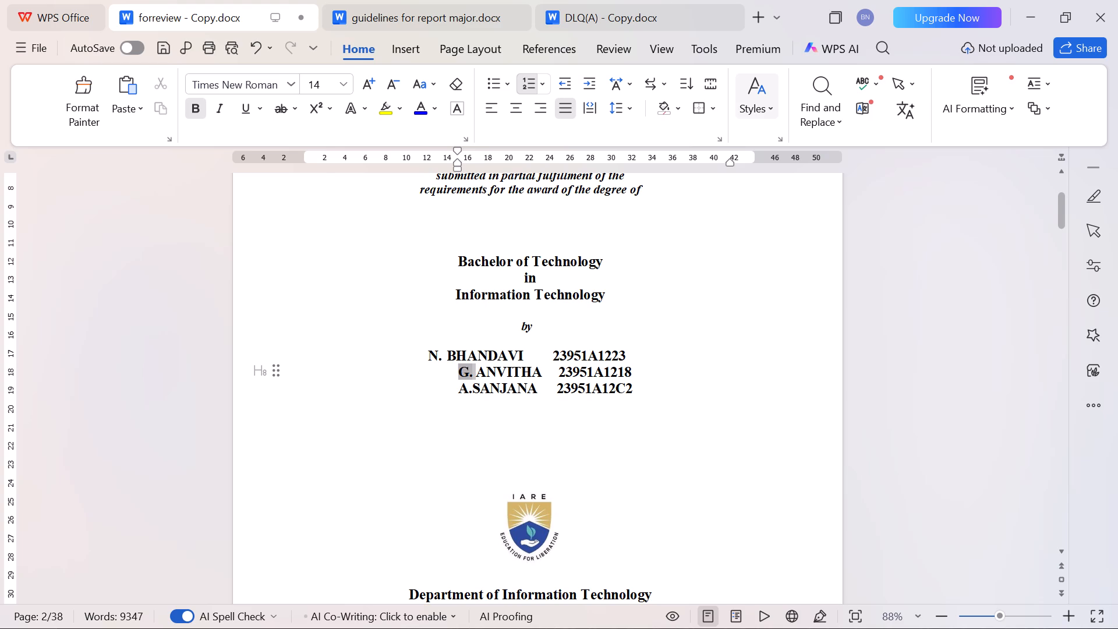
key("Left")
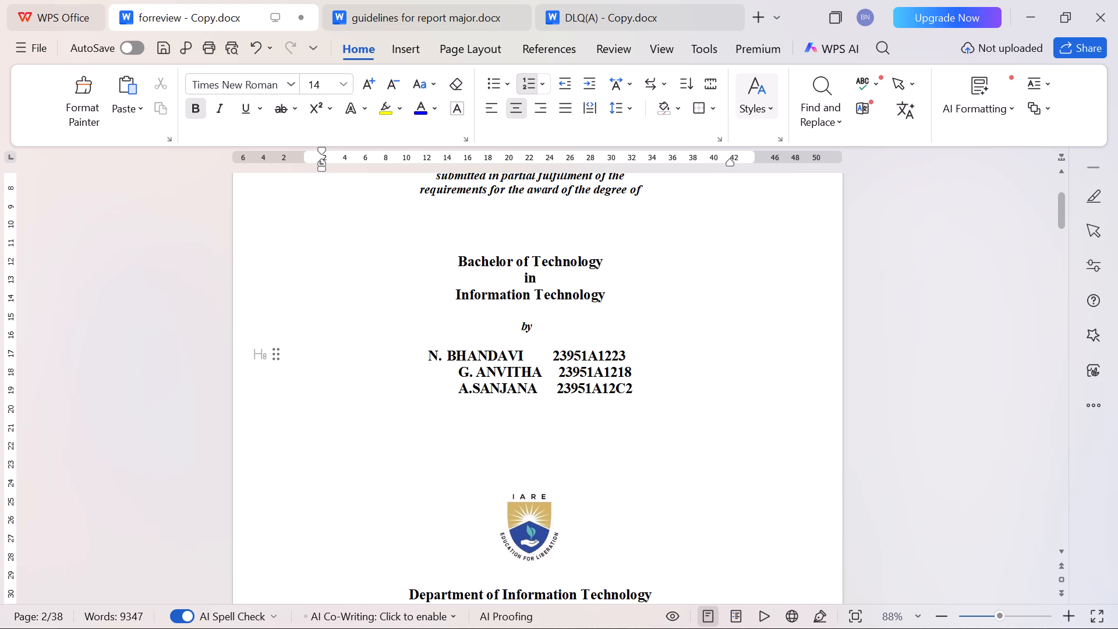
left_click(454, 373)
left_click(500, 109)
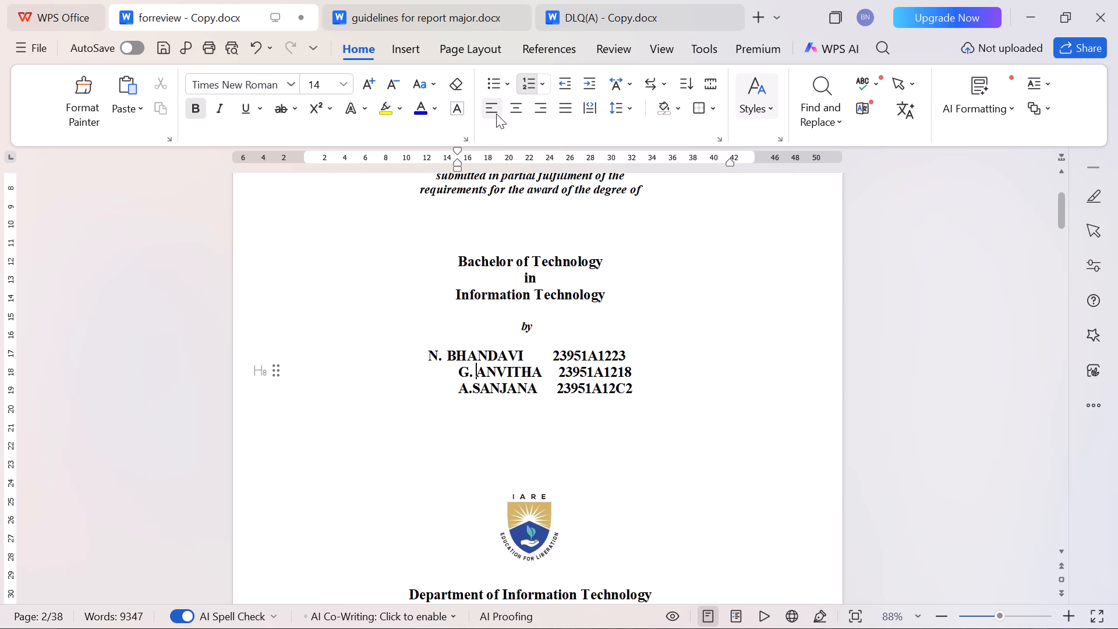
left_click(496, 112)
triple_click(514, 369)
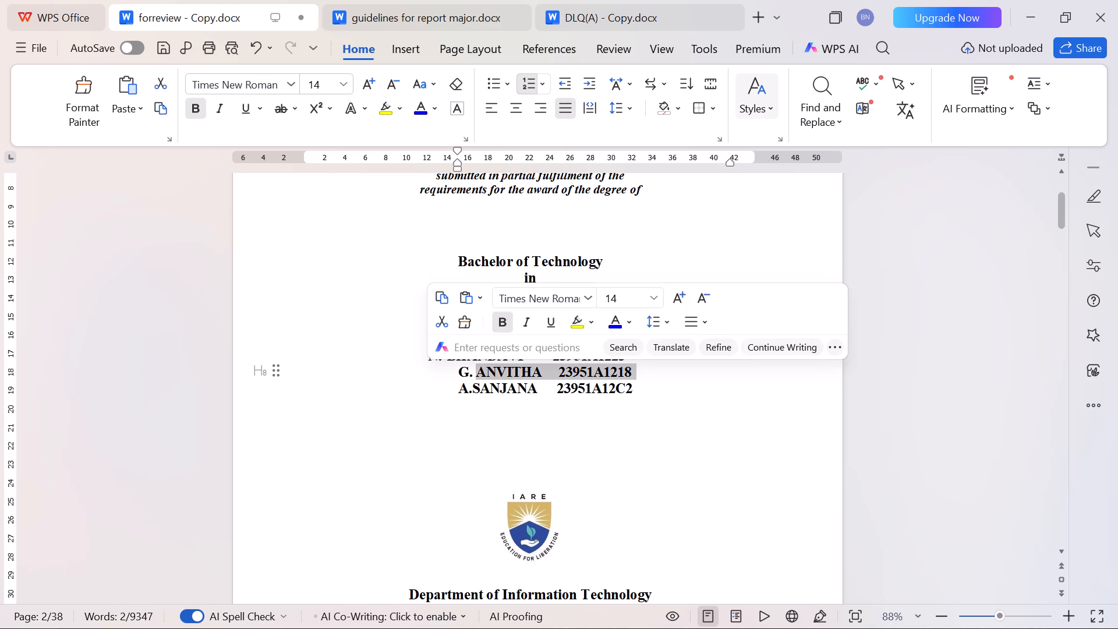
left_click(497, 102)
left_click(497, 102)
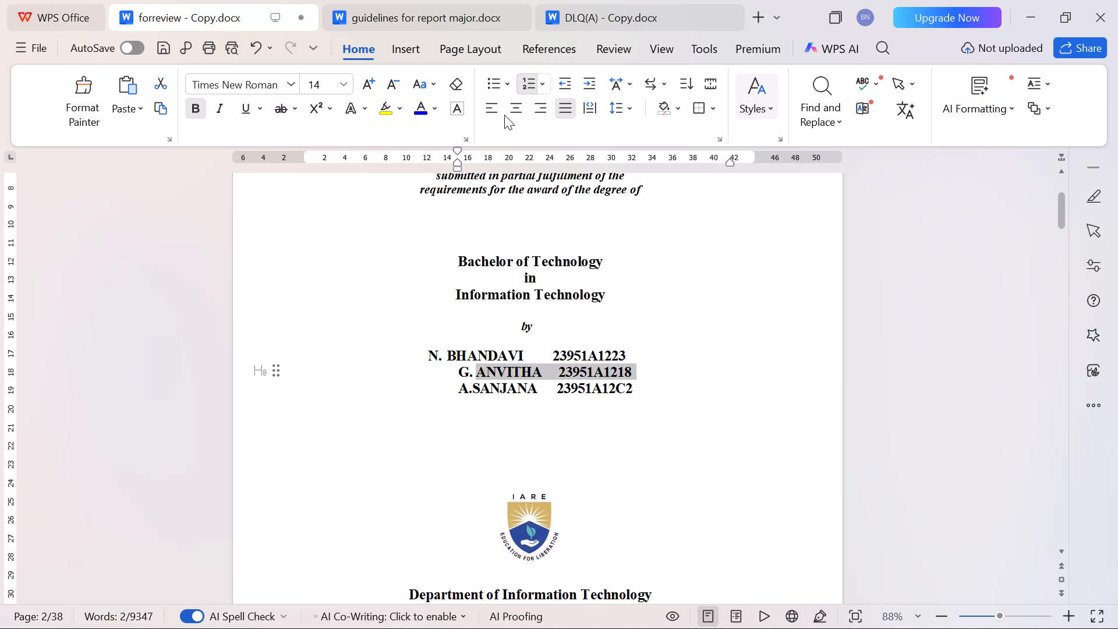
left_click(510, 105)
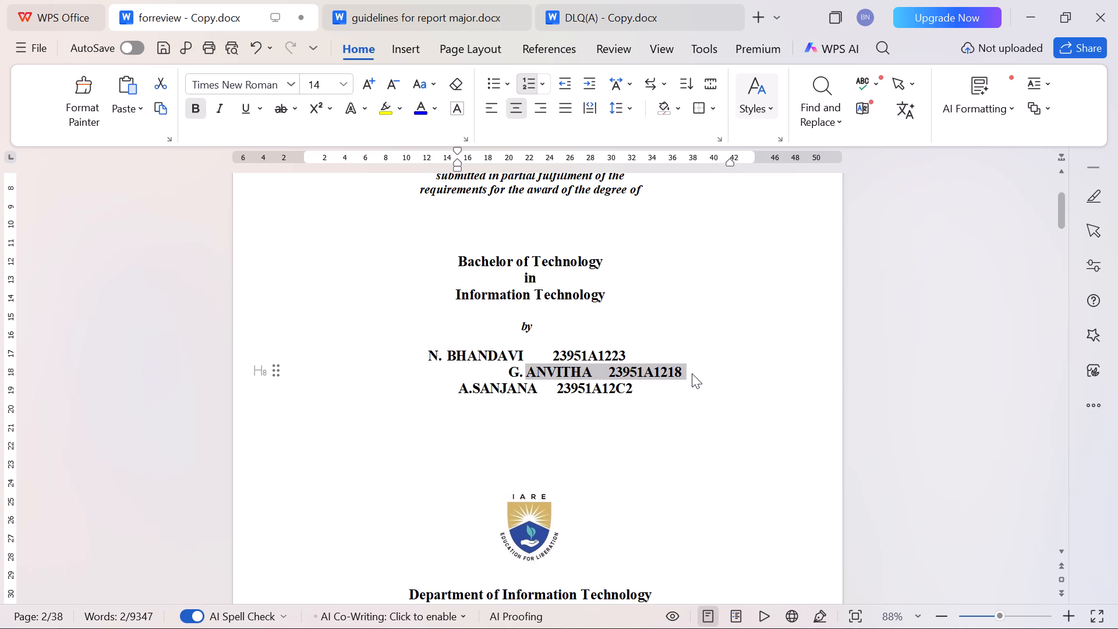
Replace the automatic list letter on the second student's line with the plain typed initial "G .", removing the line's indent.
left_click(696, 367)
left_click(514, 368)
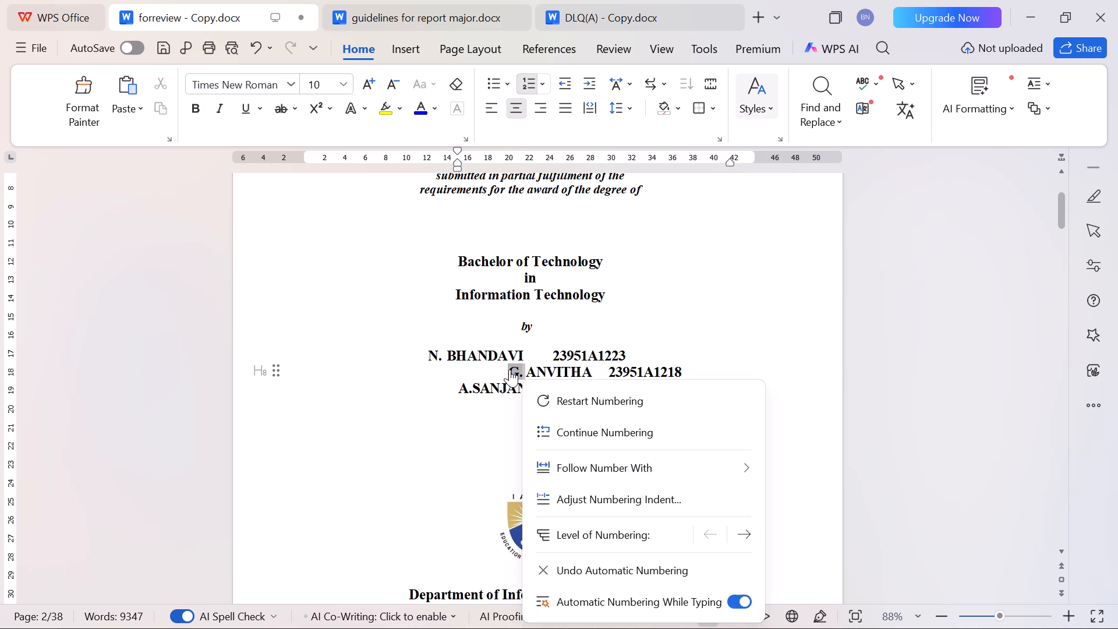
left_click(510, 369)
left_click(507, 367)
key("BackSpace")
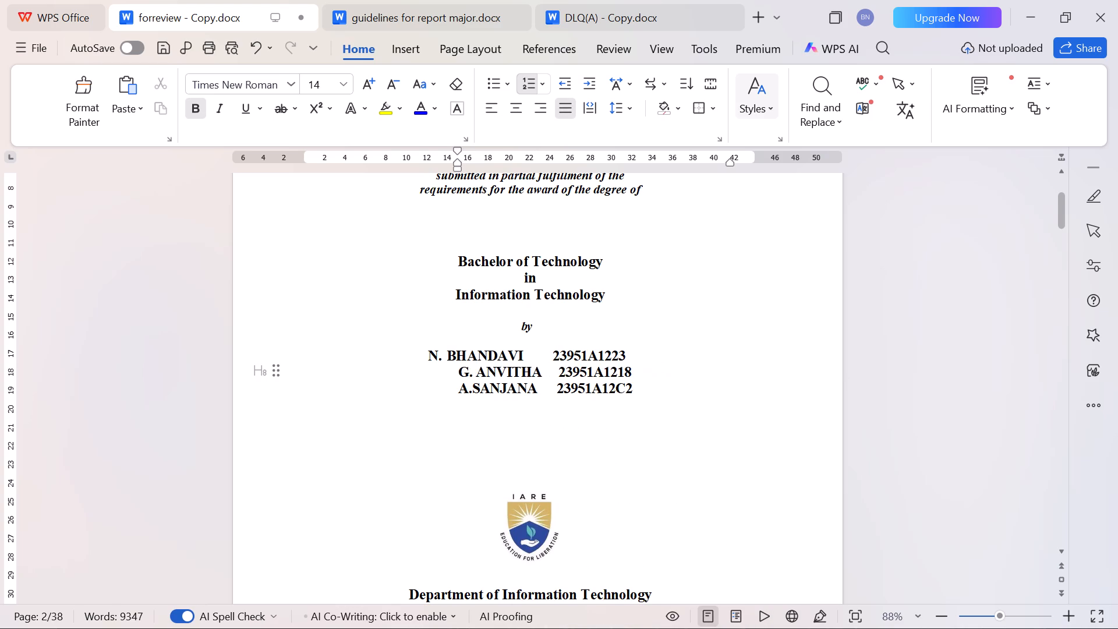
key("BackSpace")
key("BackSpace")
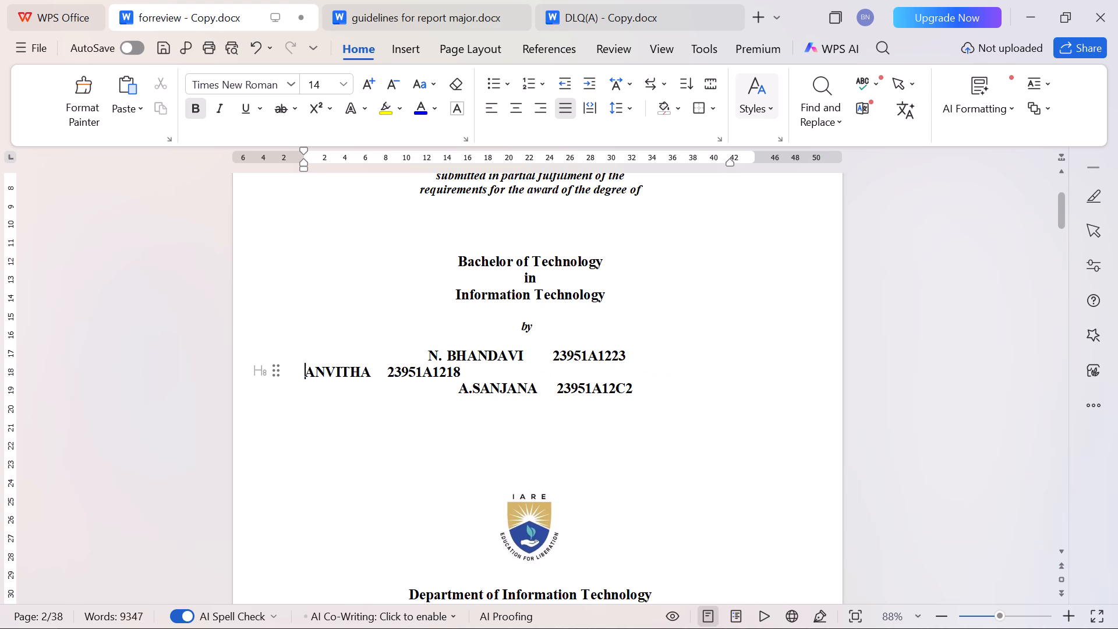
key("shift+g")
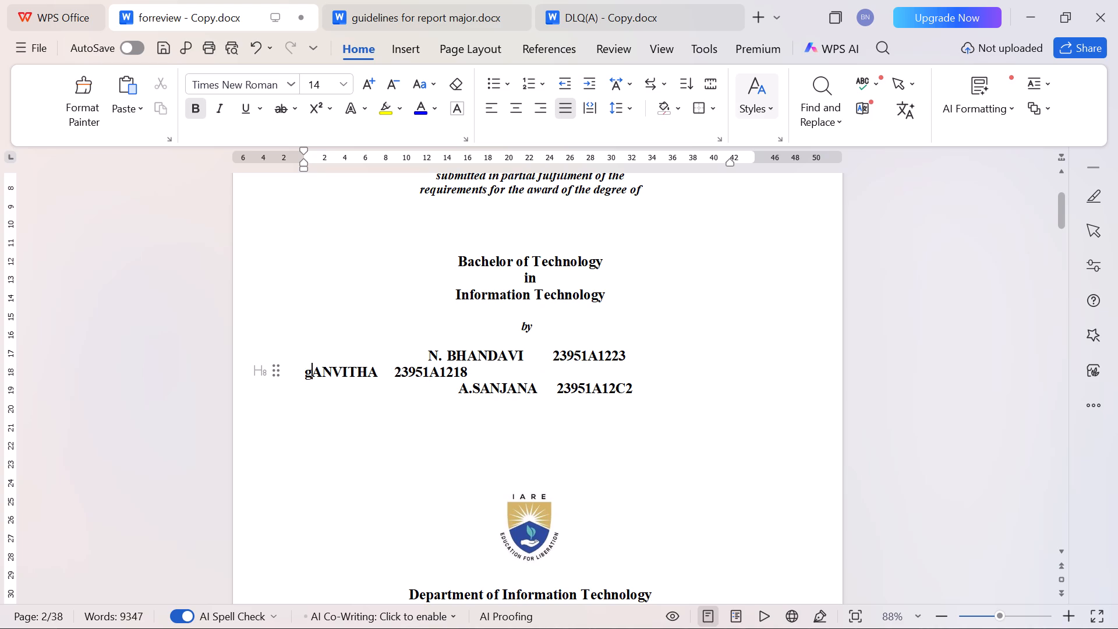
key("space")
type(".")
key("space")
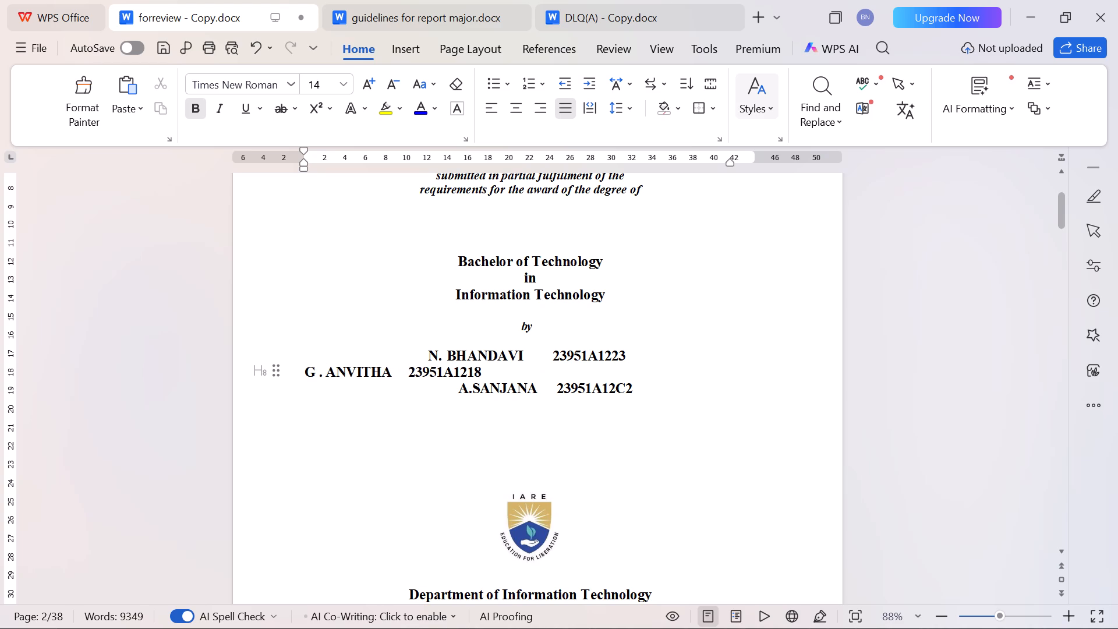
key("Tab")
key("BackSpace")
Indent the second student's line with leading spaces until it starts directly under the first student's initial.
left_click(302, 370)
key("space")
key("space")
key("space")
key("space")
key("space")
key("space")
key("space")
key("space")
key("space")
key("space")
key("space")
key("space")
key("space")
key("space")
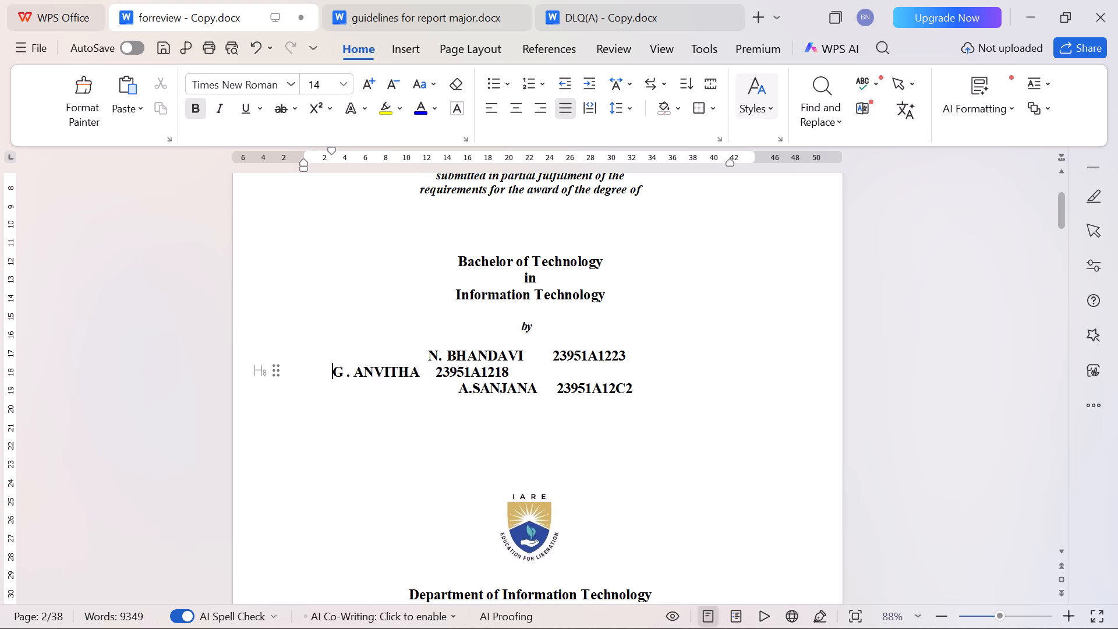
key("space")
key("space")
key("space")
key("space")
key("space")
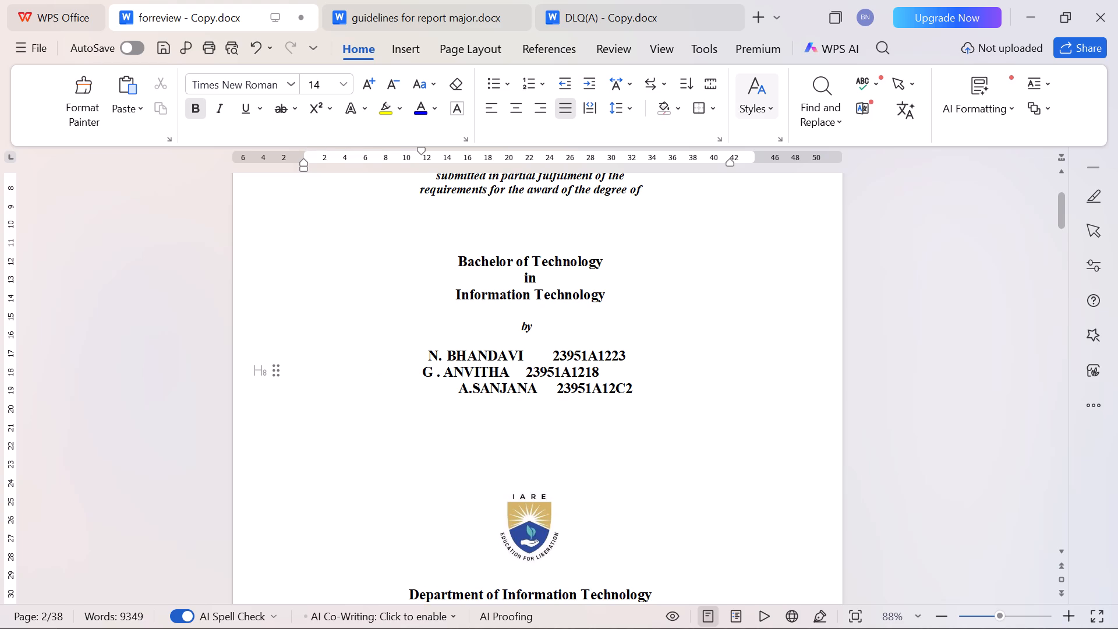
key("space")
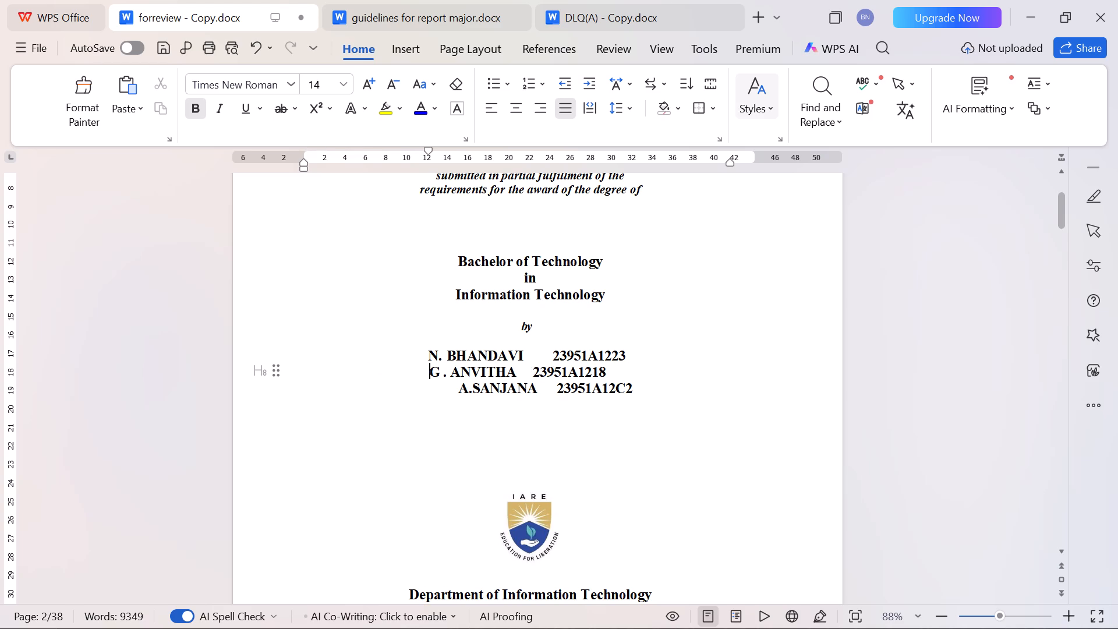
Remove the third student's line indent and re-indent the line so it starts directly under the two names above.
left_click(459, 390)
key("BackSpace")
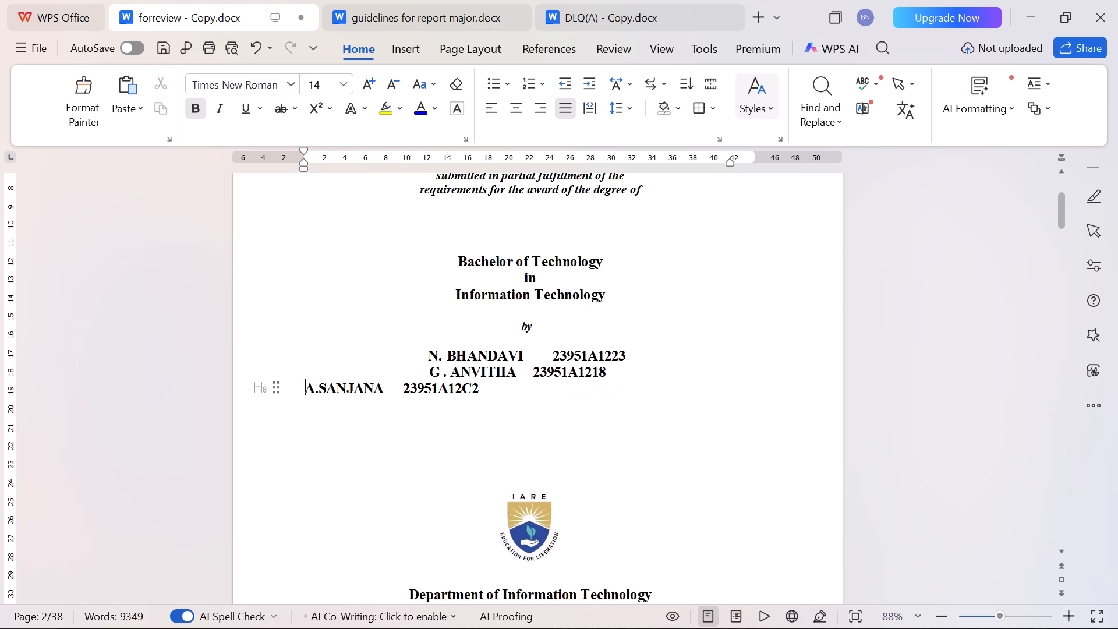
key("Tab")
key("Tab")
key("Tab")
key("Tab")
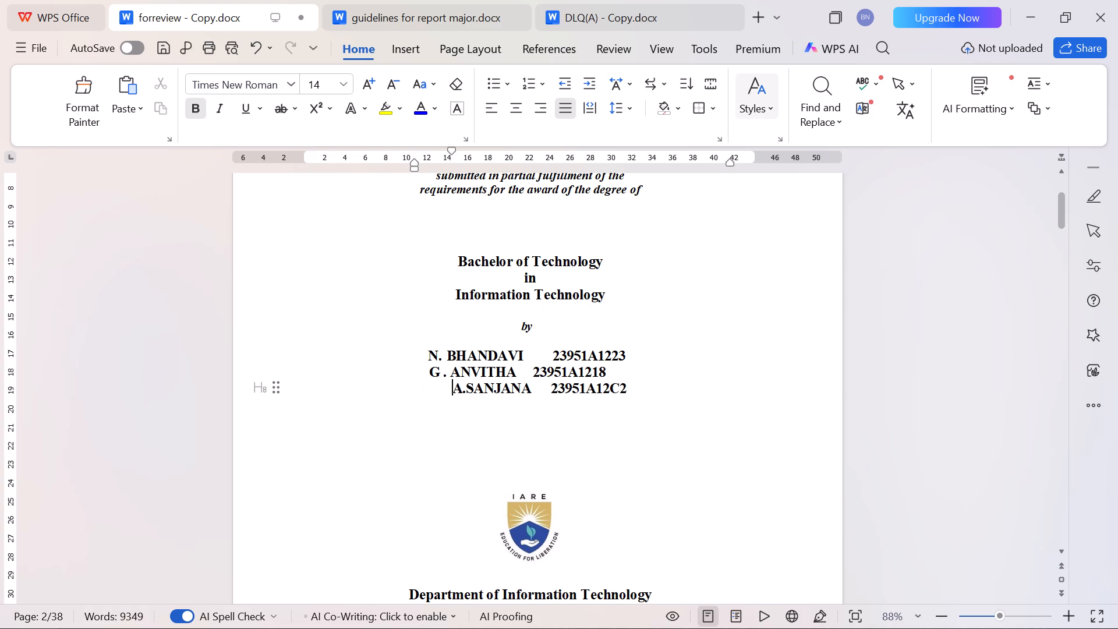
key("BackSpace")
key("Tab")
key("Tab")
key("Tab")
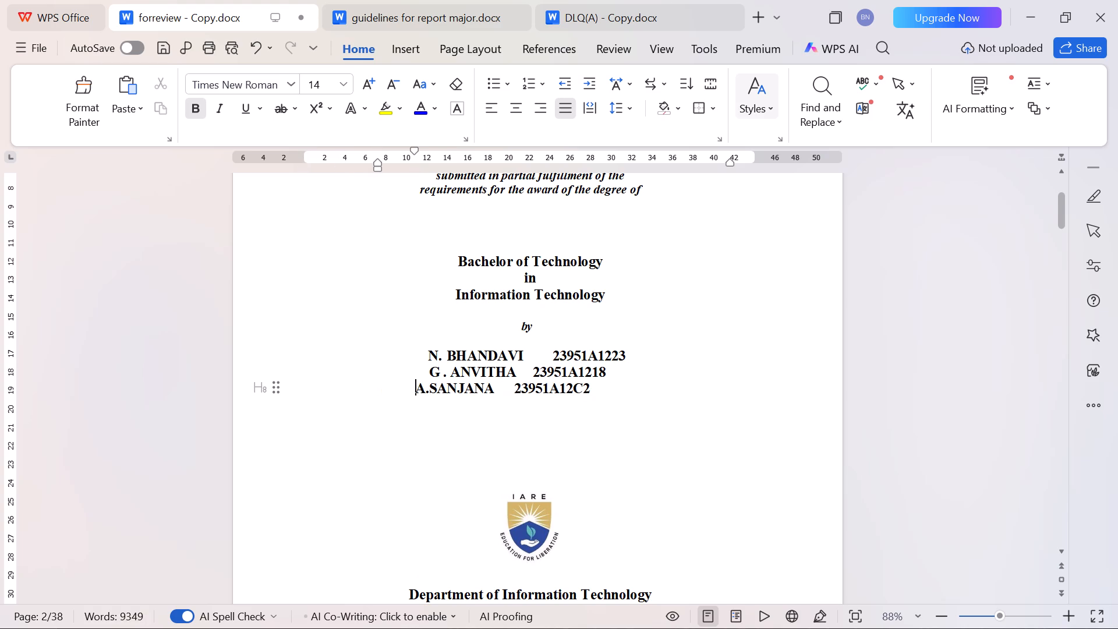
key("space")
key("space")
key("BackSpace")
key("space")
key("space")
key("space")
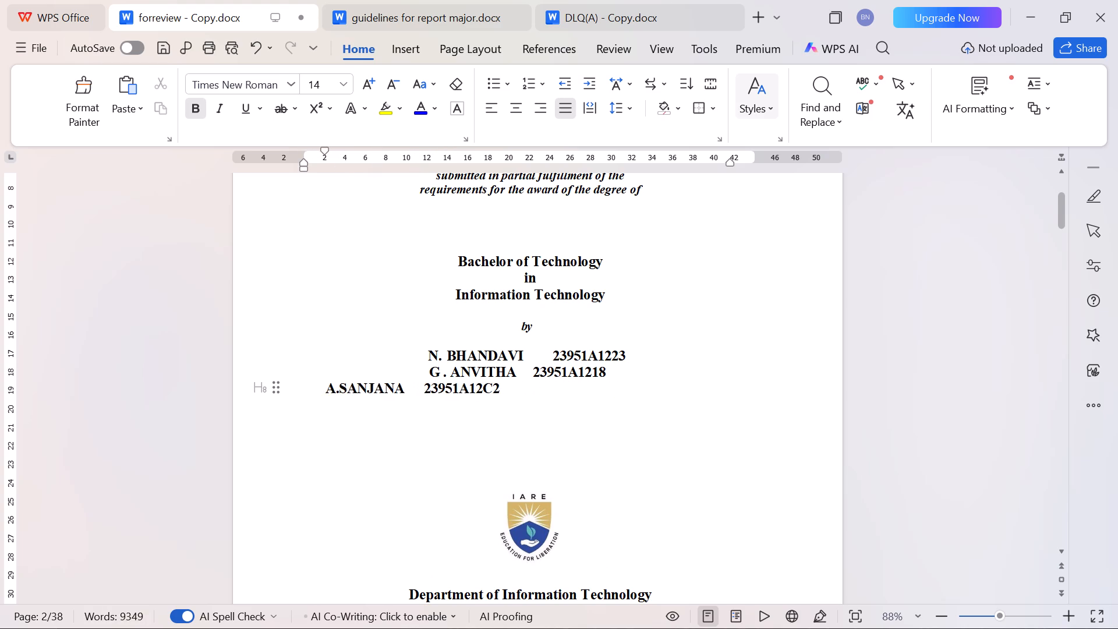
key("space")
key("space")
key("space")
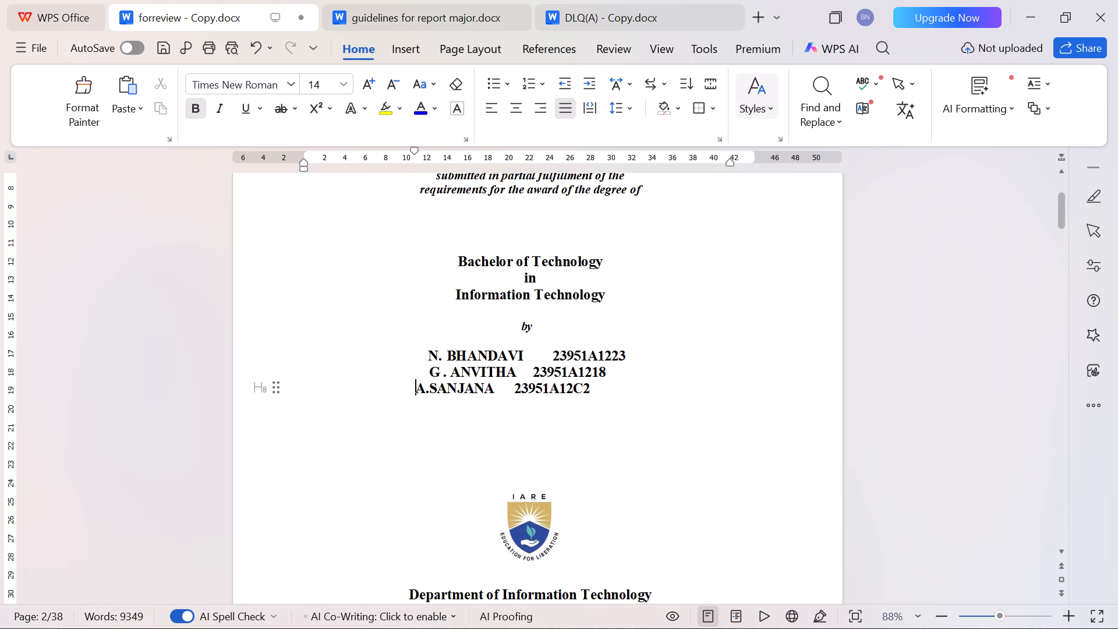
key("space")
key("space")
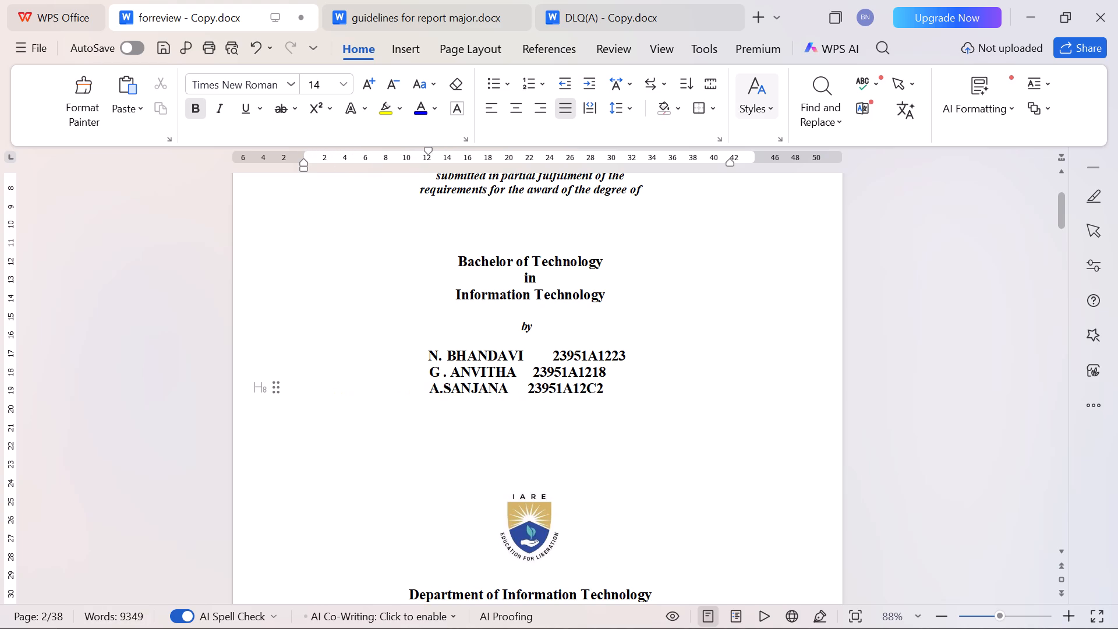
Widen the gap between the second student's name and roll number to bring it under the first roll number.
left_click(535, 372)
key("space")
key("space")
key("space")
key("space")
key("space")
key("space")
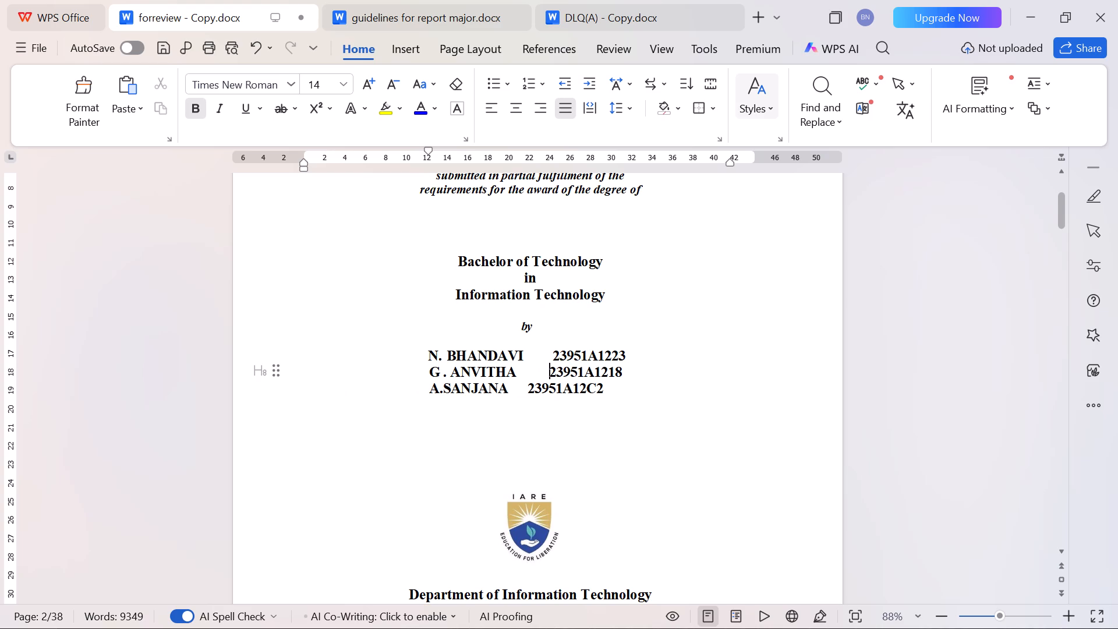
Widen the gap between the third student's name and roll number to line it up with the roll numbers above.
left_click(530, 388)
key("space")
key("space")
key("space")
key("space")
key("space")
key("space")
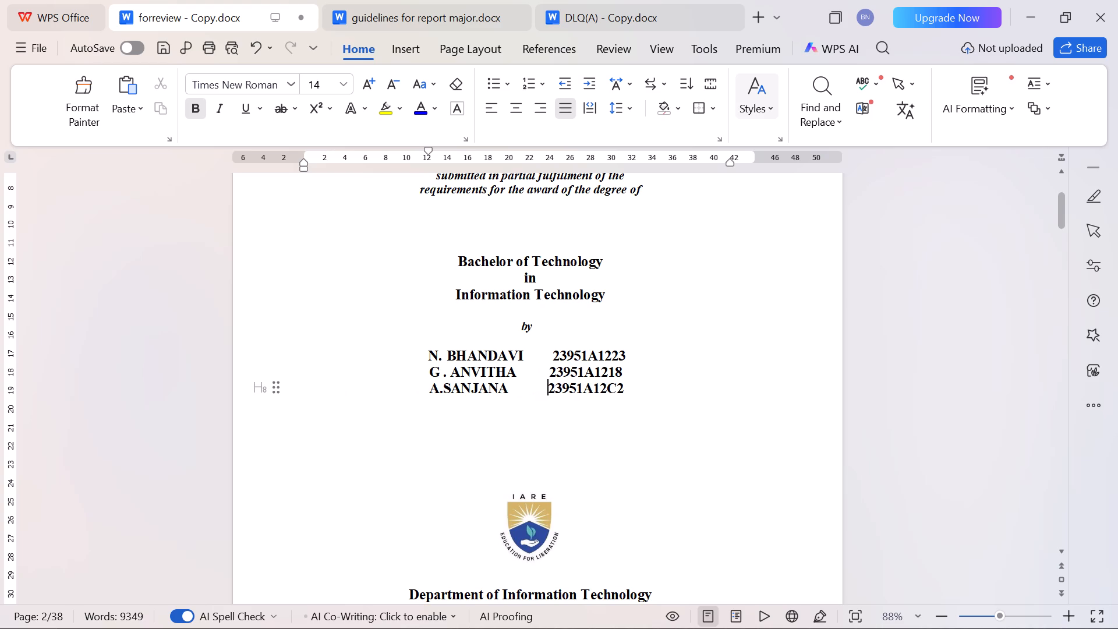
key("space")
Add one more space before the second student's roll number to finish aligning the column.
left_click(549, 373)
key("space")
Copy the IARE logo from the sample title page in the "guidelines for report major" document.
left_click(489, 0)
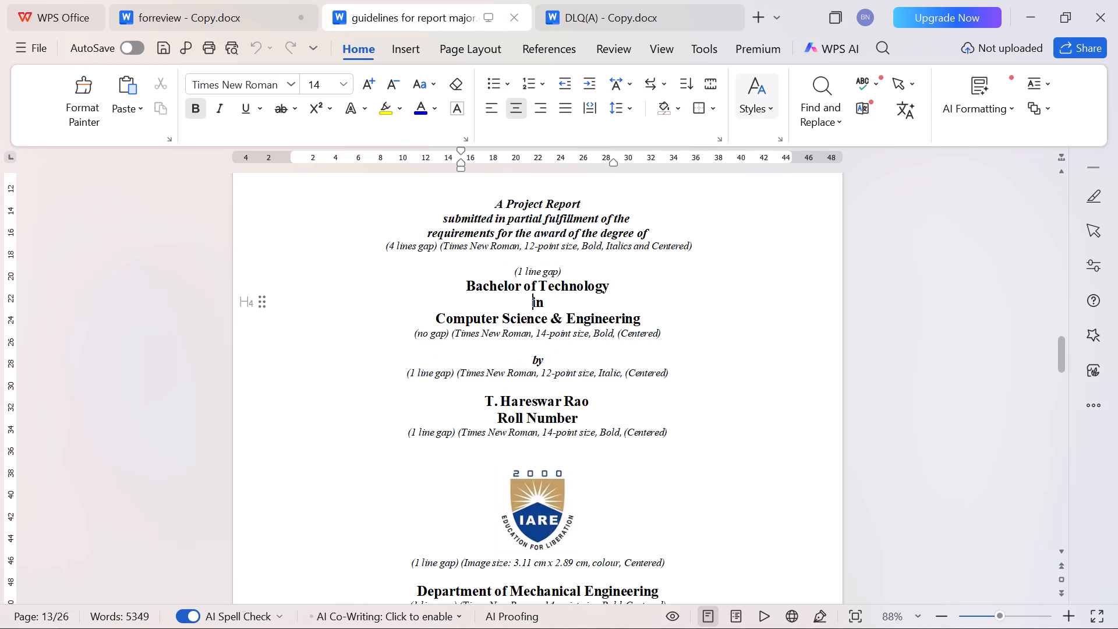
scroll(550, 414, "down", 3)
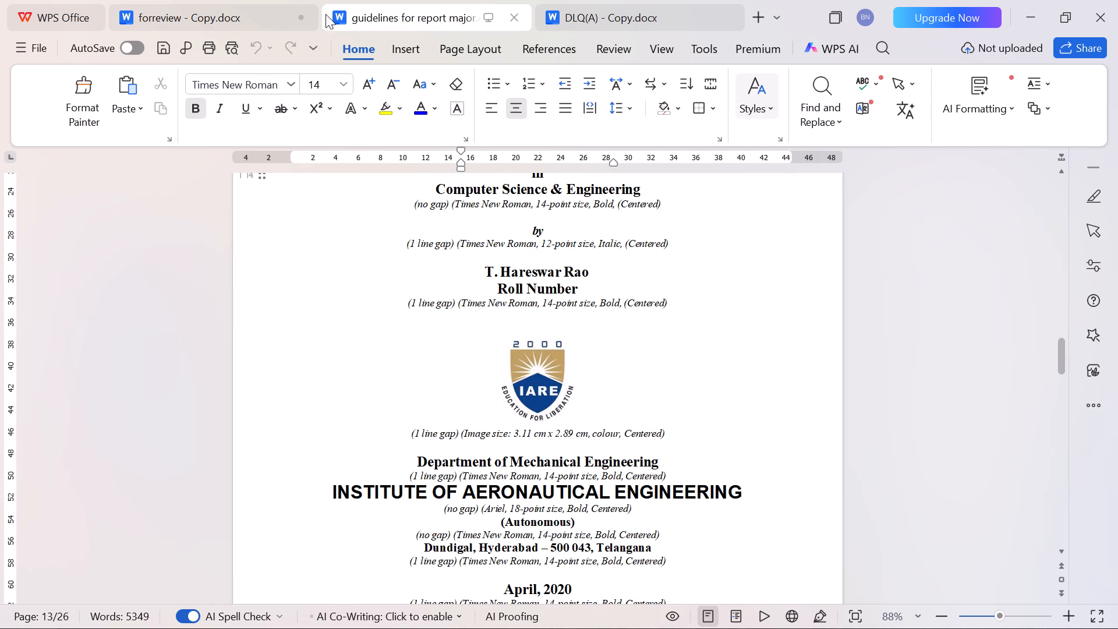
left_click(531, 388)
right_click(531, 388)
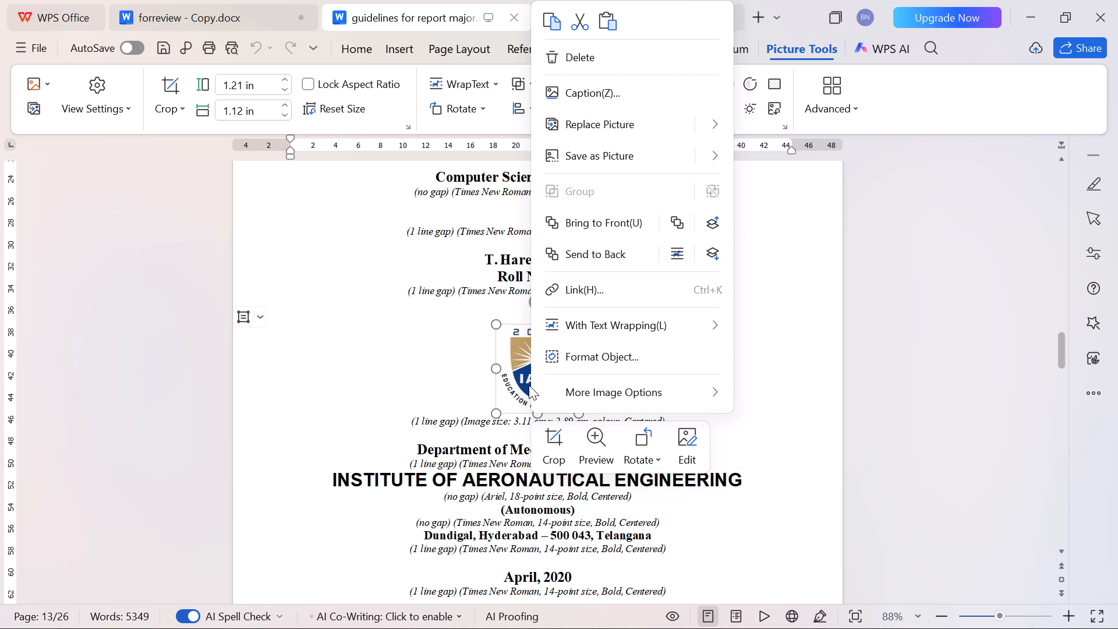
left_click(546, 22)
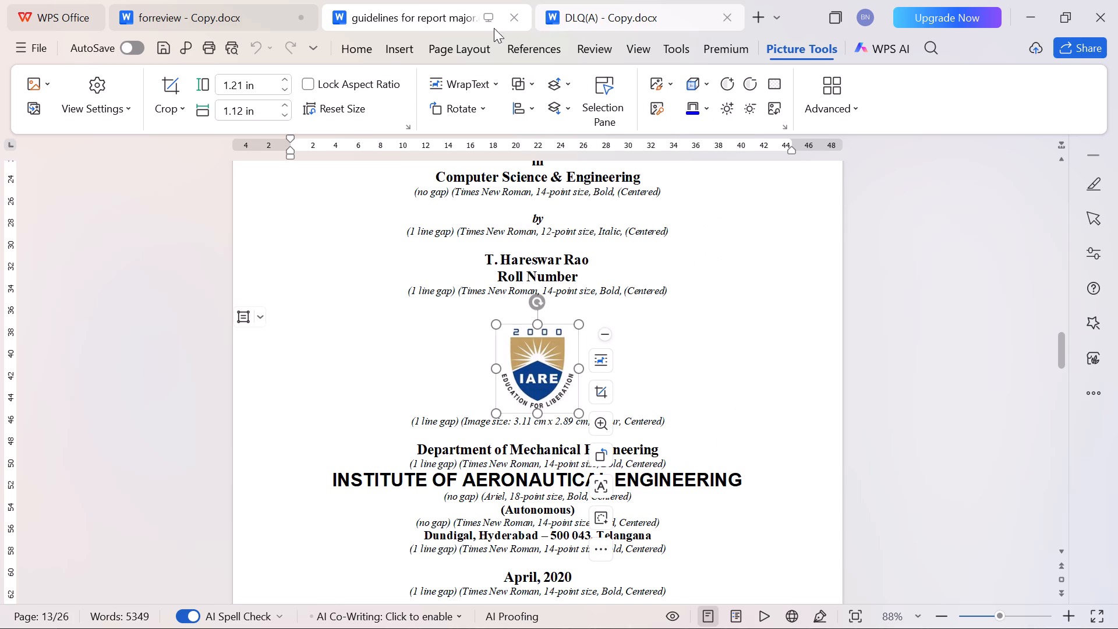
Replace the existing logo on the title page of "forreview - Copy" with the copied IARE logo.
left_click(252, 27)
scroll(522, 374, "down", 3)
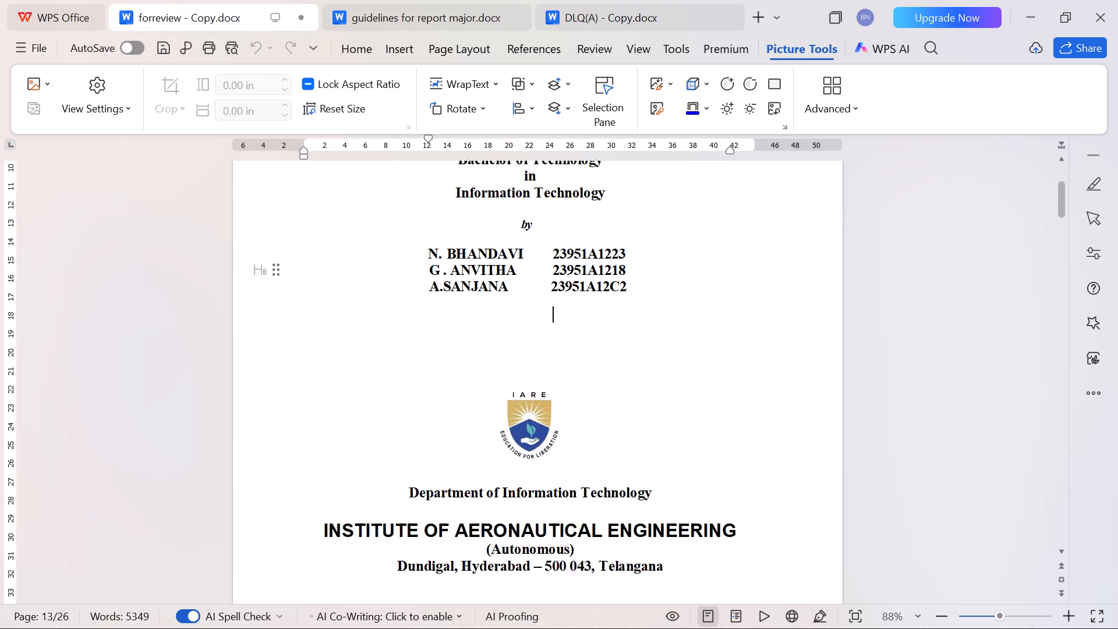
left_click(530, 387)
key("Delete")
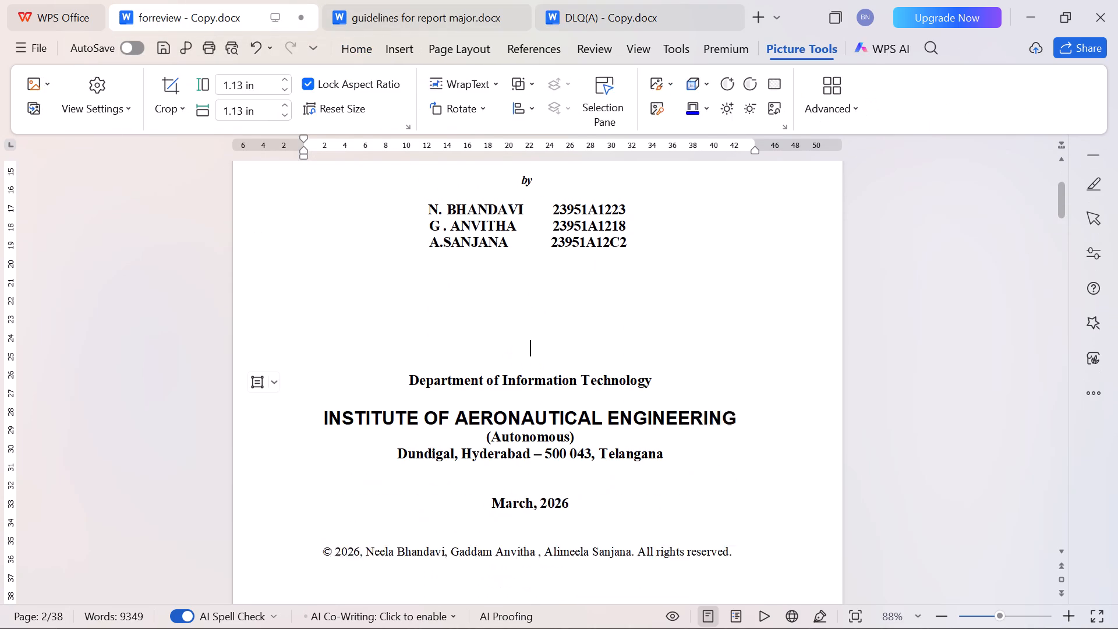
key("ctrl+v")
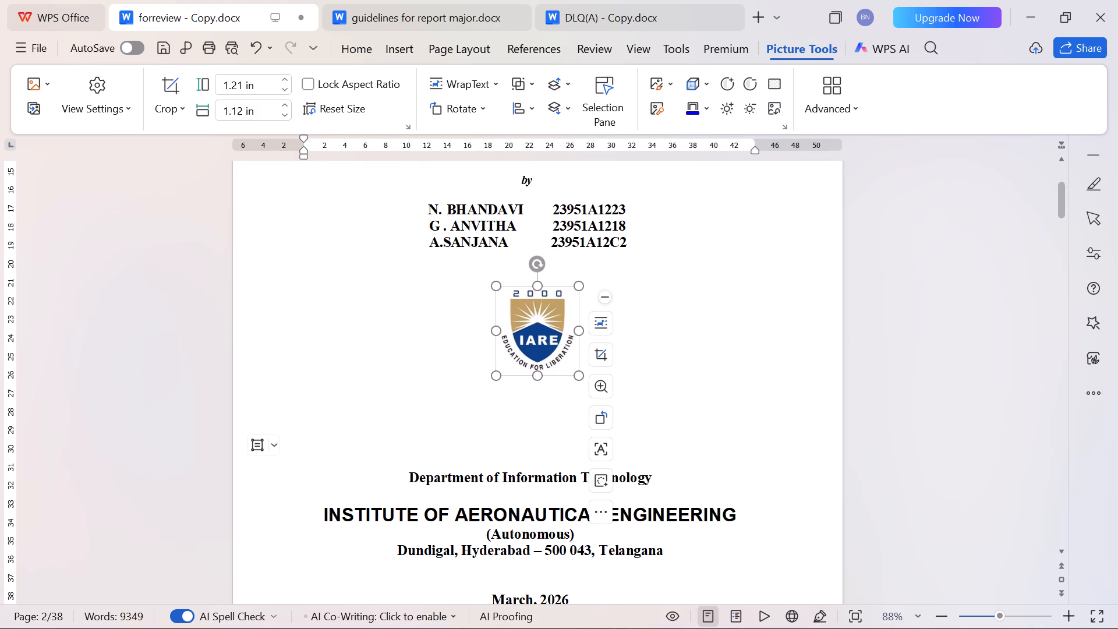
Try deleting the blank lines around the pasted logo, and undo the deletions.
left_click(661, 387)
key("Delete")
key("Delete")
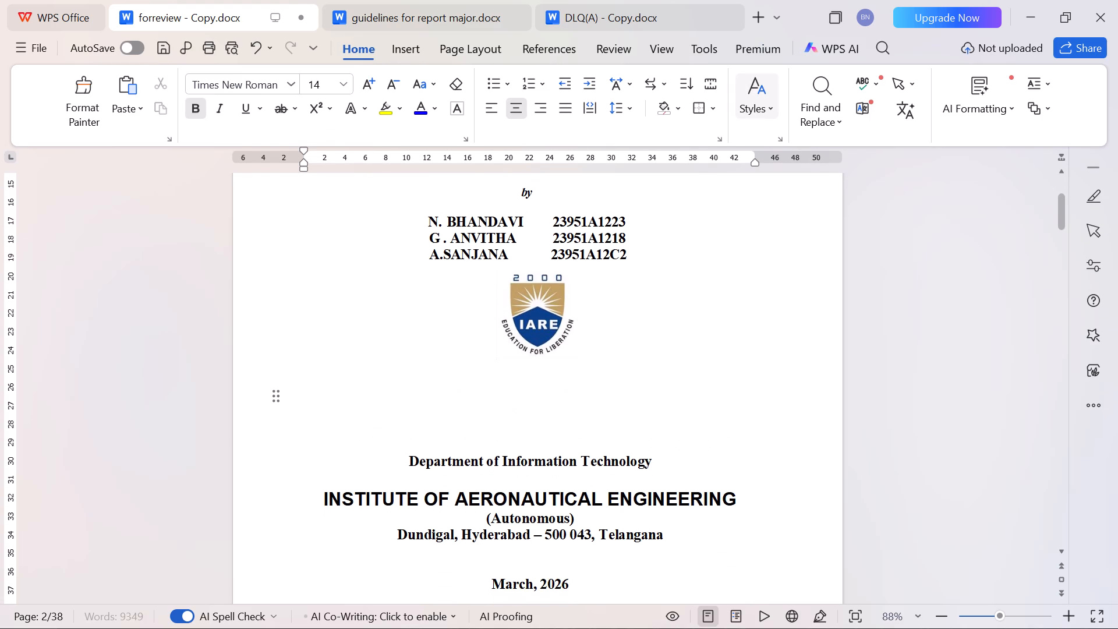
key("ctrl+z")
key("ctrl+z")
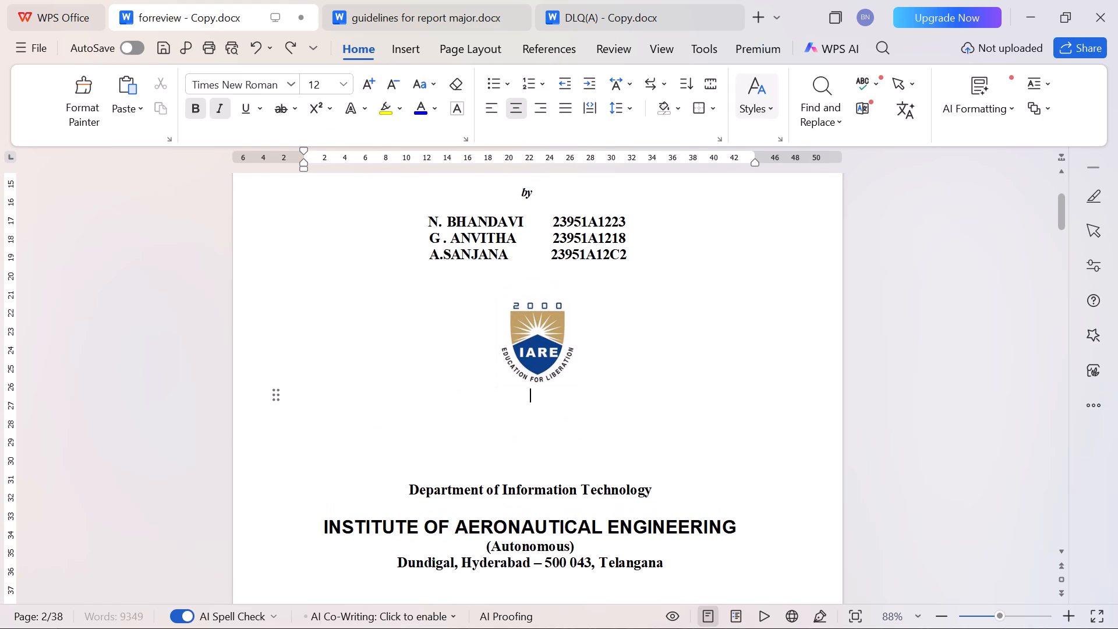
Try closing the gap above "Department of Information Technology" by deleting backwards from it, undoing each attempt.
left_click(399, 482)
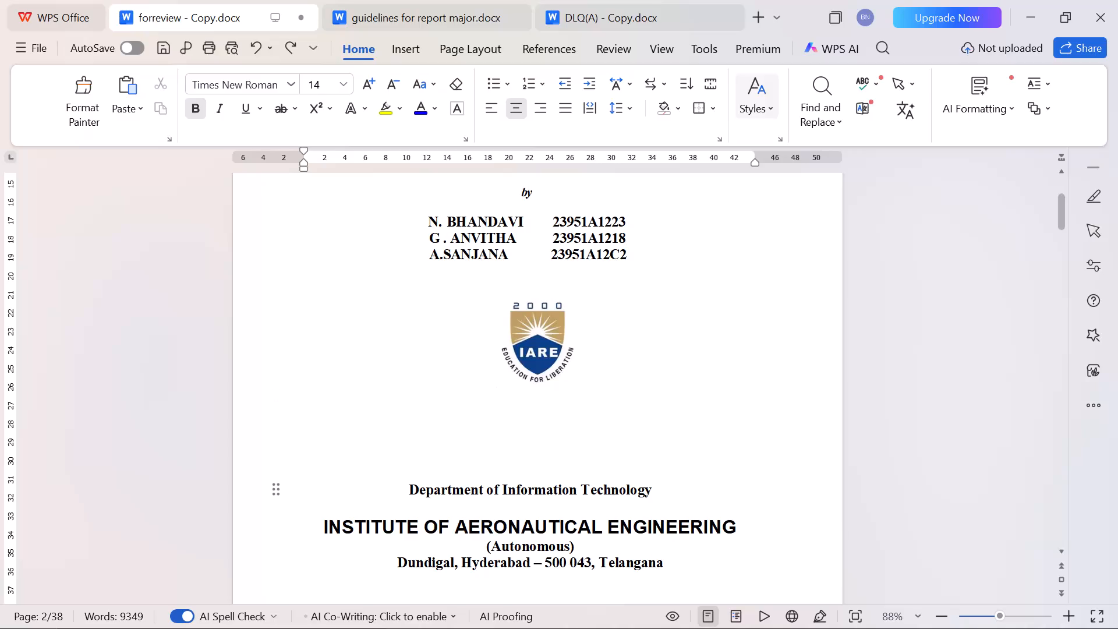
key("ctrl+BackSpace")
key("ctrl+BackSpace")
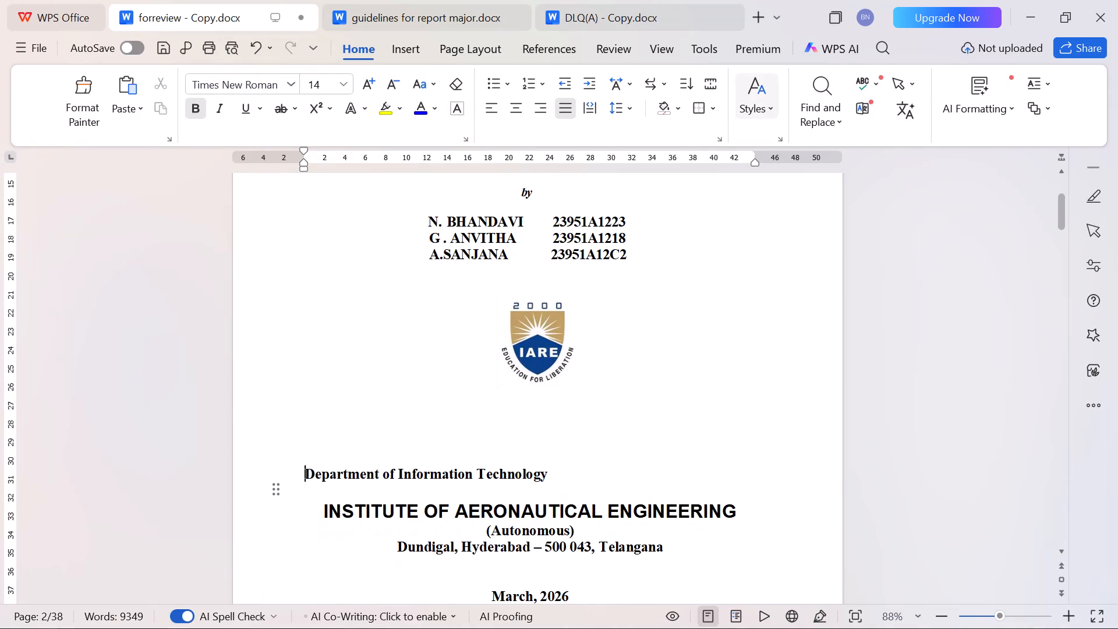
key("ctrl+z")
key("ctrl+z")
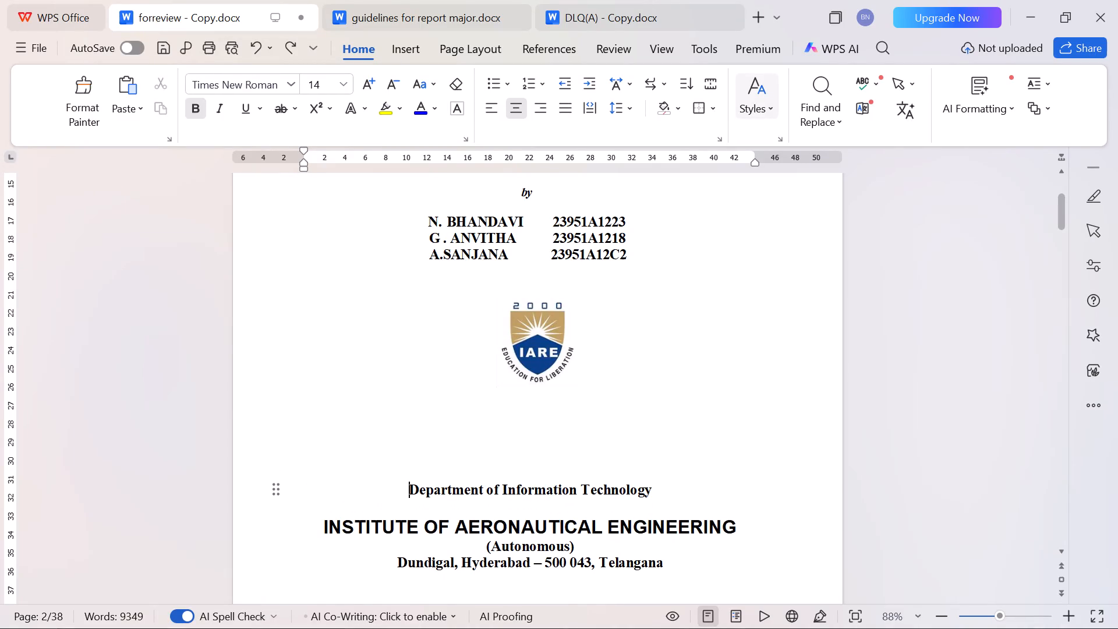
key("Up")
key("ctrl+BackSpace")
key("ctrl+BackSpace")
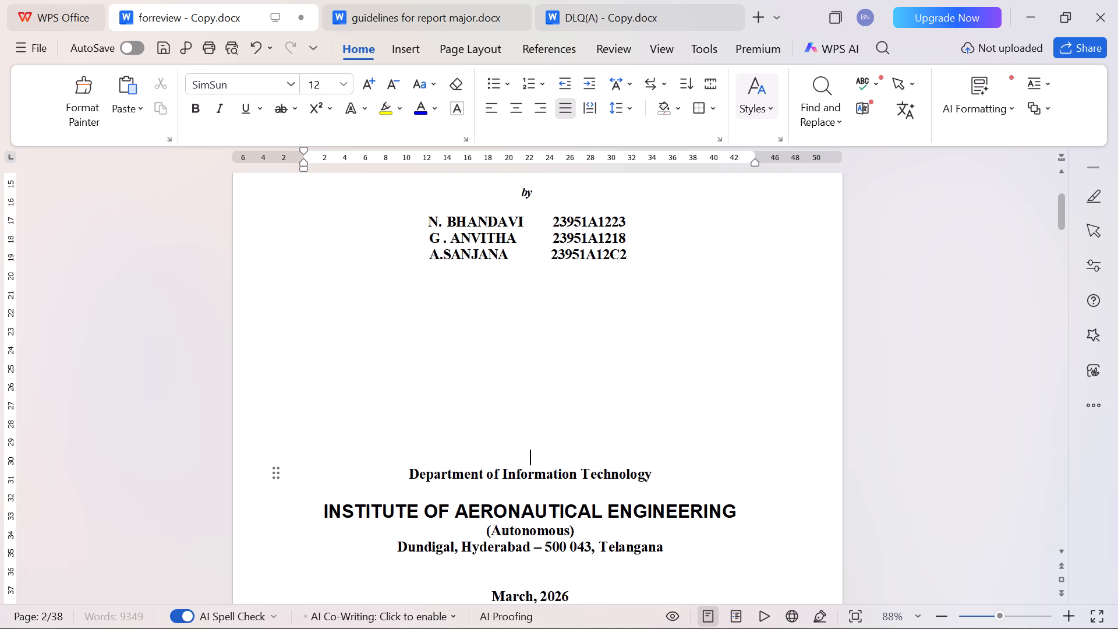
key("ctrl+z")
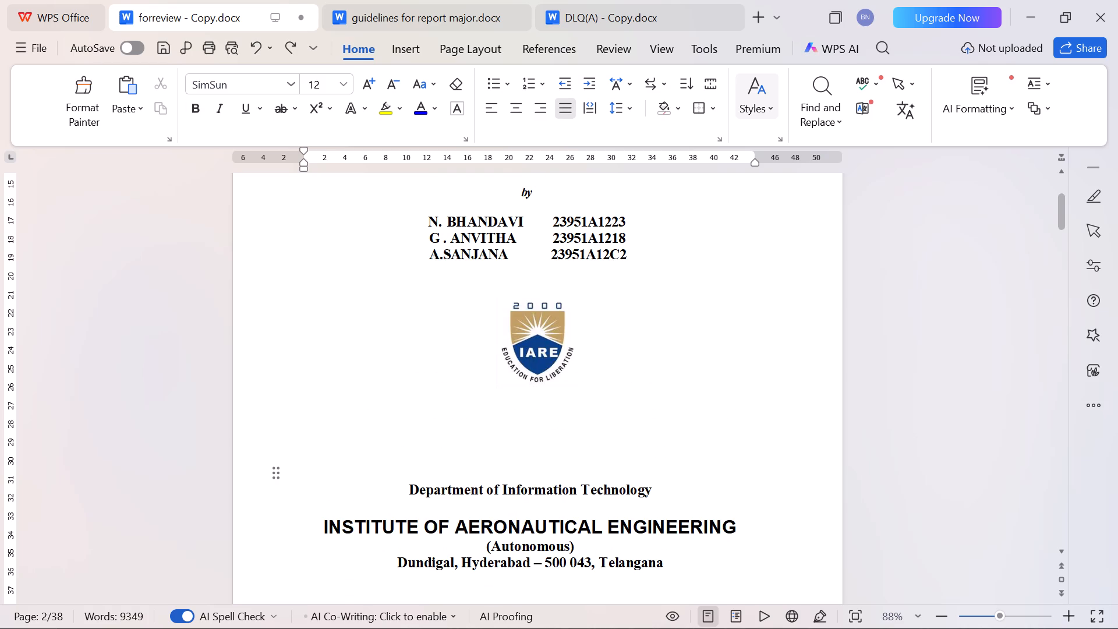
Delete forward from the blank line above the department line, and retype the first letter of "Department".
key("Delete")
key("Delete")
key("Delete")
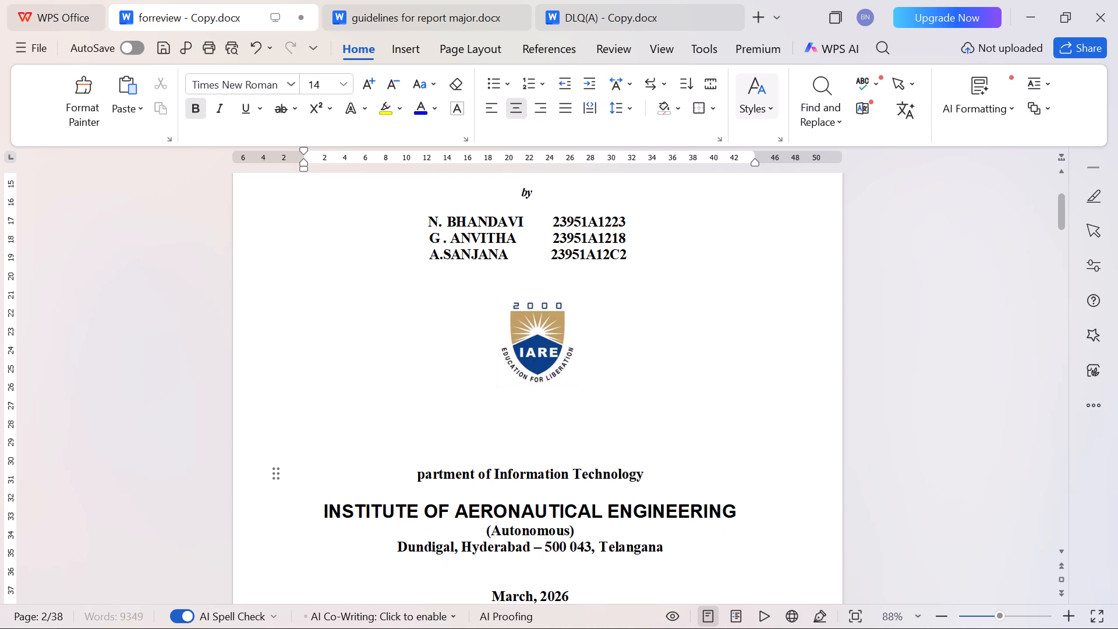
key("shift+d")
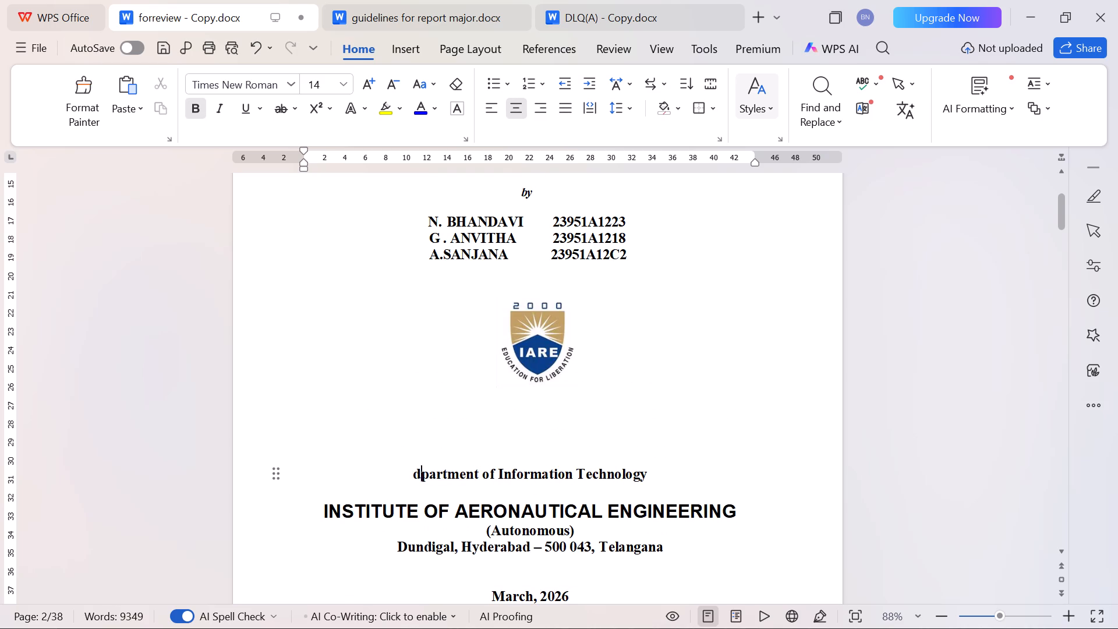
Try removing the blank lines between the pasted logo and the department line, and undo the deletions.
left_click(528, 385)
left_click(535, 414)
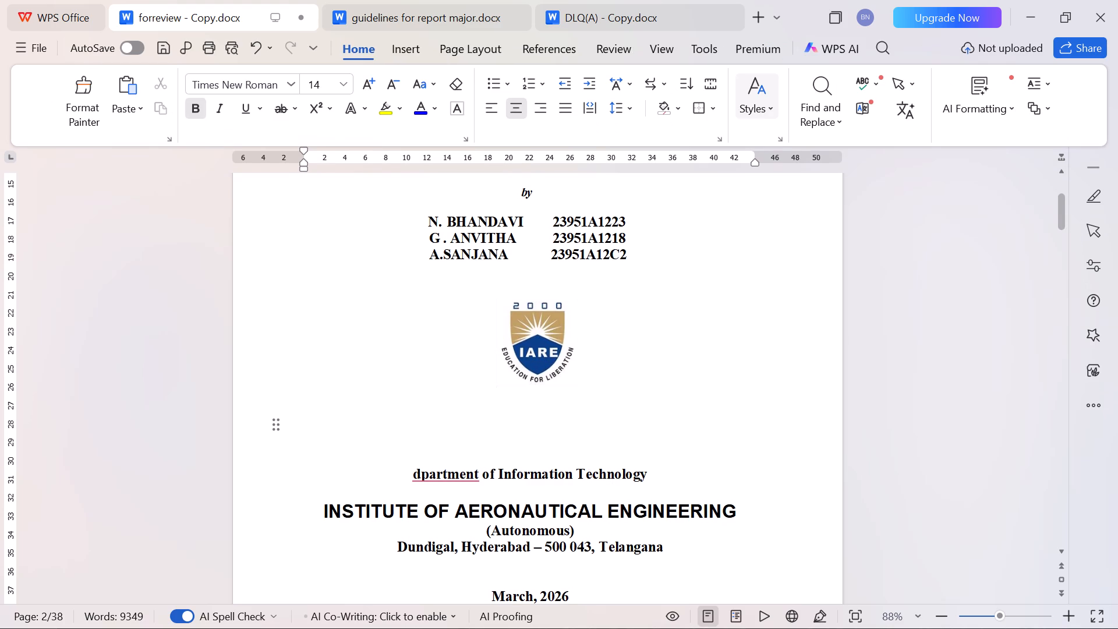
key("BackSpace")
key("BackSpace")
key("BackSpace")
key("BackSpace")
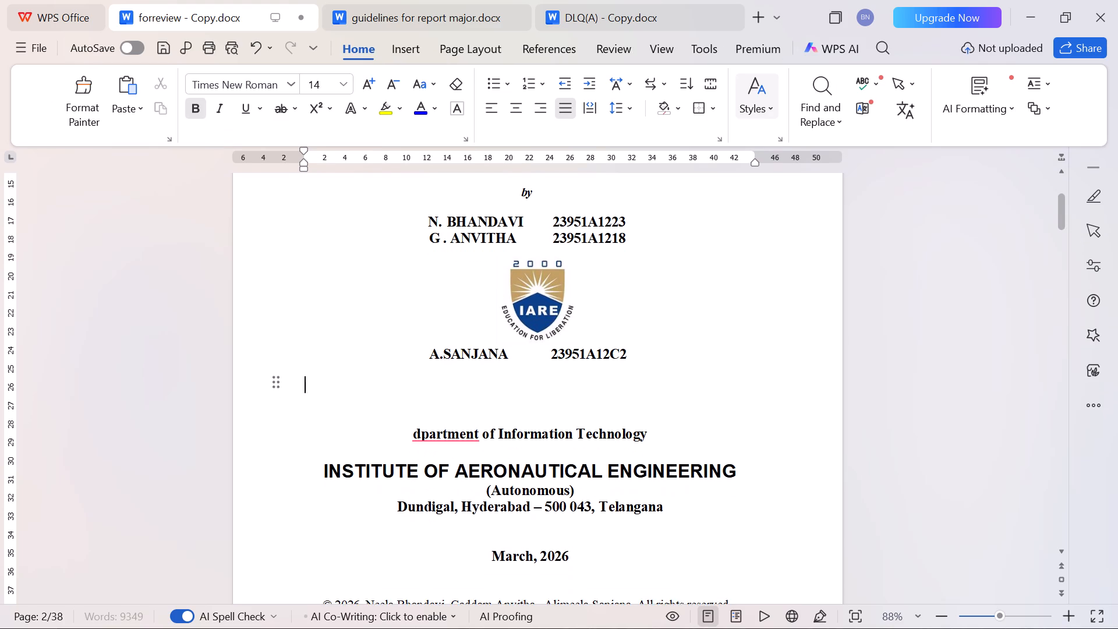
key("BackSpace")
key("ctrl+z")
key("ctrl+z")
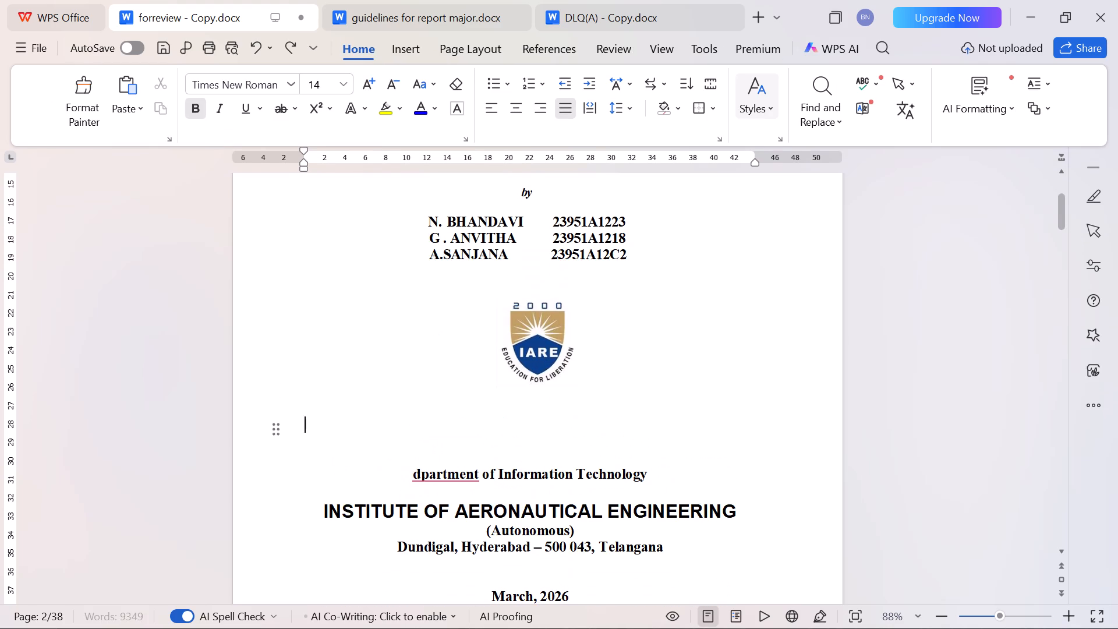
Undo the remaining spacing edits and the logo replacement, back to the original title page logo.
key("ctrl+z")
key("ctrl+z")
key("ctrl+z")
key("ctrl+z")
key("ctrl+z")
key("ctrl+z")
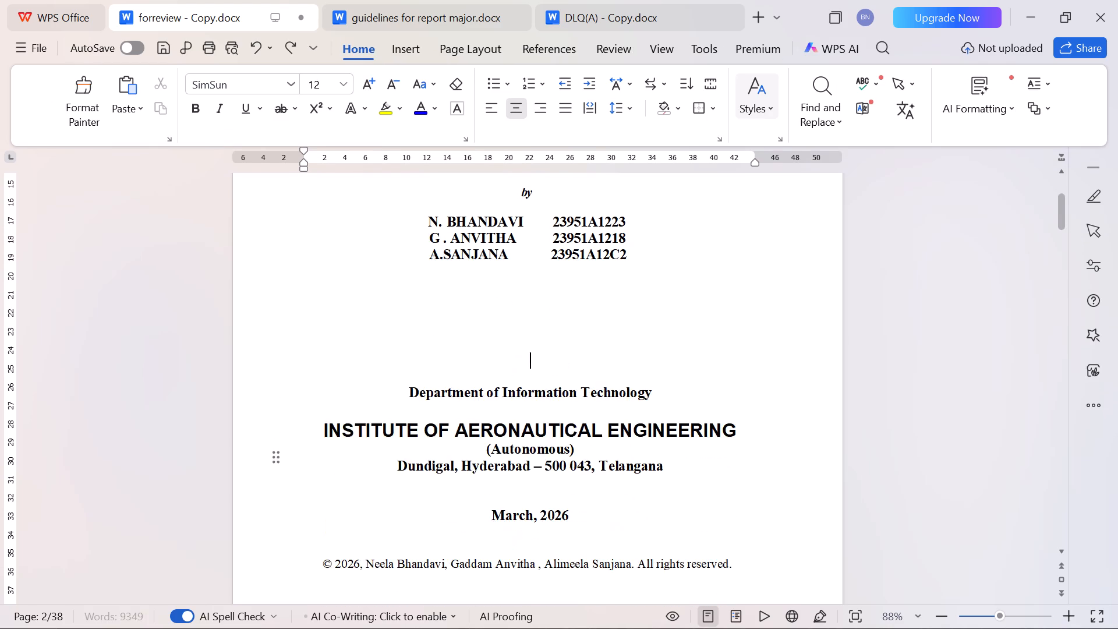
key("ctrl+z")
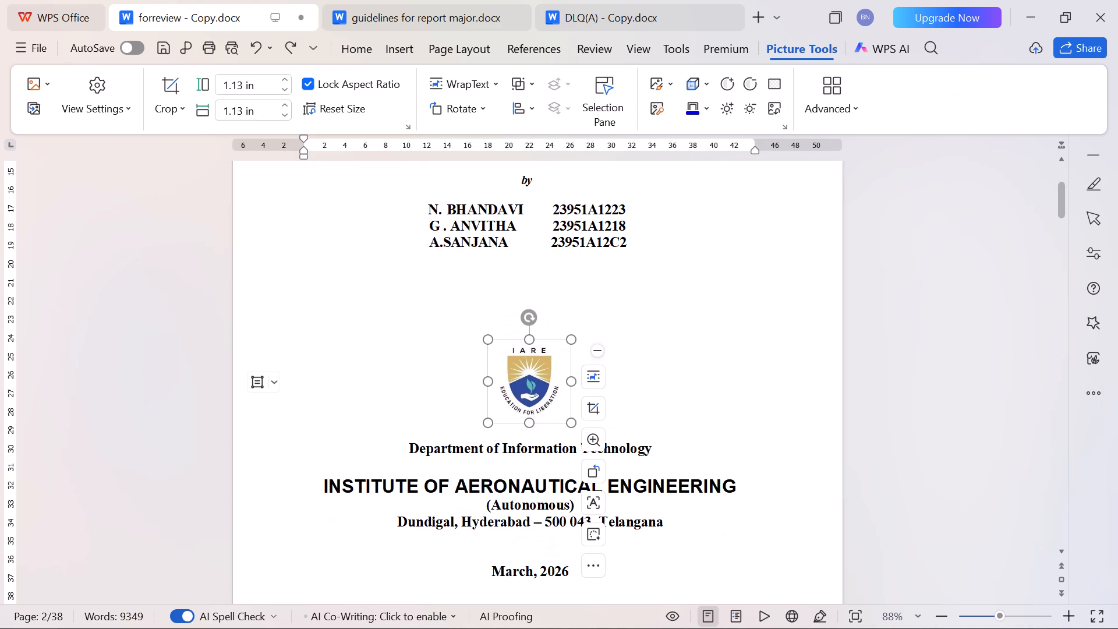
Delete the extra blank lines between the student details and the original logo, and add one line back as a gap.
left_click(617, 260)
key("Delete")
key("Delete")
key("Delete")
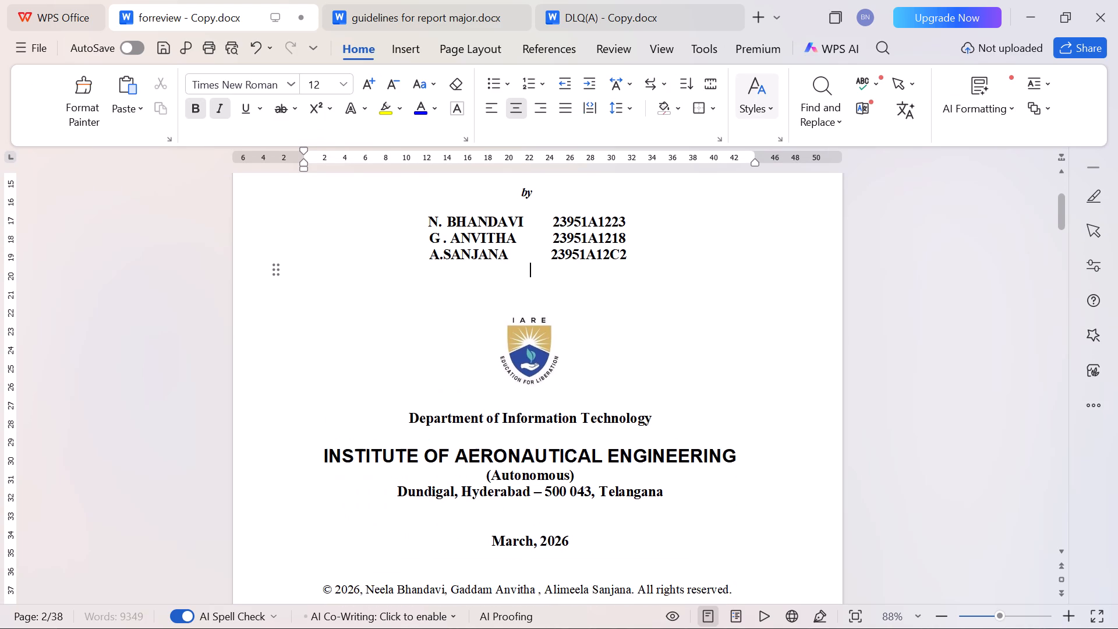
key("Delete")
key("Delete")
scroll(625, 390, "down", 2)
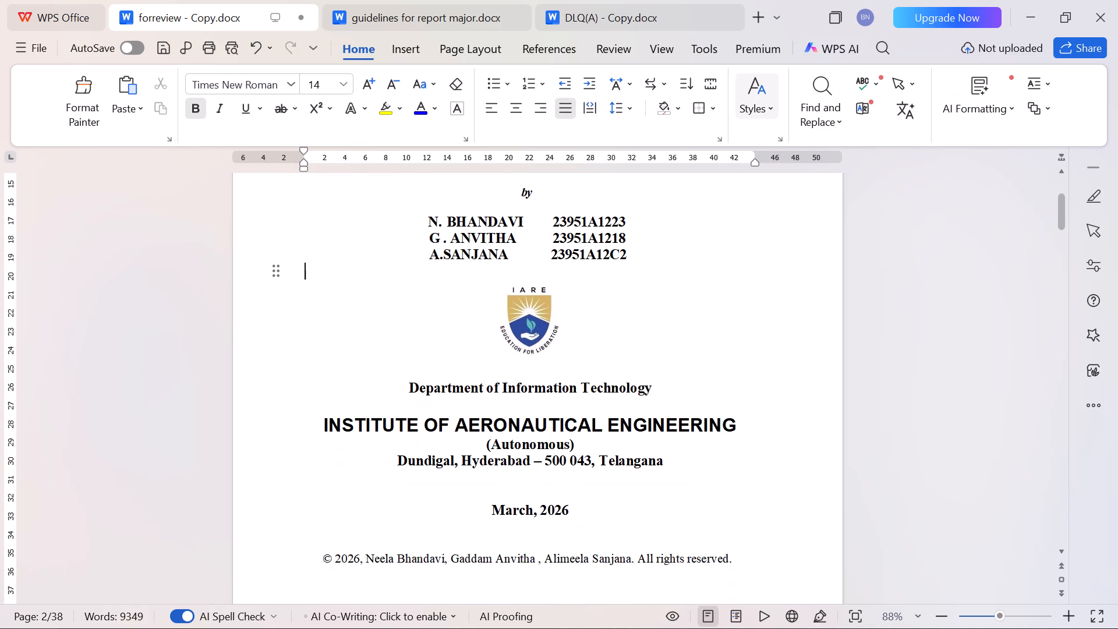
scroll(625, 390, "down", 1)
scroll(529, 450, "up", 3)
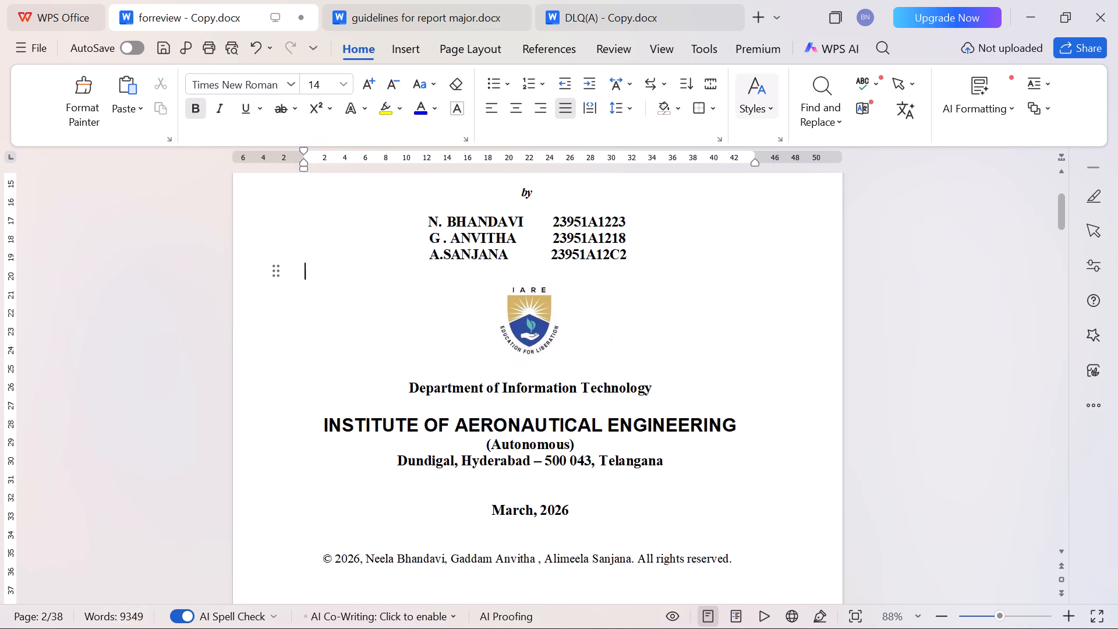
key("Return")
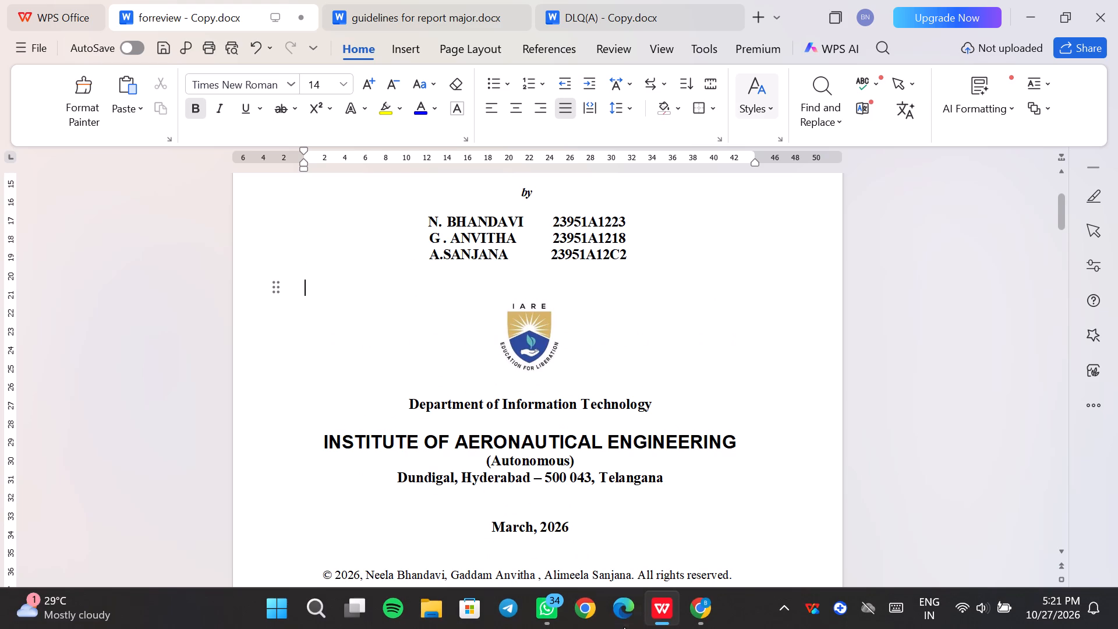
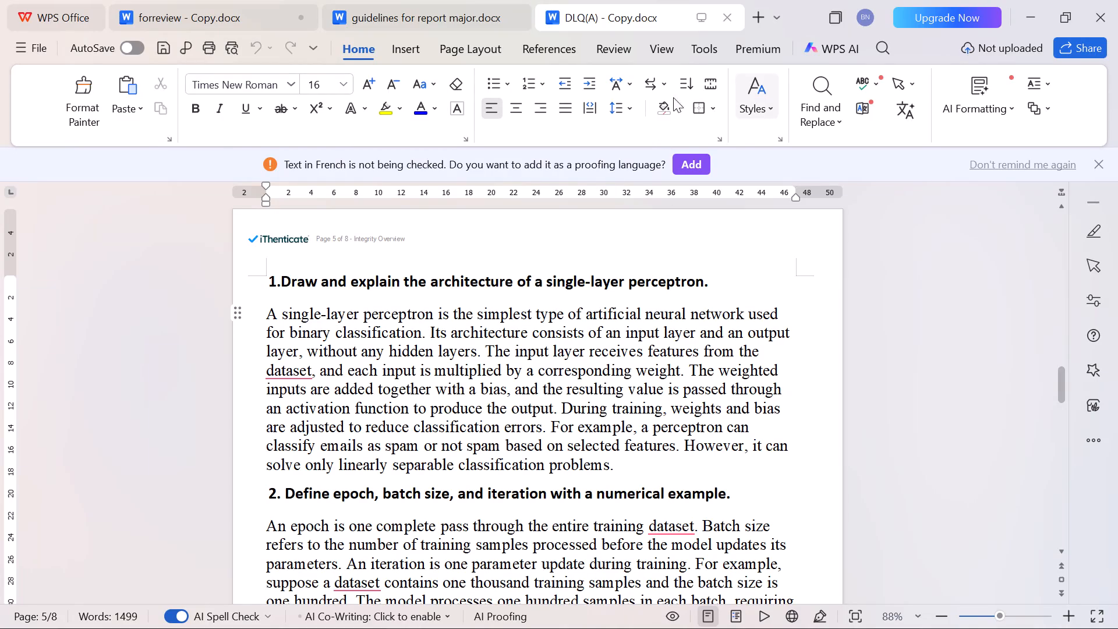
Close the DLQ(A) - Copy.docx document, keeping the report copy and the report guidelines open.
left_click(727, 15)
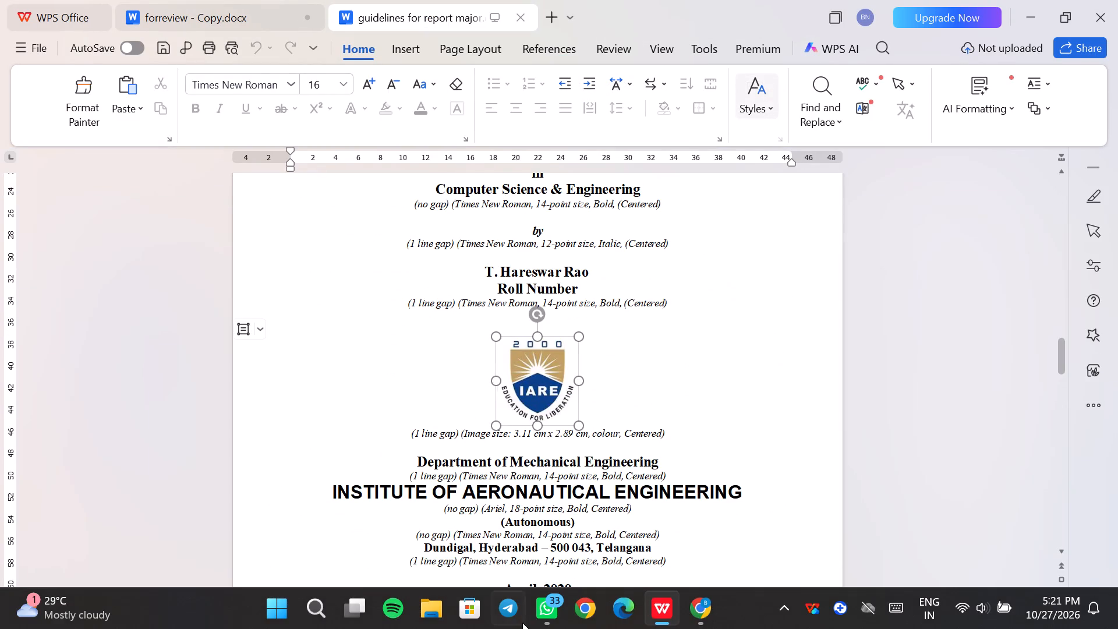
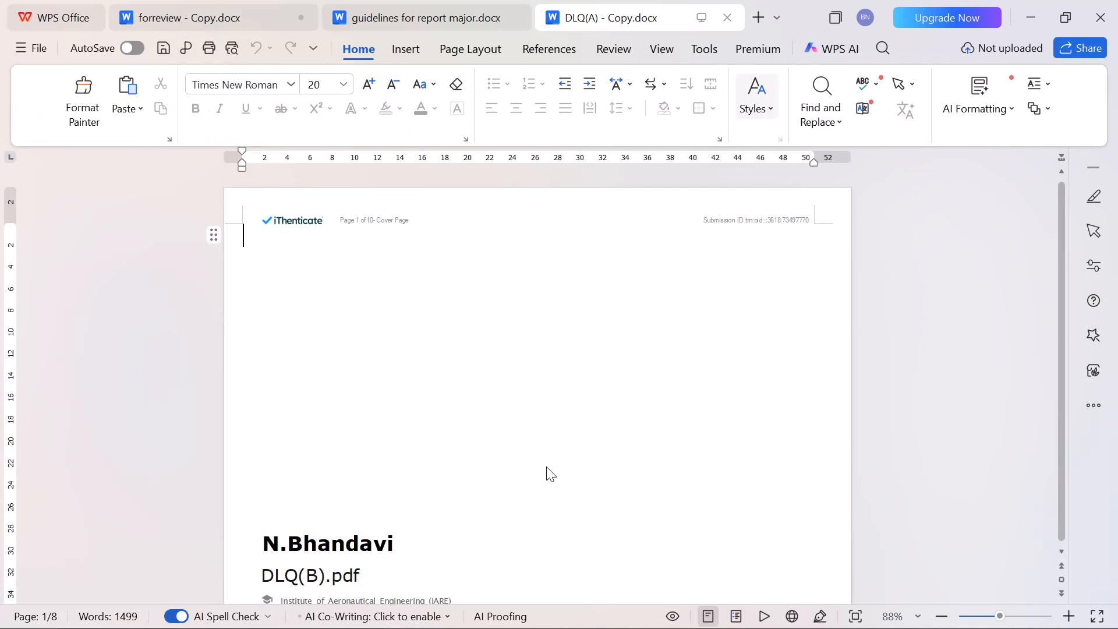
Capture a screen snip of page 5 of DLQ(A) - Copy.docx, covering the single-layer perceptron answer and the start of the epoch answer.
scroll(546, 467, "down", 4)
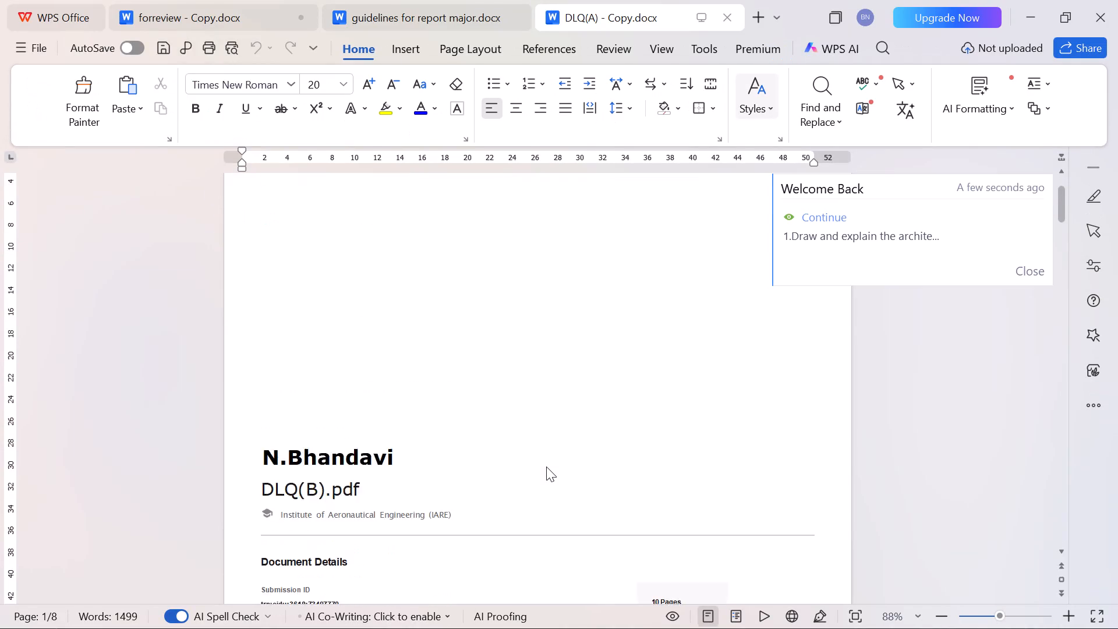
scroll(546, 467, "down", 20)
scroll(546, 467, "down", 17)
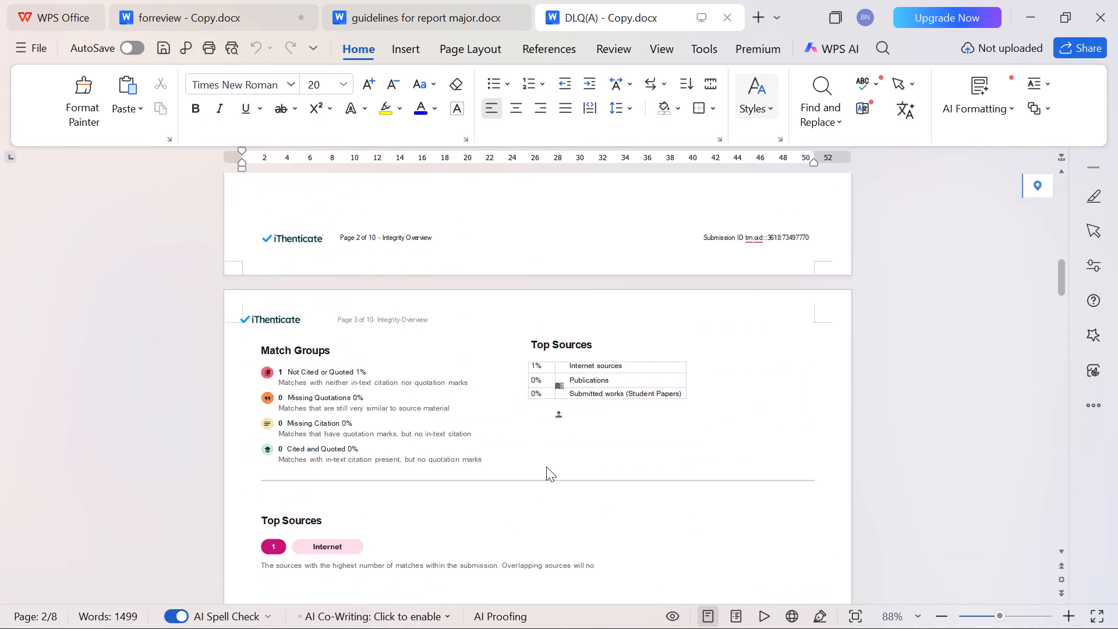
scroll(546, 467, "down", 16)
scroll(546, 467, "down", 19)
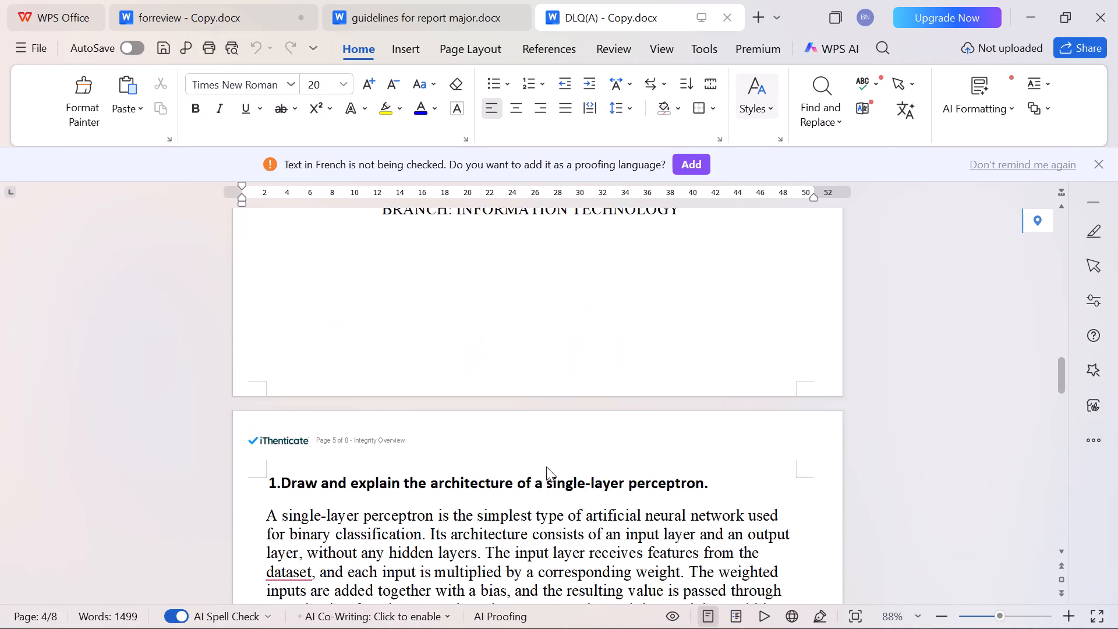
scroll(546, 467, "down", 4)
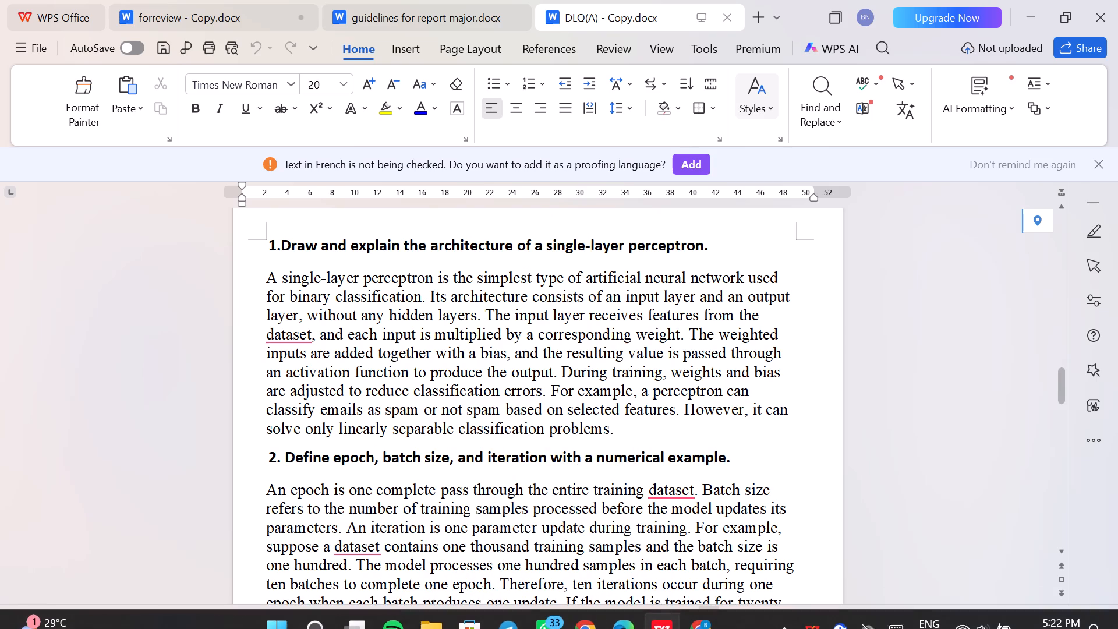
key("Print")
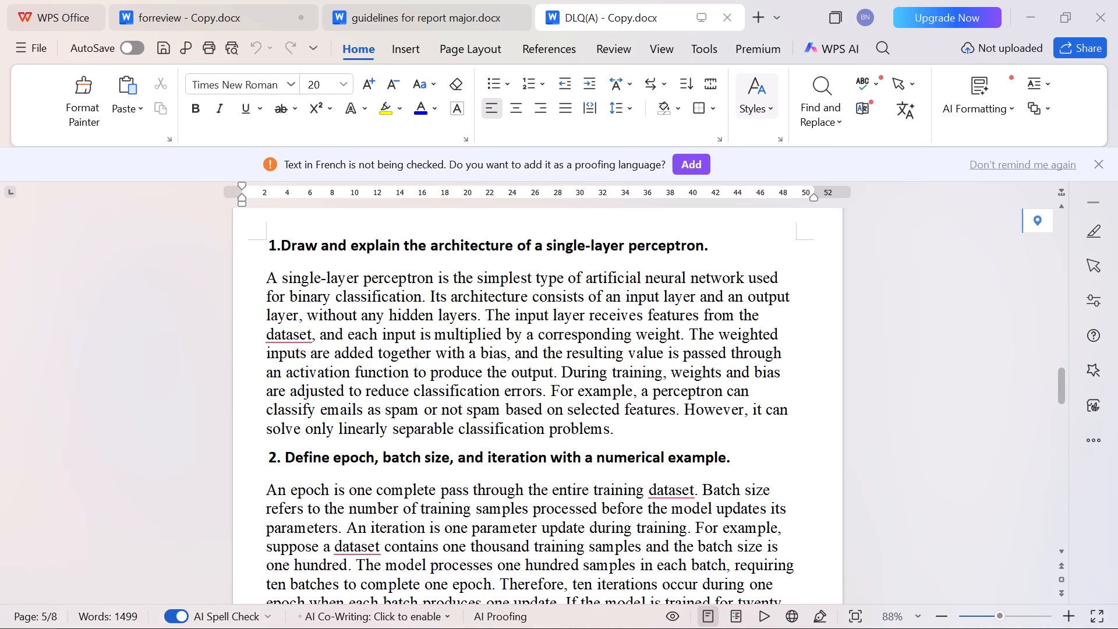
left_click_drag(237, 220, 800, 547)
Switch from the document to WhatsApp.
key("alt+Tab")
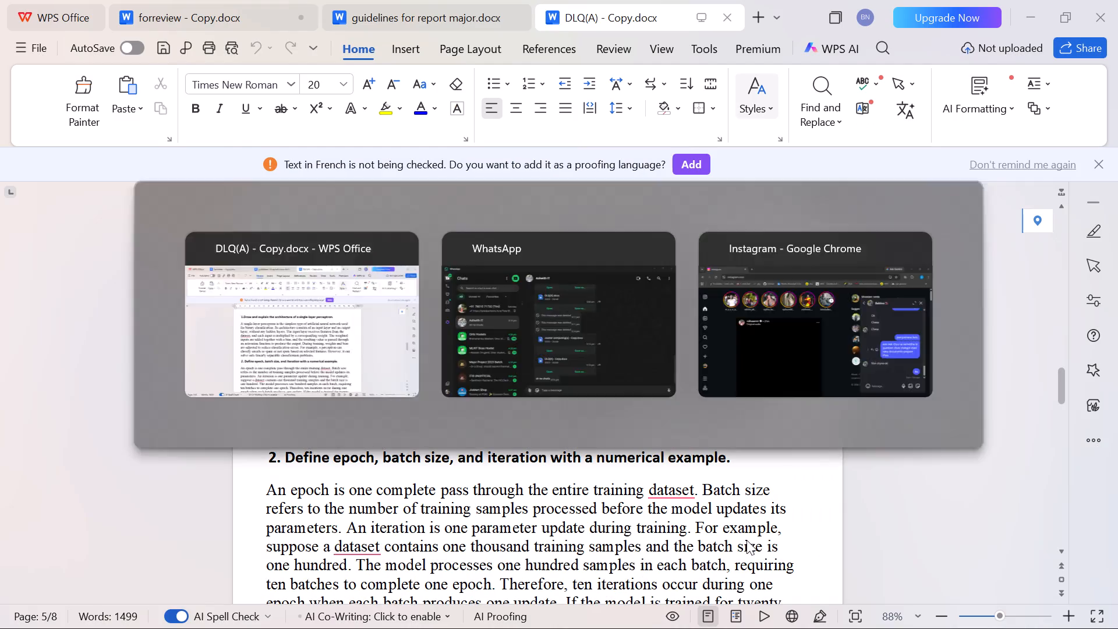
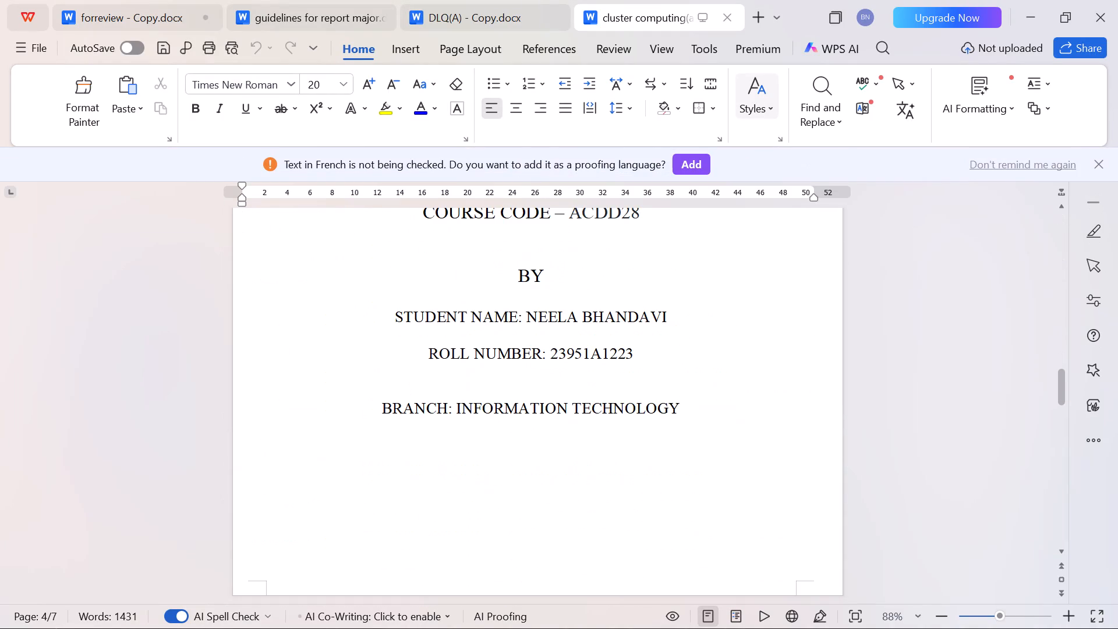
Look through the cluster computing document from its student details page to the last answer on page 7.
scroll(512, 365, "up", 4)
scroll(512, 365, "down", 16)
scroll(512, 365, "up", 2)
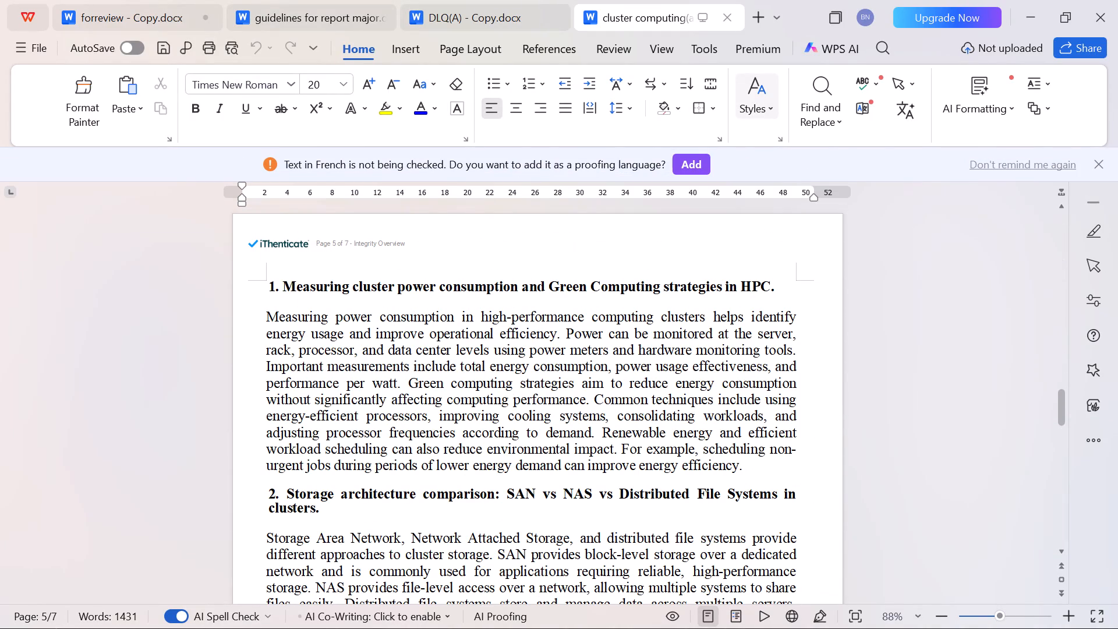
scroll(460, 402, "down", 20)
scroll(460, 402, "down", 5)
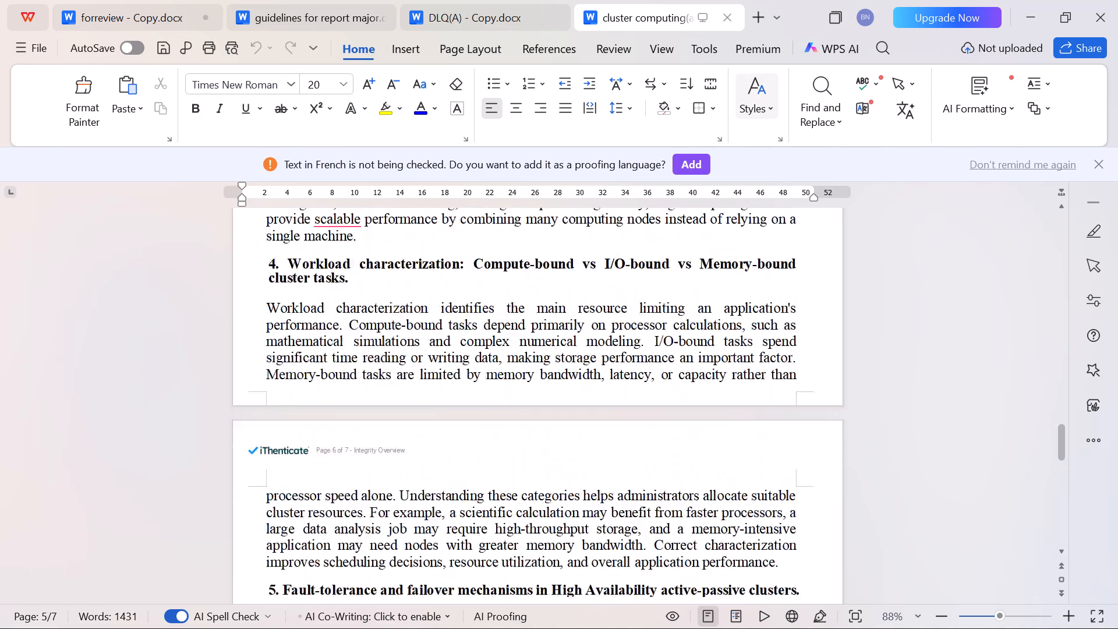
scroll(452, 413, "down", 20)
scroll(452, 413, "down", 20)
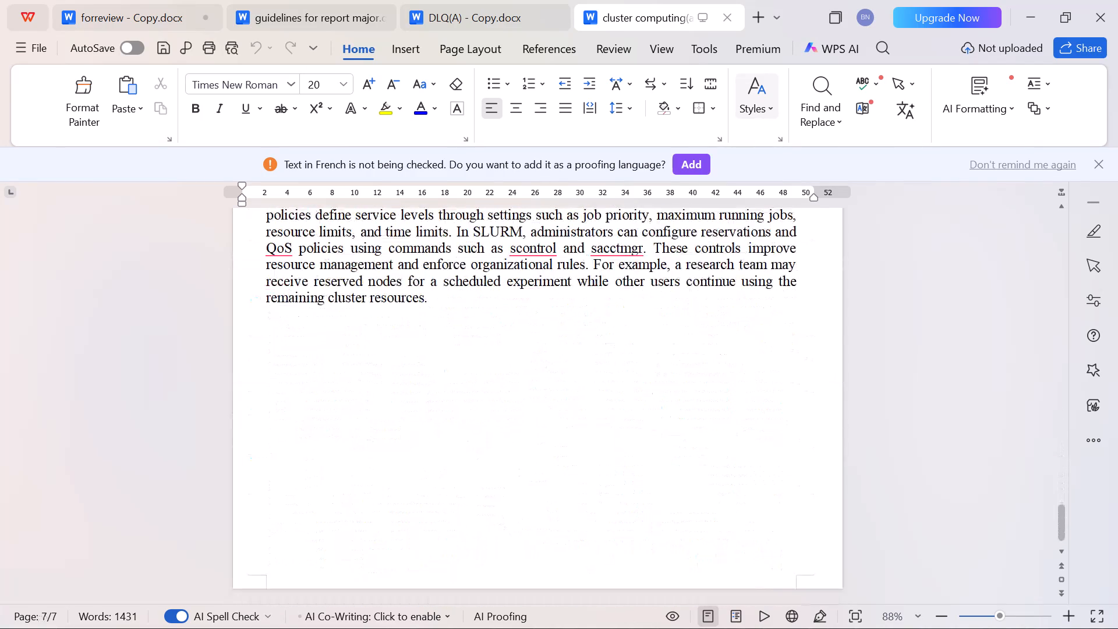
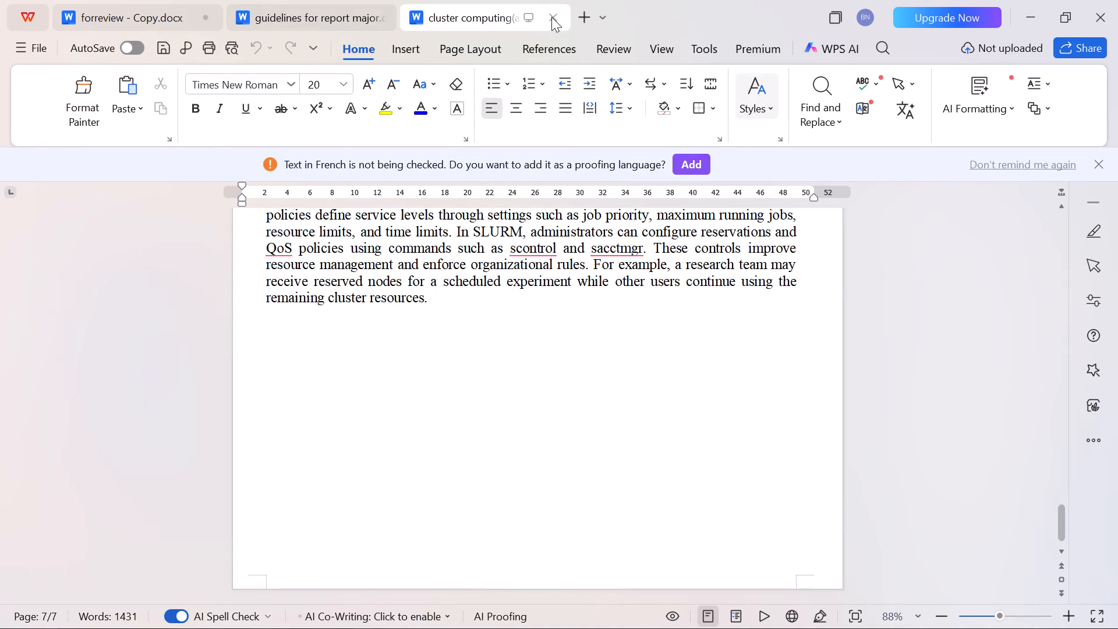
Close the cluster computing document and return to the forreview - Copy report.
left_click(551, 17)
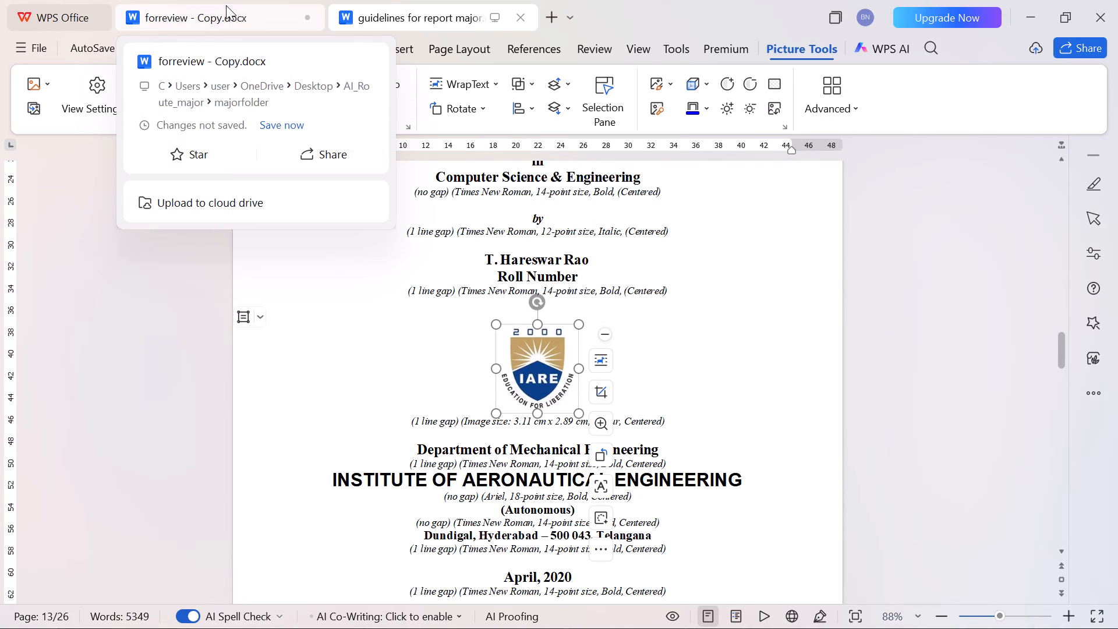
left_click(226, 5)
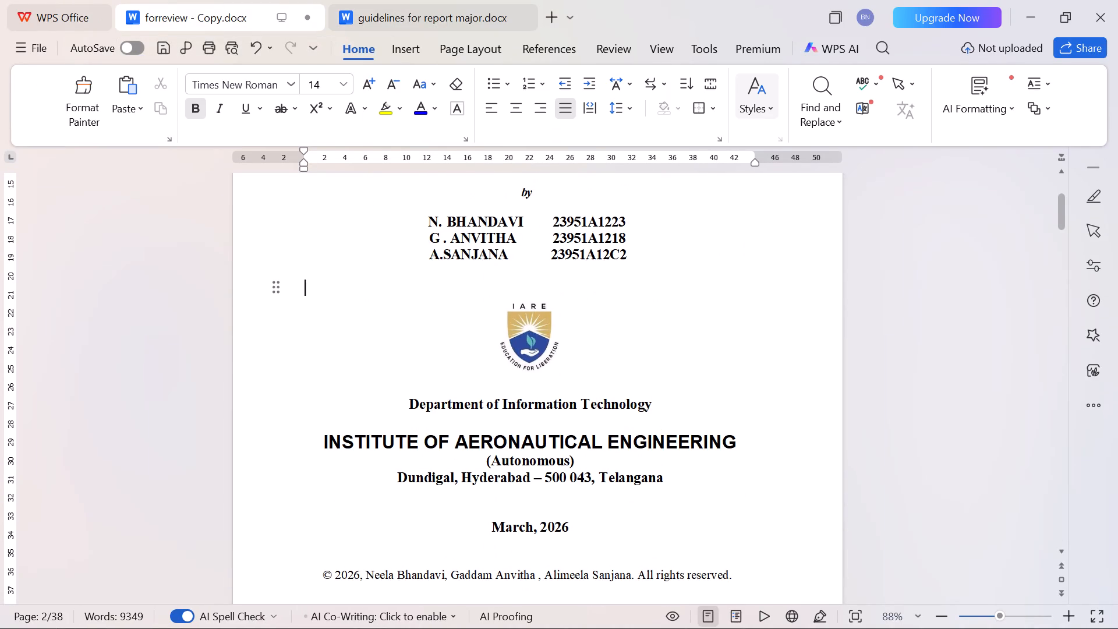
Add a blank line below the copyright line at the bottom of the title page.
scroll(666, 462, "down", 3)
left_click(551, 490)
key("Return")
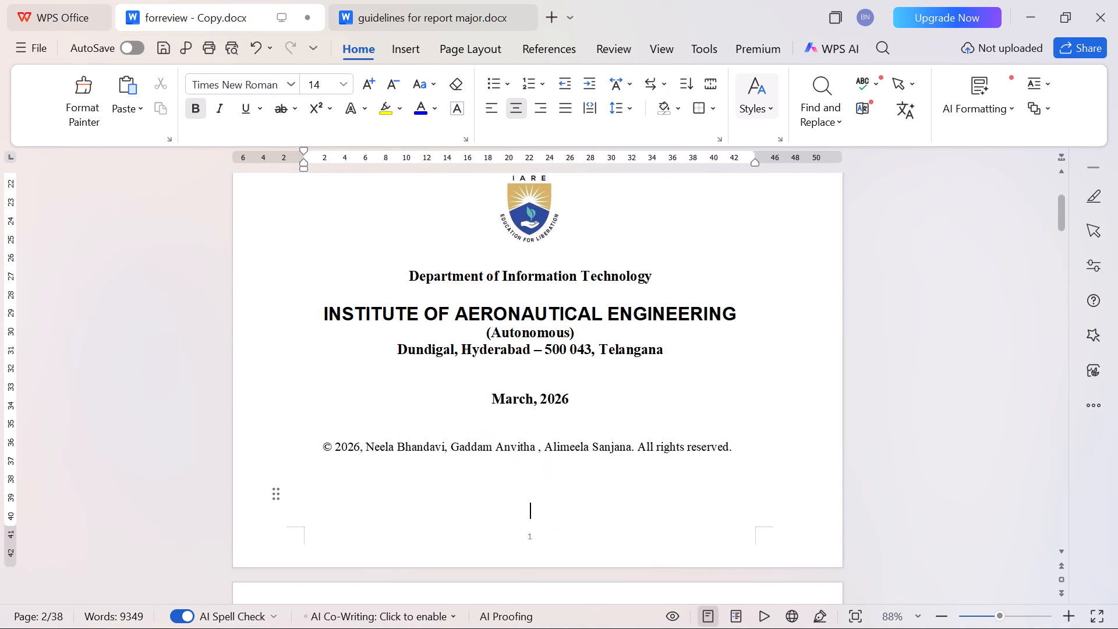
Change the month in the title page's date line to November, comparing the page with the major report guidelines document.
scroll(542, 491, "up", 8)
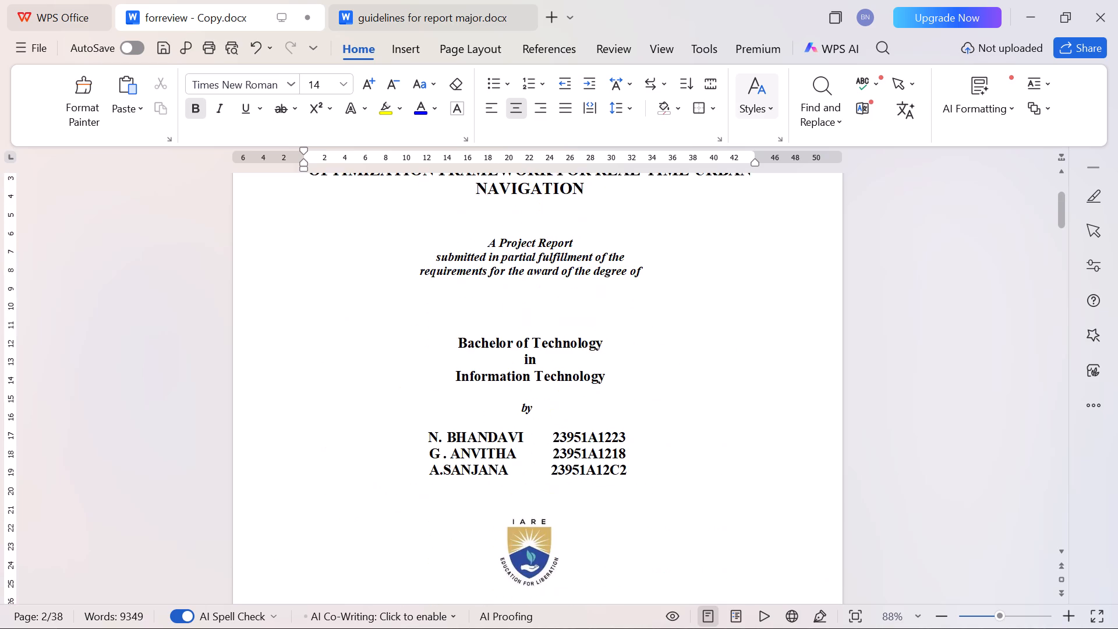
scroll(542, 491, "up", 2)
scroll(542, 490, "down", 7)
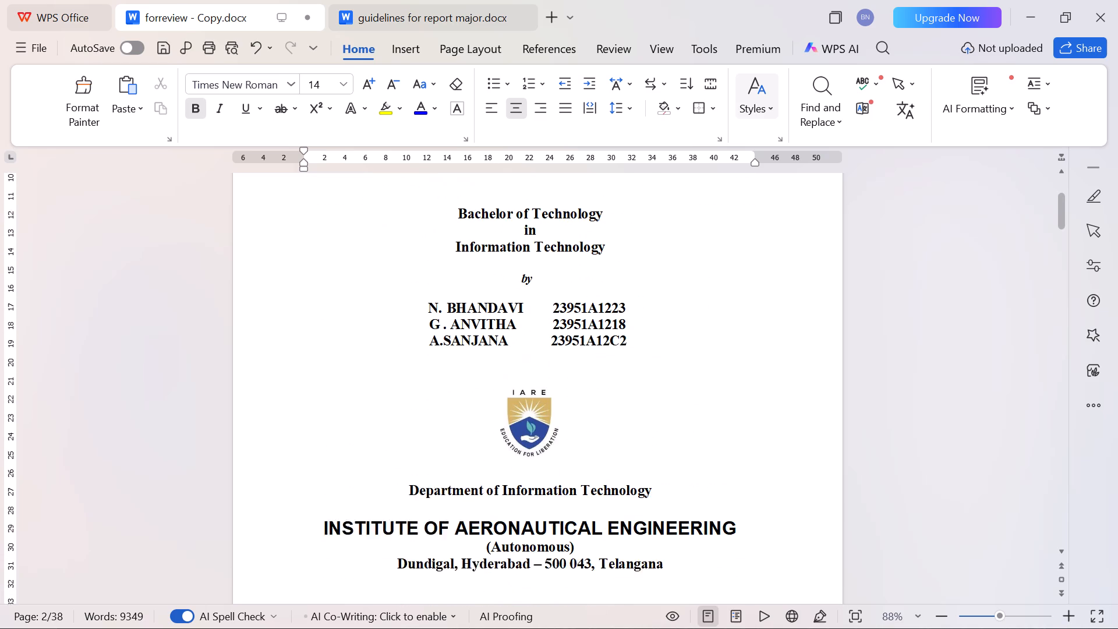
scroll(542, 490, "down", 2)
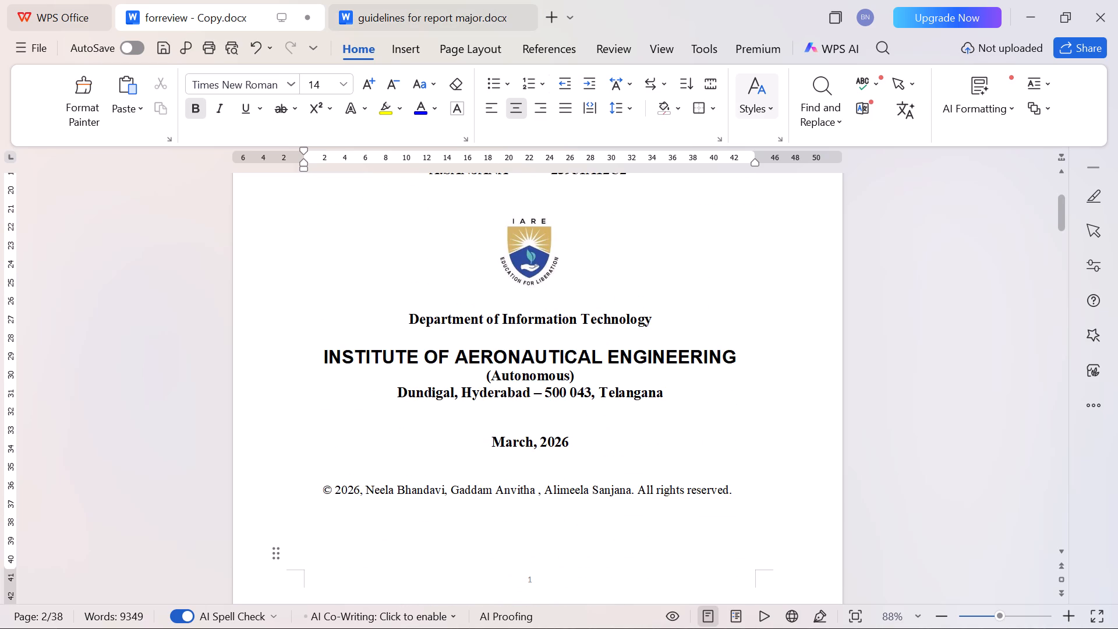
left_click(532, 442)
key("ctrl+BackSpace")
type("November")
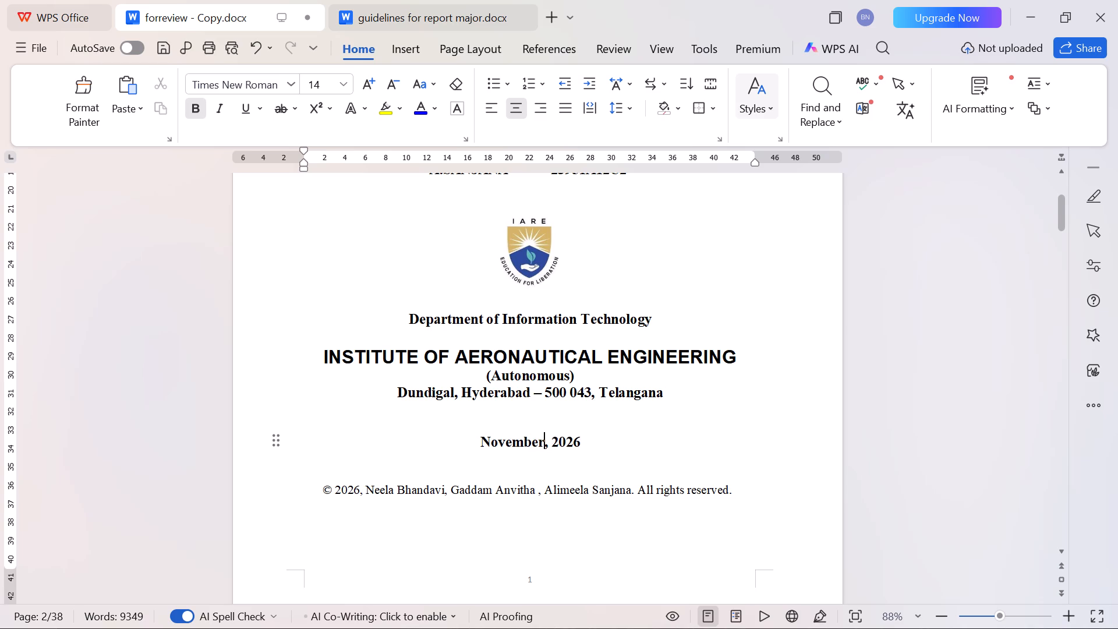
key("s")
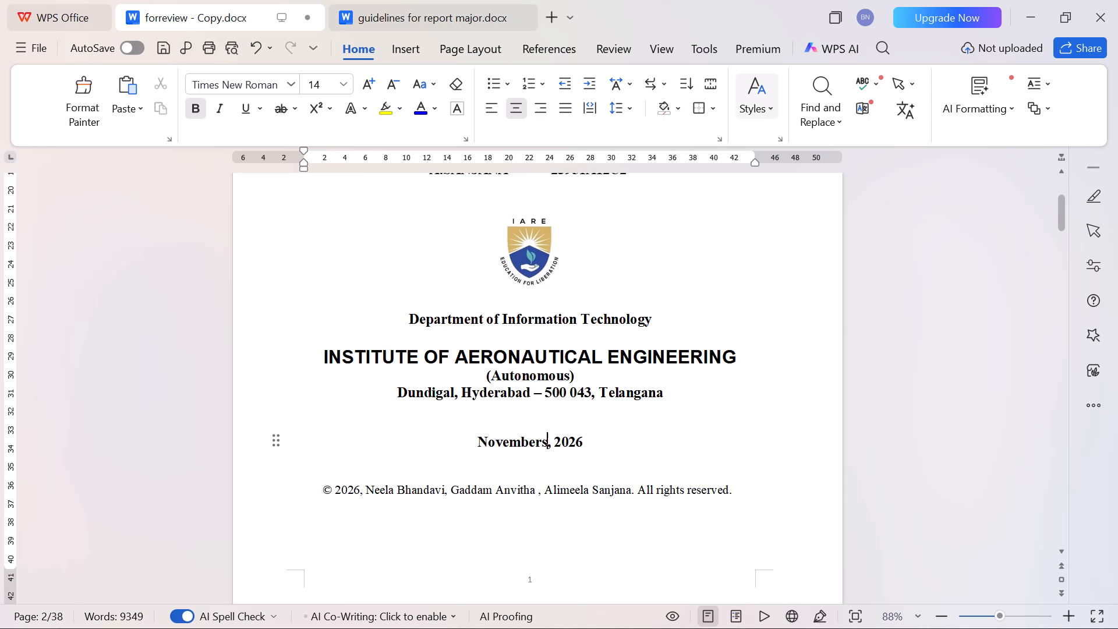
left_click(447, 0)
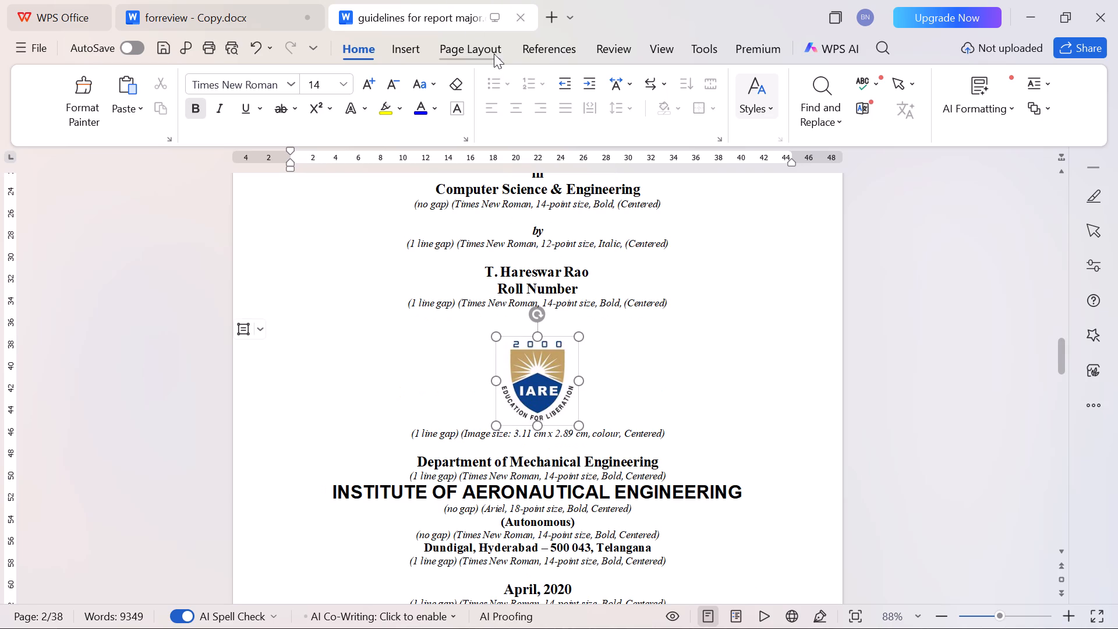
left_click(277, 0)
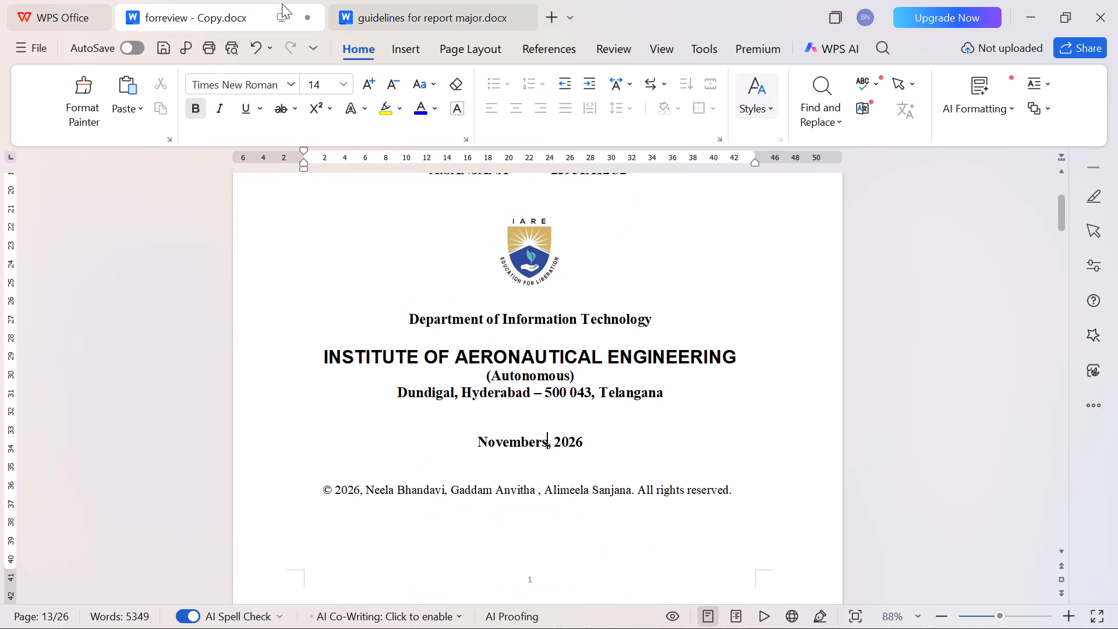
left_click(388, 13)
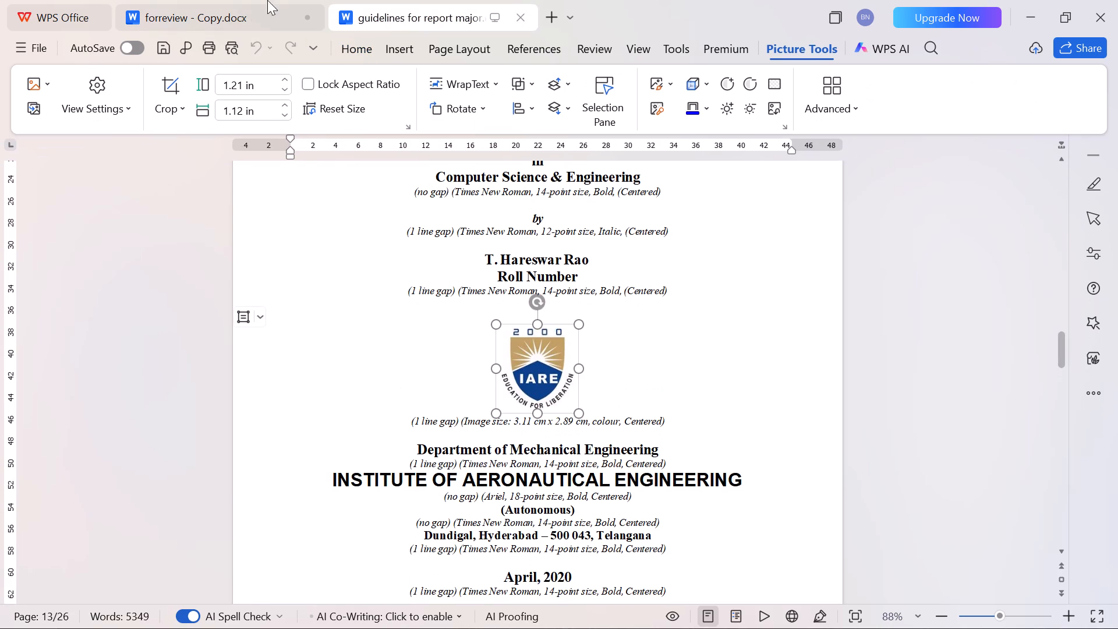
left_click(242, 0)
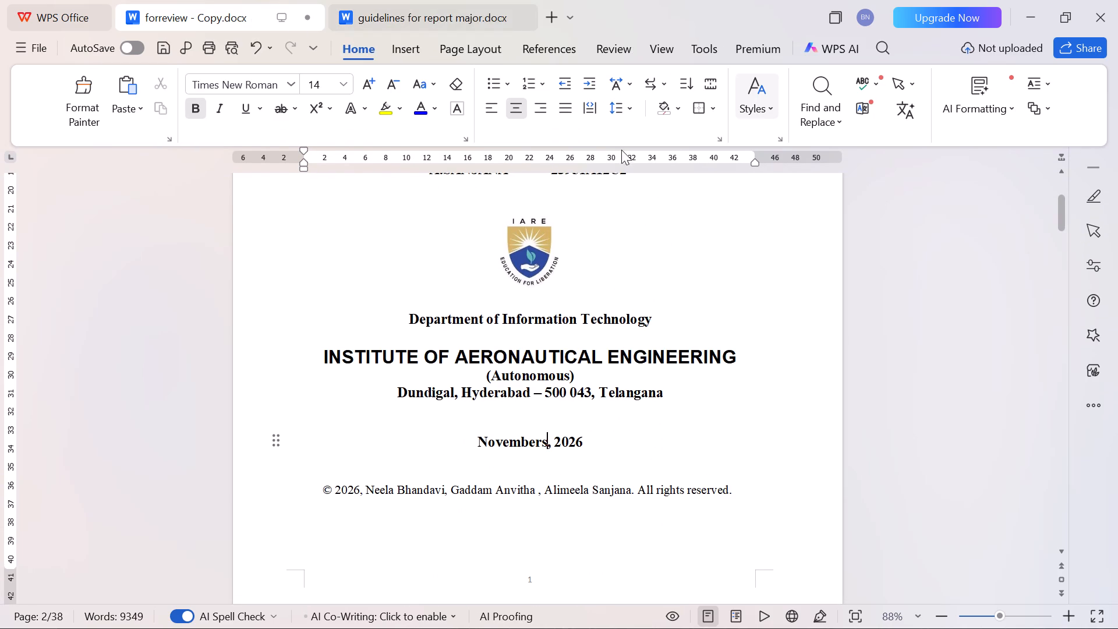
scroll(653, 384, "down", 5)
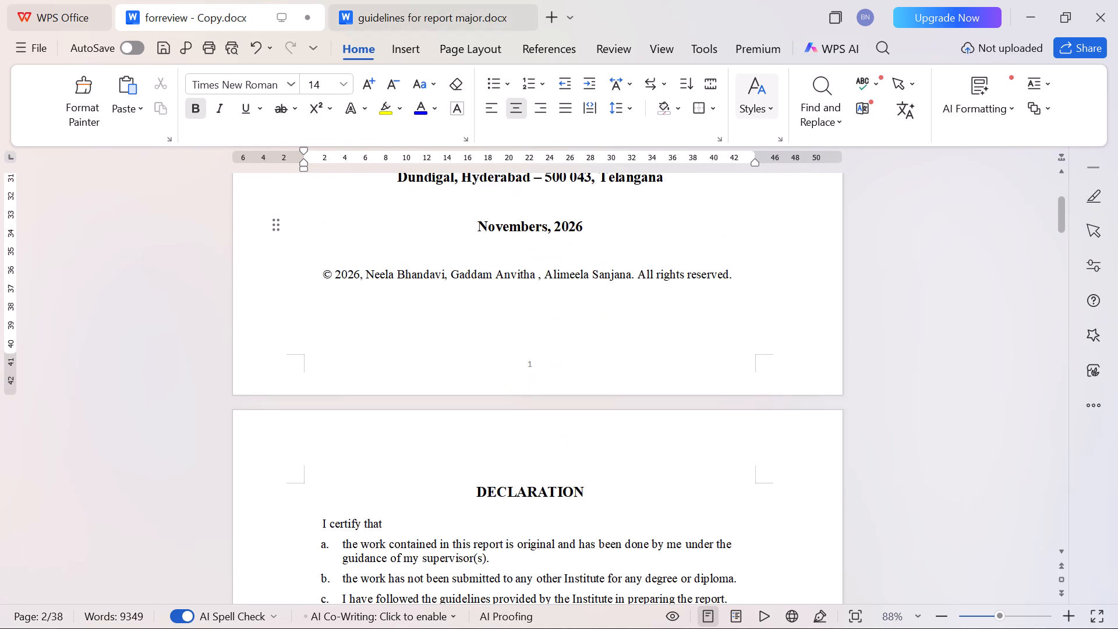
key("BackSpace")
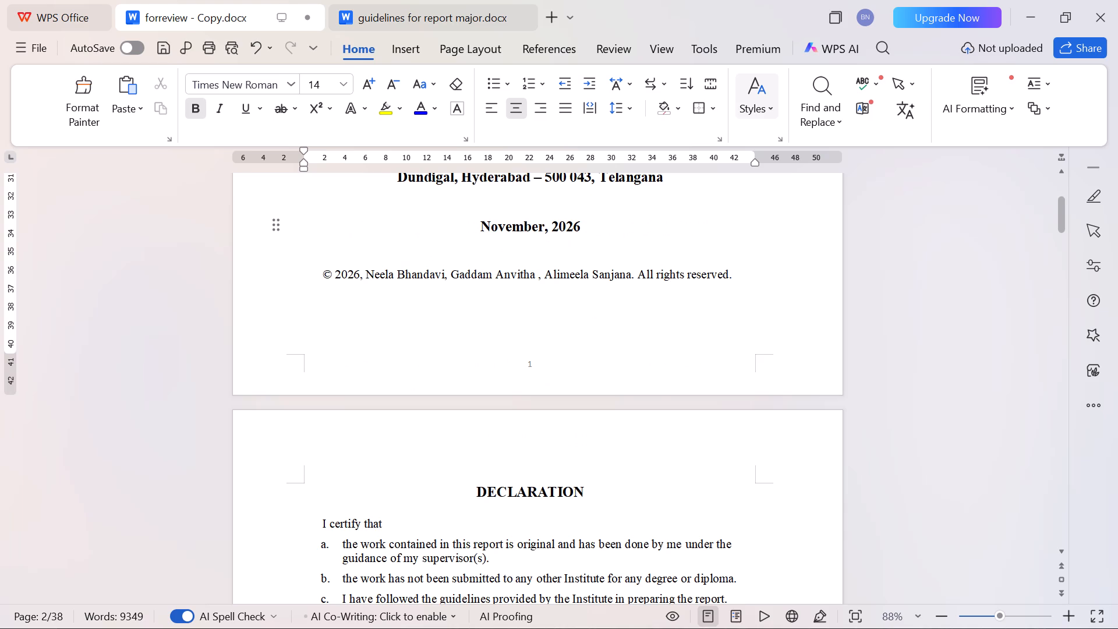
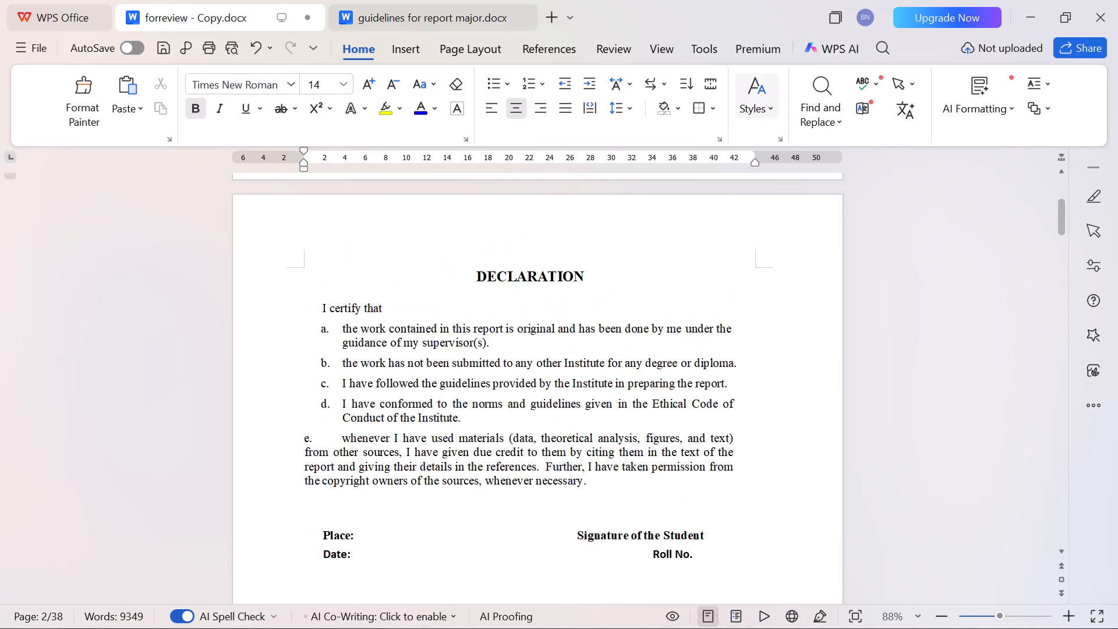
Compare the report's Declaration page with the sample Declaration page in the major report guidelines document.
left_click(480, 0)
scroll(566, 450, "down", 9)
left_click(758, 263)
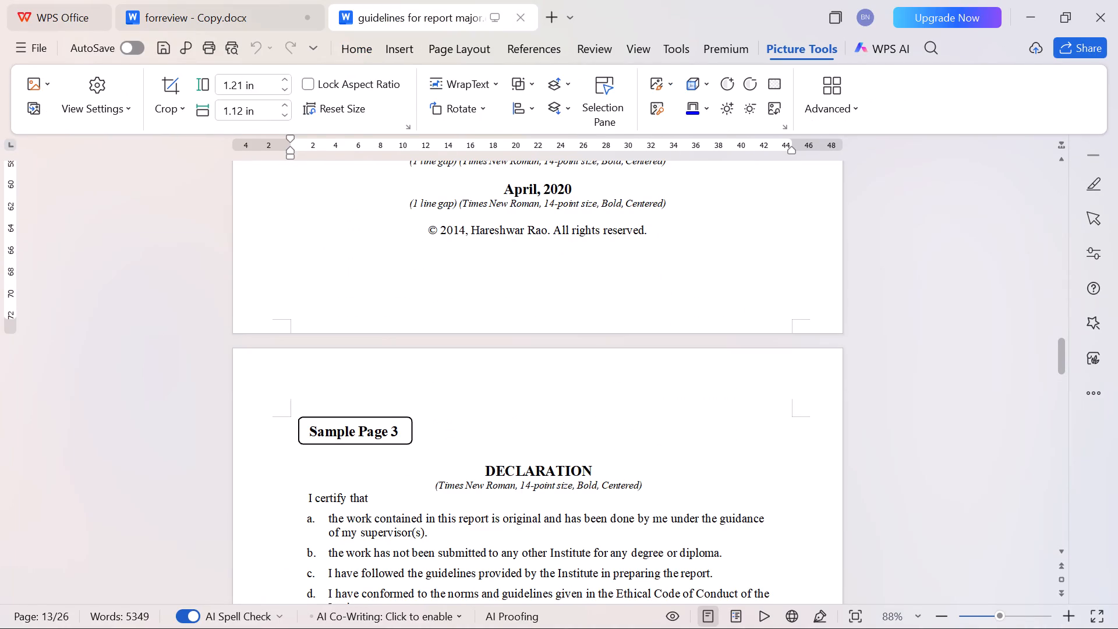
scroll(756, 266, "down", 2)
scroll(628, 294, "down", 1)
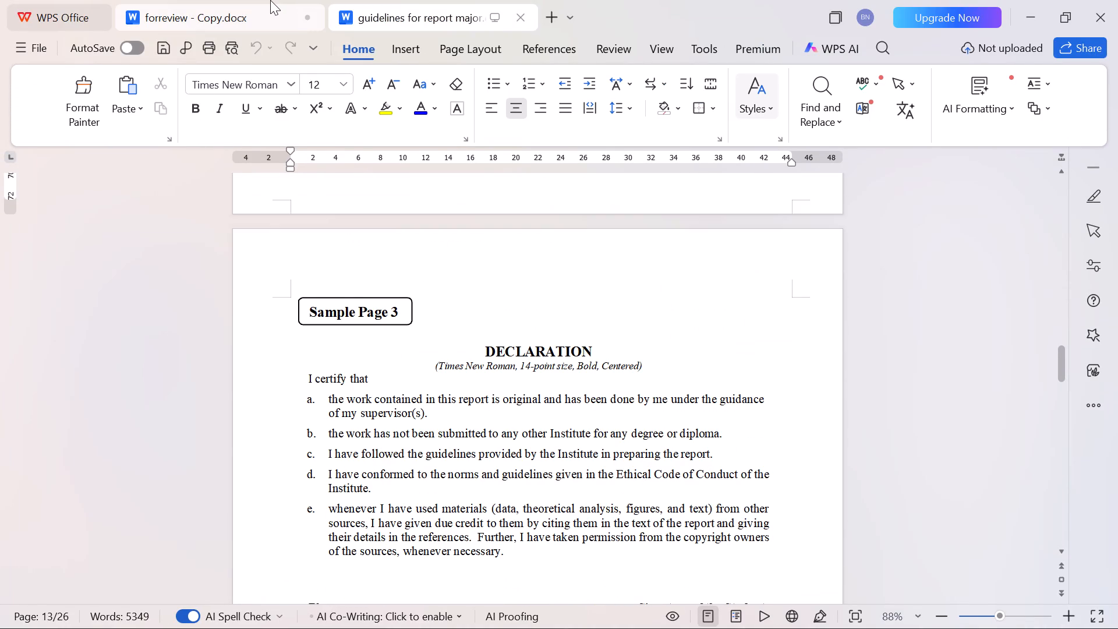
left_click(270, 0)
left_click(379, 0)
left_click(240, 0)
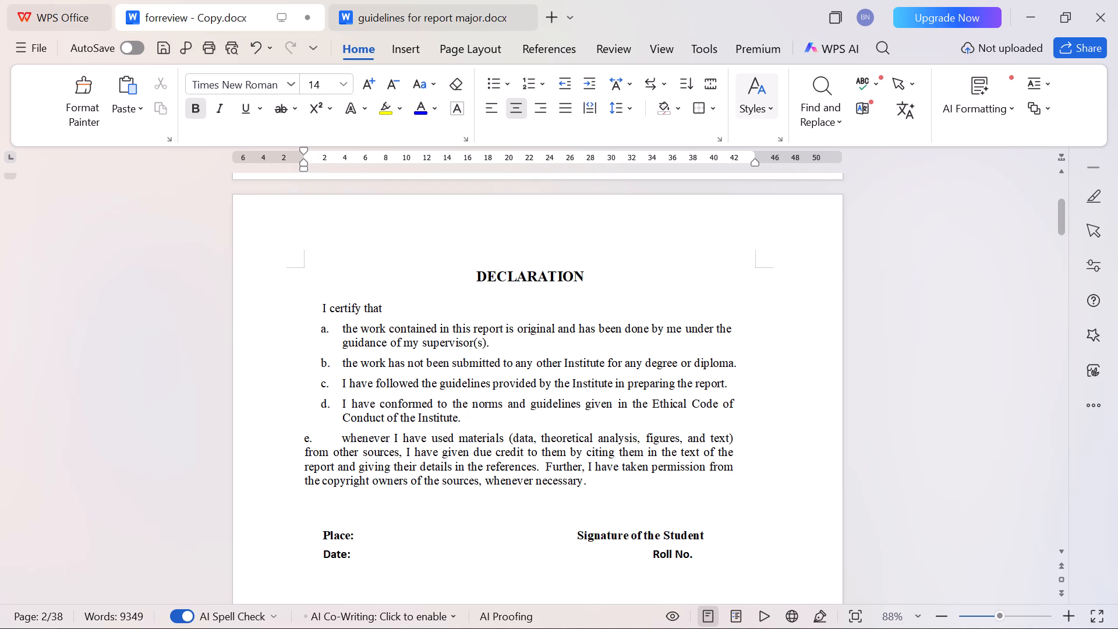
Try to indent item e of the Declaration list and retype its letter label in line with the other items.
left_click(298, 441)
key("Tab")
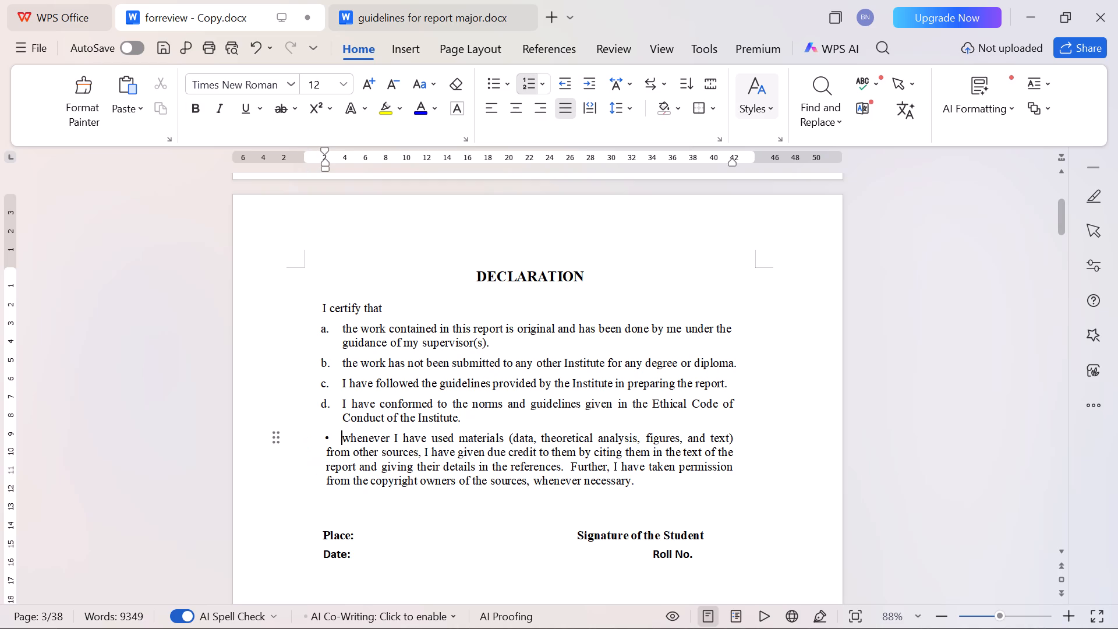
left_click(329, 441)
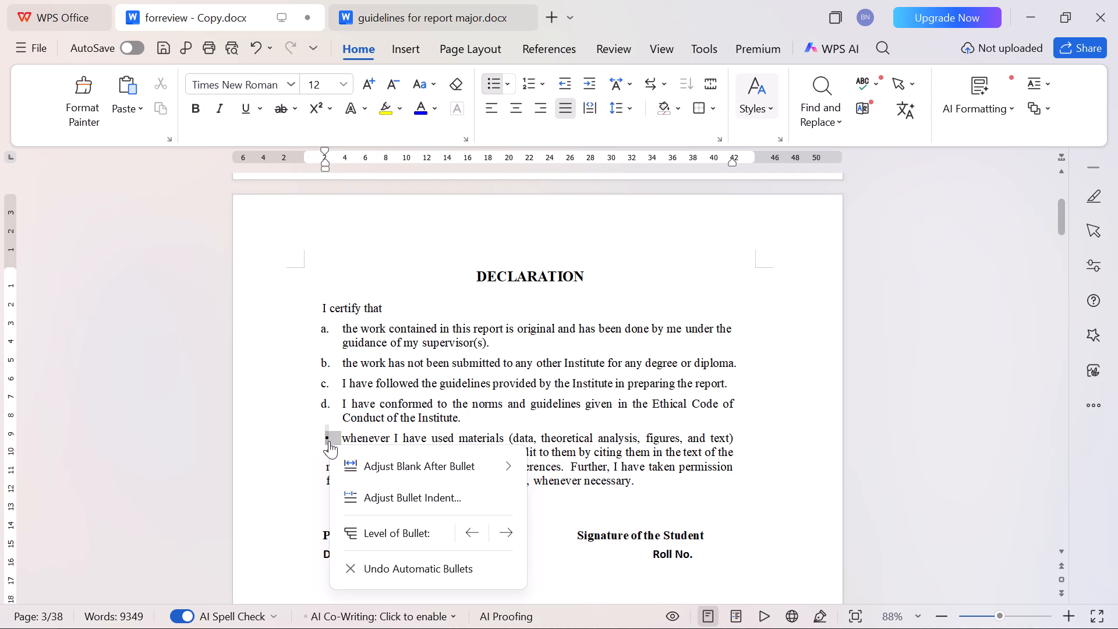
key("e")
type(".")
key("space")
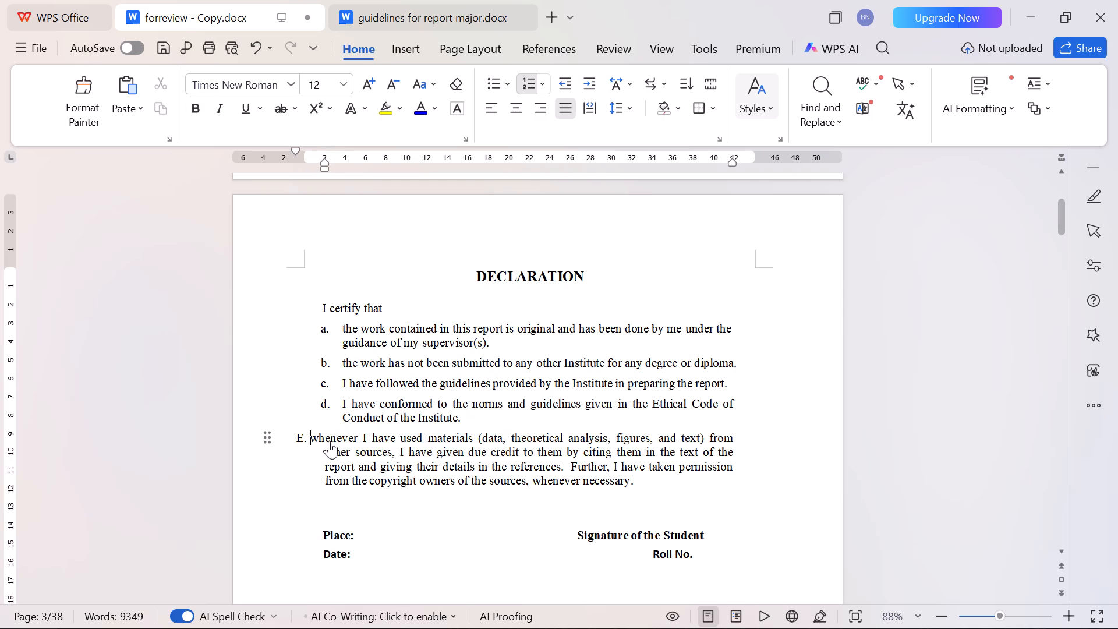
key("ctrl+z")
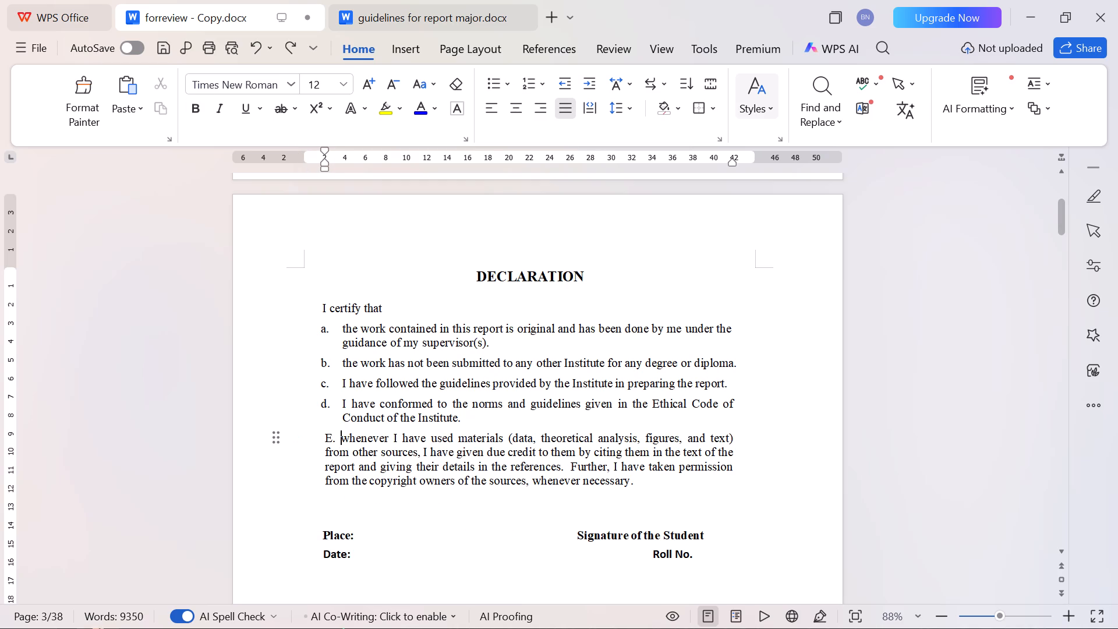
Replace the Declaration text from "I certify that" through item e with the text copied from the guidelines' sample page.
left_click(395, 0)
scroll(322, 404, "down", 2)
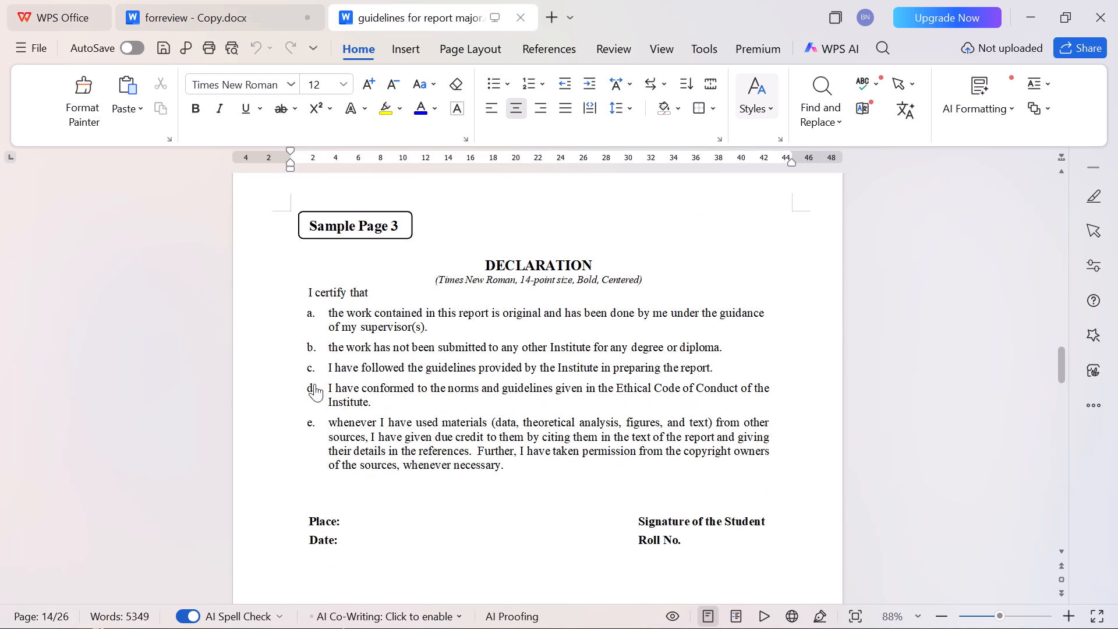
left_click_drag(305, 292, 504, 464)
key("ctrl+c")
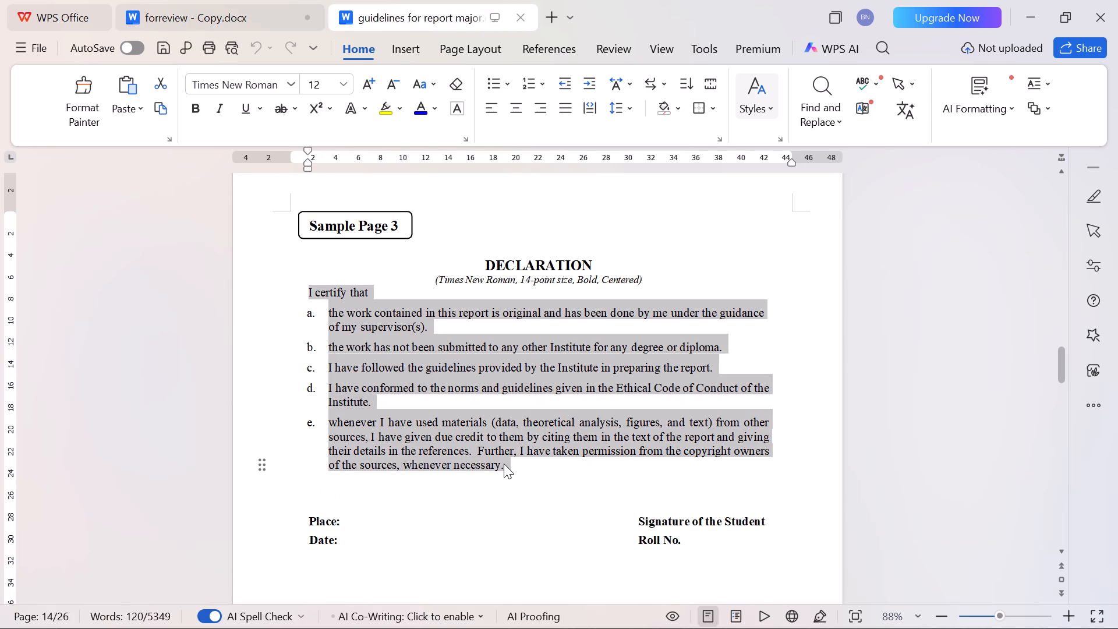
left_click(253, 0)
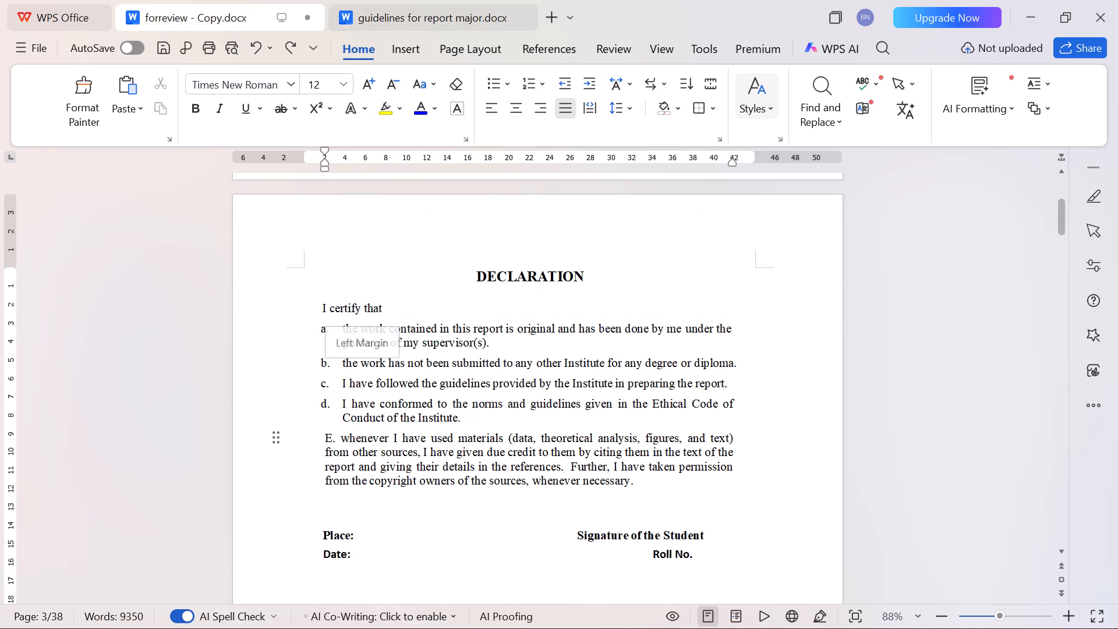
left_click_drag(321, 305, 349, 330)
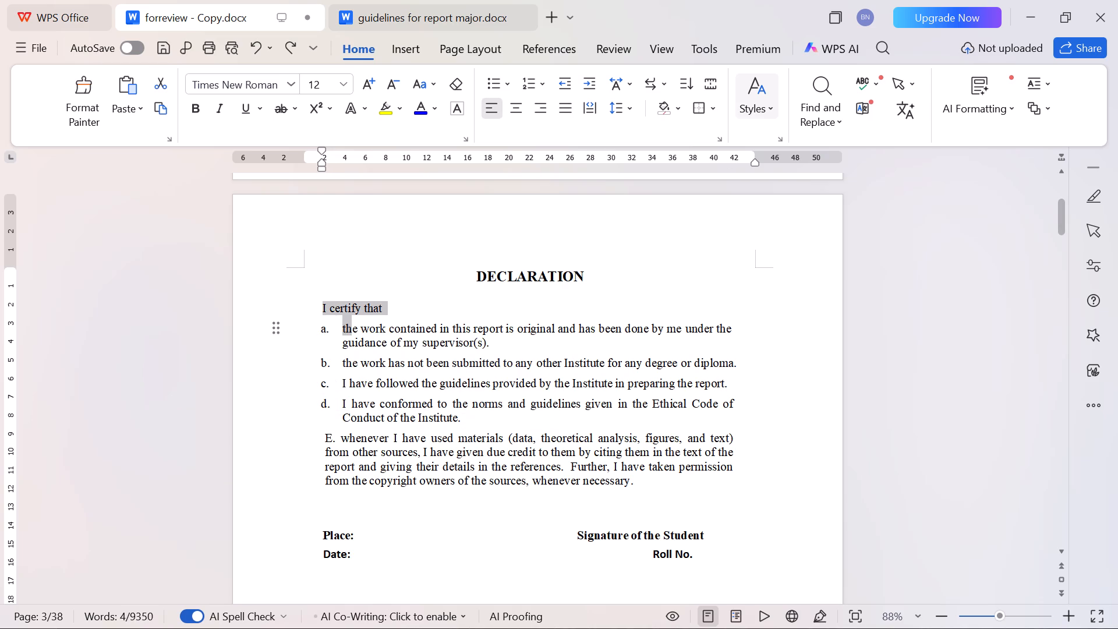
left_click(363, 349)
left_click(320, 307)
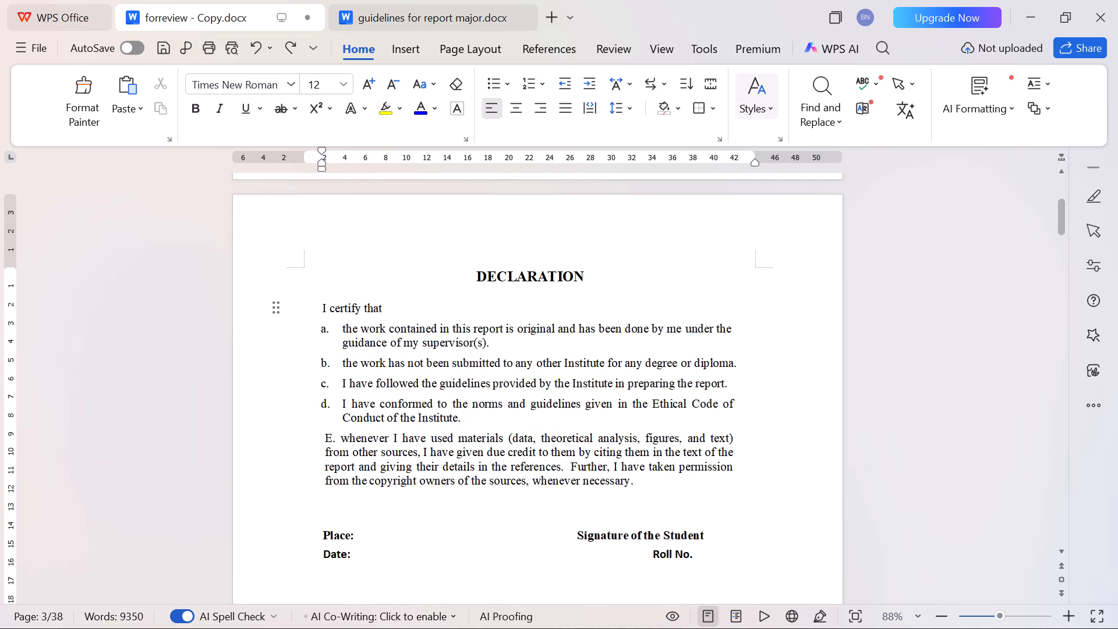
left_click_drag(320, 302, 633, 485)
key("ctrl+v")
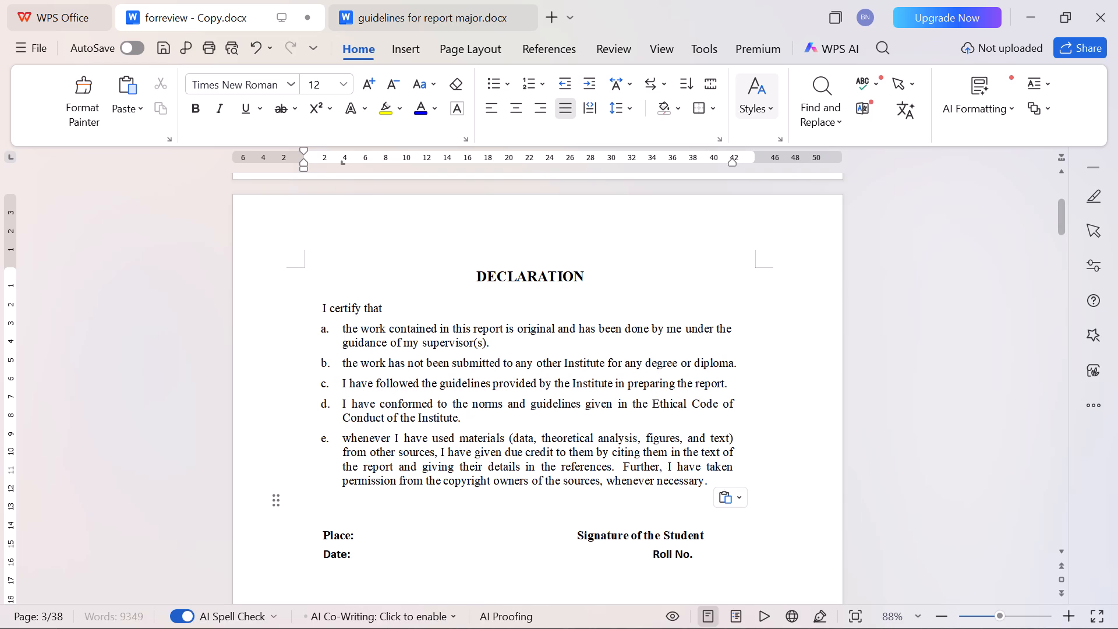
Set the font of the Place/Signature and Date/Roll No. lines on the Declaration page to Times New Roman.
scroll(596, 467, "down", 2)
left_click_drag(323, 447, 501, 468)
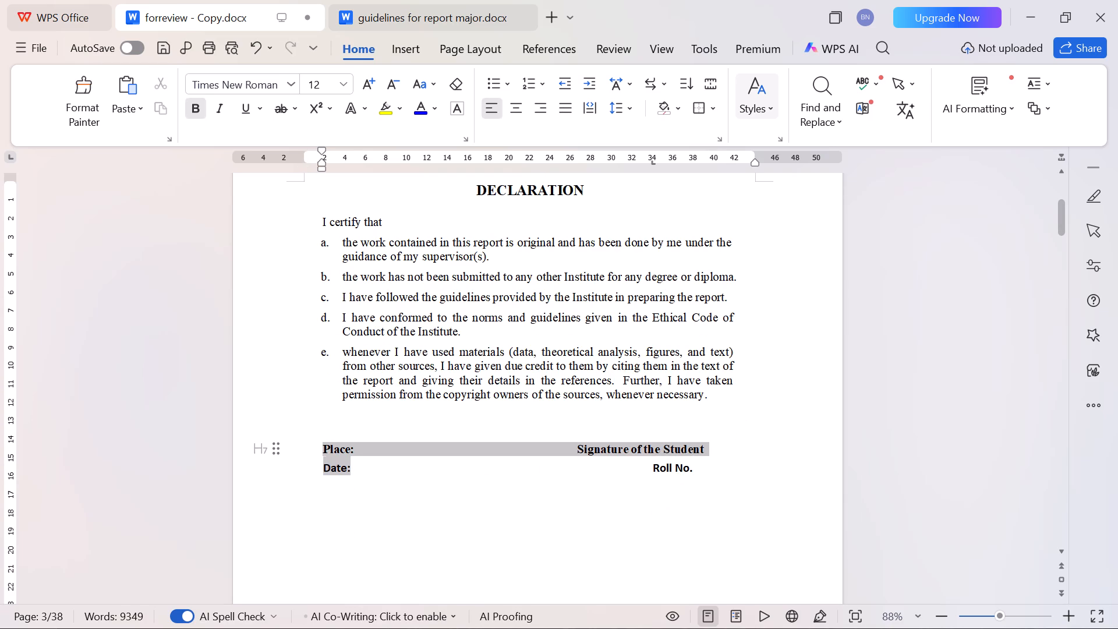
left_click_drag(501, 468, 695, 472)
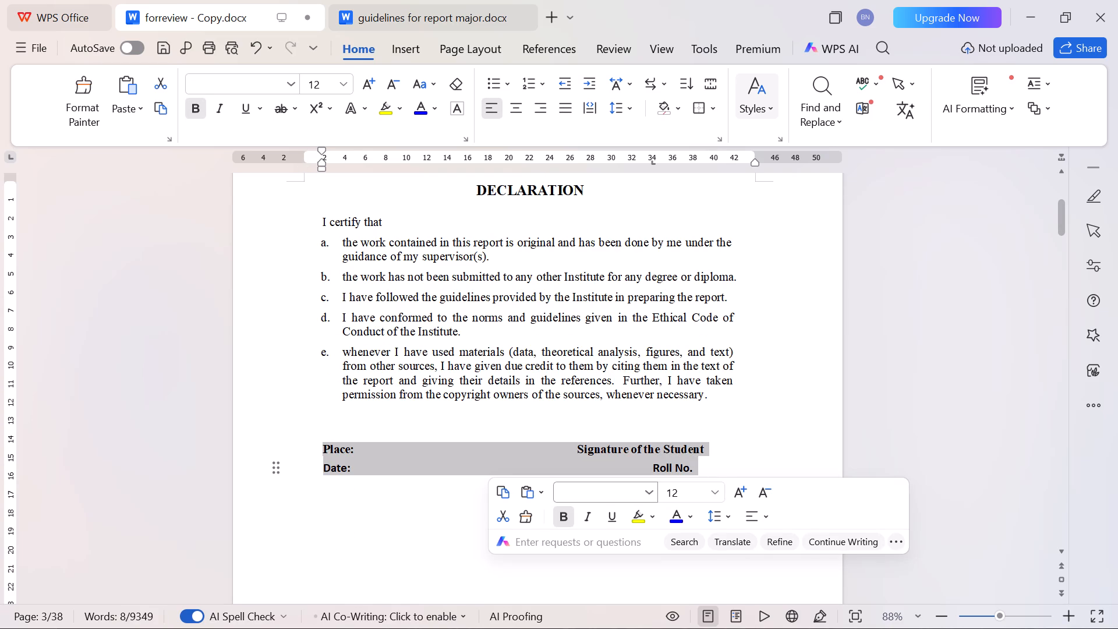
left_click(610, 494)
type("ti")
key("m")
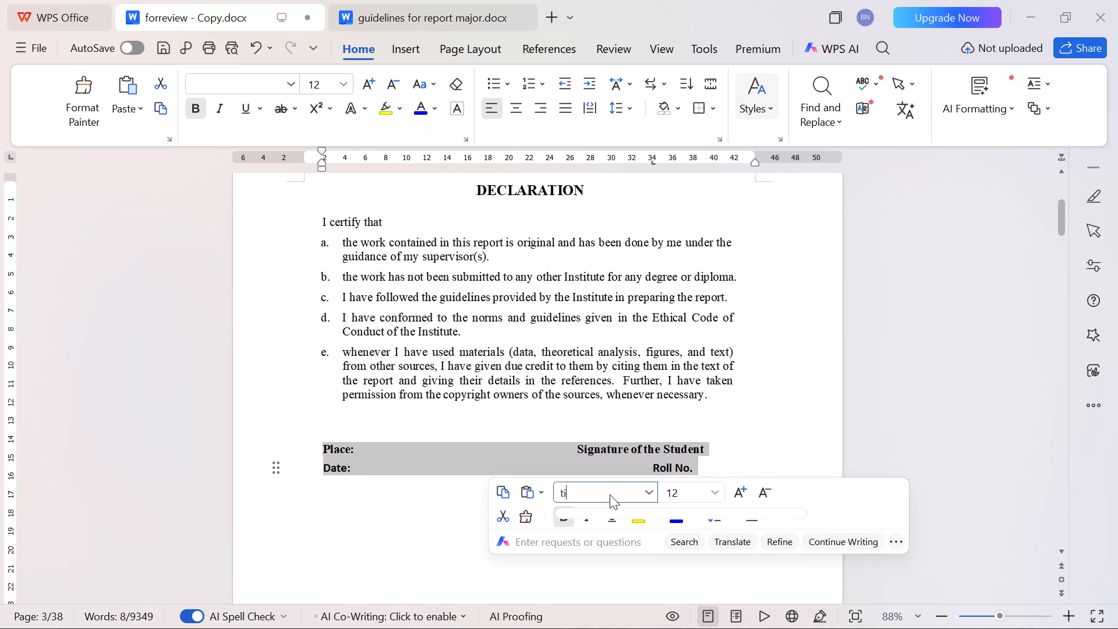
left_click(617, 49)
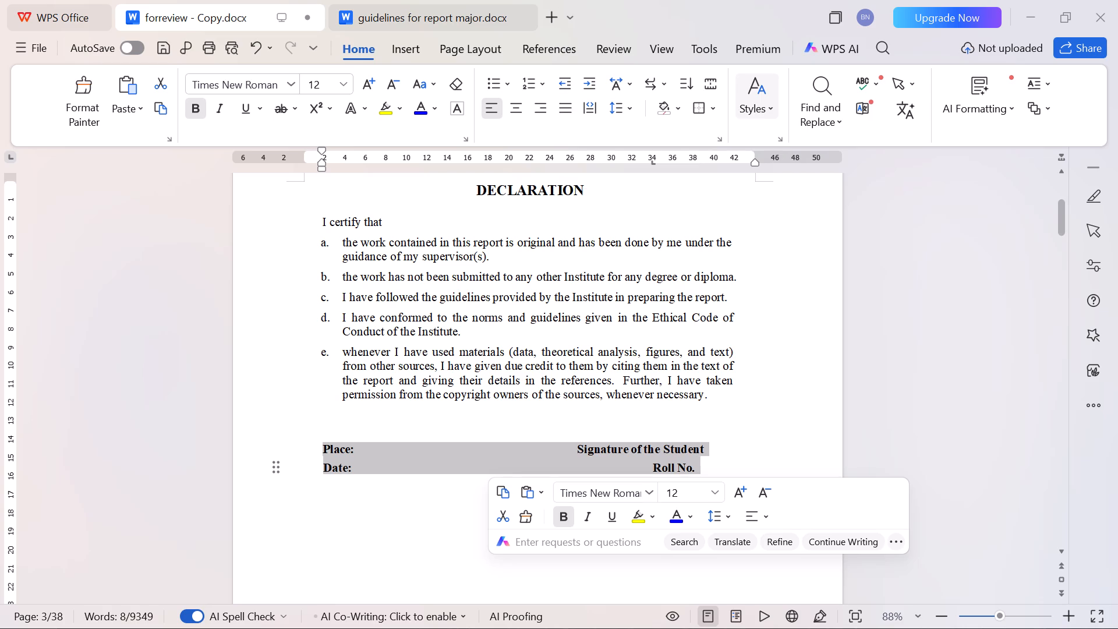
left_click(679, 447)
Add a blank line above the Place and Signature line, comparing the spacing with the guidelines' sample Declaration page.
left_click(446, 0)
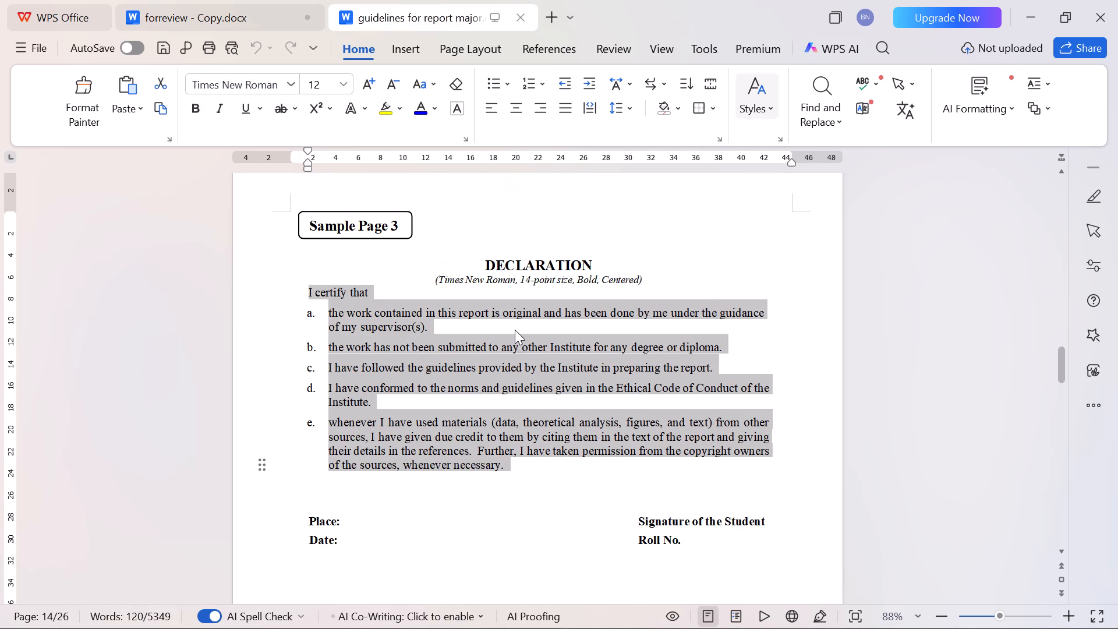
scroll(515, 330, "down", 2)
left_click(253, 0)
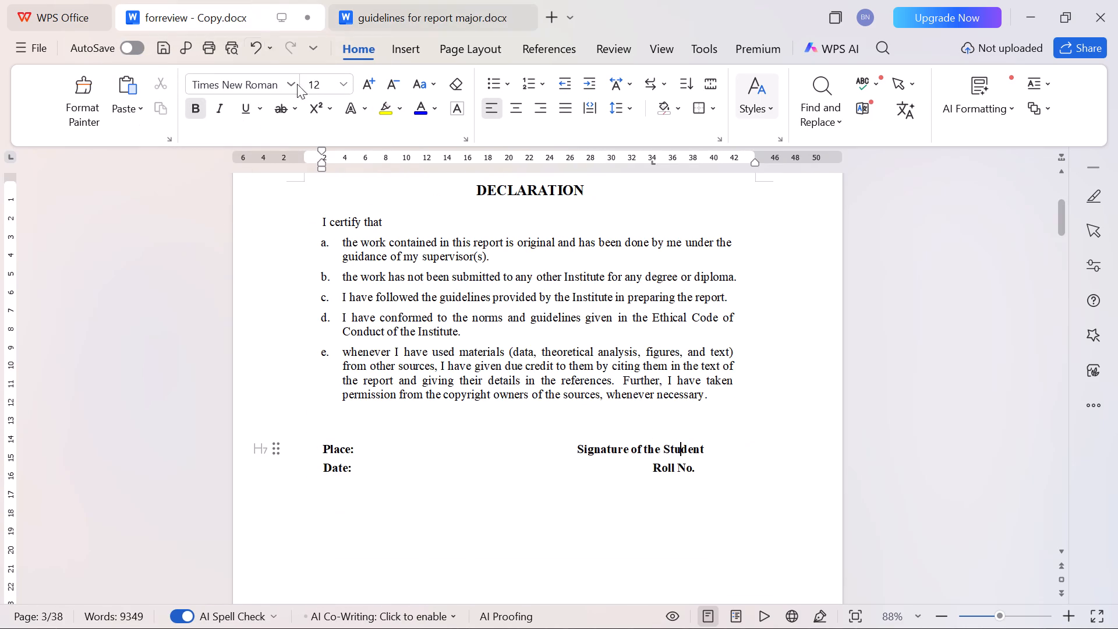
left_click(679, 420)
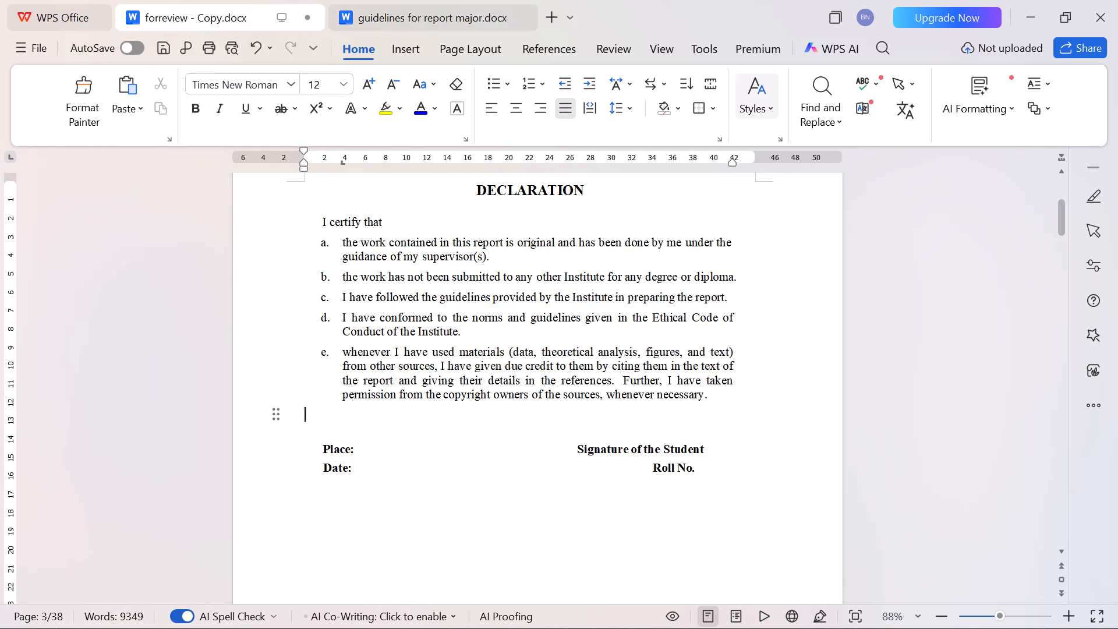
key("Return")
left_click(381, 0)
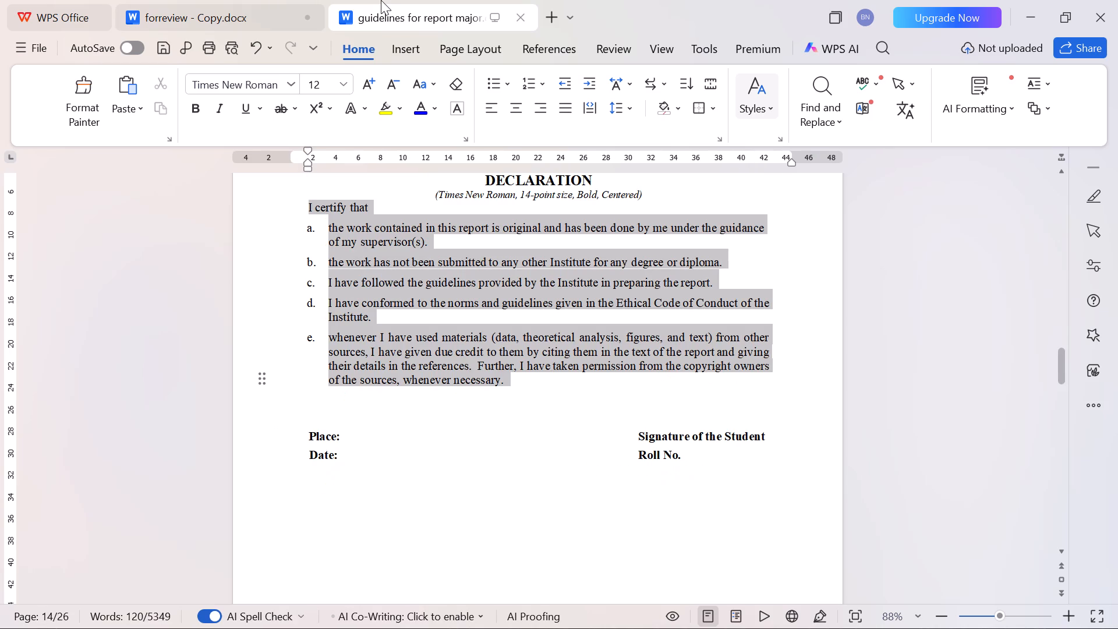
left_click(267, 0)
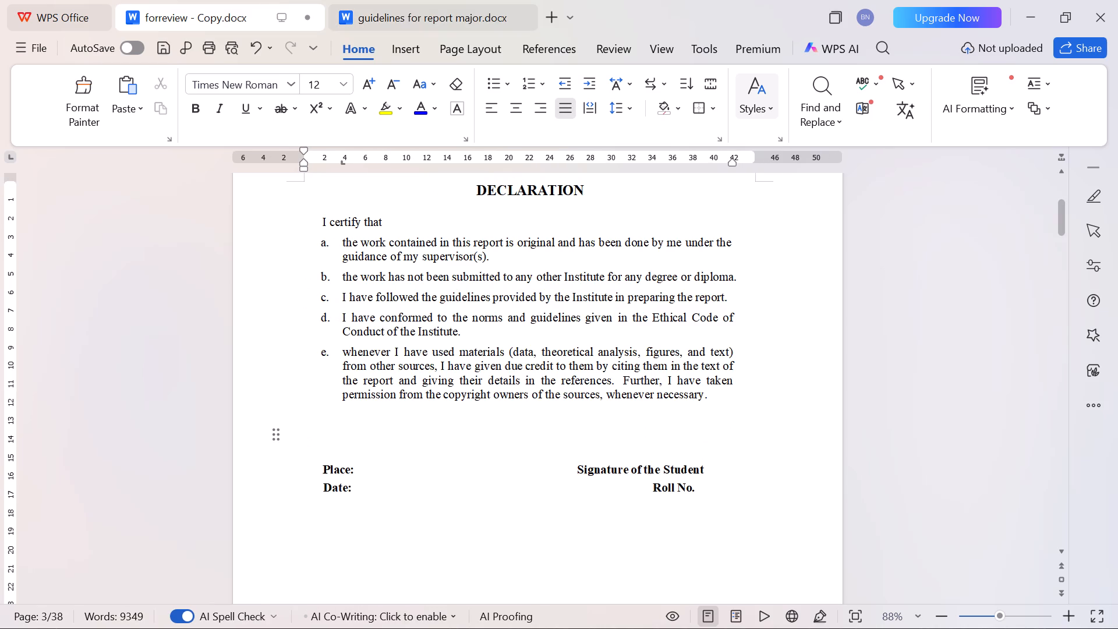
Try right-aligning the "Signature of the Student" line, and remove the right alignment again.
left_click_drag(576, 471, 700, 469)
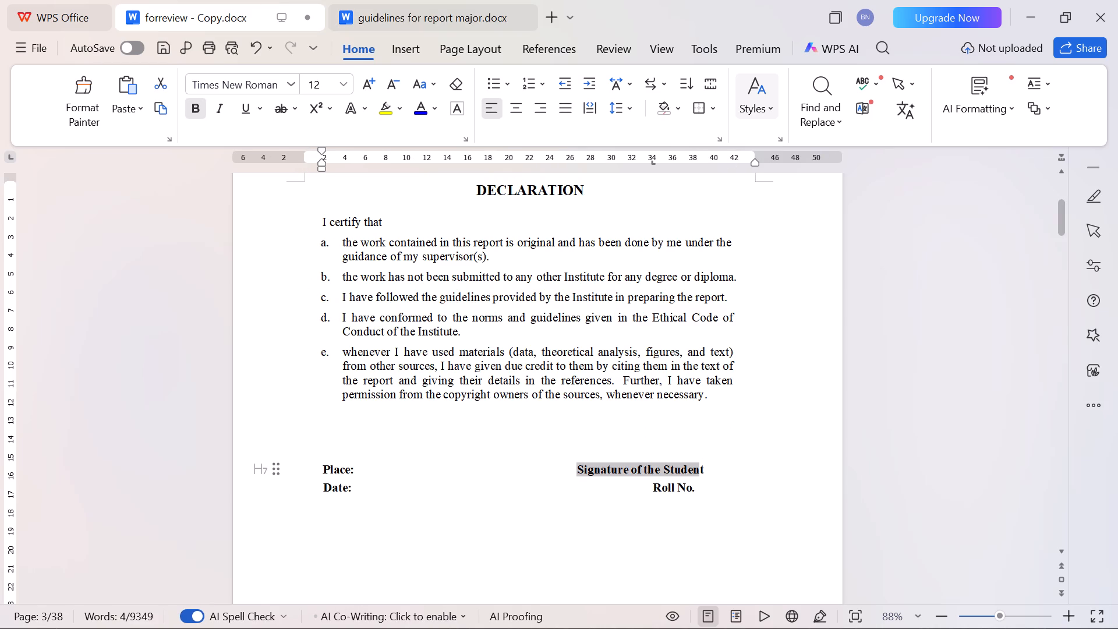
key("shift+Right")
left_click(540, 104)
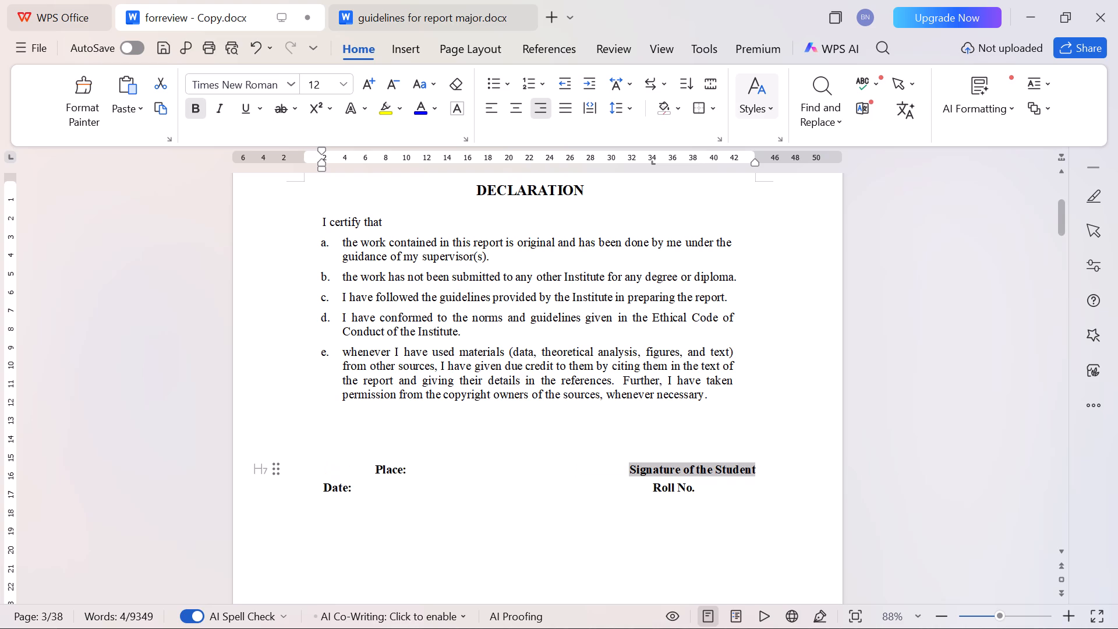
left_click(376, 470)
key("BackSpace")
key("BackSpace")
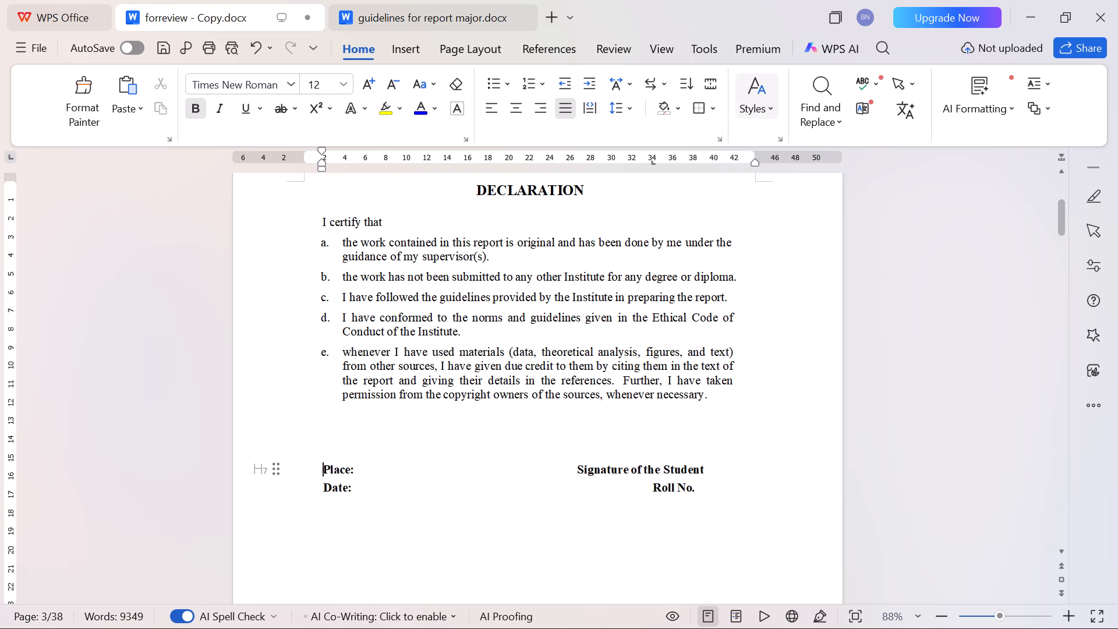
Shift "Signature of the Student" toward the right margin with added spaces, undoing the excess that wraps the line.
left_click(579, 468)
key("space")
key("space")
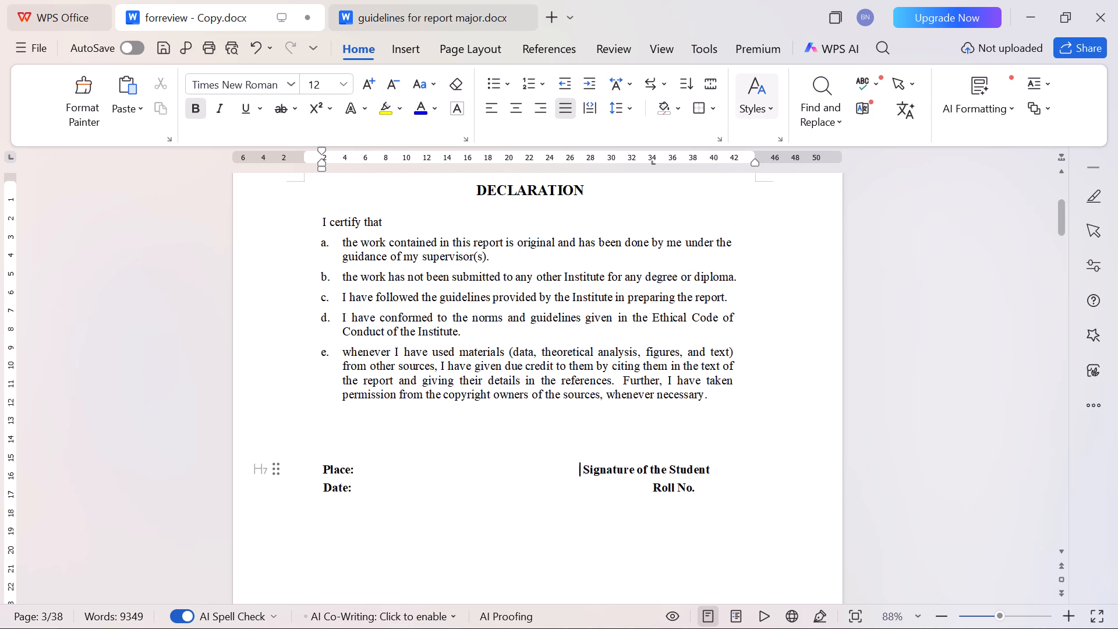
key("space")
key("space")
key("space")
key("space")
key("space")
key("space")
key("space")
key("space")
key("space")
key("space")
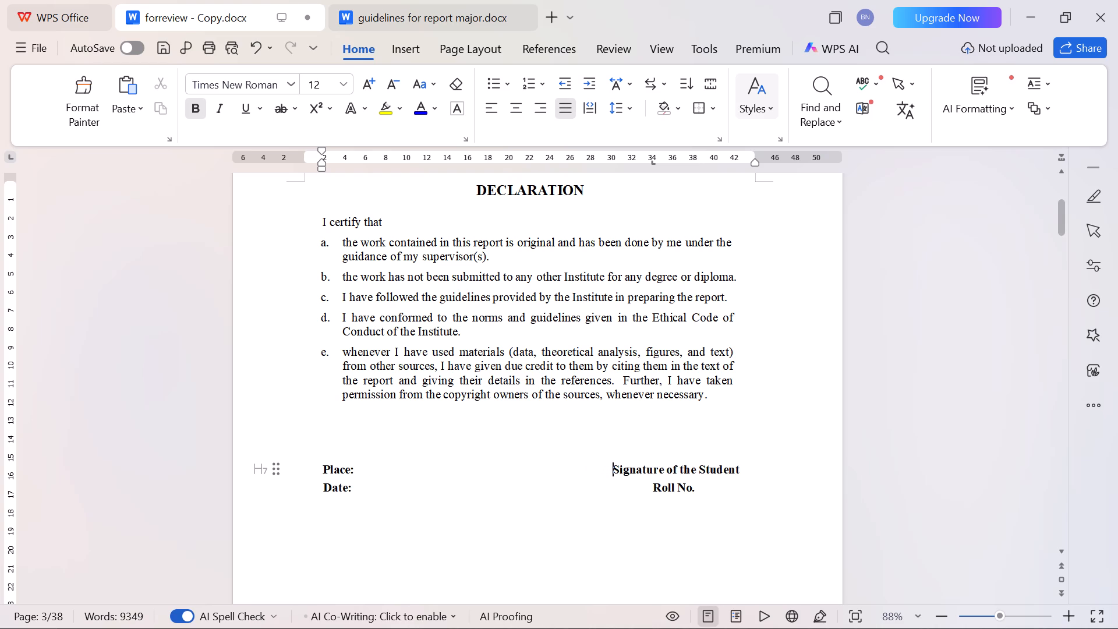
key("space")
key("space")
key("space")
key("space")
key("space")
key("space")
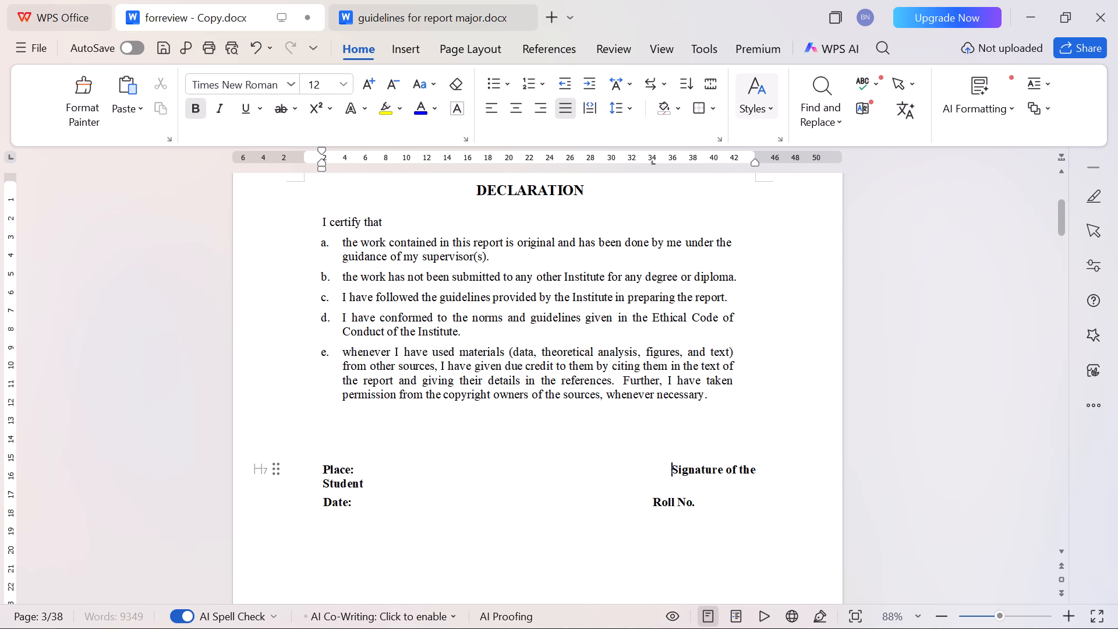
key("ctrl+z")
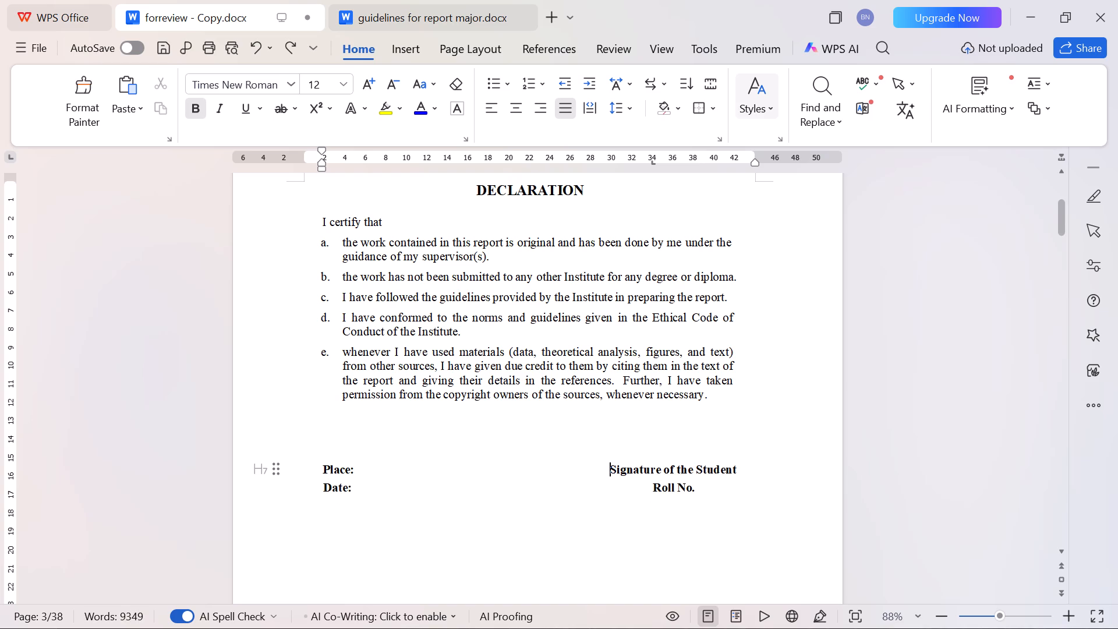
Replace the tab before "Roll No." with spaces so it lines up under the start of "Signature of the Student".
left_click(651, 486)
key("BackSpace")
key("BackSpace")
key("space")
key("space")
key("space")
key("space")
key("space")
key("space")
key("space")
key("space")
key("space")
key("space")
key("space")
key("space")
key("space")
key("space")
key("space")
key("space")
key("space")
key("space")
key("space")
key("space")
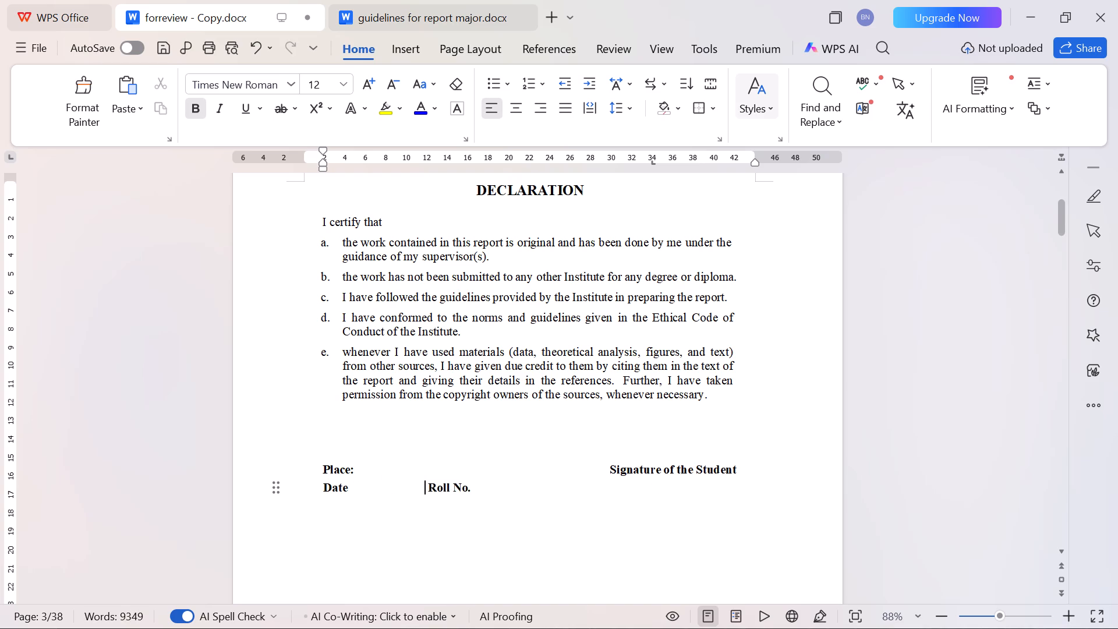
key("Delete")
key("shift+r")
key("Tab")
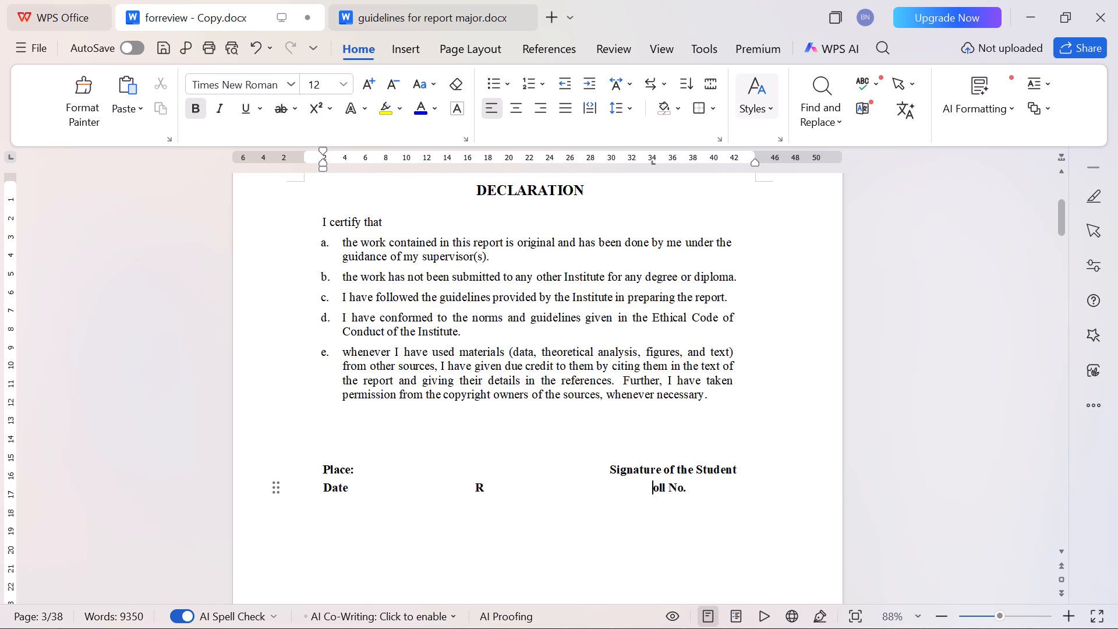
key("ctrl+z")
key("Left")
key("Tab")
key("BackSpace")
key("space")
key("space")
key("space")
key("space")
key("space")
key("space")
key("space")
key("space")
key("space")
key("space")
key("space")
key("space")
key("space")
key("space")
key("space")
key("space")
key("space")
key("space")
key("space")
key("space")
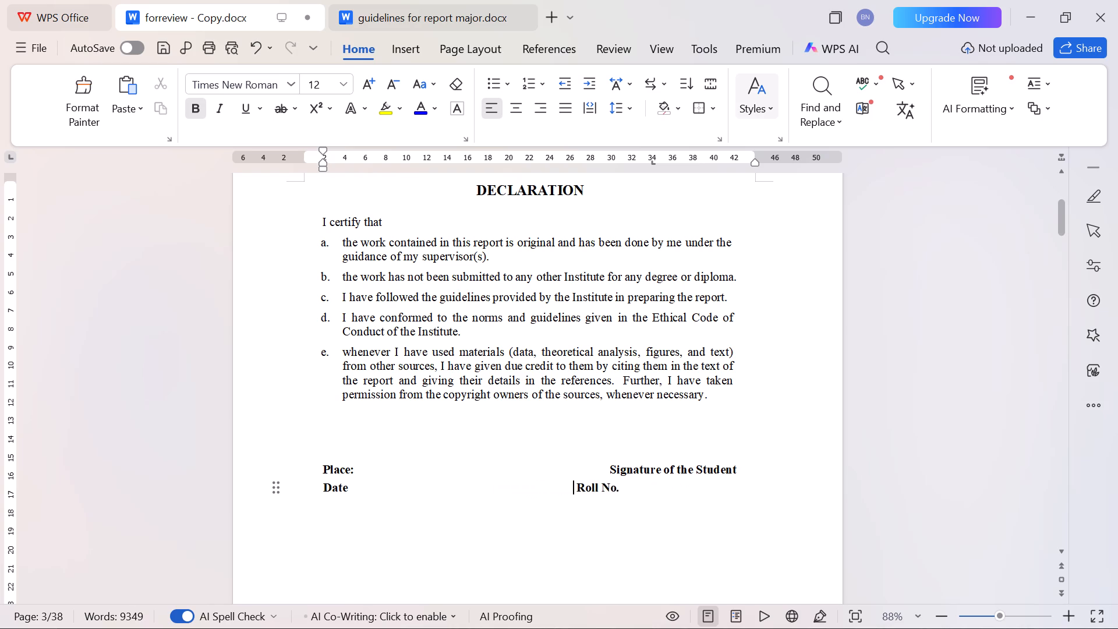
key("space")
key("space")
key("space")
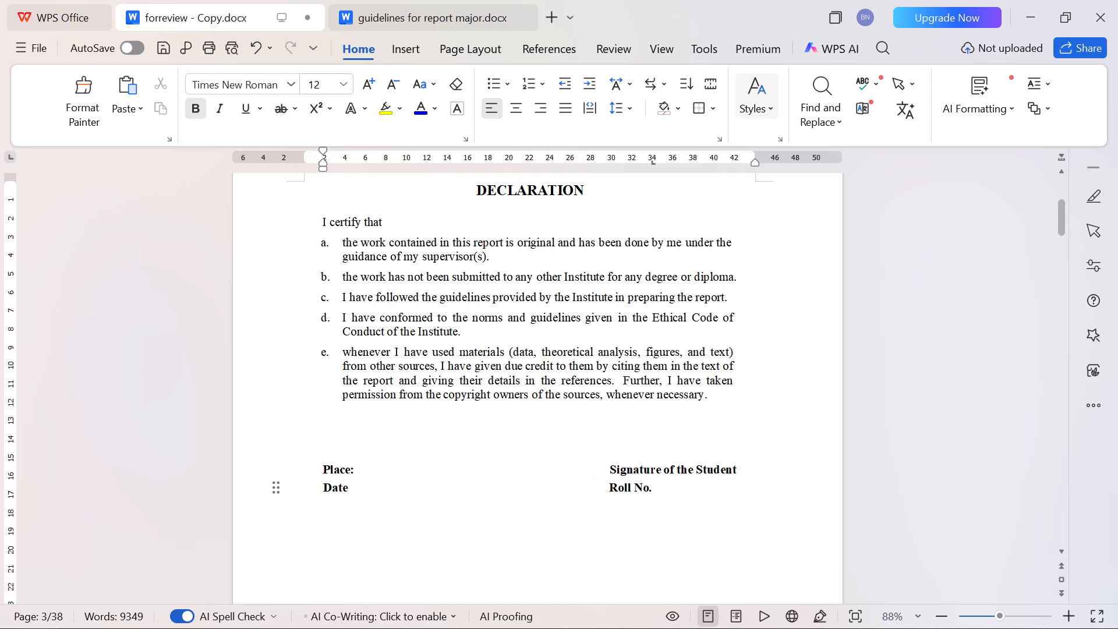
Restore the colon directly after "Date" and adjust the spaces behind it to keep "Roll No." aligned under the signature label.
left_click(361, 489)
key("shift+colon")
key("Left")
key("BackSpace")
key("BackSpace")
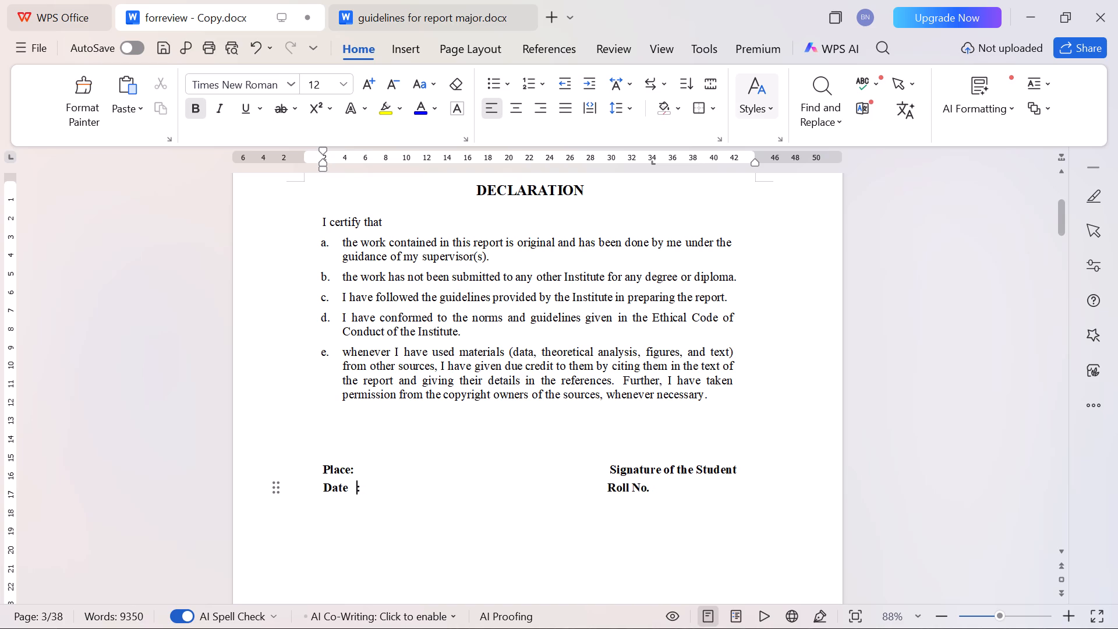
key("BackSpace")
key("BackSpace")
key("BackSpace")
key("Right")
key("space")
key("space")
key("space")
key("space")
Save the report copy.
key("ctrl+s")
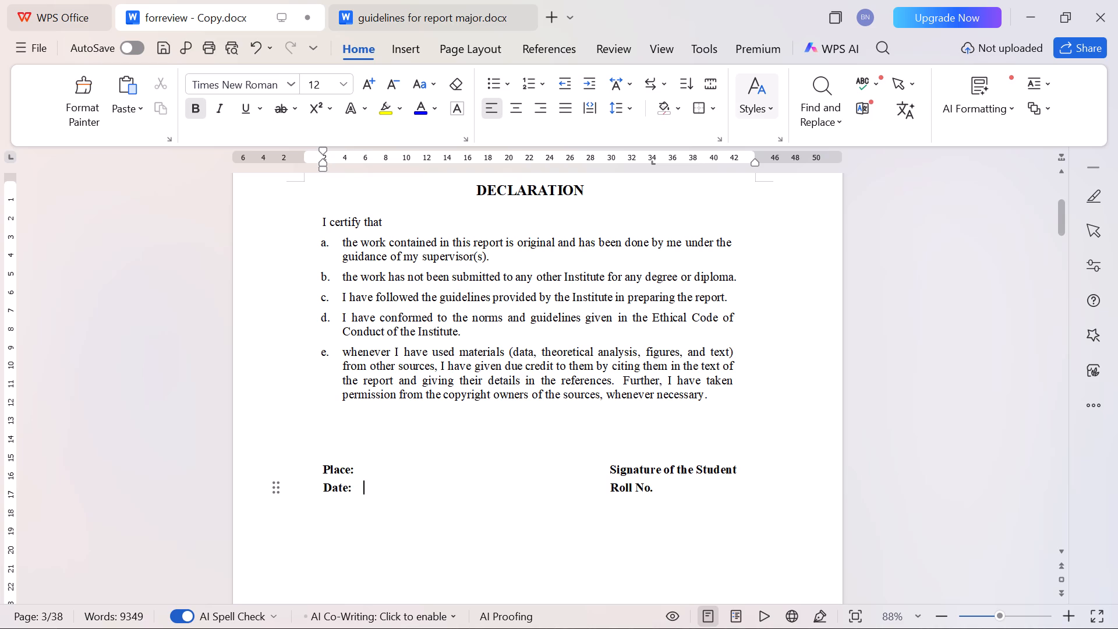
Change the footer page numbers to the I, II, III format, centered, for the entire document.
scroll(439, 448, "down", 12)
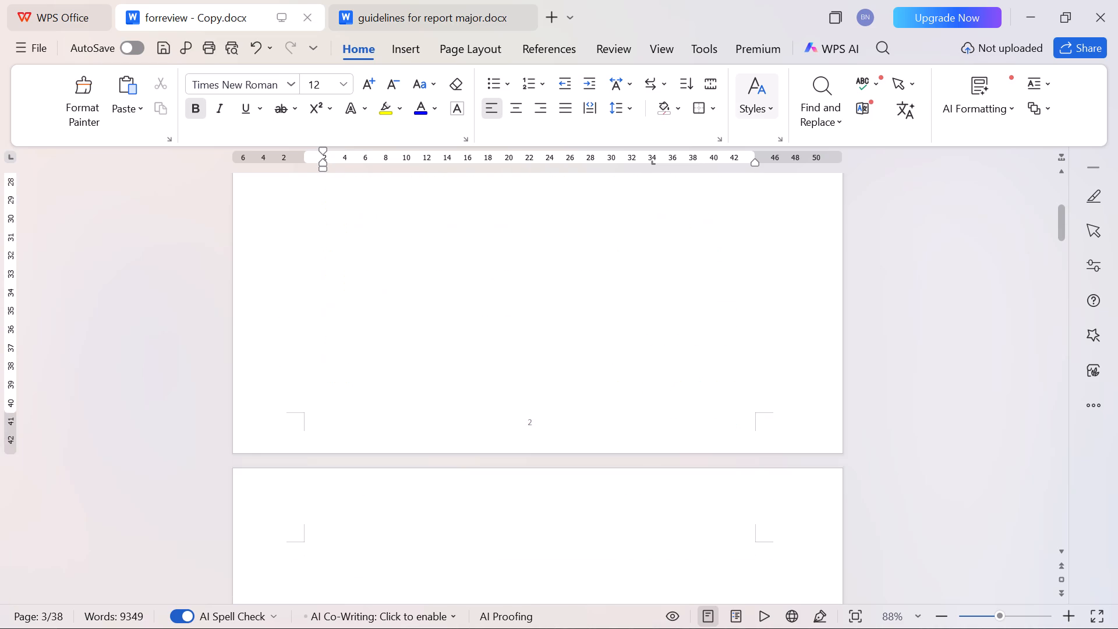
scroll(439, 448, "up", 18)
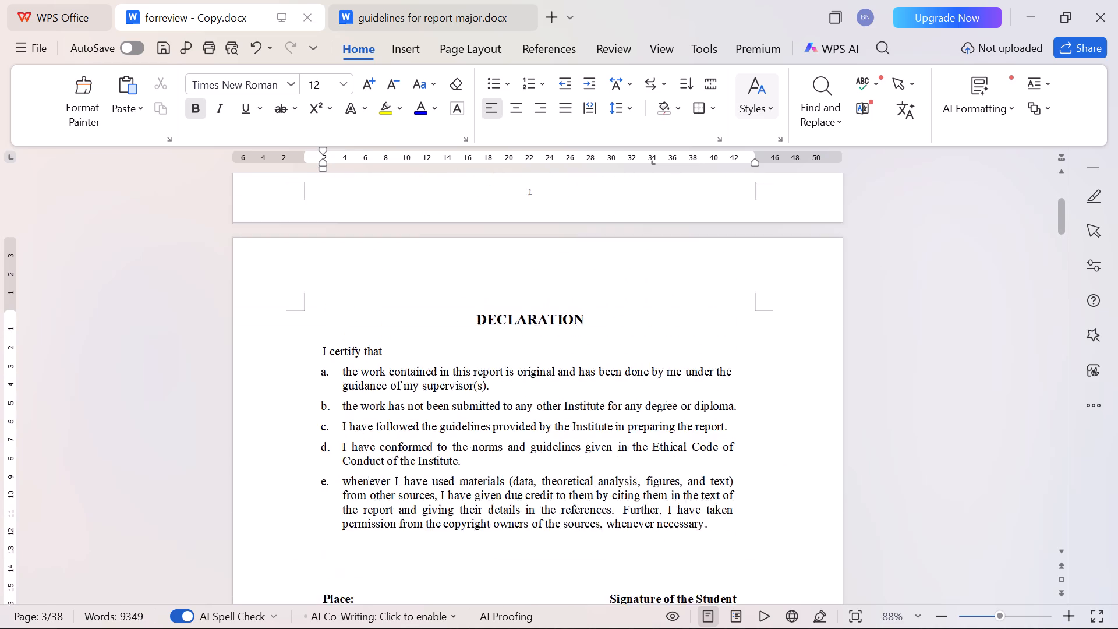
scroll(439, 448, "up", 7)
scroll(439, 447, "up", 17)
scroll(439, 446, "down", 19)
scroll(439, 442, "down", 2)
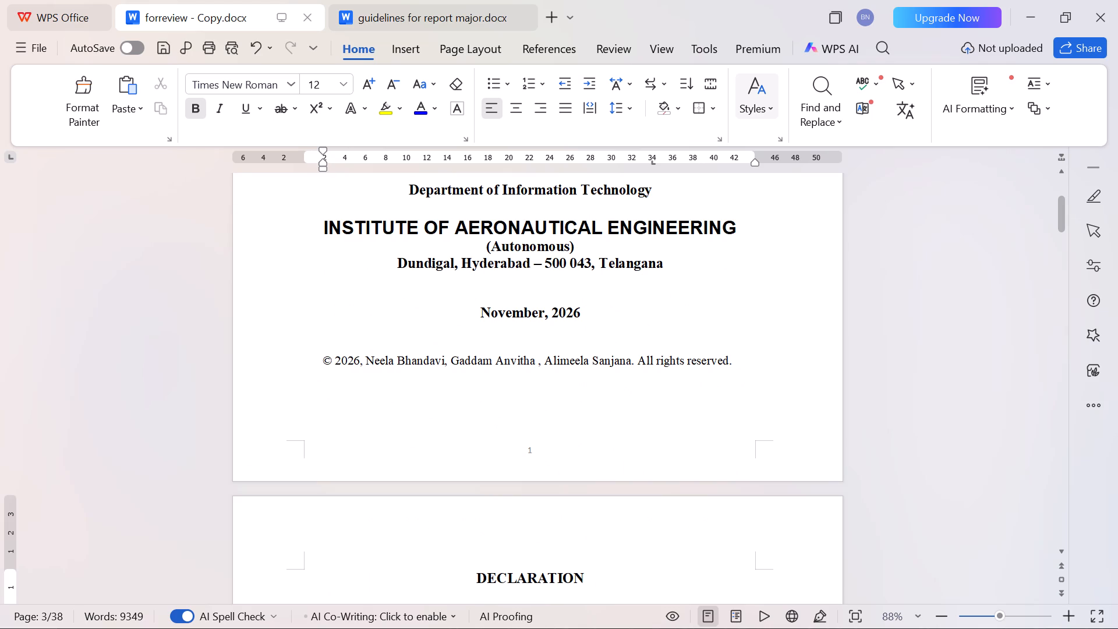
double_click(520, 450)
left_click(535, 421)
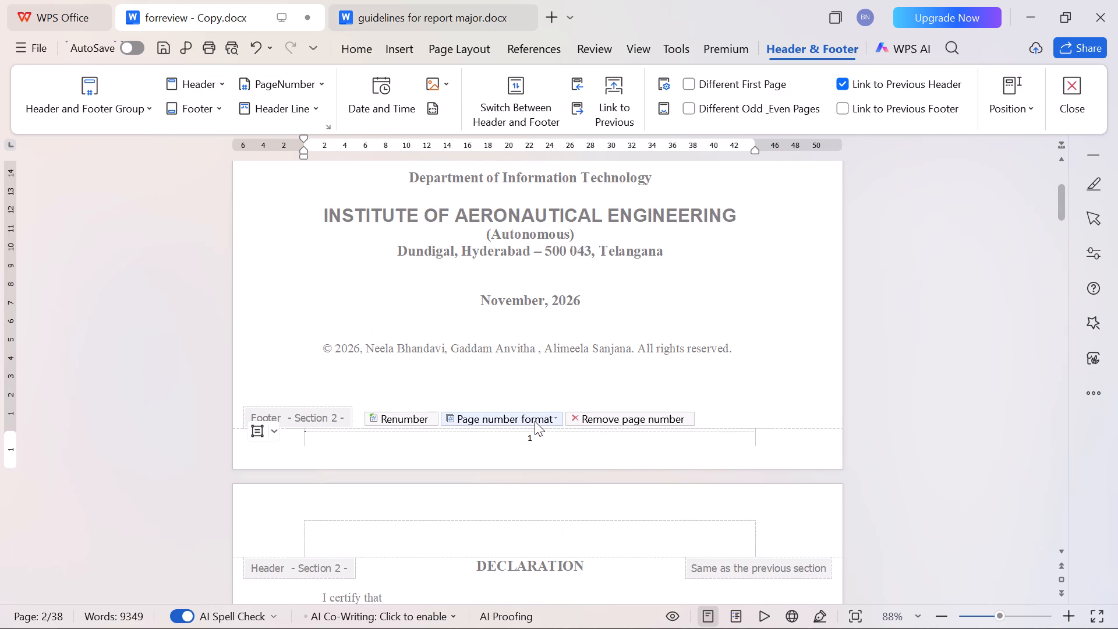
left_click(559, 145)
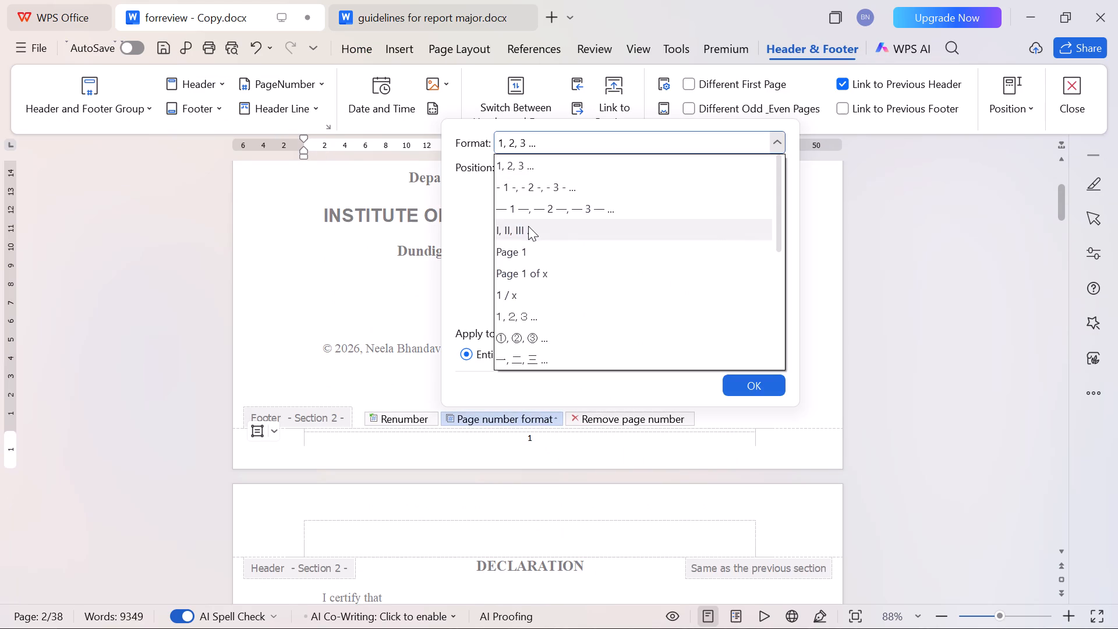
left_click(528, 226)
left_click(527, 355)
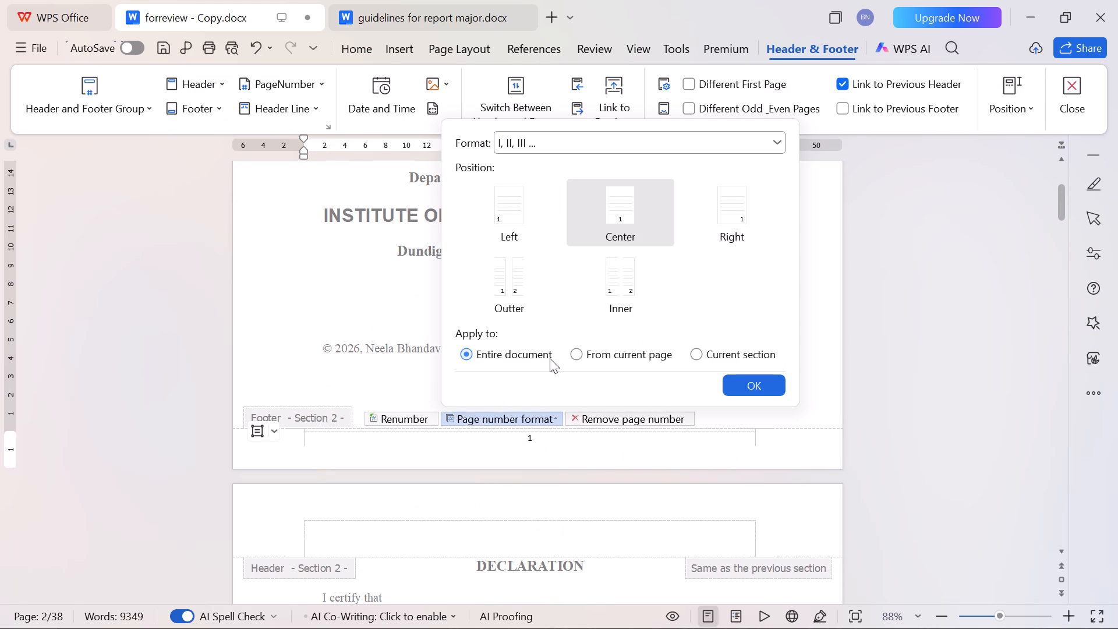
left_click(751, 390)
double_click(748, 390)
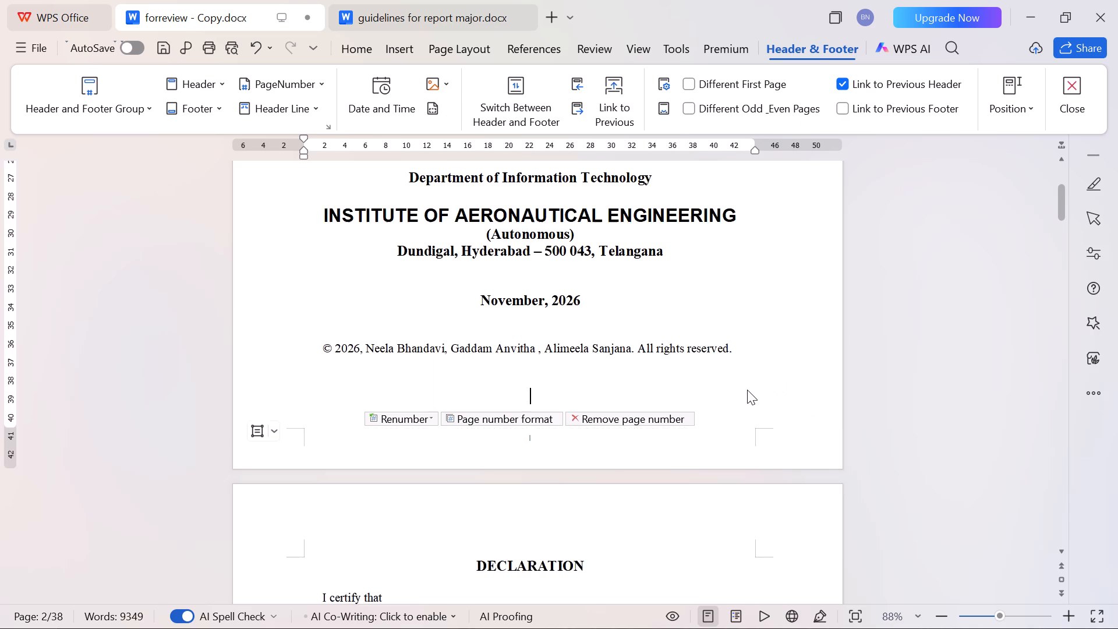
Delete the blank lines above the CERTIFICATE heading so it sits at the top of its page.
scroll(747, 390, "down", 19)
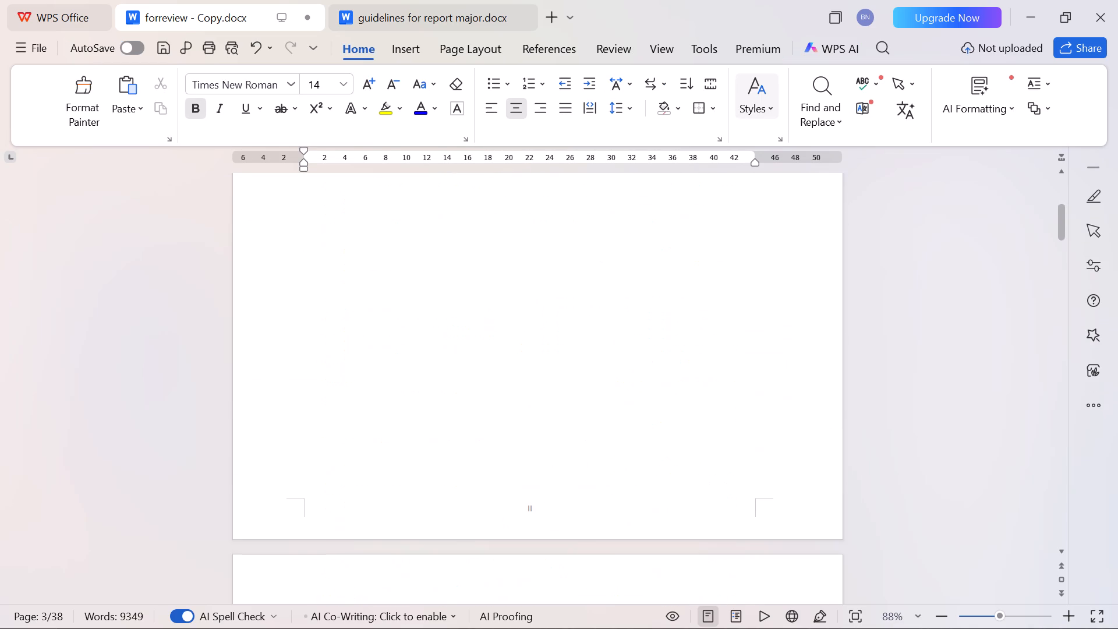
scroll(747, 388, "down", 10)
scroll(747, 388, "up", 5)
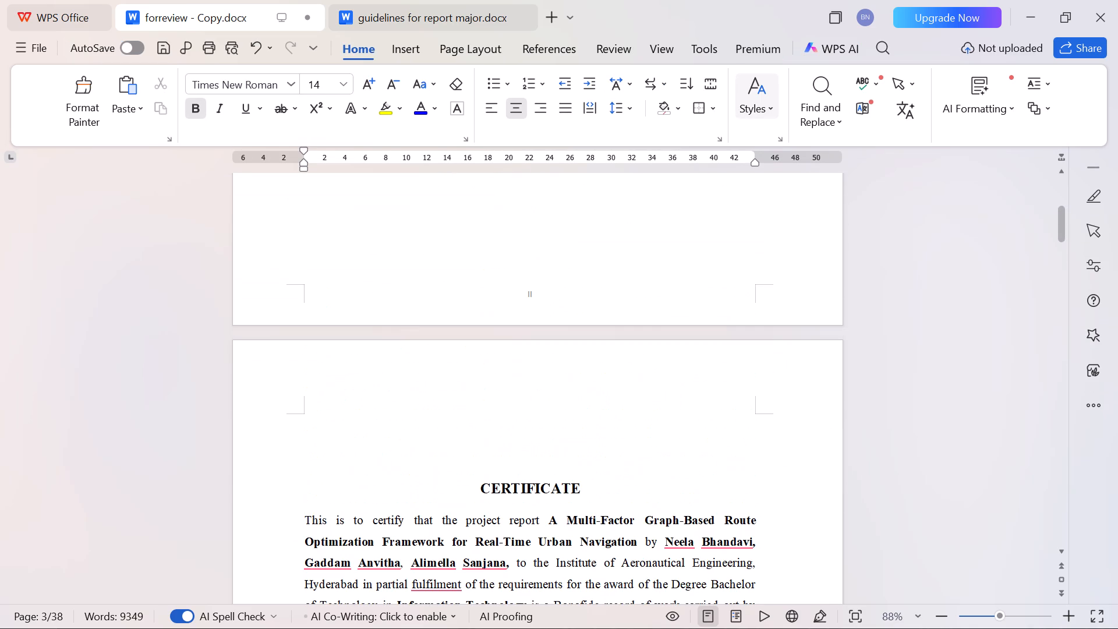
left_click(525, 255)
key("Delete")
key("Delete")
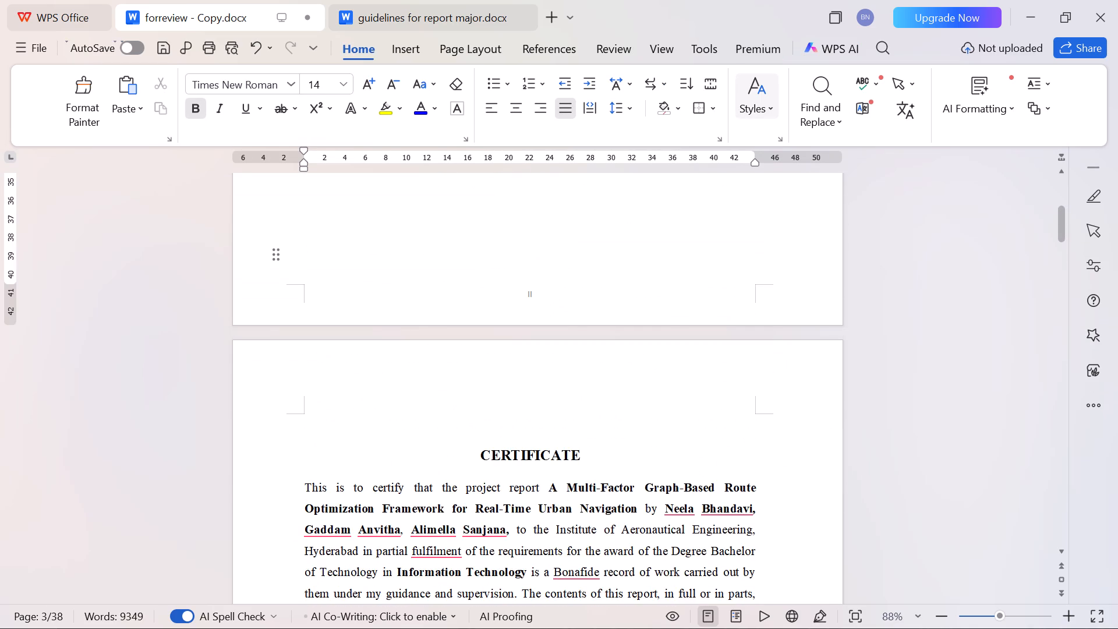
key("Delete")
key("Delete")
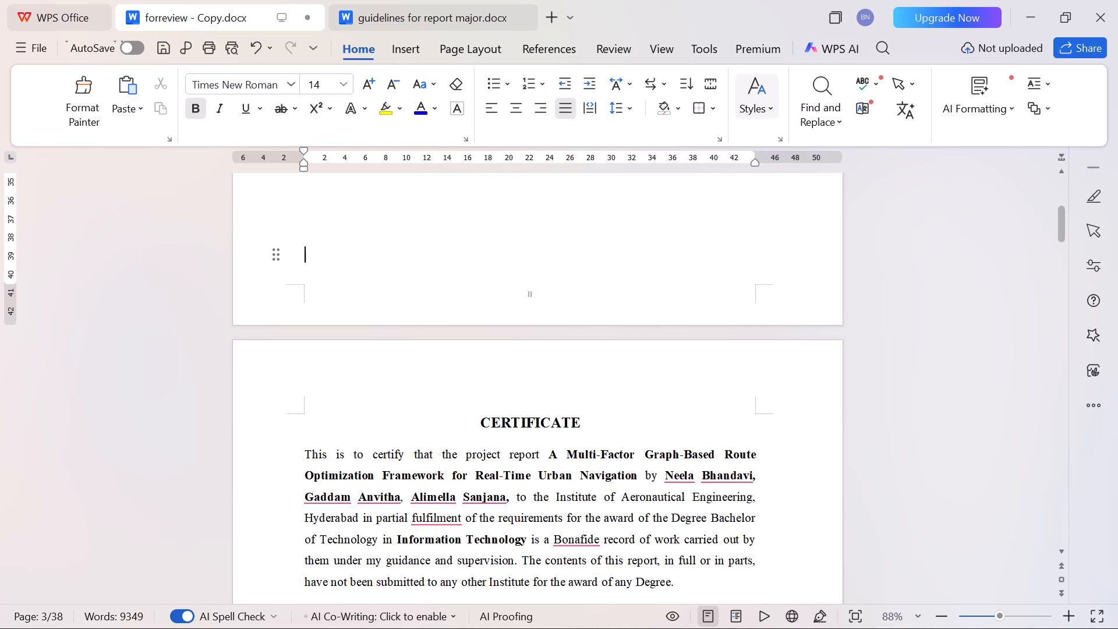
Set the project title in the Certificate paragraph to size 14, following the guidelines' sample Certificate page.
left_click(399, 10)
left_click(448, 404)
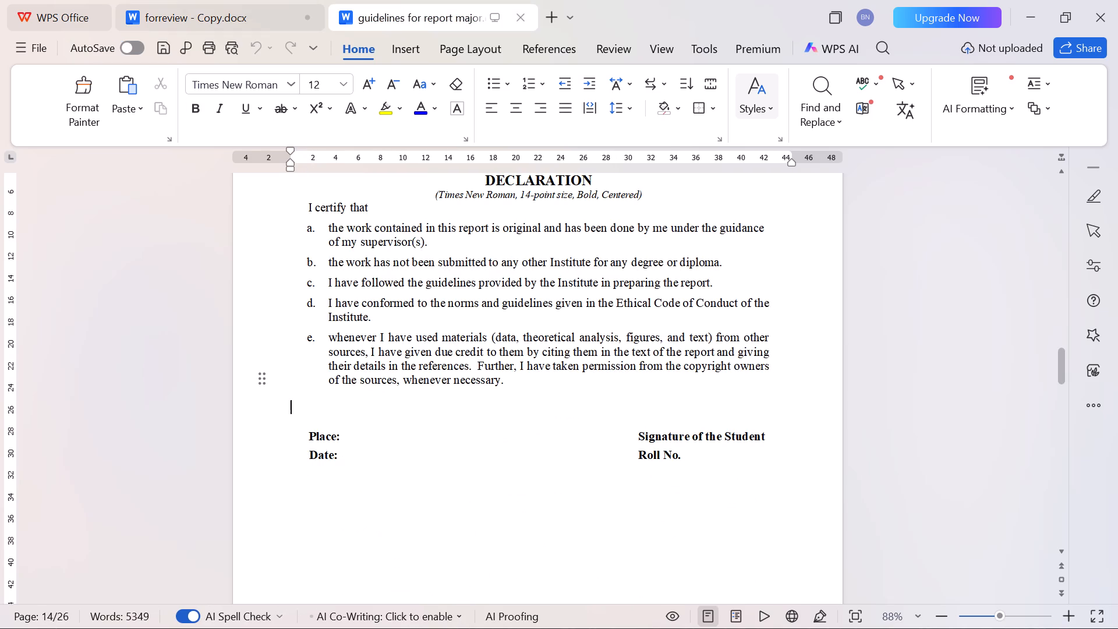
scroll(448, 406, "down", 18)
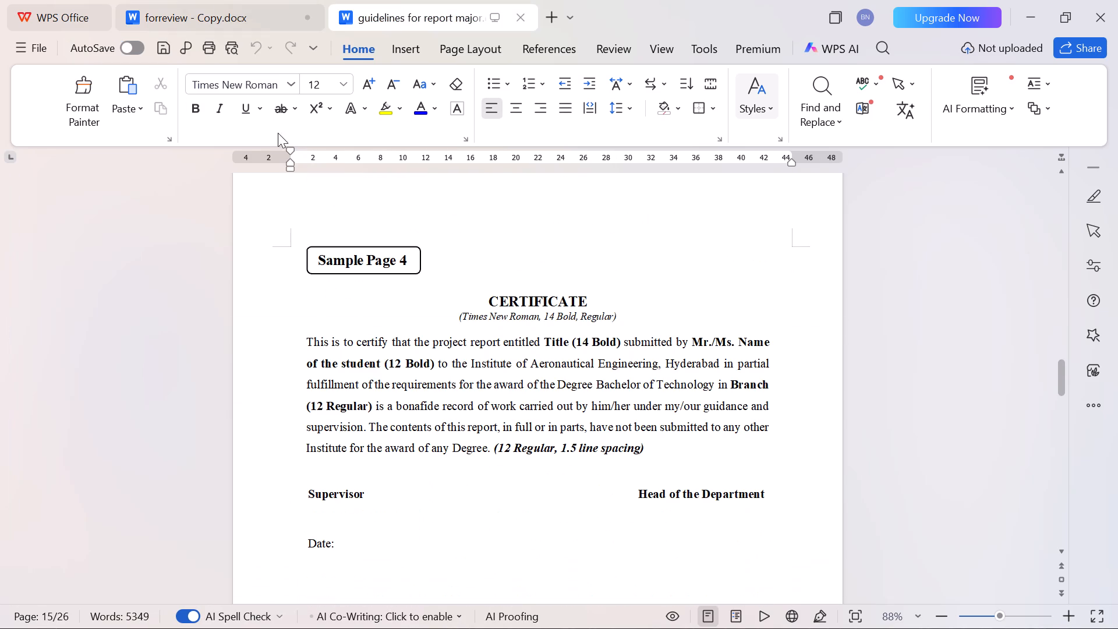
left_click(214, 0)
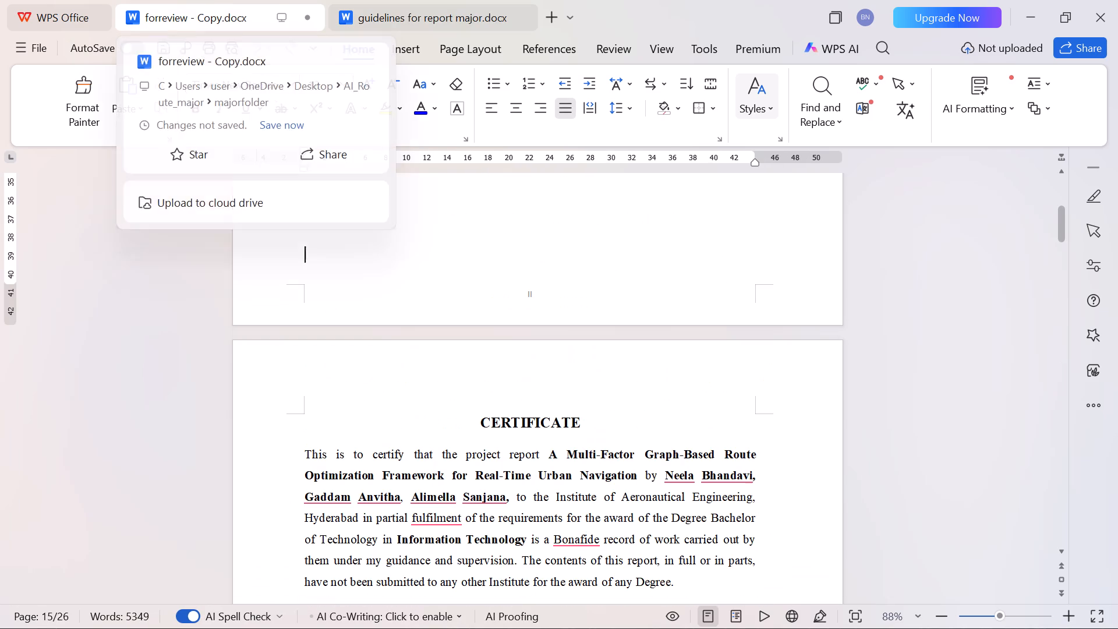
left_click(425, 27)
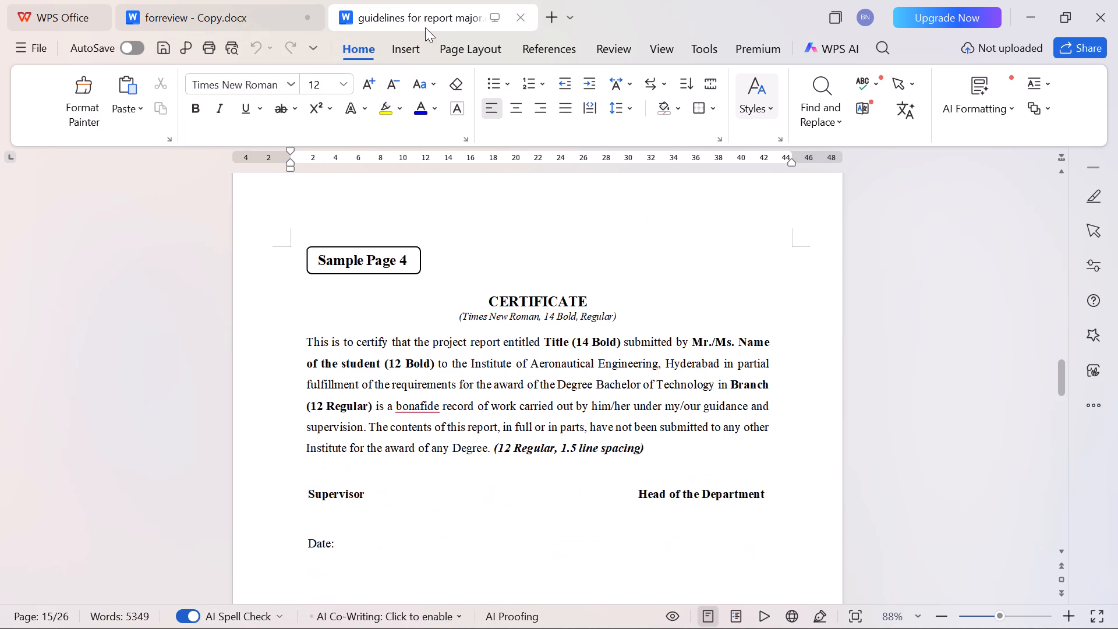
left_click(243, 0)
scroll(660, 536, "down", 2)
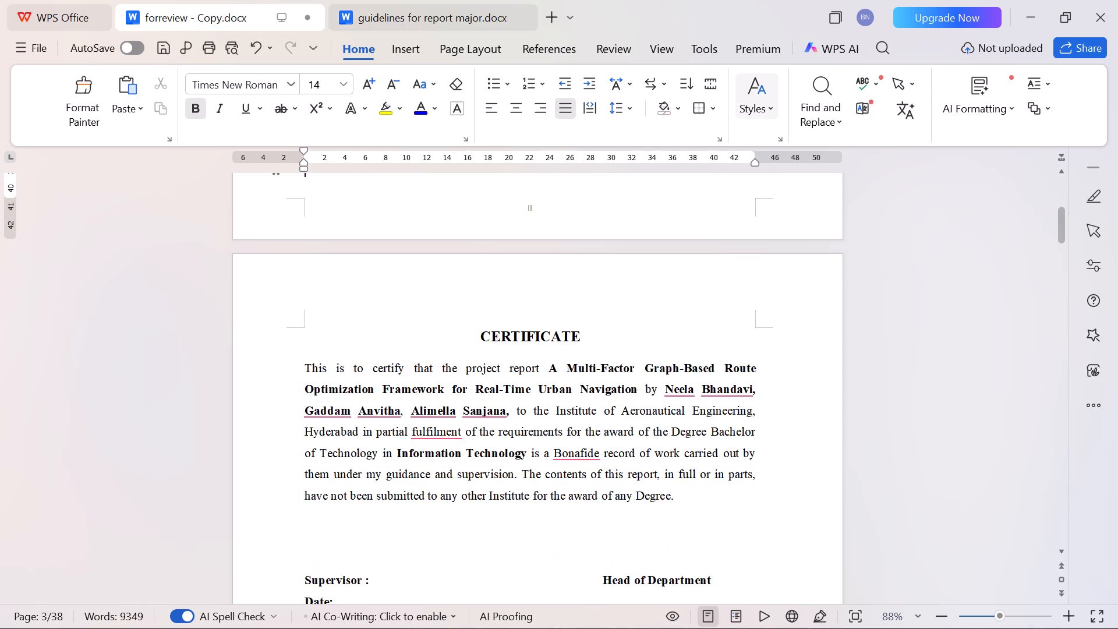
left_click_drag(548, 366, 621, 381)
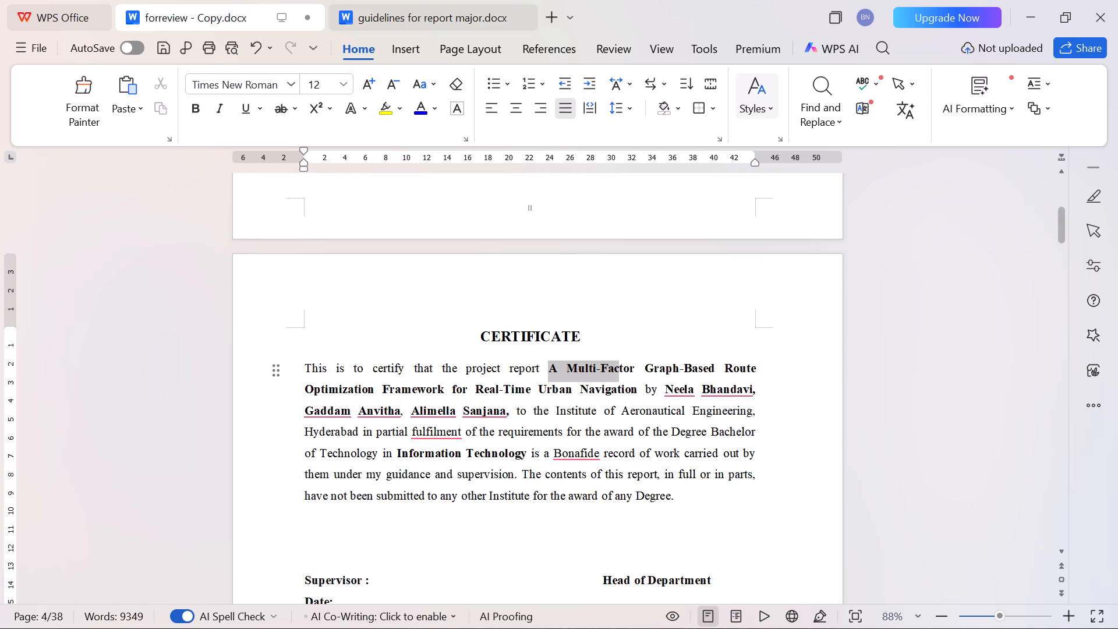
left_click_drag(621, 381, 635, 391)
left_click(630, 417)
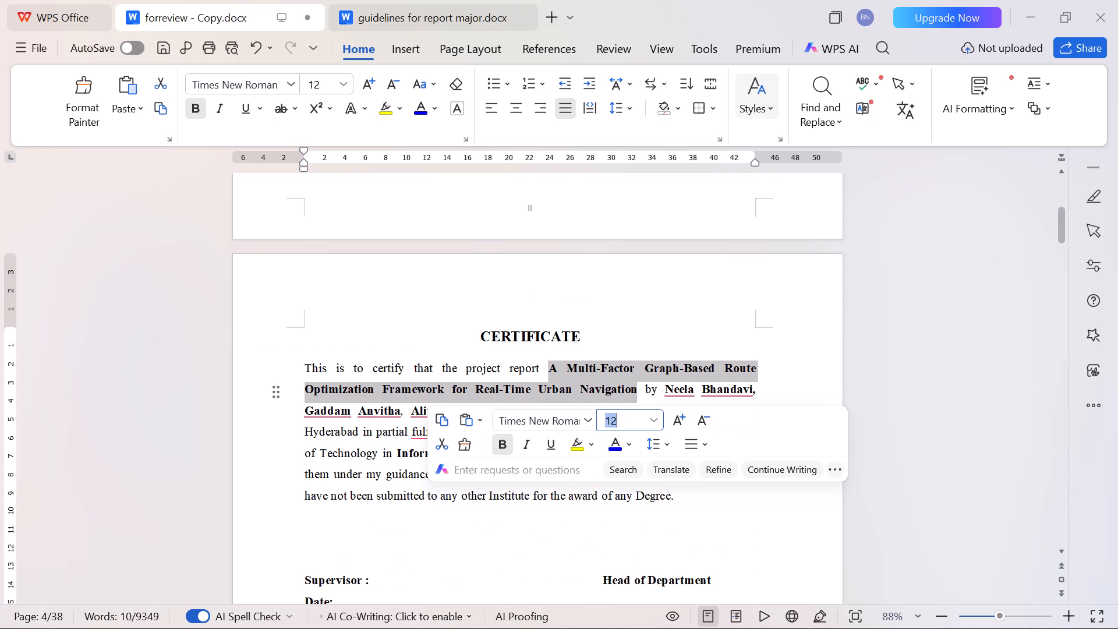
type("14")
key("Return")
left_click(630, 391)
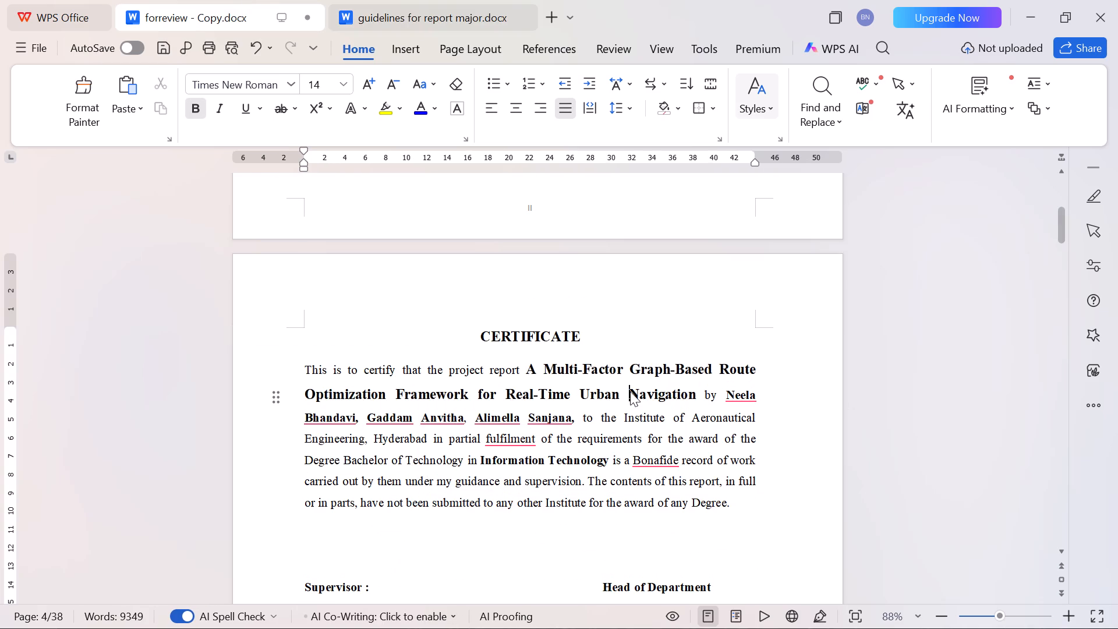
Compare the Certificate page with the guidelines' sample and insert two blank lines between the Supervisor line and "Date:".
left_click(451, 19)
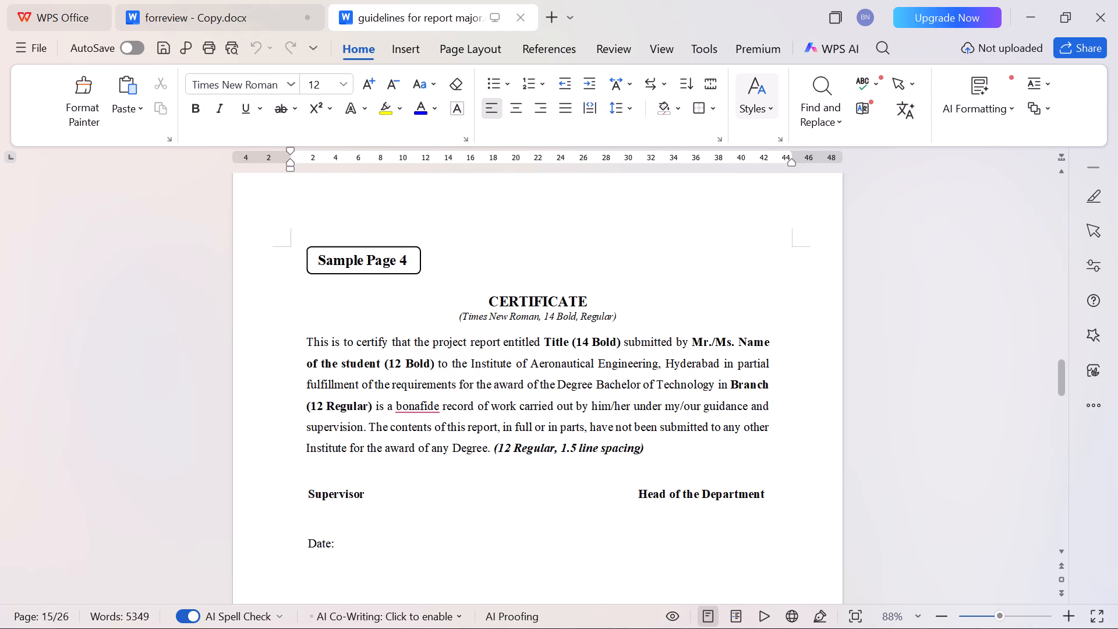
left_click_drag(548, 343, 608, 342)
left_click(564, 419)
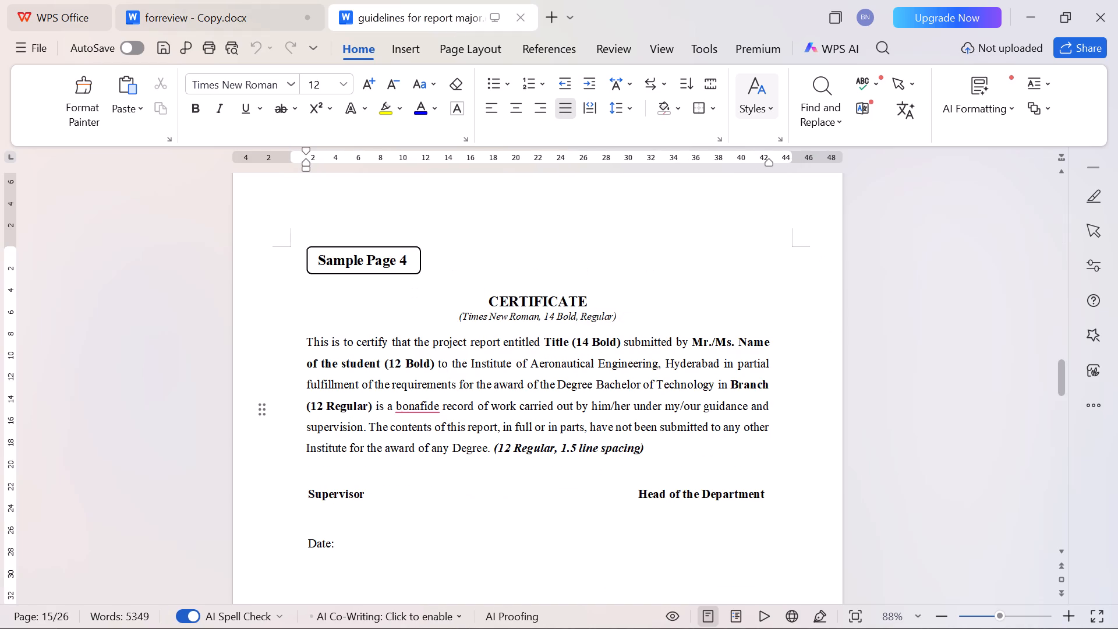
scroll(564, 419, "down", 2)
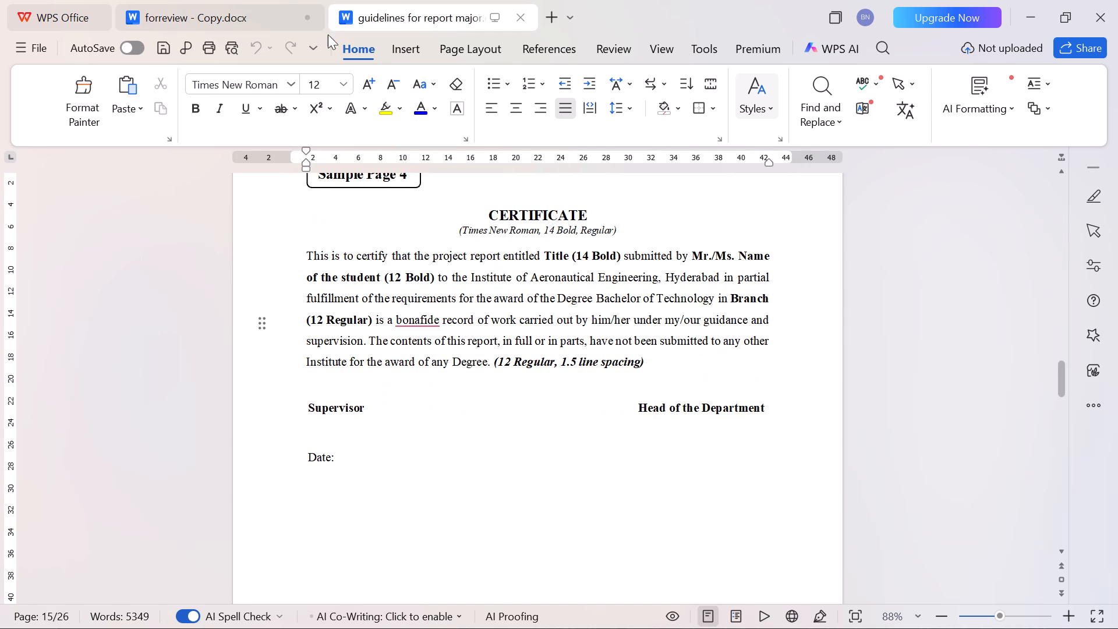
left_click(270, 0)
scroll(529, 473, "down", 4)
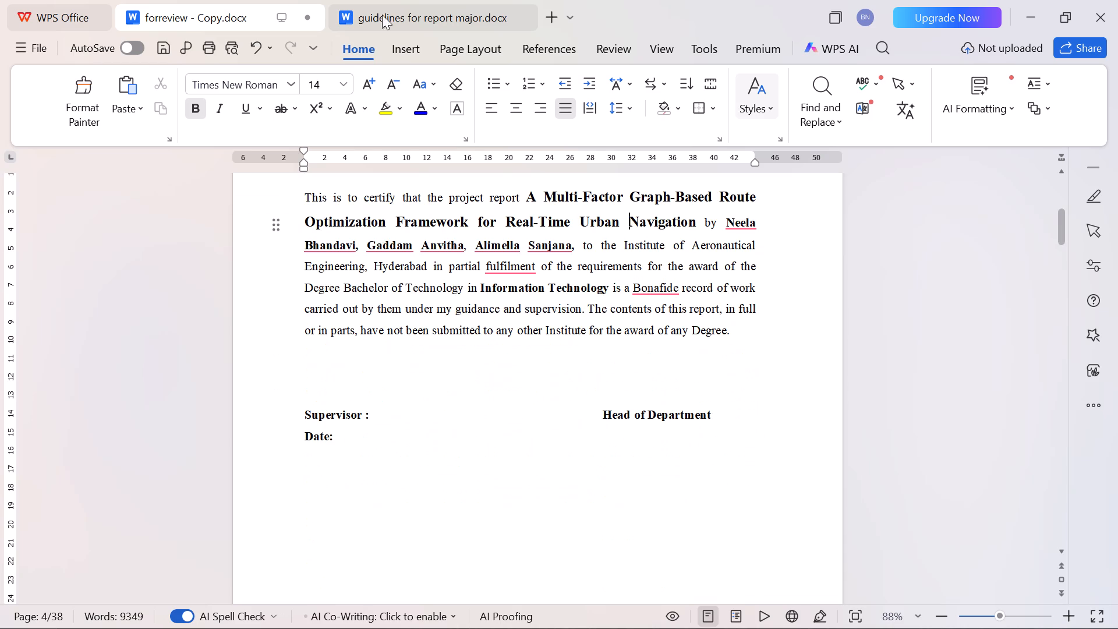
left_click(382, 0)
left_click(236, 0)
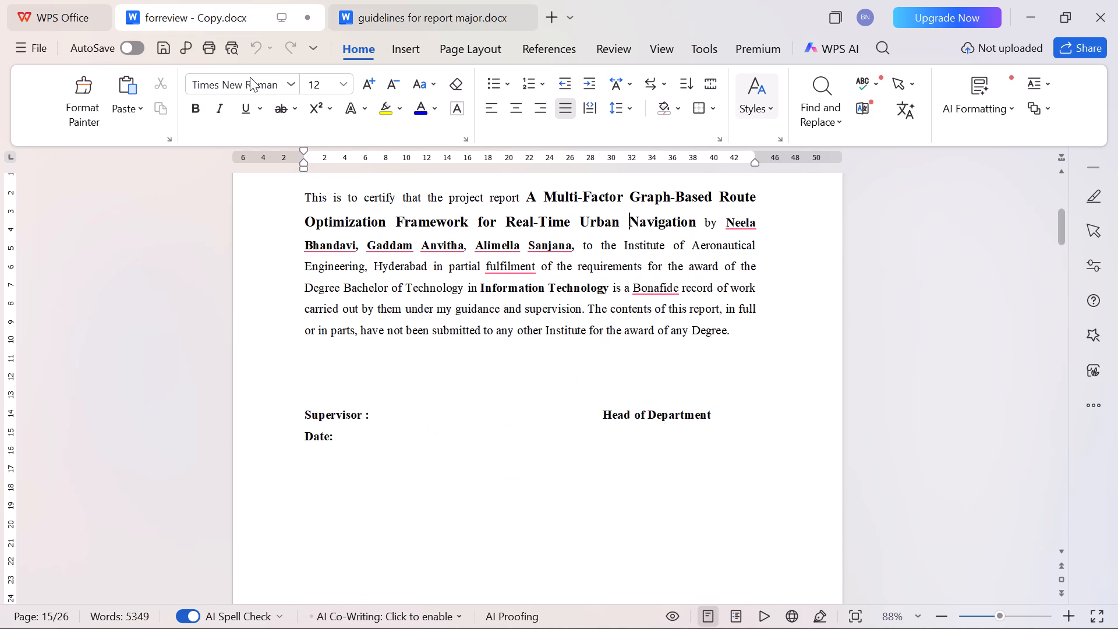
left_click(774, 412)
key("Return")
key("Return")
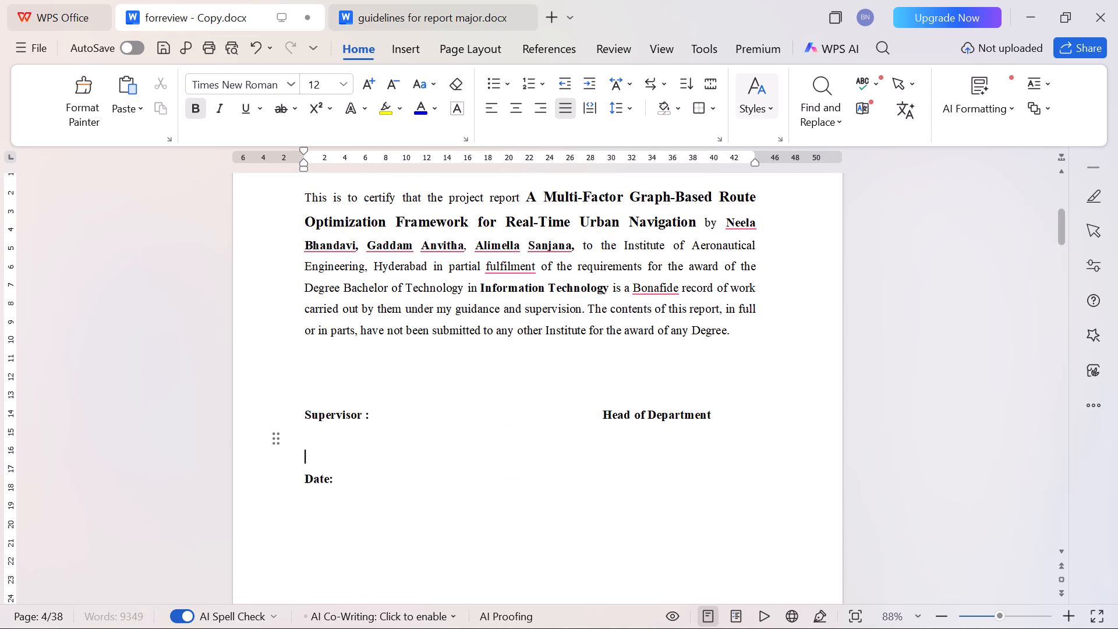
Switch to the guidelines document, undo its last right-margin change, and view the sample Certificate page.
left_click(443, 38)
left_click(444, 27)
left_click(444, 2)
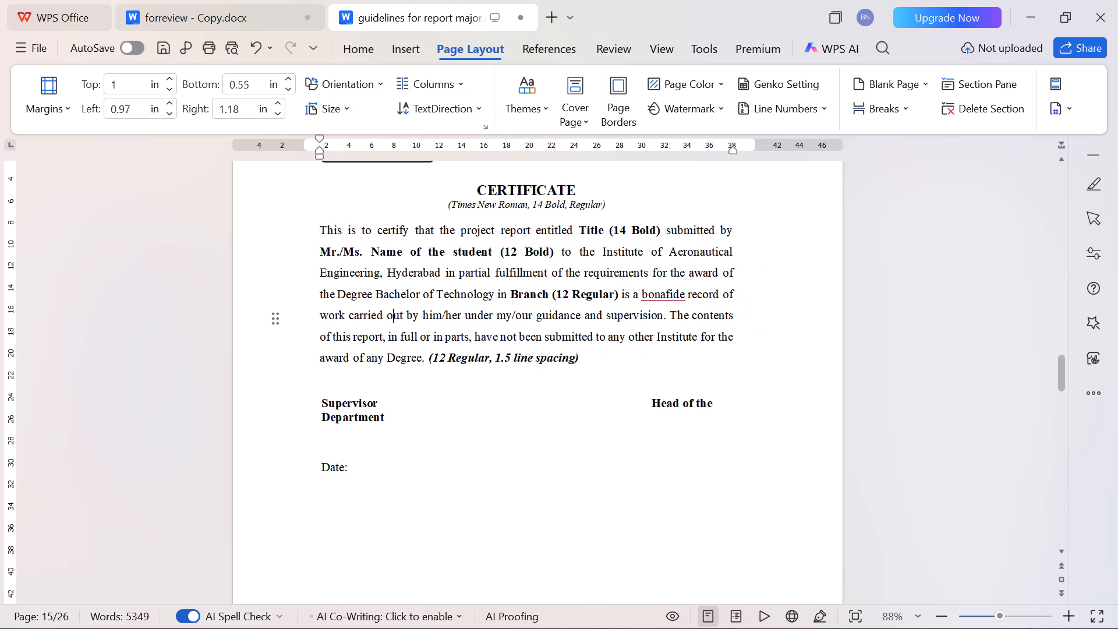
key("ctrl+z")
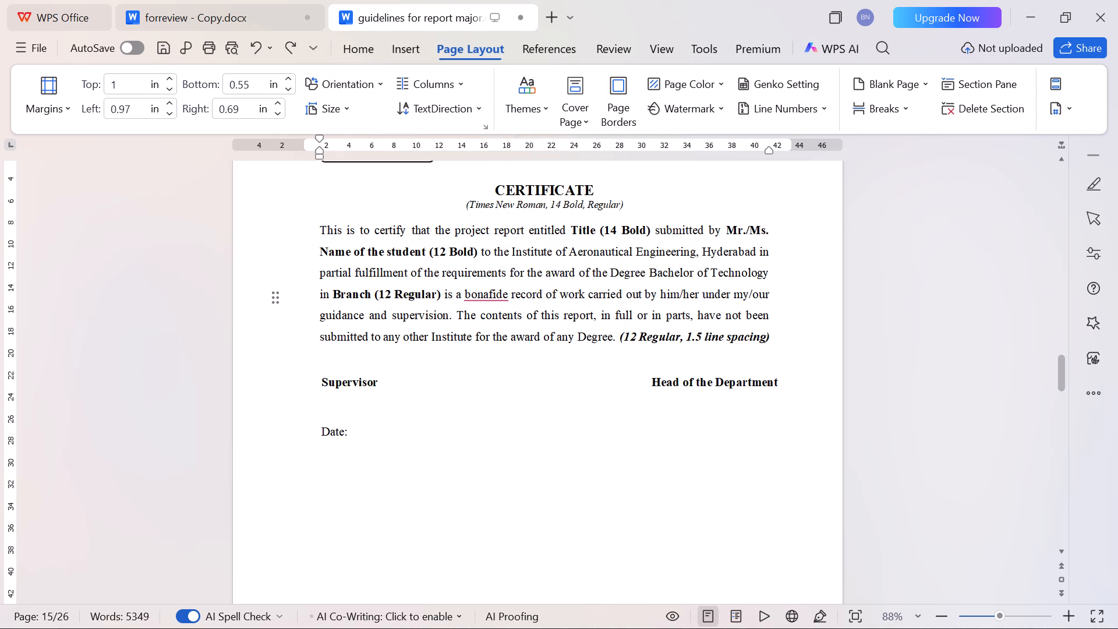
scroll(481, 414, "up", 2)
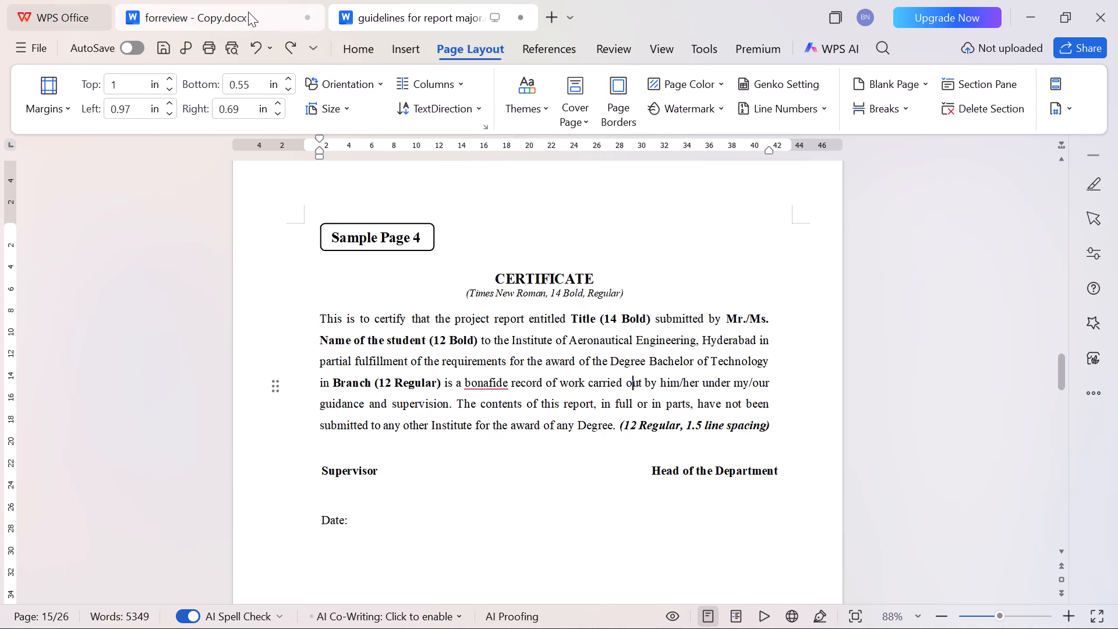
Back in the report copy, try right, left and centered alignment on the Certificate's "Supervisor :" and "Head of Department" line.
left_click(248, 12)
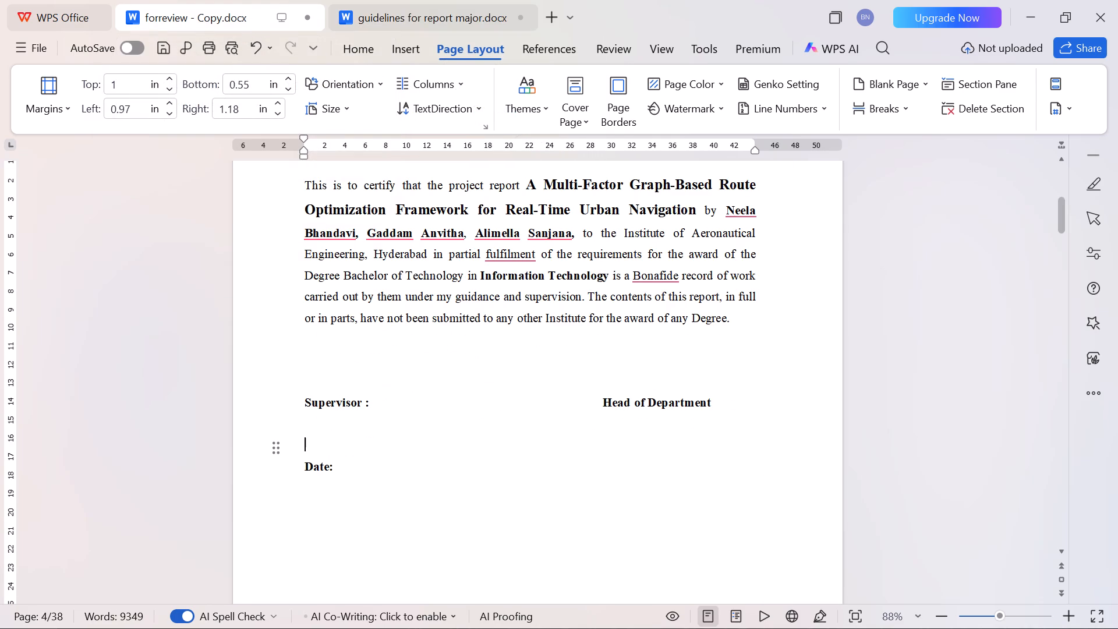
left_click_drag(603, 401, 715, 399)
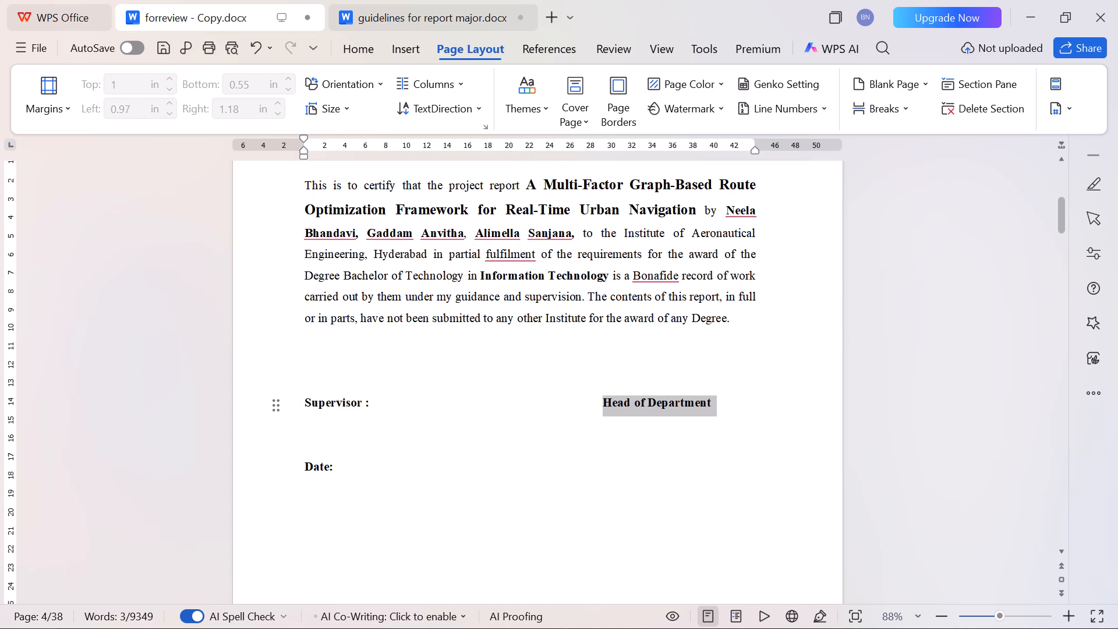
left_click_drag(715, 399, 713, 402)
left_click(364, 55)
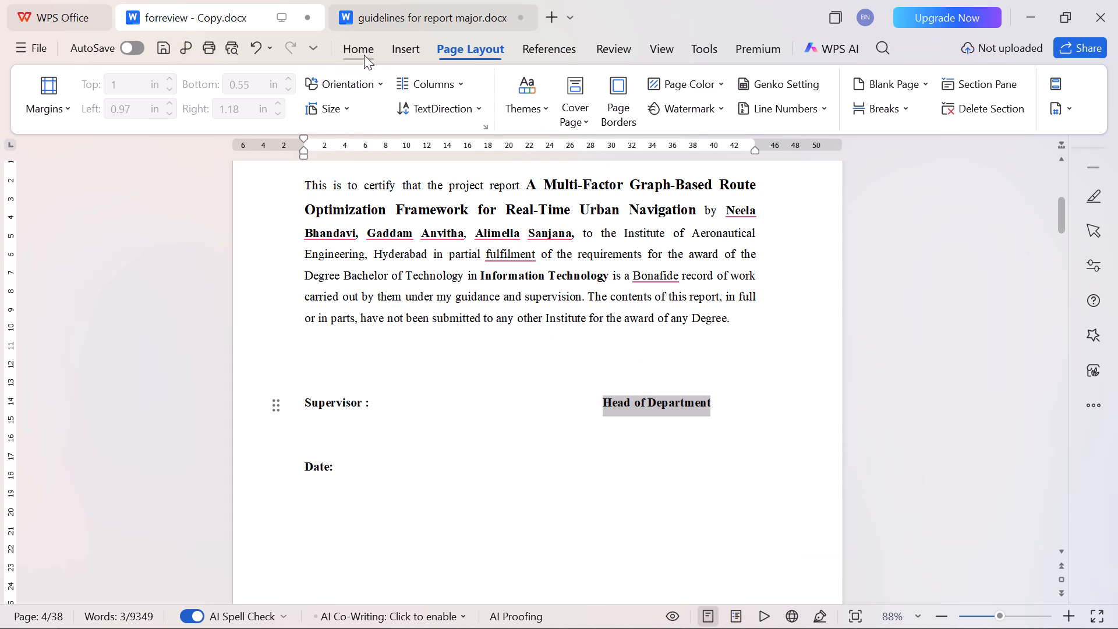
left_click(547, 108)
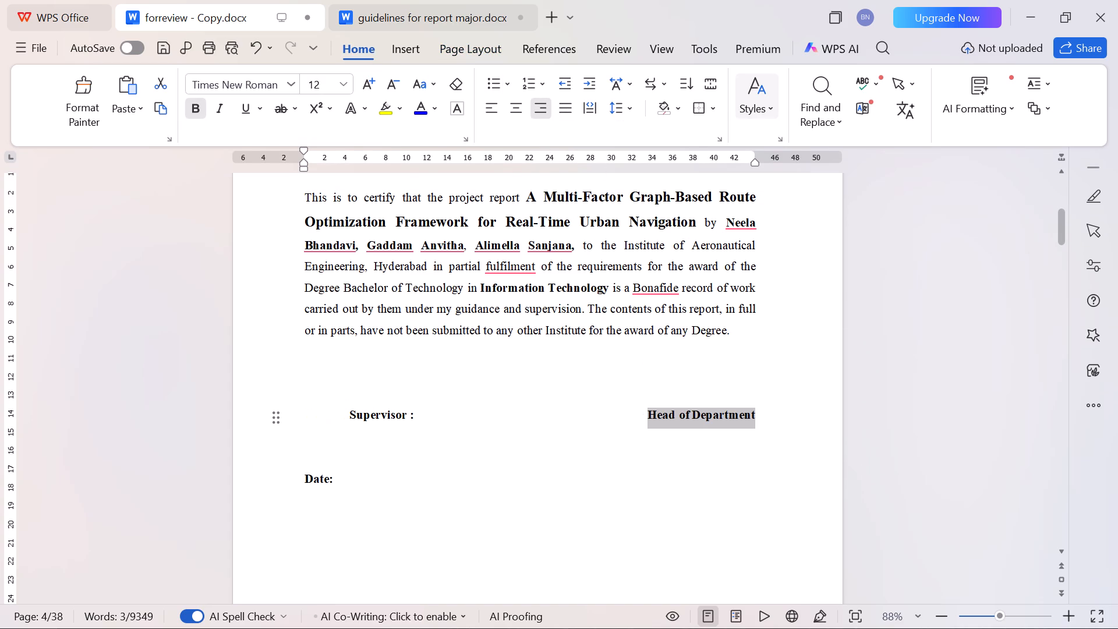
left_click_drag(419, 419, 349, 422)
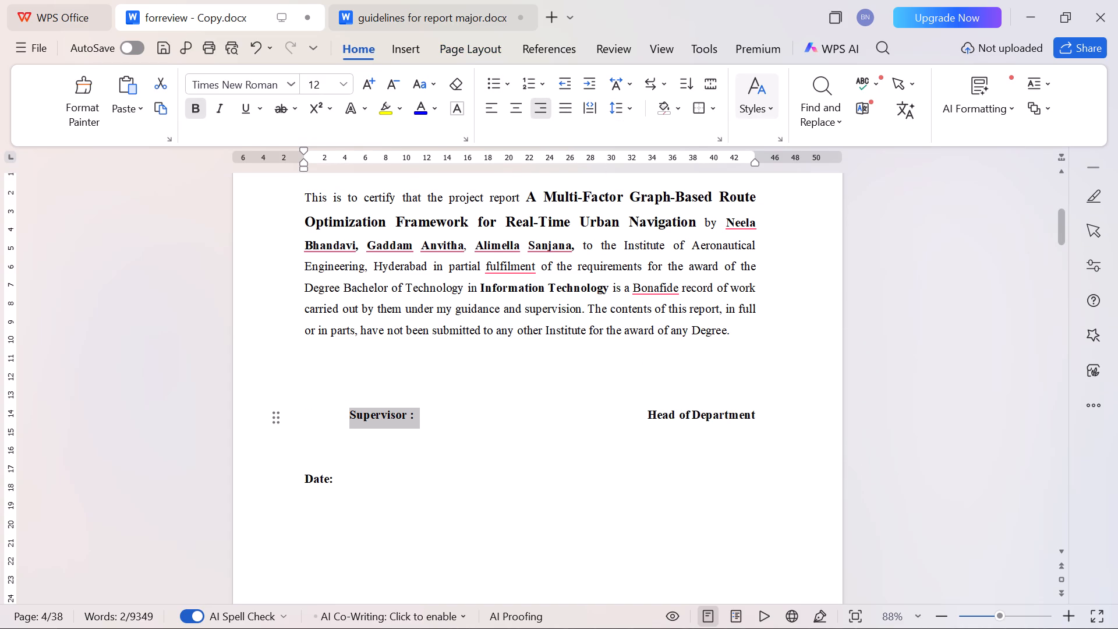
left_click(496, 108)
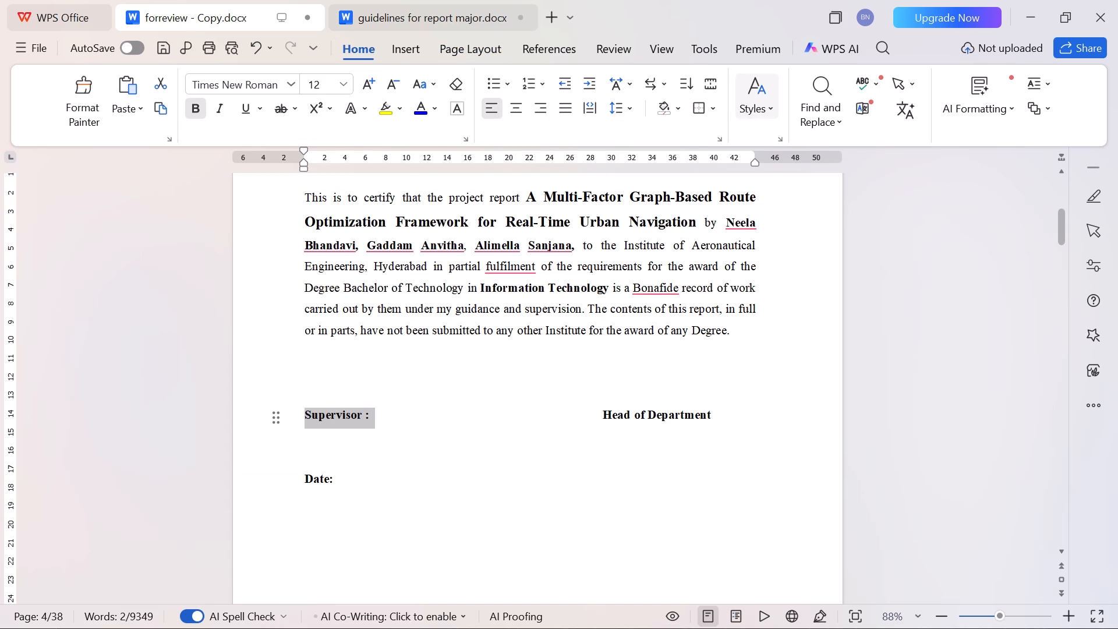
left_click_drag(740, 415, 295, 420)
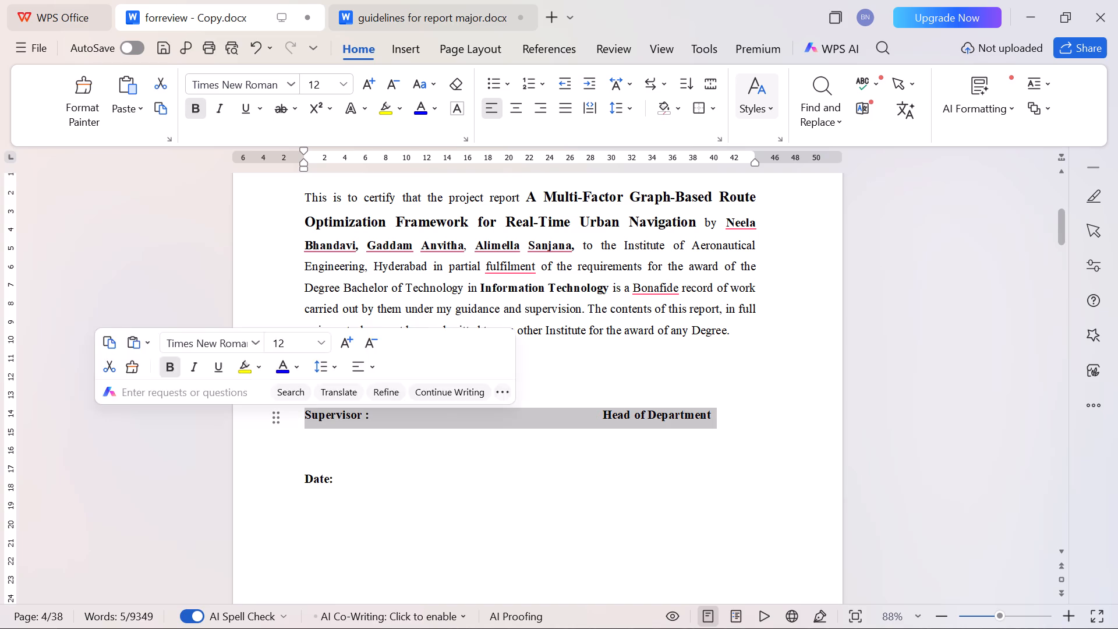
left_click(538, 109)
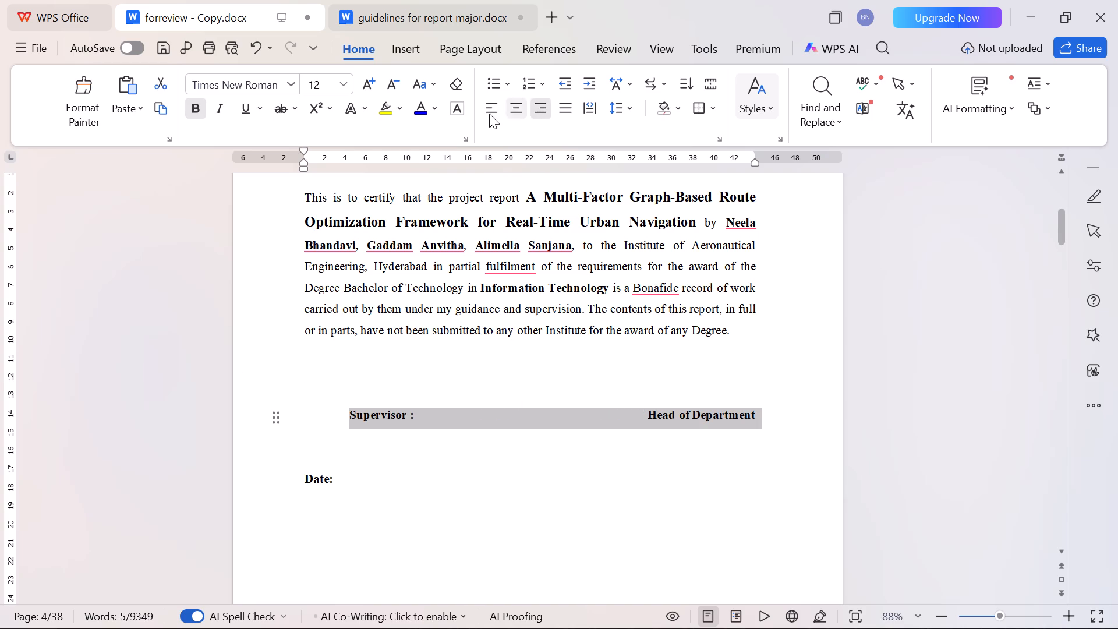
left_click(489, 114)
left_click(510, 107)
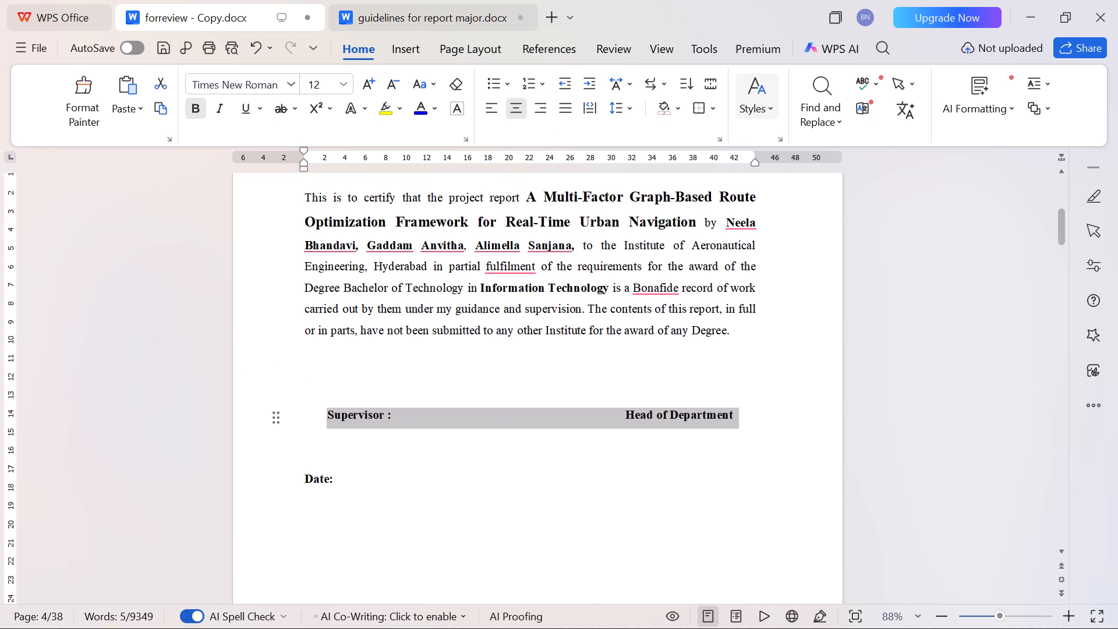
Widen the gap between "Supervisor :" and "Head of Department" with extra spaces, undoing the last excess.
left_click(521, 413)
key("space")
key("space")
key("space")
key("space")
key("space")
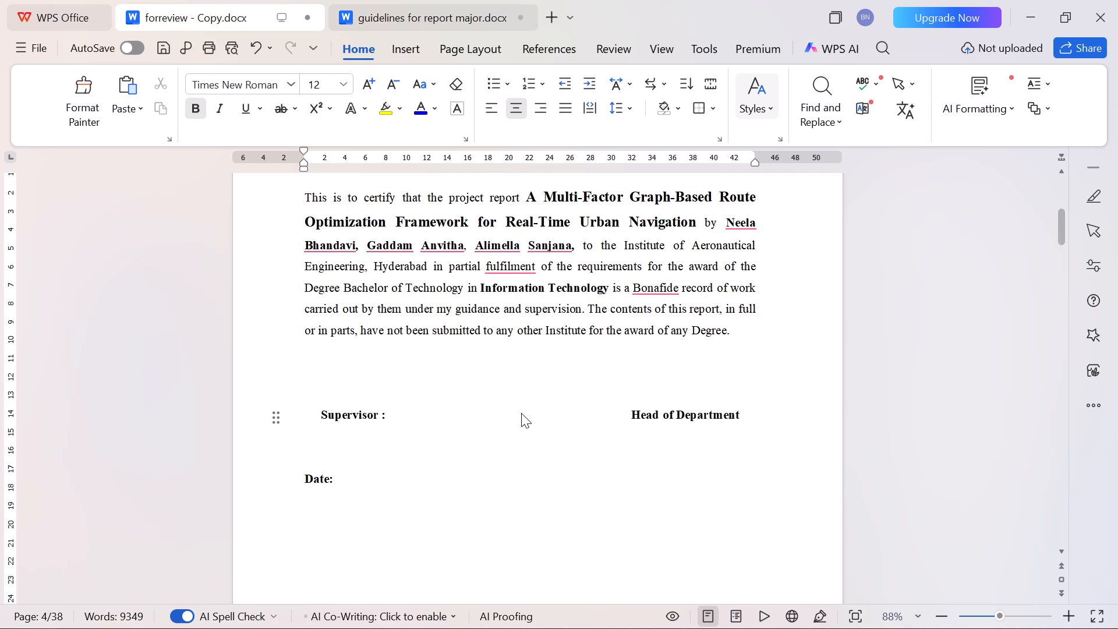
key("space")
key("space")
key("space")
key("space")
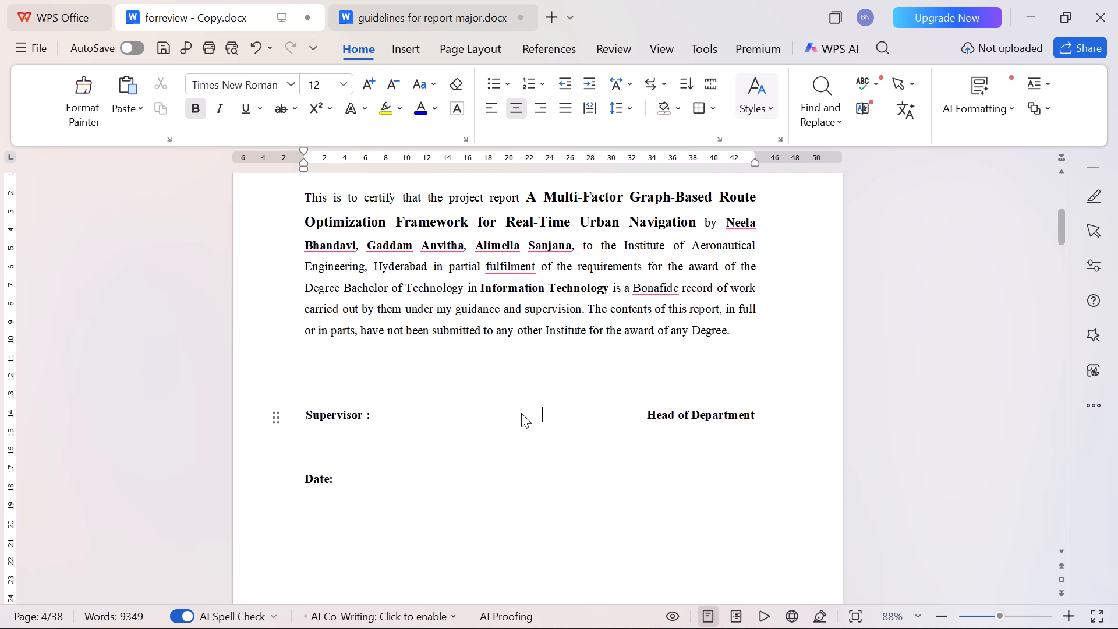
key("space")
key("ctrl+z")
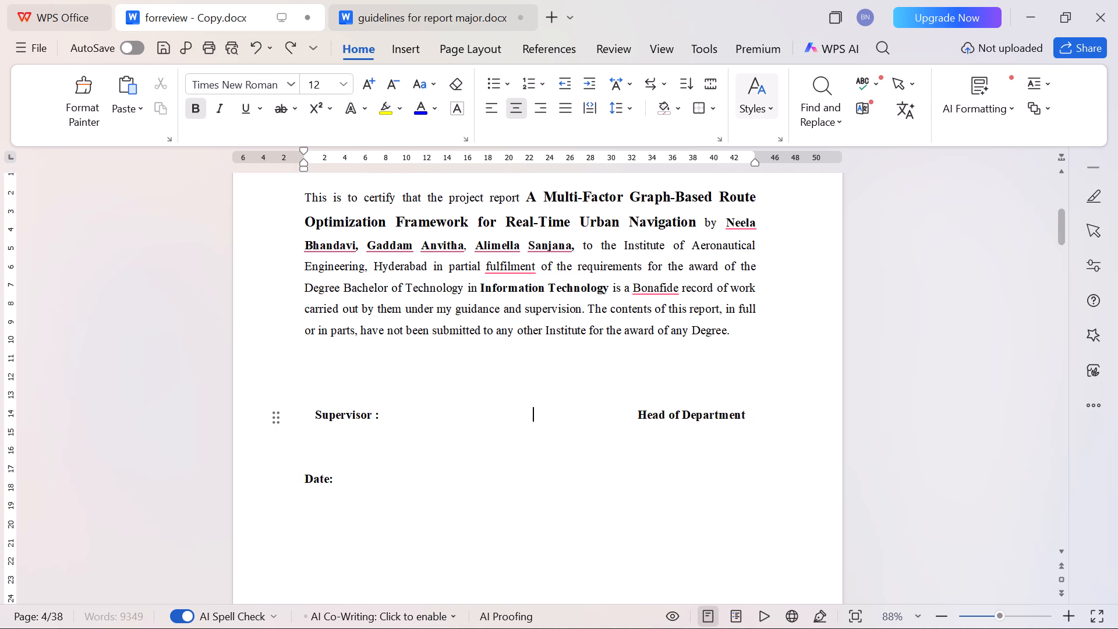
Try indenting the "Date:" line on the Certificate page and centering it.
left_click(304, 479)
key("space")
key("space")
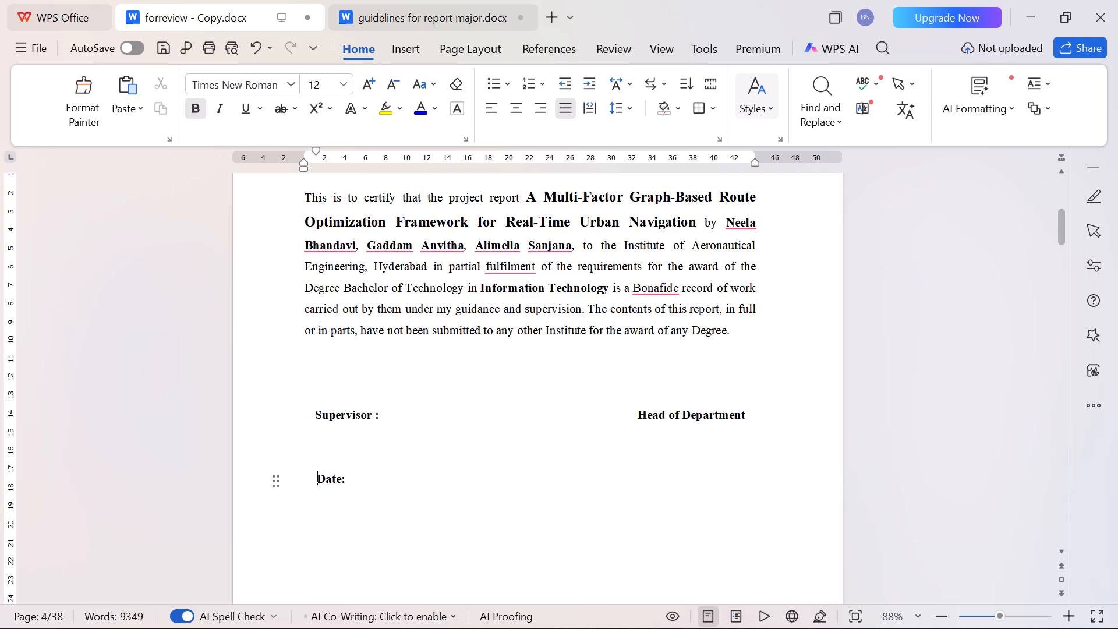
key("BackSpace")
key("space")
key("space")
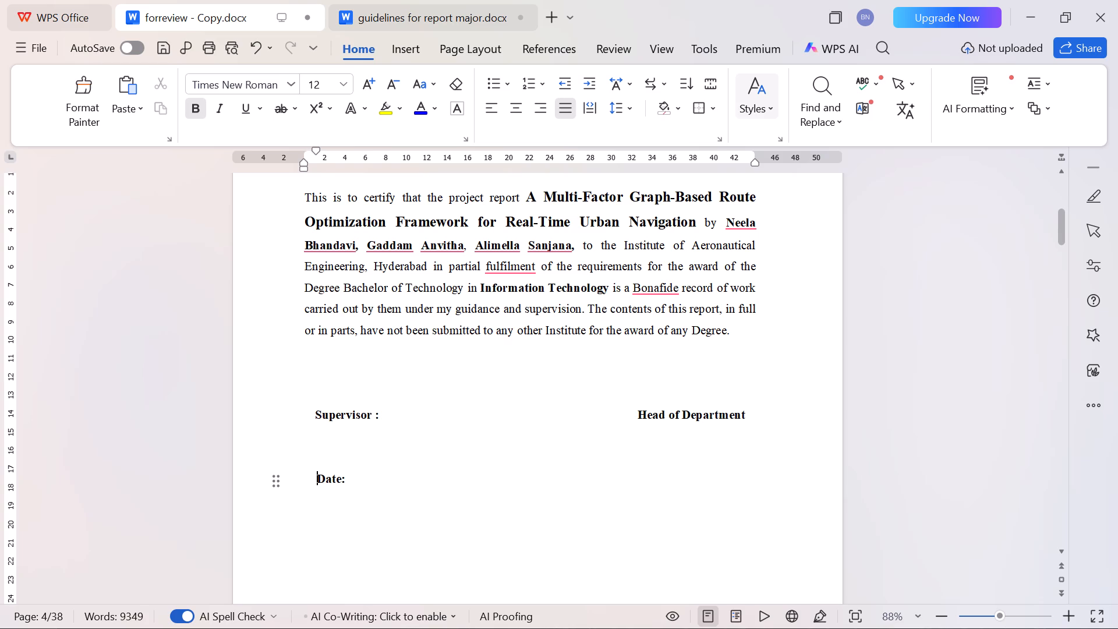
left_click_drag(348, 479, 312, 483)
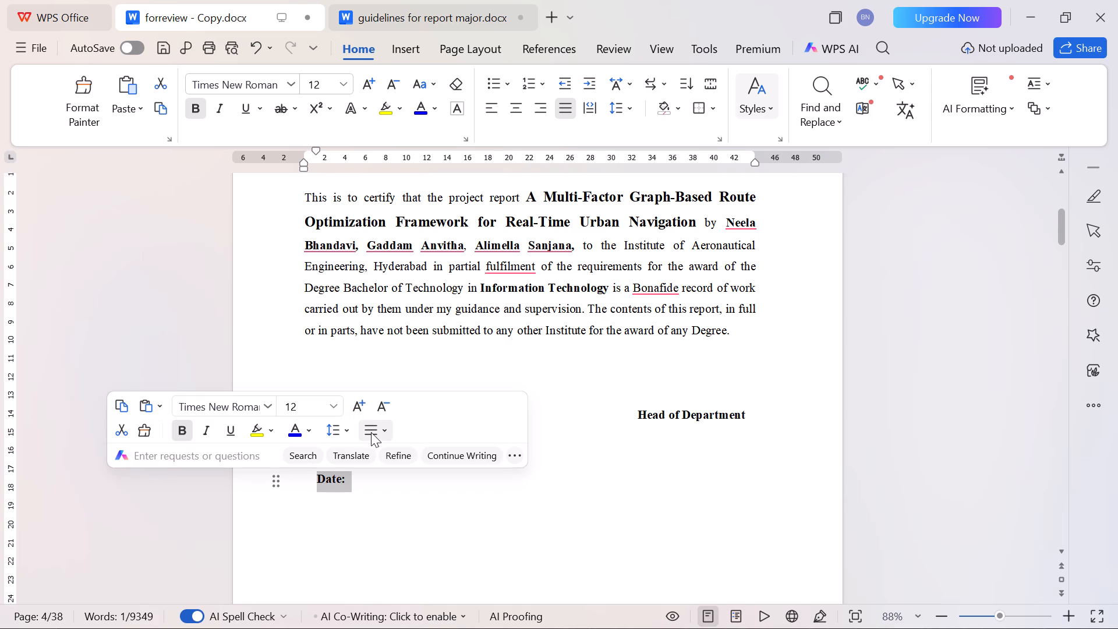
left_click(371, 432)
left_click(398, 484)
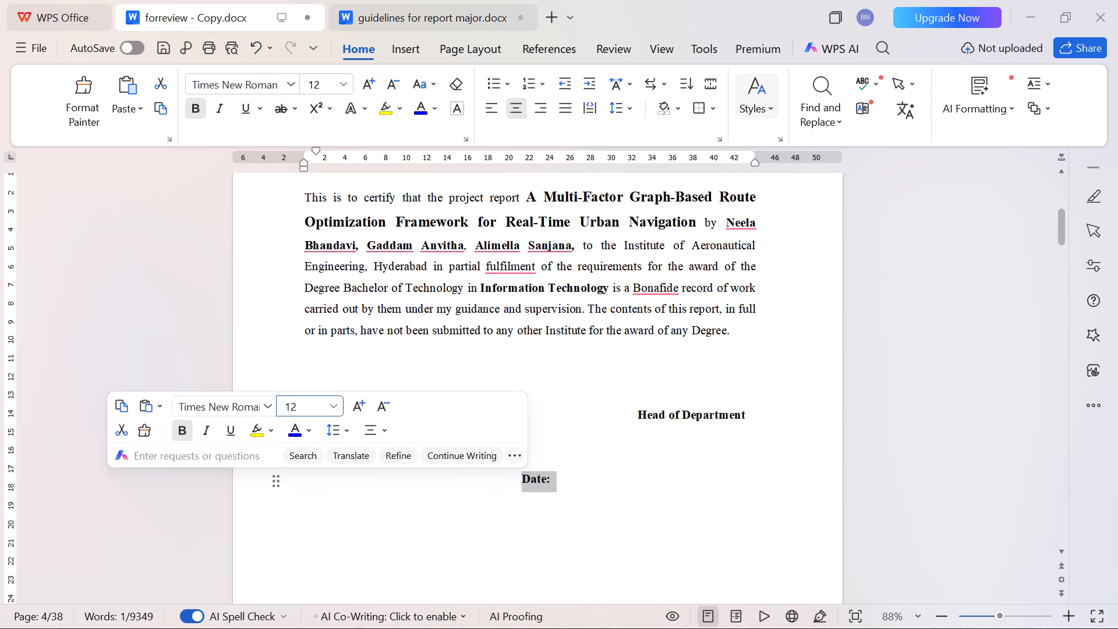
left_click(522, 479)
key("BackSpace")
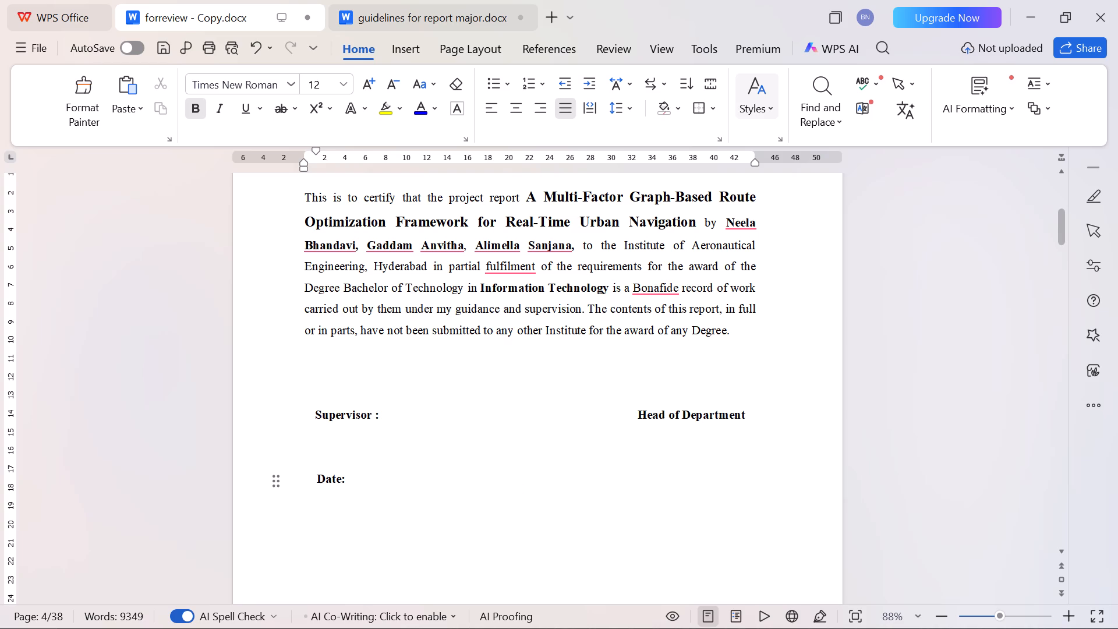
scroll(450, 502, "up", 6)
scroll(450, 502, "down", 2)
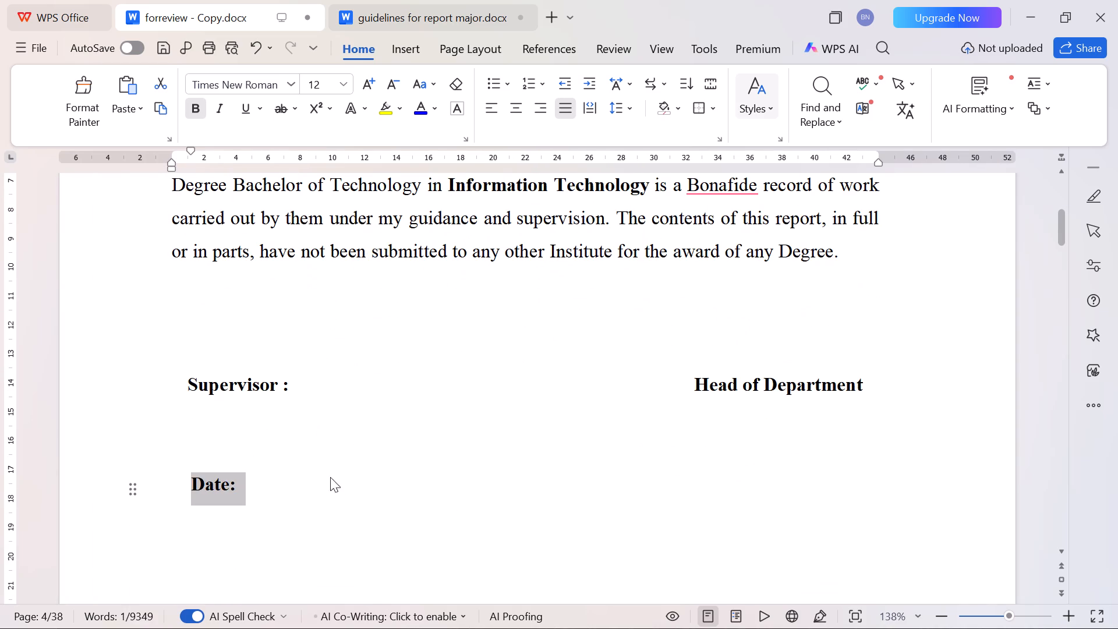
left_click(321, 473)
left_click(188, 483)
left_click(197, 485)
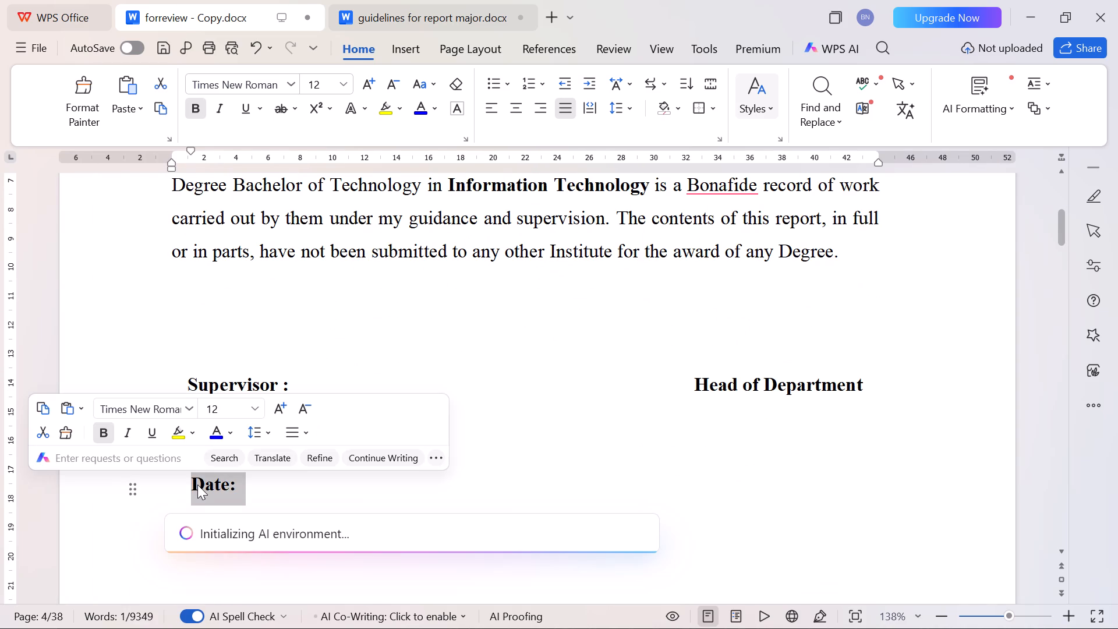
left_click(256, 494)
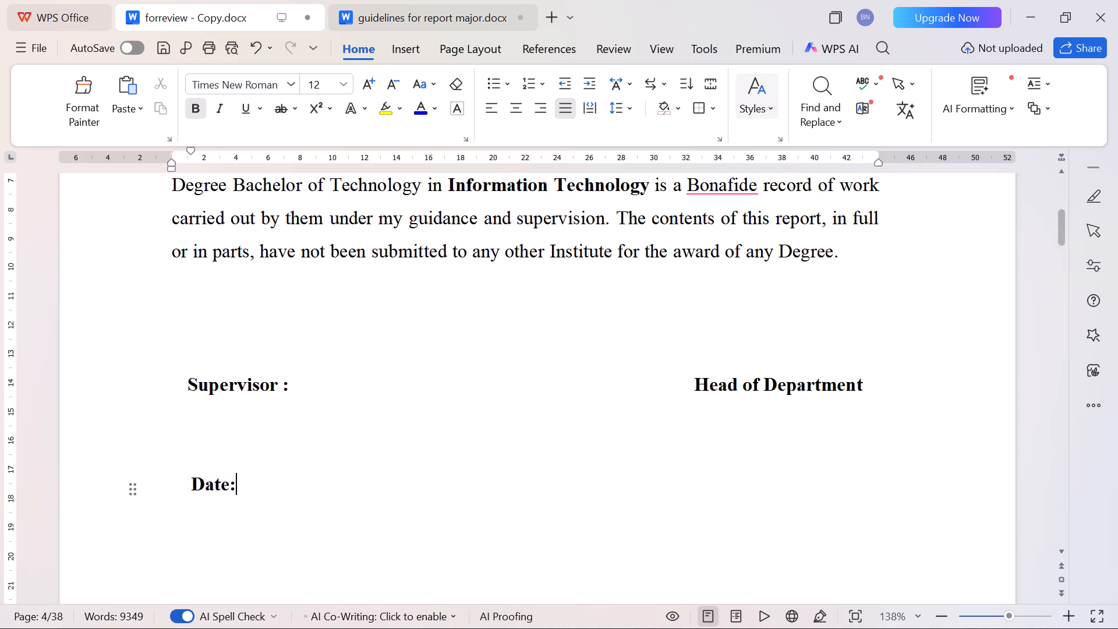
Justify the Certificate's signature line and add spaces before "Head of Department" to bring it closer to the right margin.
left_click_drag(187, 383, 861, 387)
left_click(563, 108)
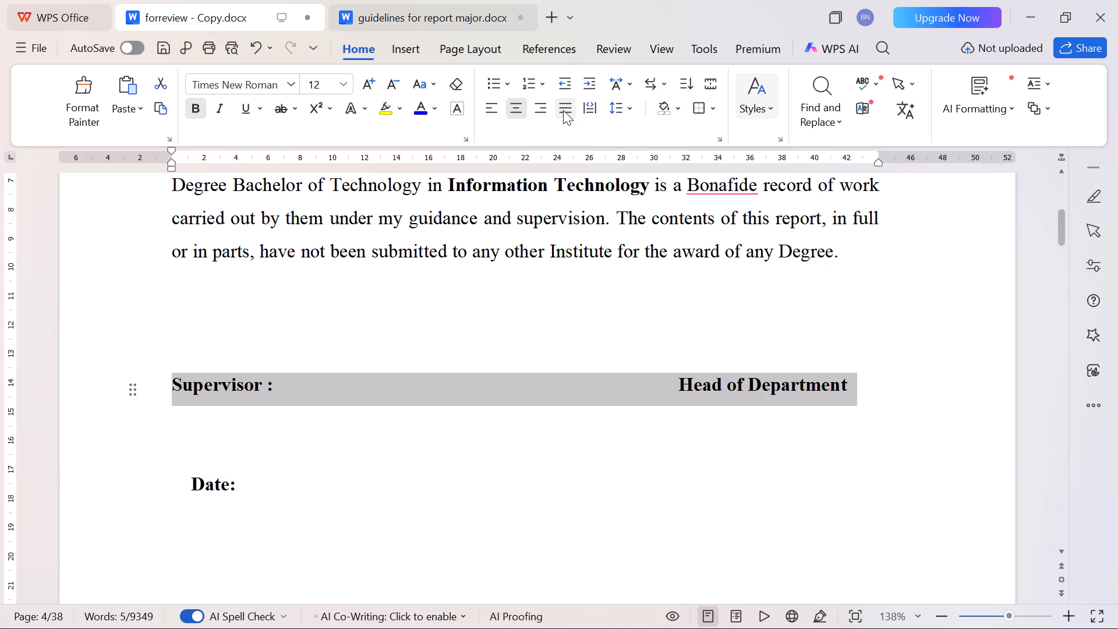
left_click(678, 375)
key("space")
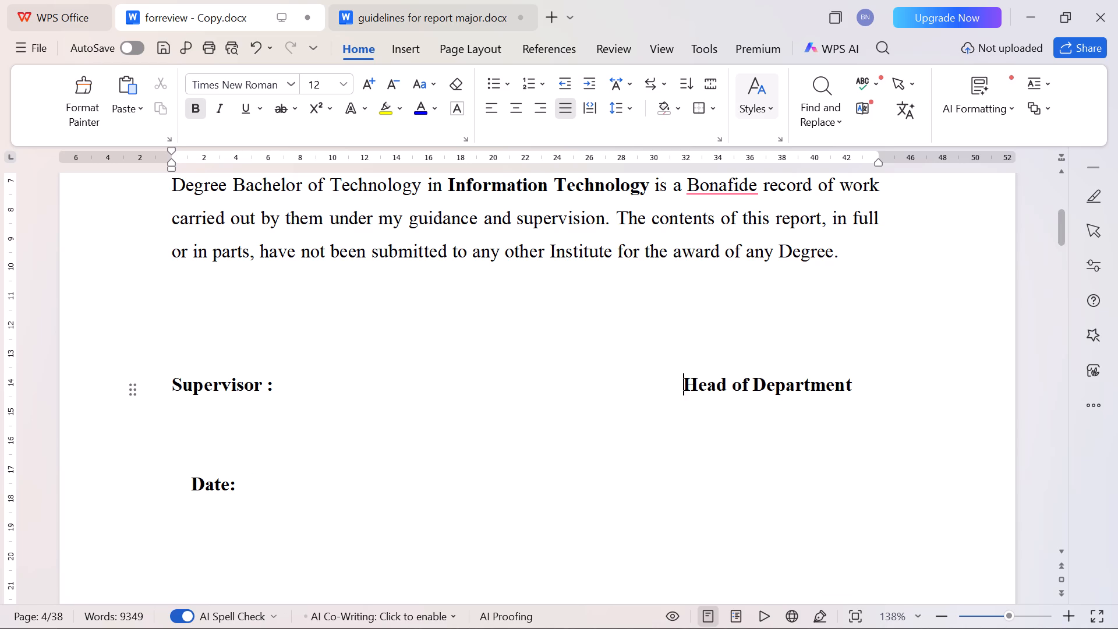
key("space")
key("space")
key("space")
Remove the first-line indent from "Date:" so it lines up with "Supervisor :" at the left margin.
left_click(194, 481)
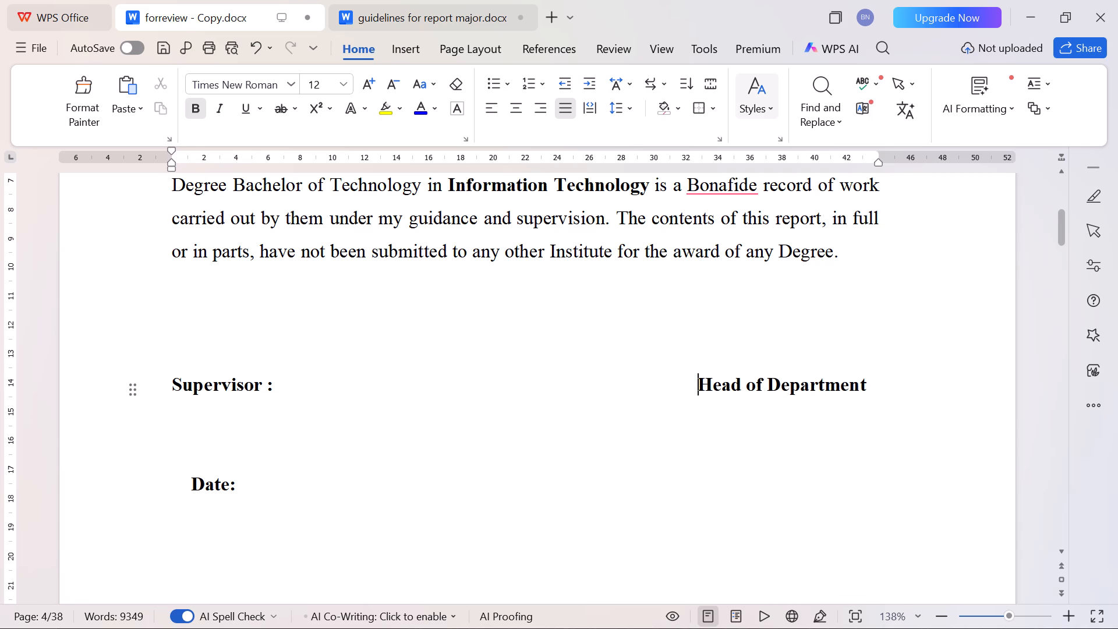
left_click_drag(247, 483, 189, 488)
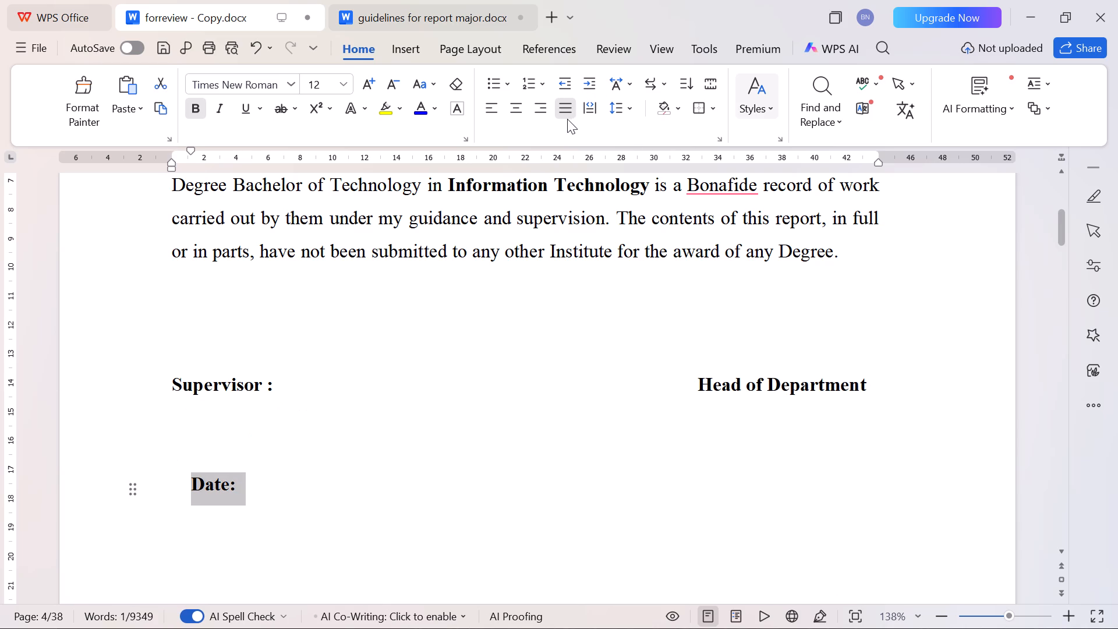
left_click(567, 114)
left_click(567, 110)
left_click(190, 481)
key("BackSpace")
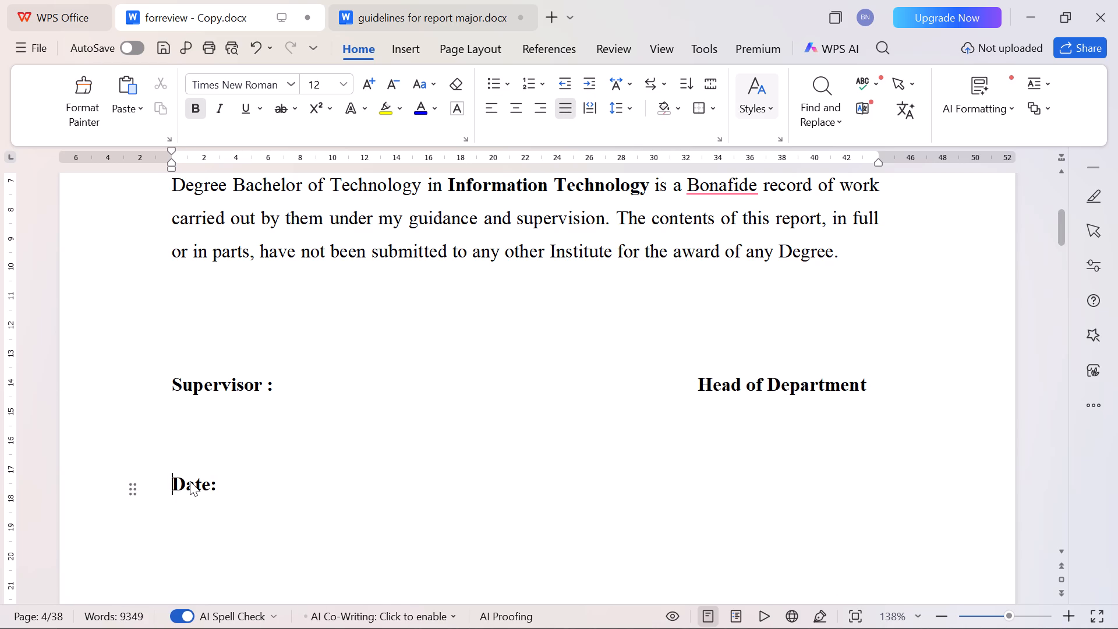
Review the finished Certificate page with its neighbouring pages, through to the start of the Approval Sheet.
scroll(361, 446, "down", 3, "ctrl")
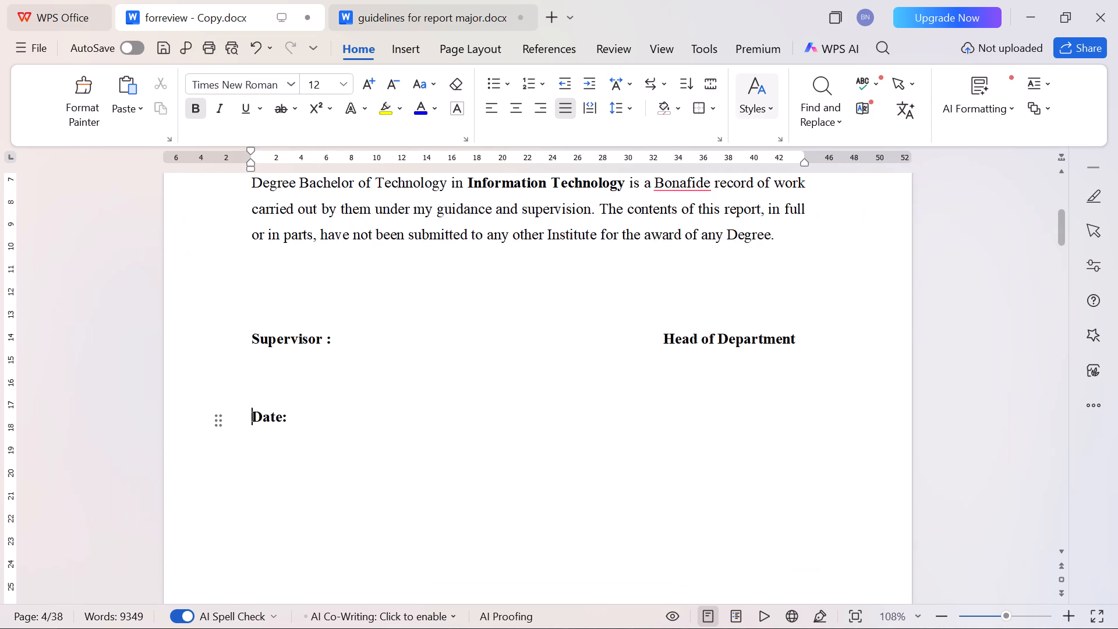
scroll(361, 446, "down", 4, "ctrl")
scroll(361, 446, "up", 1)
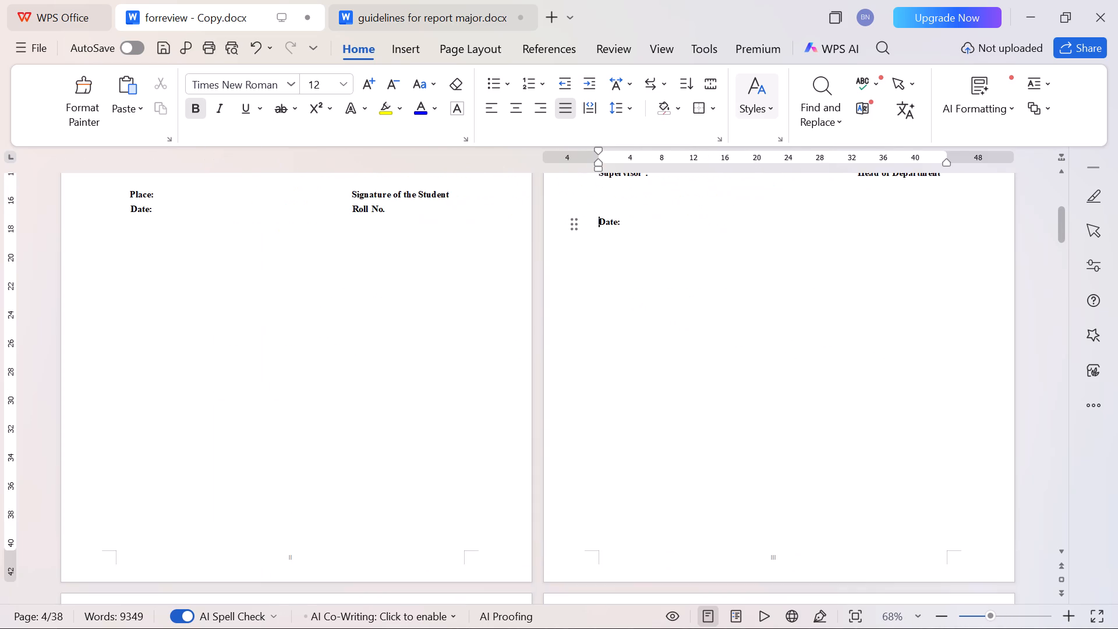
scroll(361, 446, "up", 2, "ctrl")
scroll(361, 446, "down", 1, "ctrl")
scroll(361, 446, "down", 6)
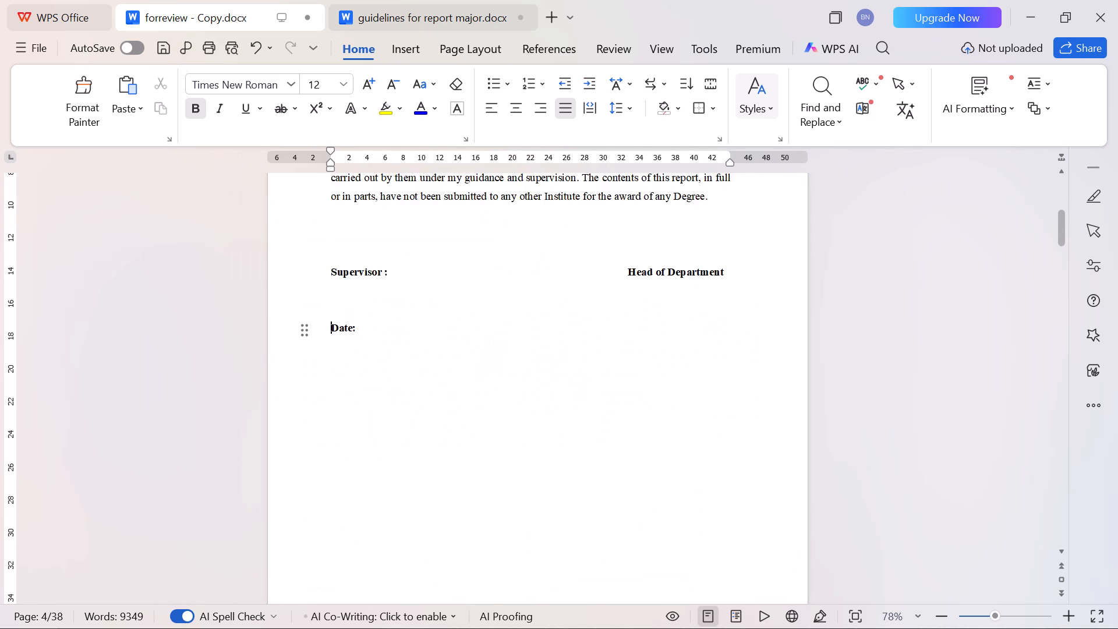
scroll(361, 446, "down", 12)
scroll(361, 446, "up", 4)
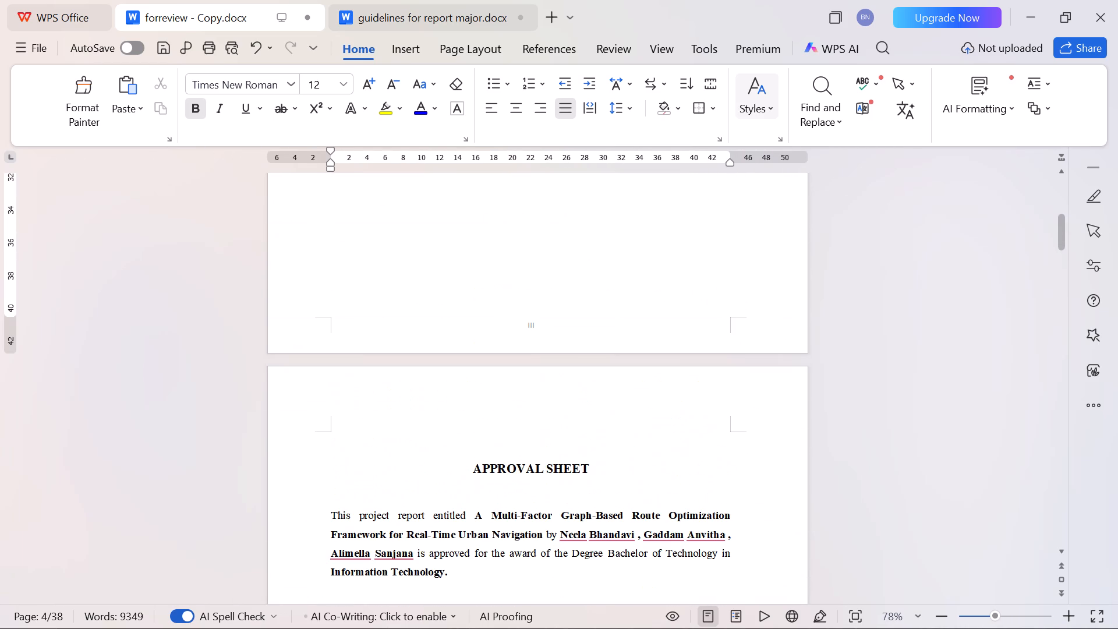
Remove the extra blank line above the APPROVAL SHEET heading, keeping the heading at the start of its own page.
left_click(452, 298)
key("Delete")
key("Delete")
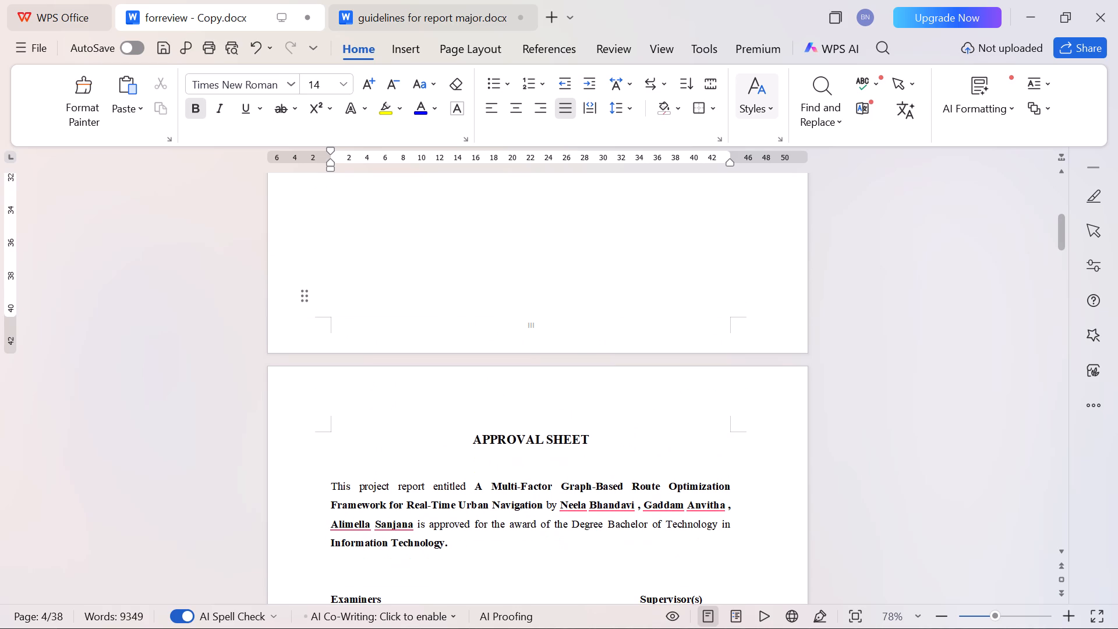
key("Delete")
key("Return")
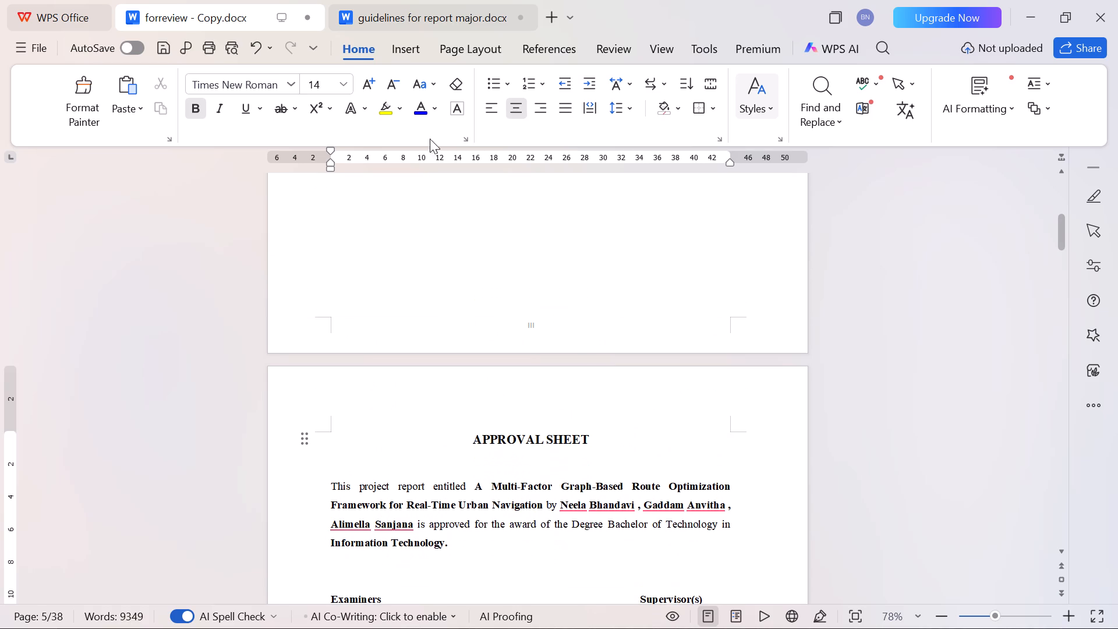
Check the guidelines sample, remove the bold from "Date:" on the Certificate page, and save the report.
left_click(413, 29)
scroll(586, 422, "down", 18)
scroll(586, 422, "up", 2)
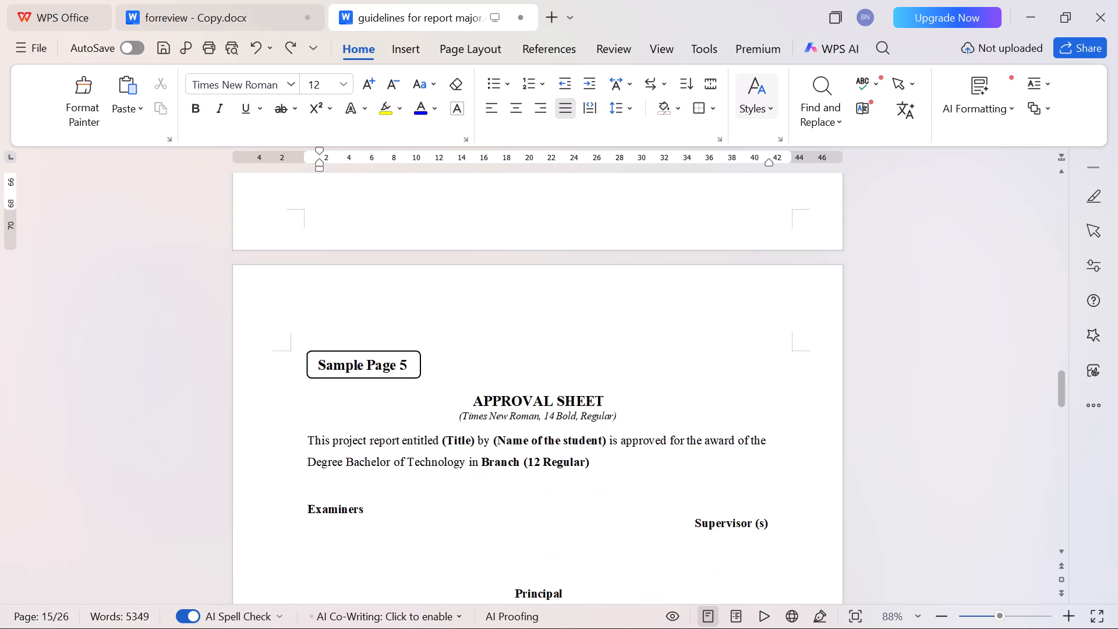
scroll(586, 422, "up", 15)
left_click(202, 0)
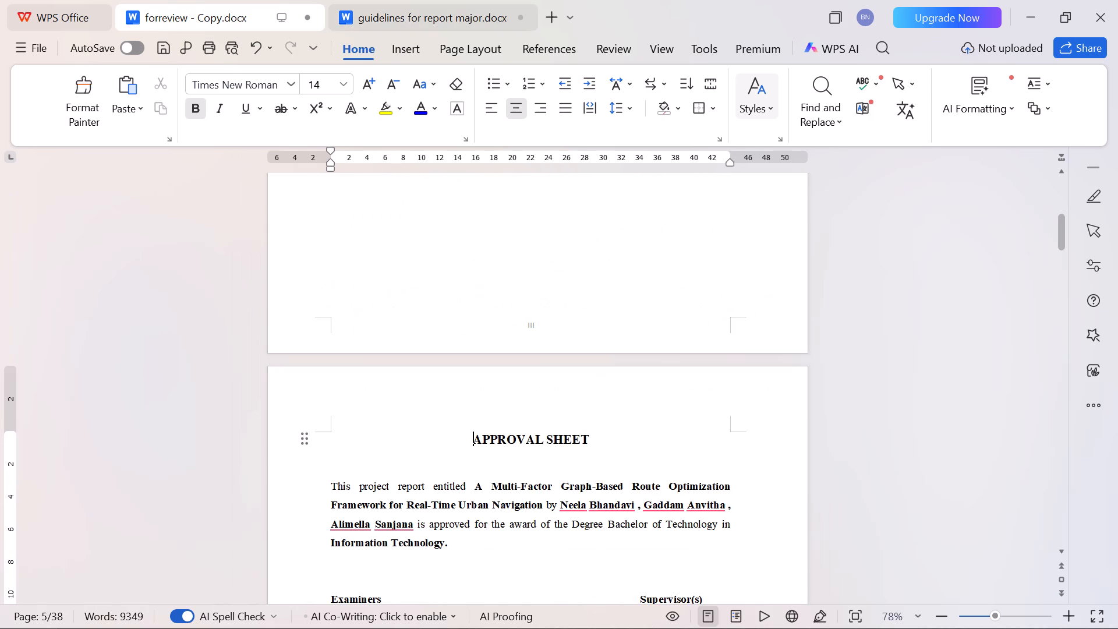
scroll(428, 453, "up", 10)
left_click_drag(359, 374, 330, 374)
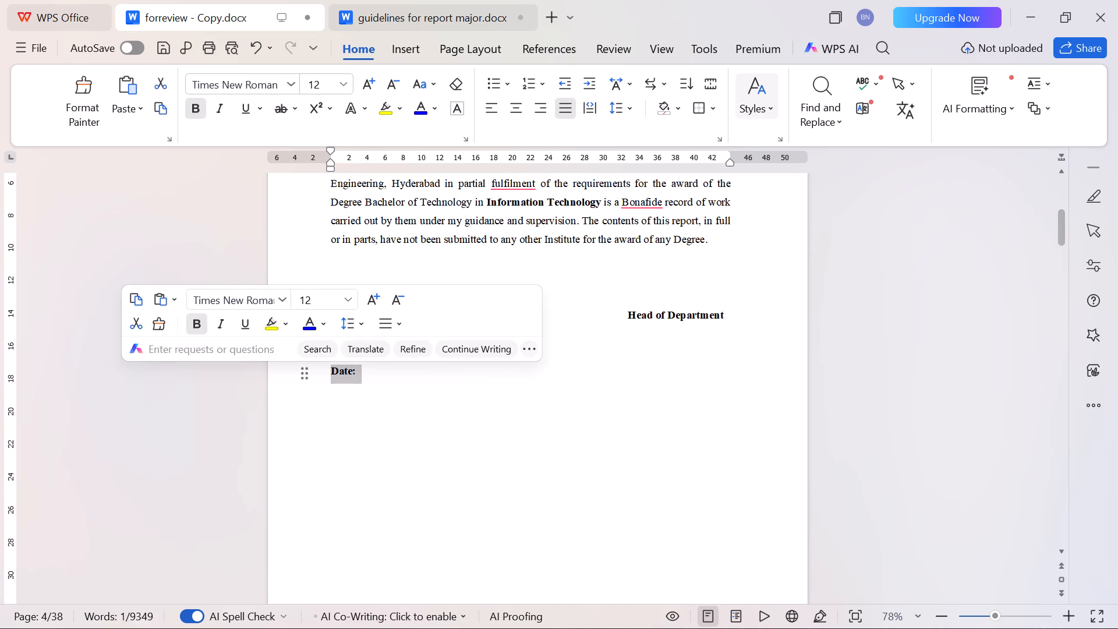
key("ctrl+b")
key("ctrl+s")
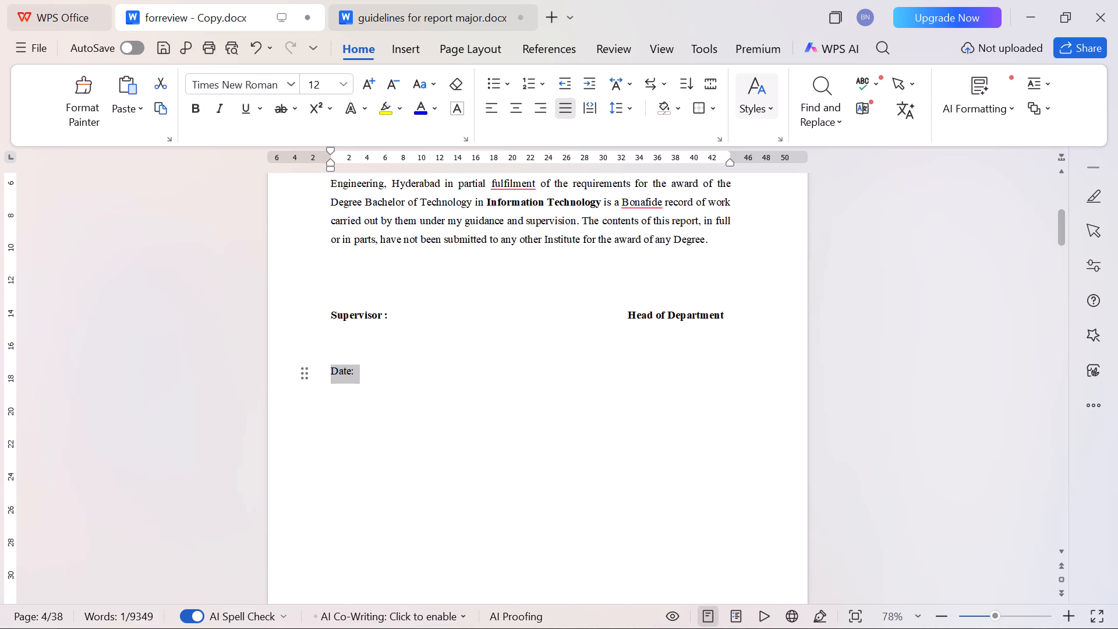
Compare the report's Approval Sheet with Sample Page 5 in the guidelines document, including the heading, body text and signature layout.
left_click(424, 0)
scroll(557, 527, "down", 13)
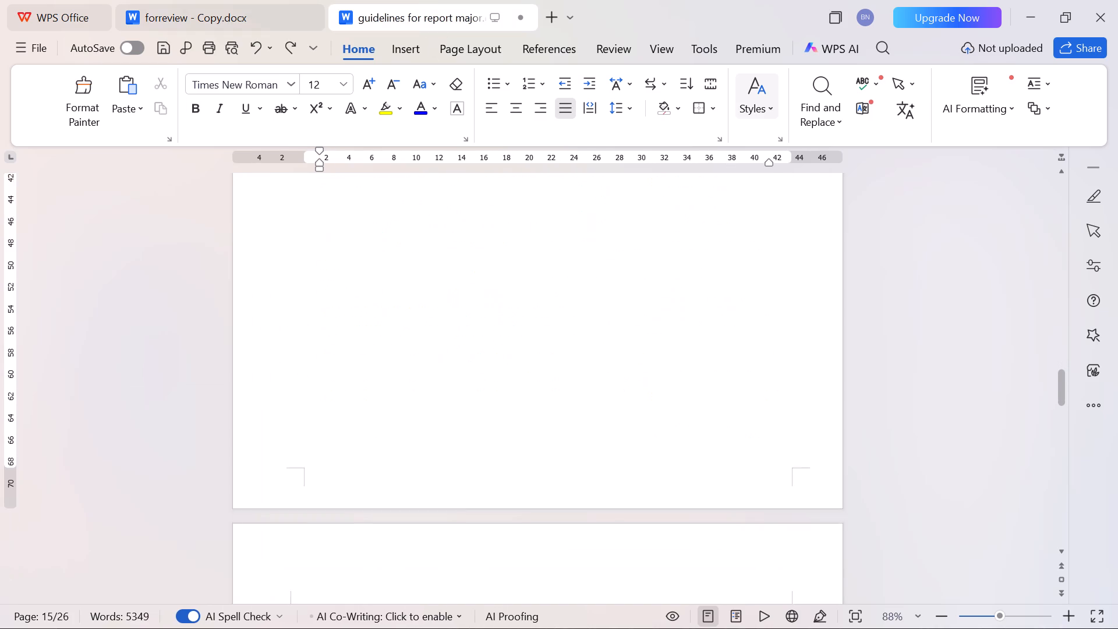
scroll(557, 527, "down", 9)
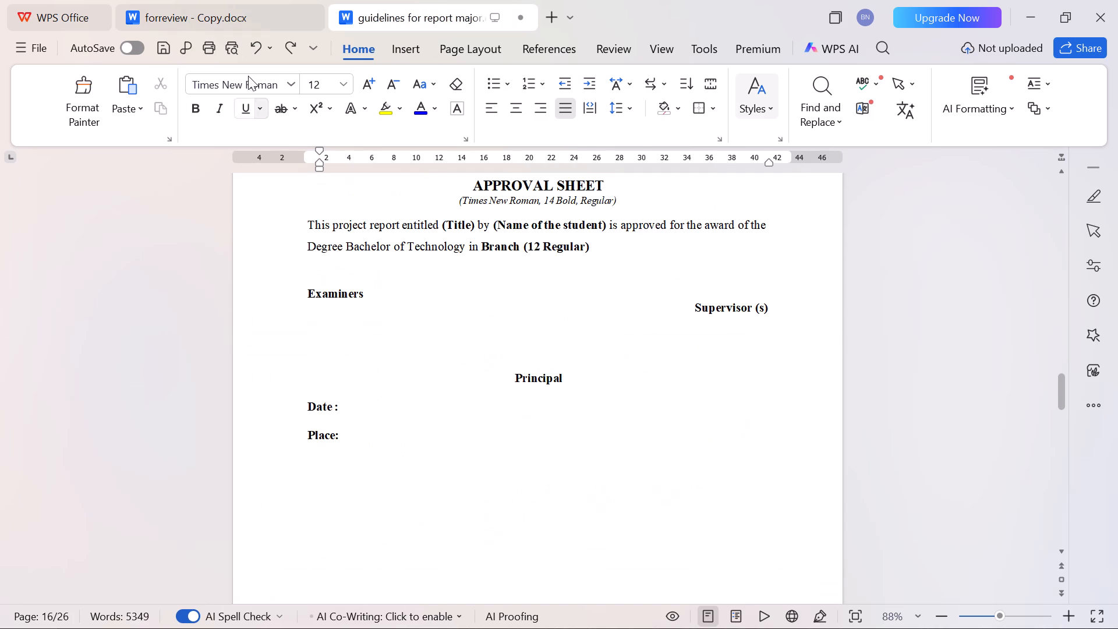
left_click(218, 0)
scroll(557, 494, "down", 8)
left_click(609, 321)
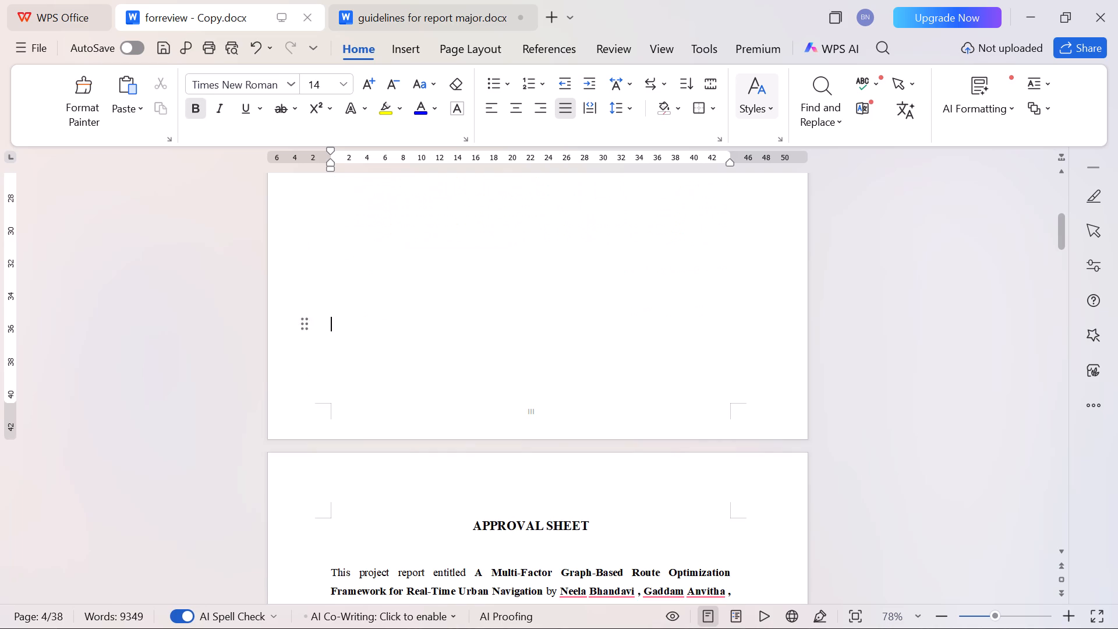
scroll(609, 326, "down", 7)
left_click(500, 0)
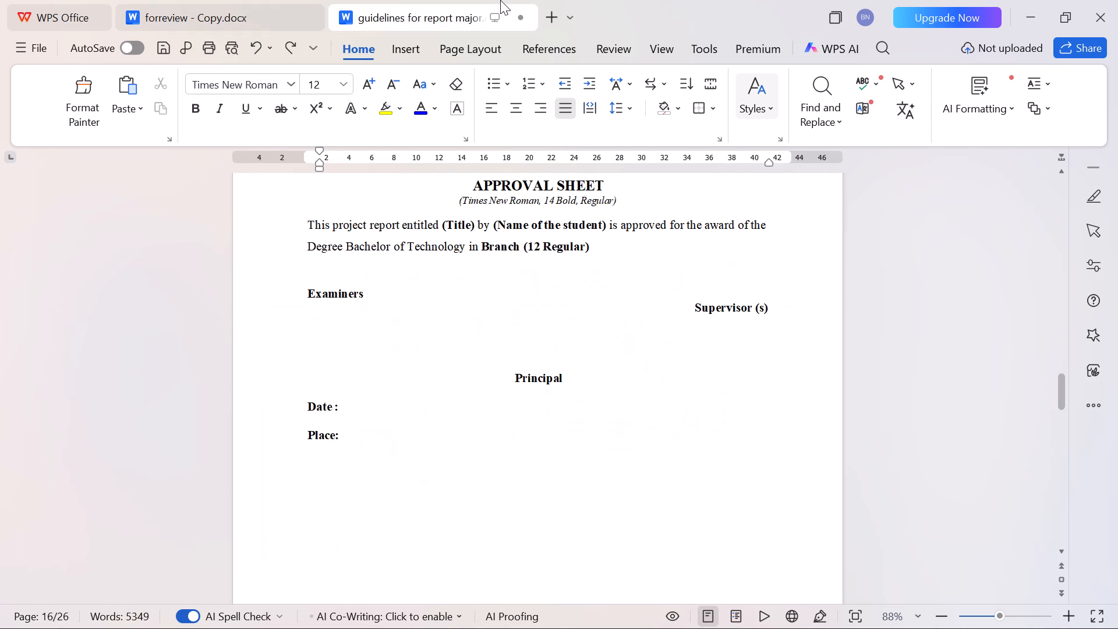
left_click(237, 0)
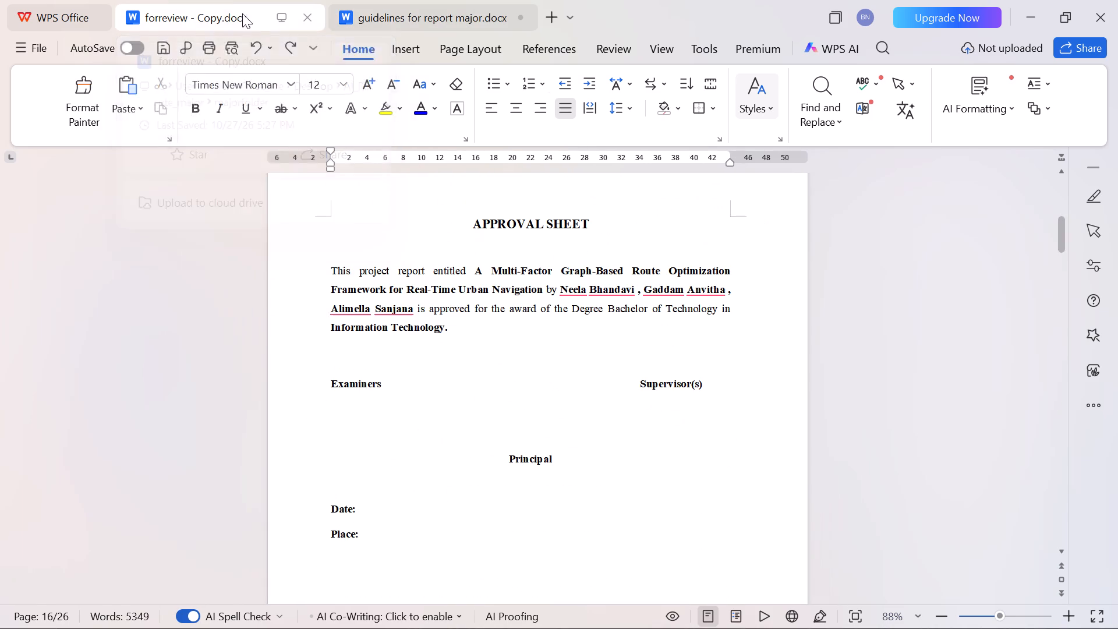
left_click(455, 0)
scroll(480, 388, "up", 1)
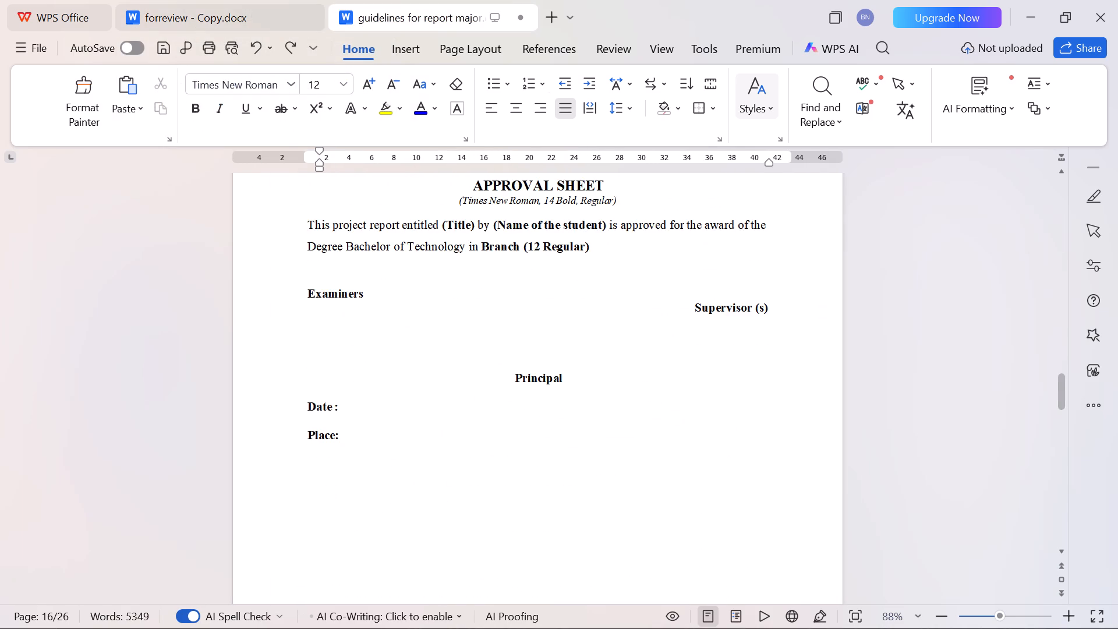
left_click(185, 0)
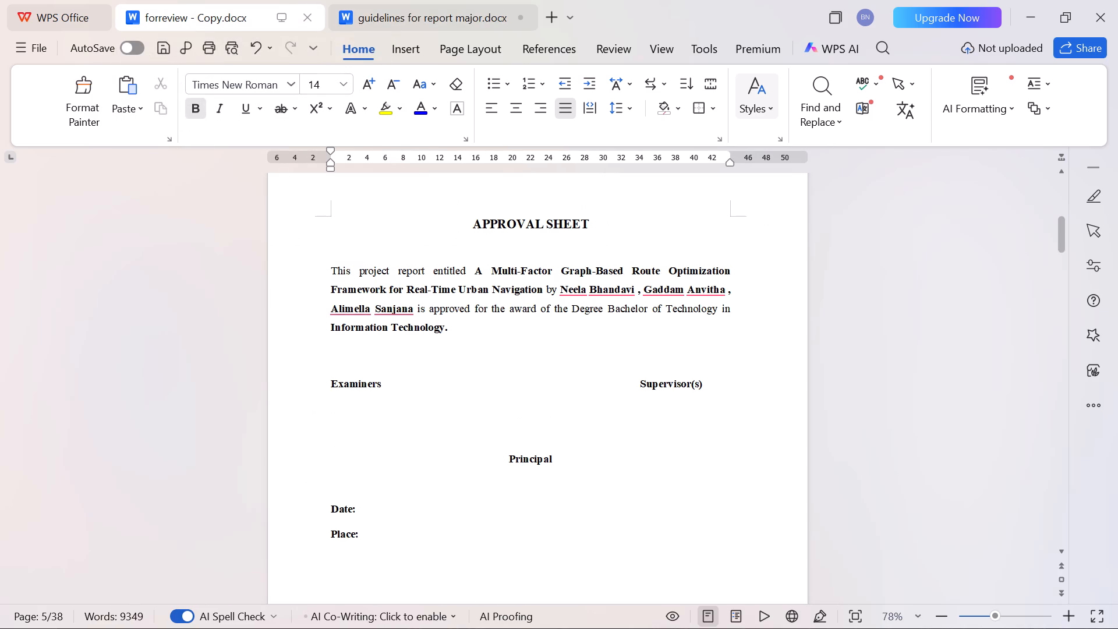
Change the title of the Head of Information Technology in the Acknowledgment to "Dr.".
scroll(627, 503, "down", 19)
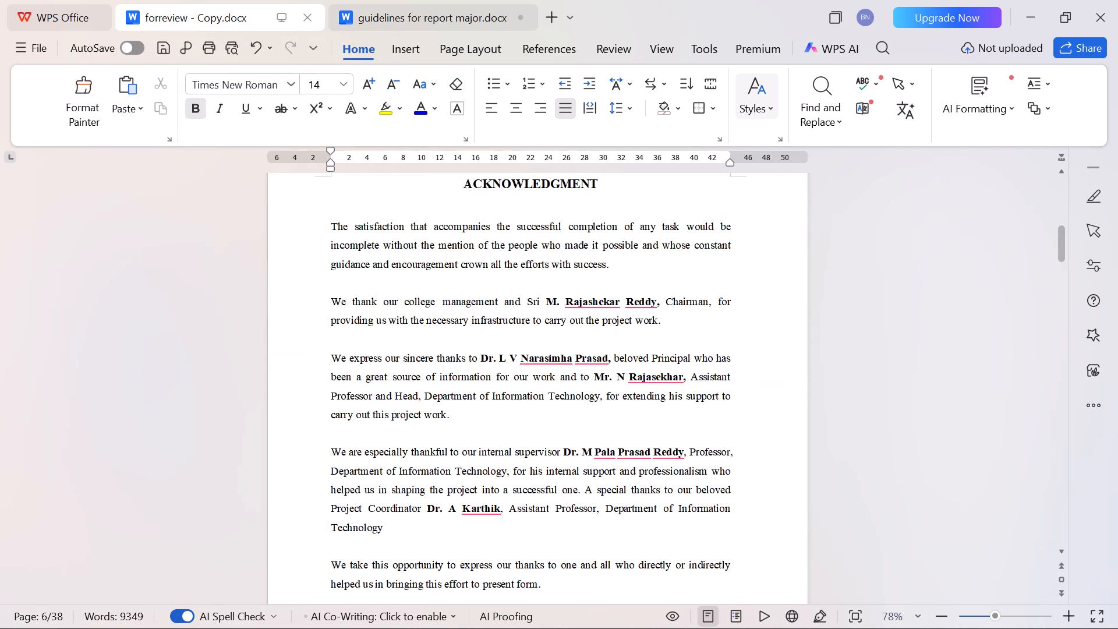
left_click(599, 378)
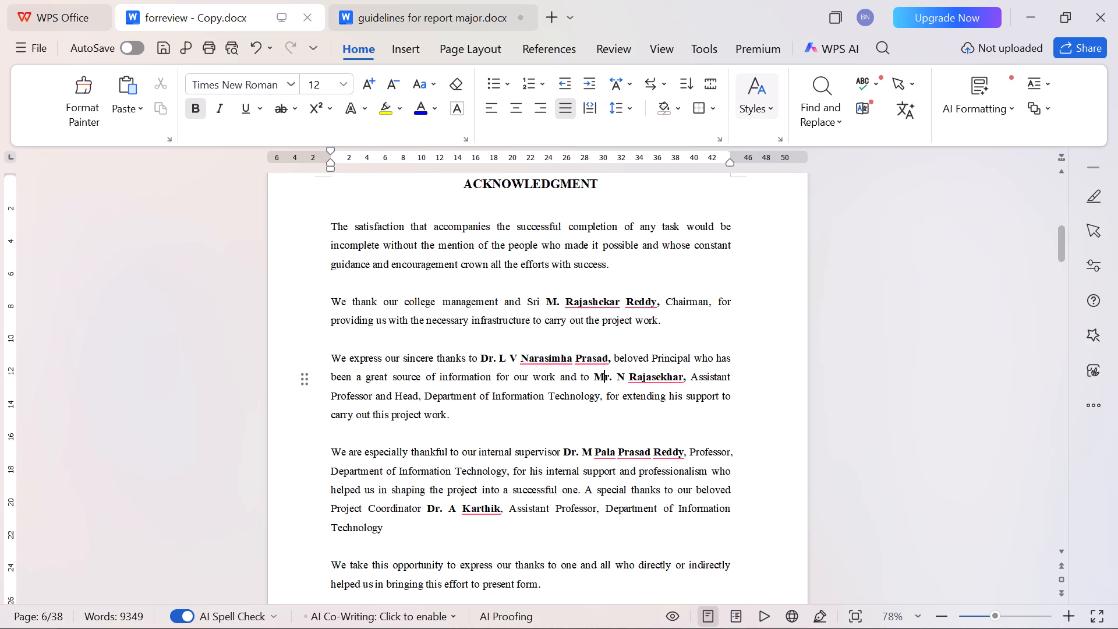
key("BackSpace")
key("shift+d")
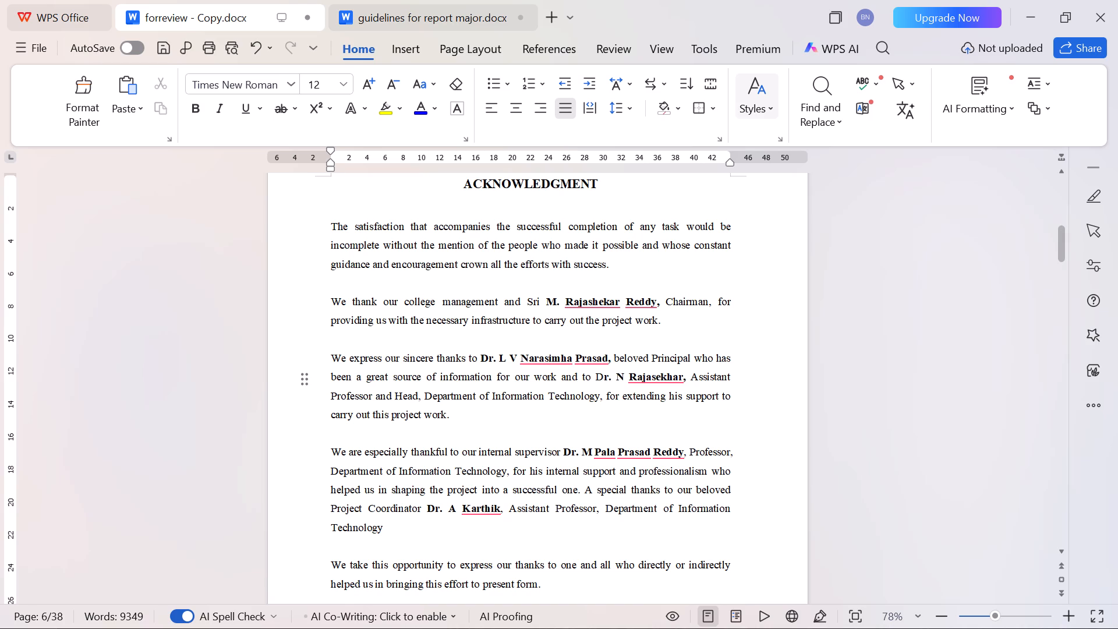
Replace the Project Coordinator's title and name in the Acknowledgment with "Ms ." and the new coordinator's name.
scroll(627, 421, "down", 2)
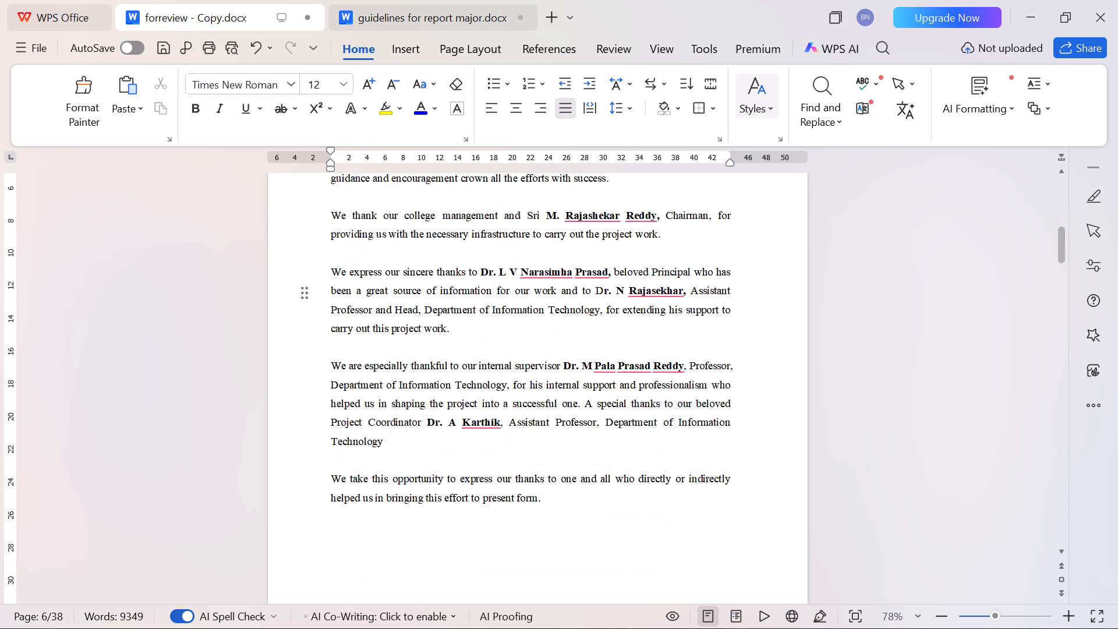
left_click(500, 419)
key("ctrl+BackSpace")
key("ctrl+BackSpace")
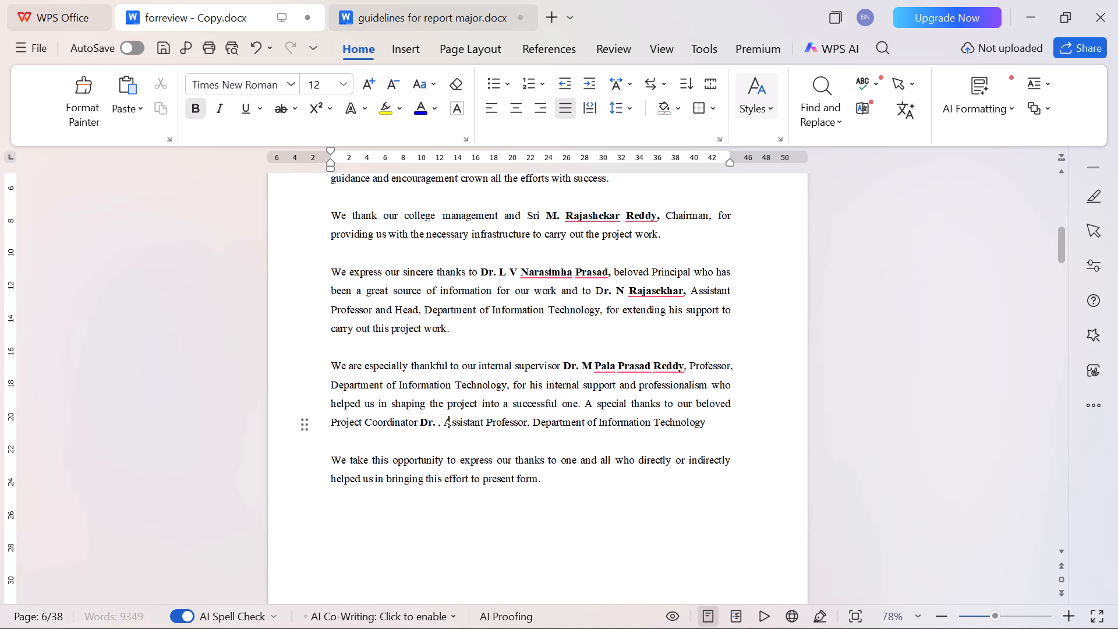
key("ctrl+BackSpace")
key("ctrl+BackSpace")
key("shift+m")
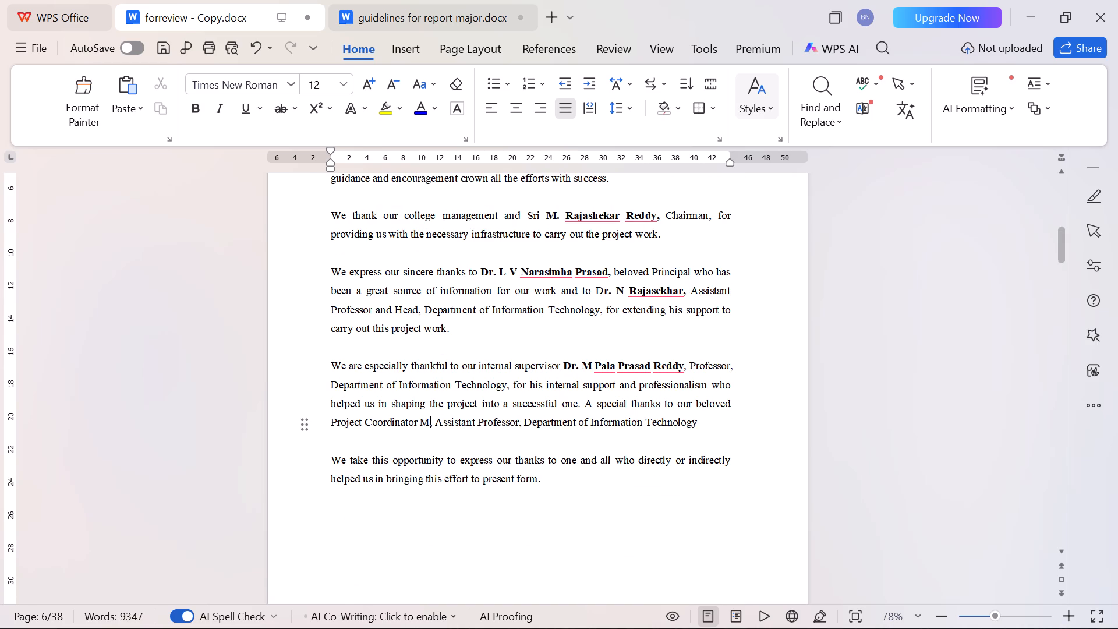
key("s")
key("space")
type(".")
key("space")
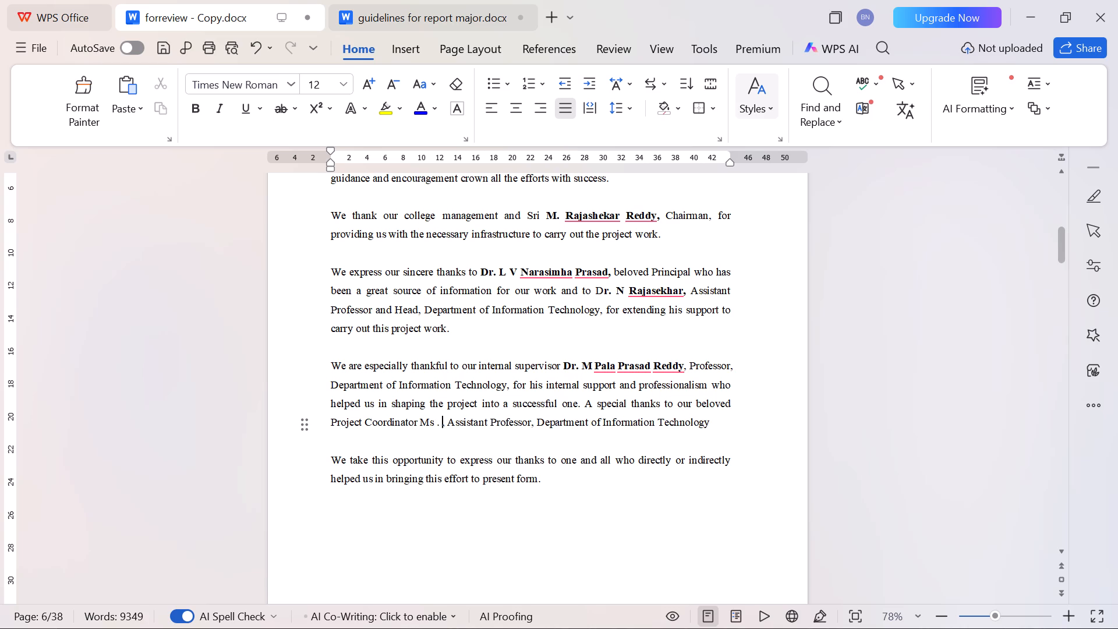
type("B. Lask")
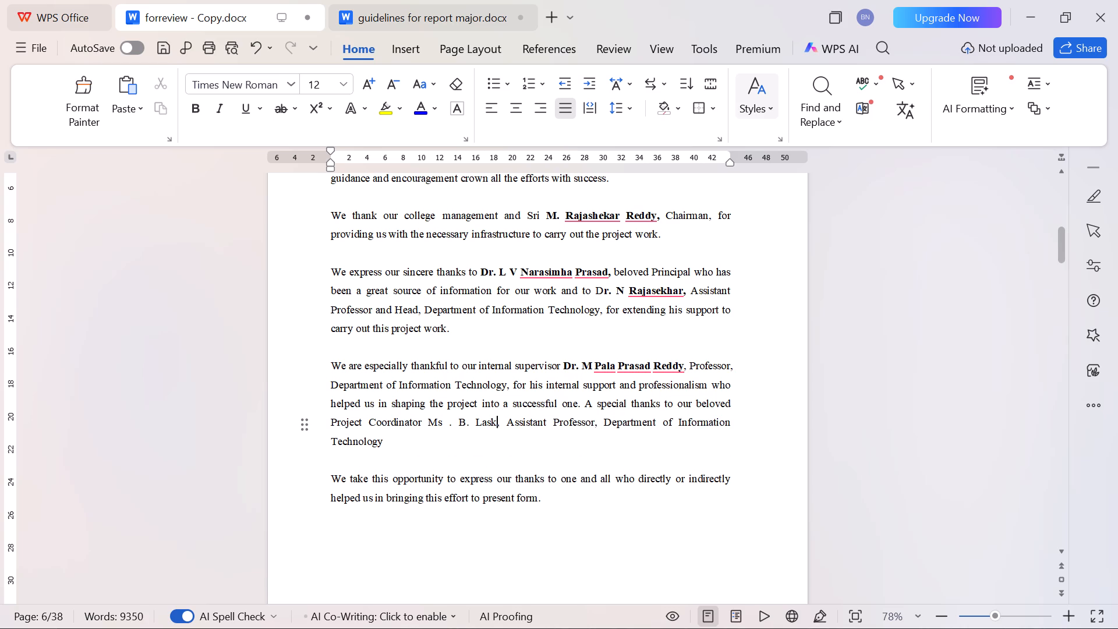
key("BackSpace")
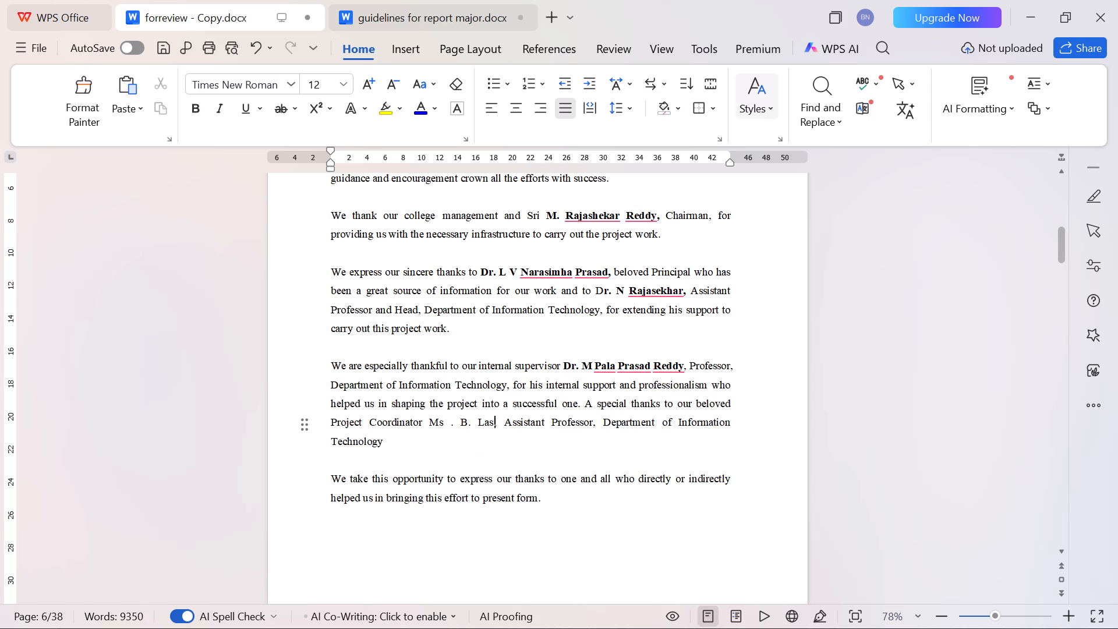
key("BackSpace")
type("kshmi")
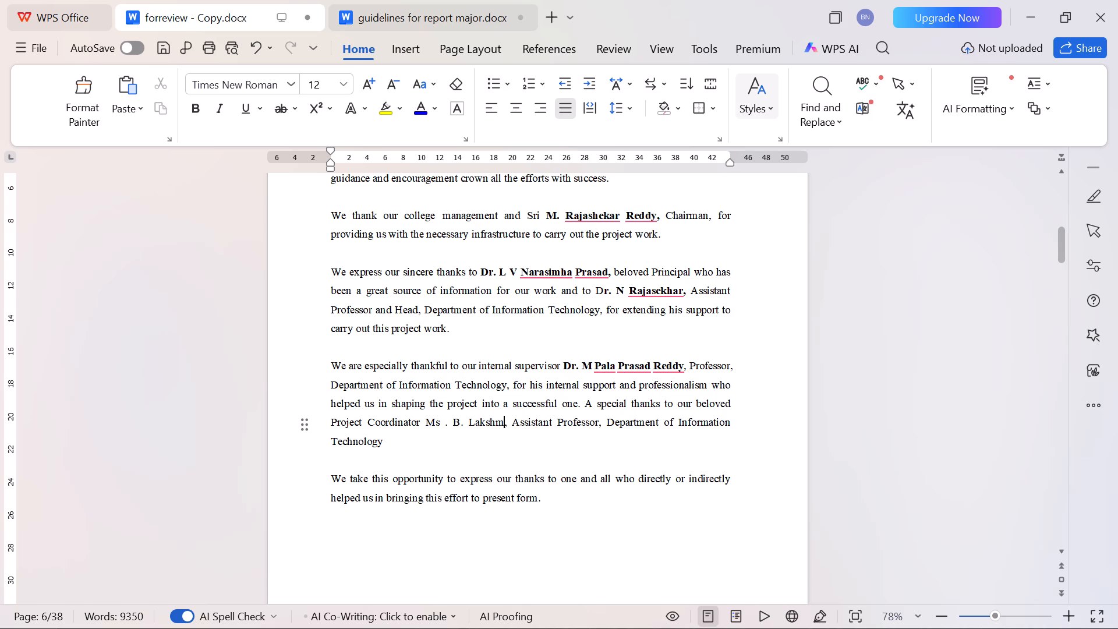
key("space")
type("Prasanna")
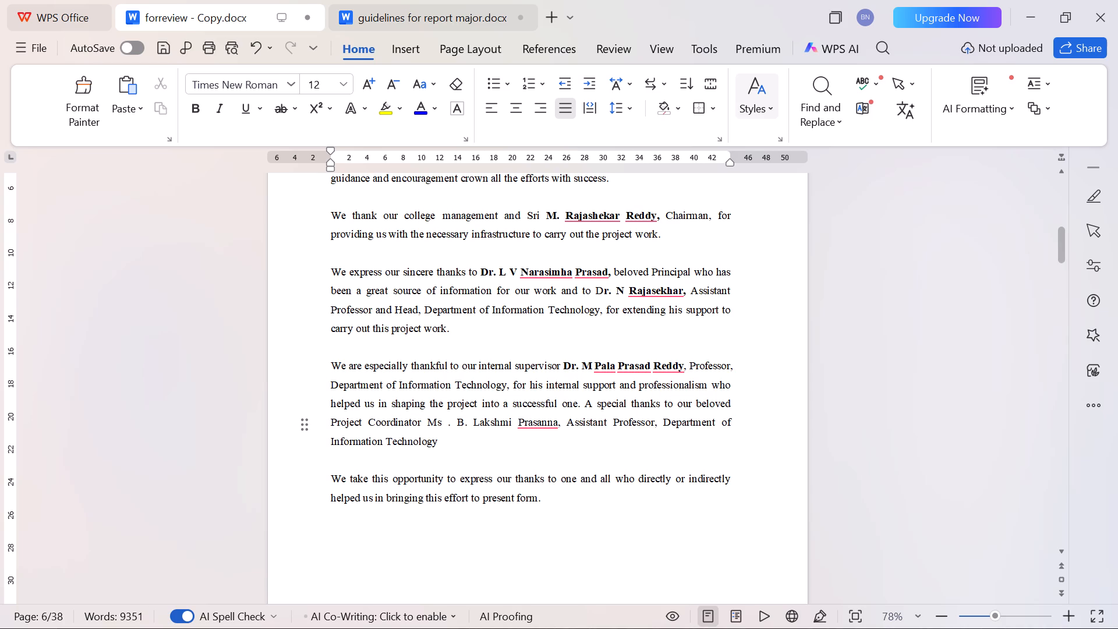
Make the new Project Coordinator's title and name bold.
left_click_drag(554, 425, 426, 423)
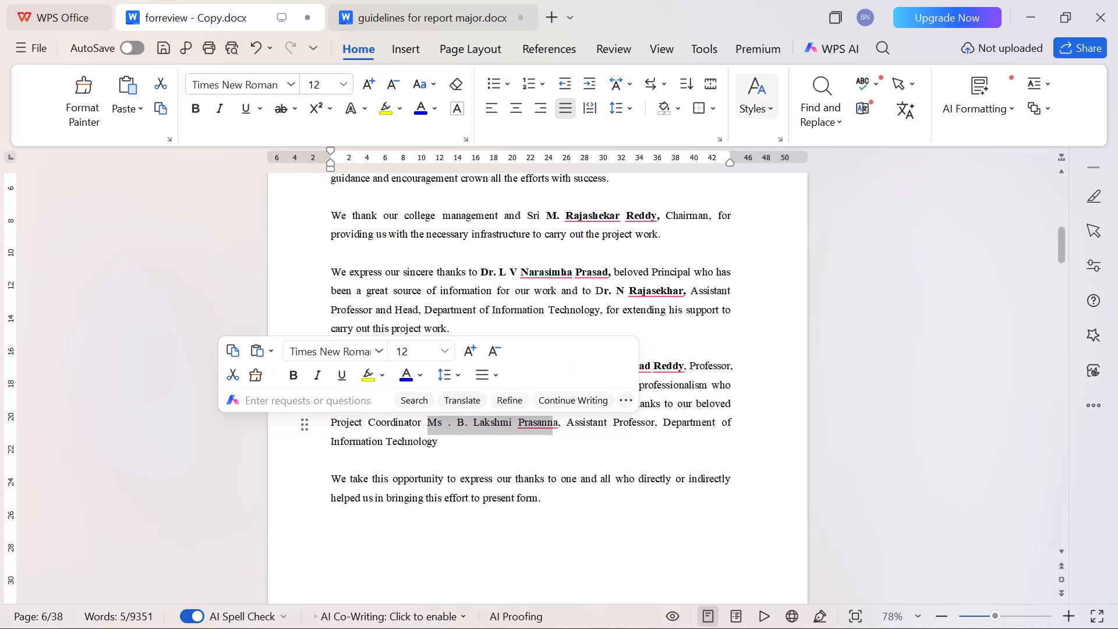
key("ctrl+b")
Tidy the spacing in the Project Coordinator's name, with no space before the period in "Ms." and one space after each period.
left_click(445, 422)
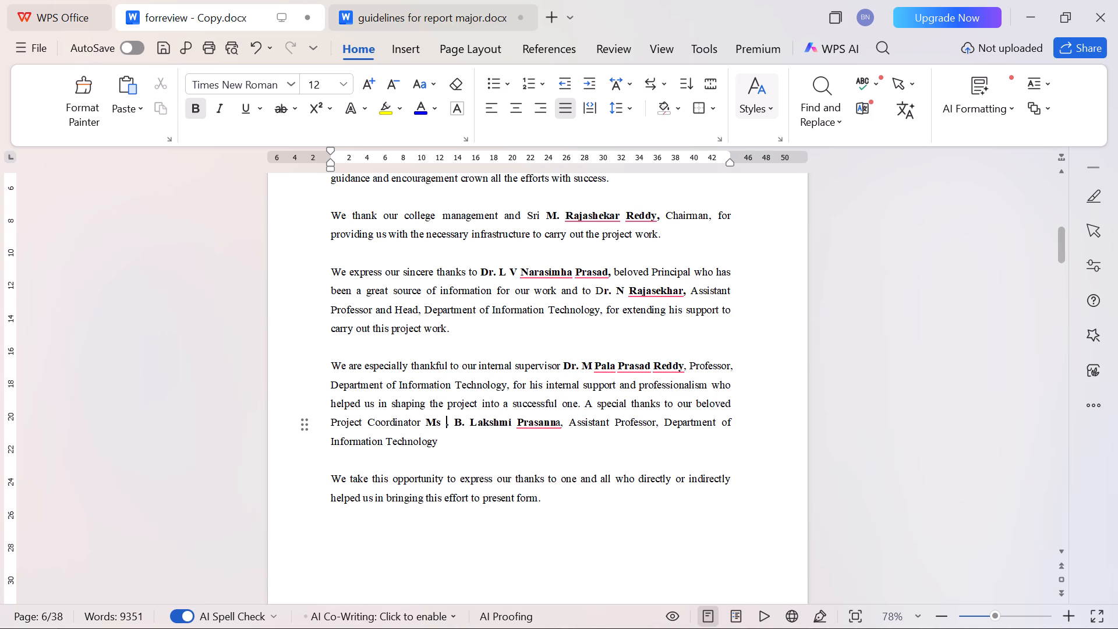
key("BackSpace")
left_click(451, 422)
key("BackSpace")
right_click(451, 422)
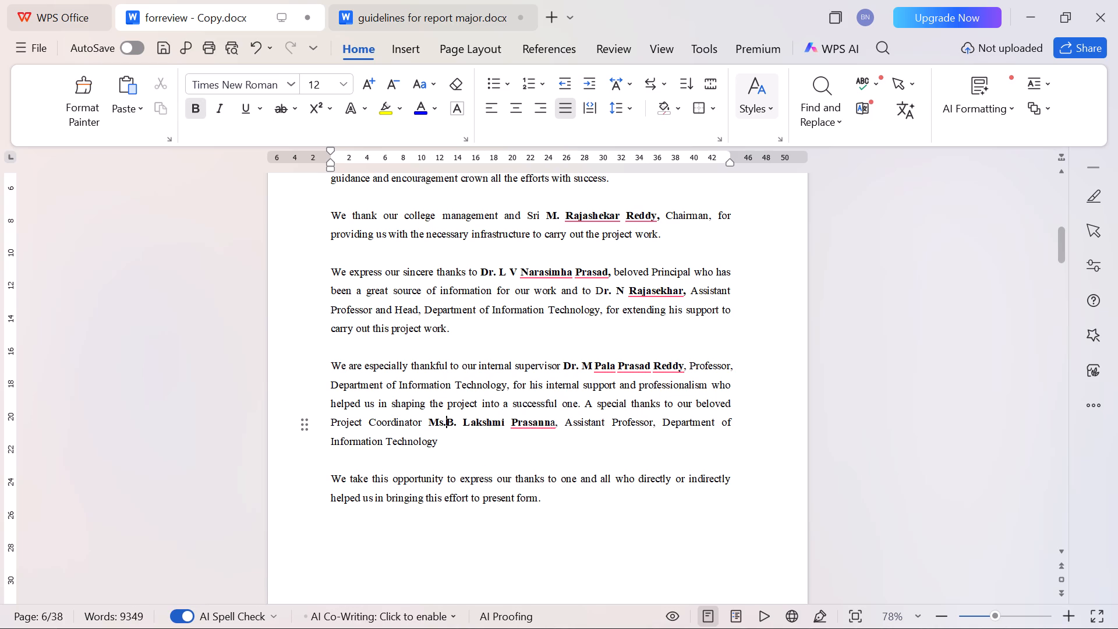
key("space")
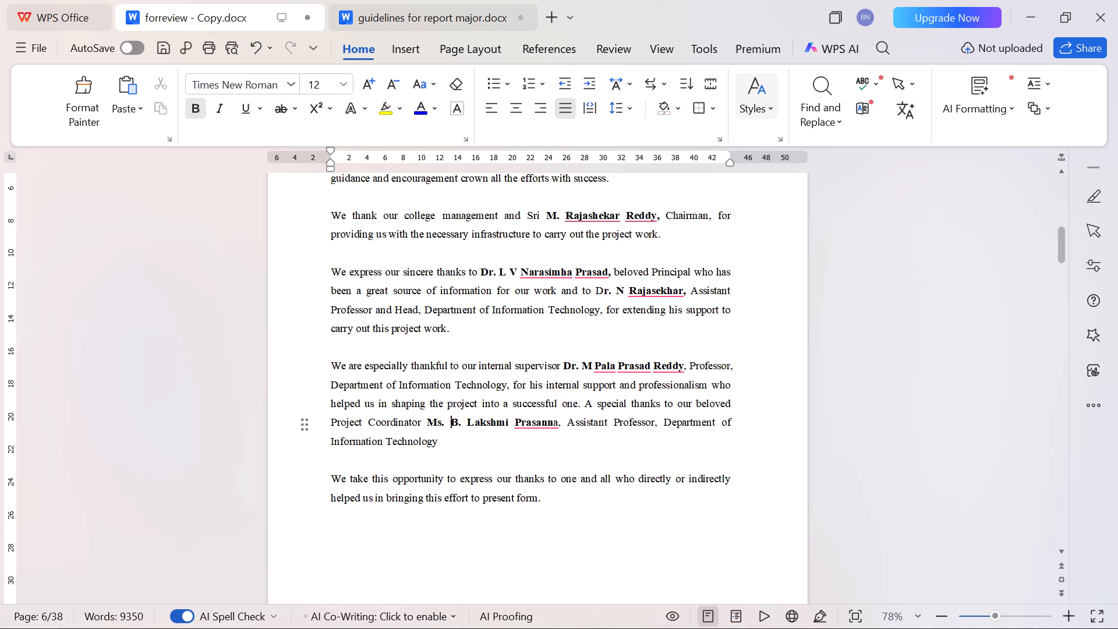
left_click(466, 422)
key("BackSpace")
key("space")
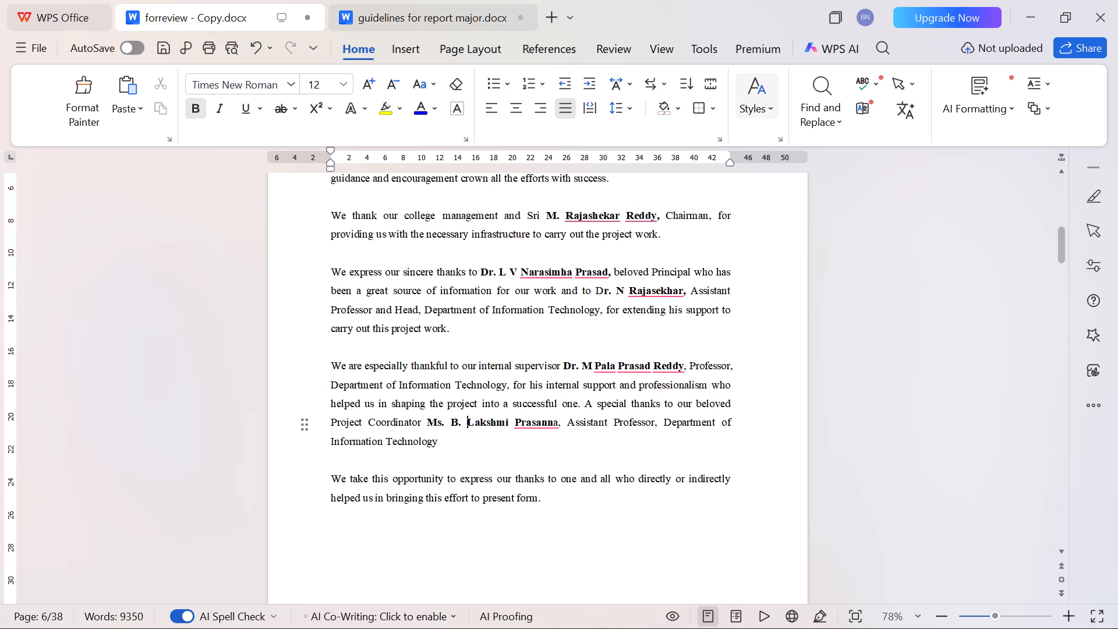
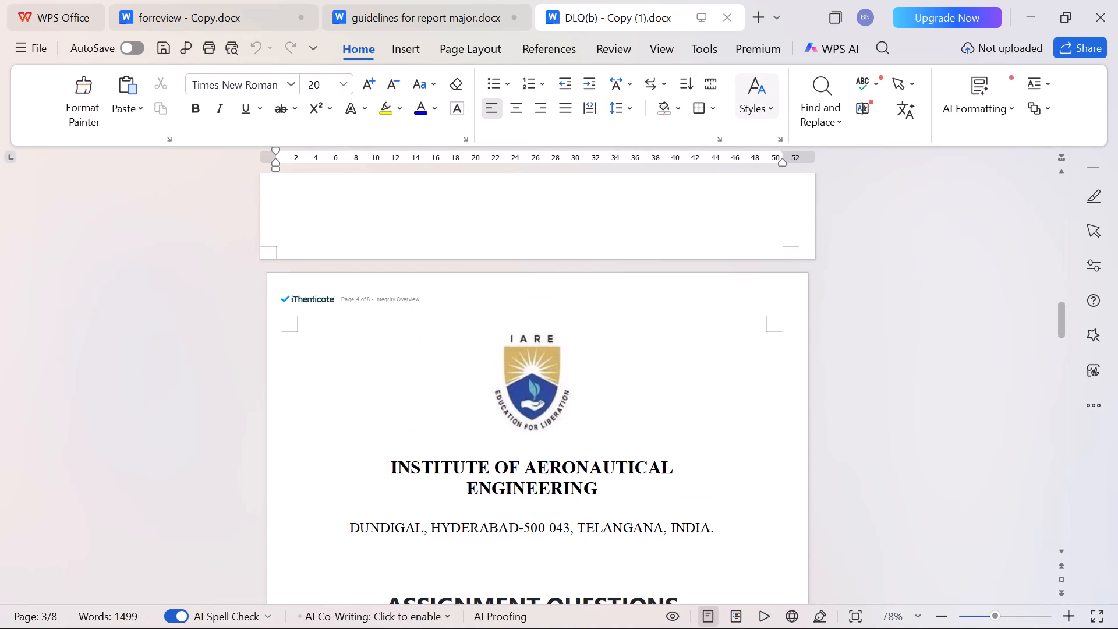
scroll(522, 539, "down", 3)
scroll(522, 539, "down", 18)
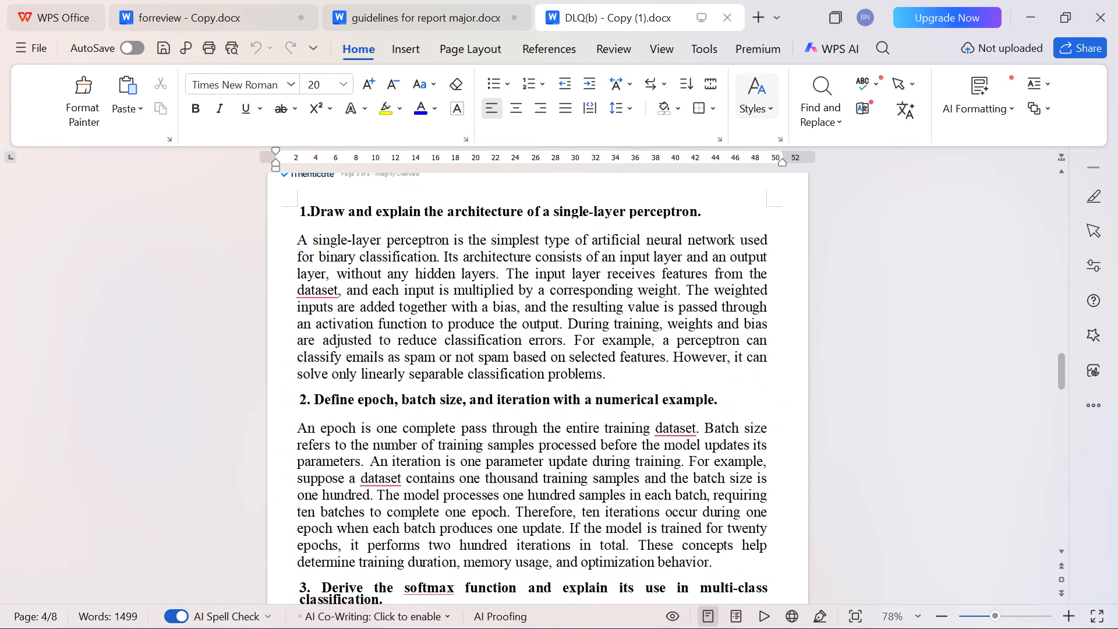
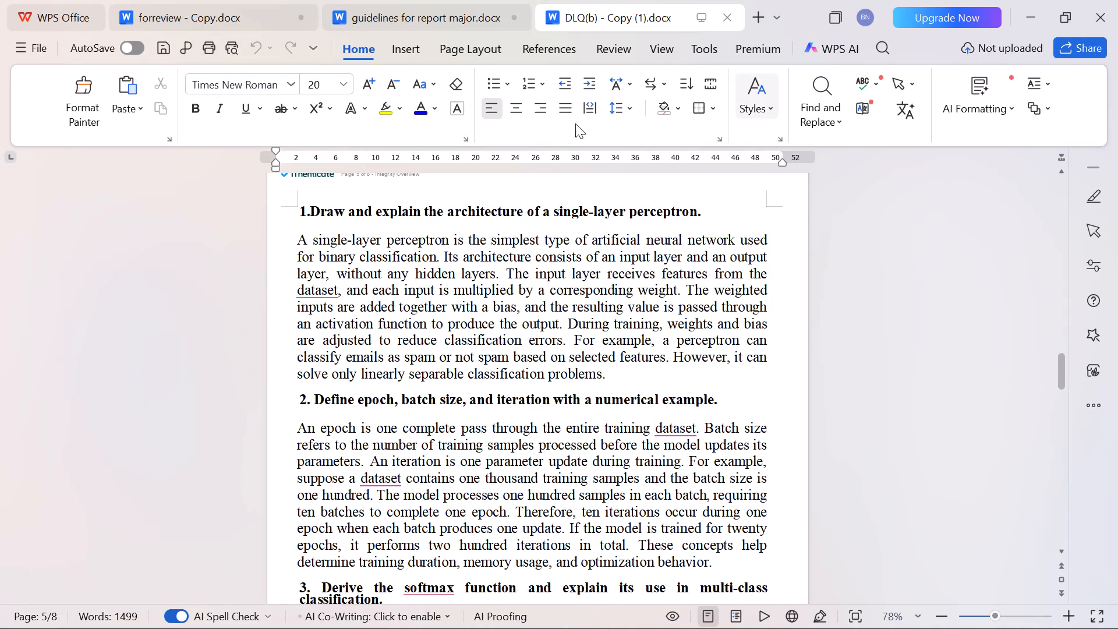
Close the document DLQ(b) - Copy (1).docx.
left_click(731, 20)
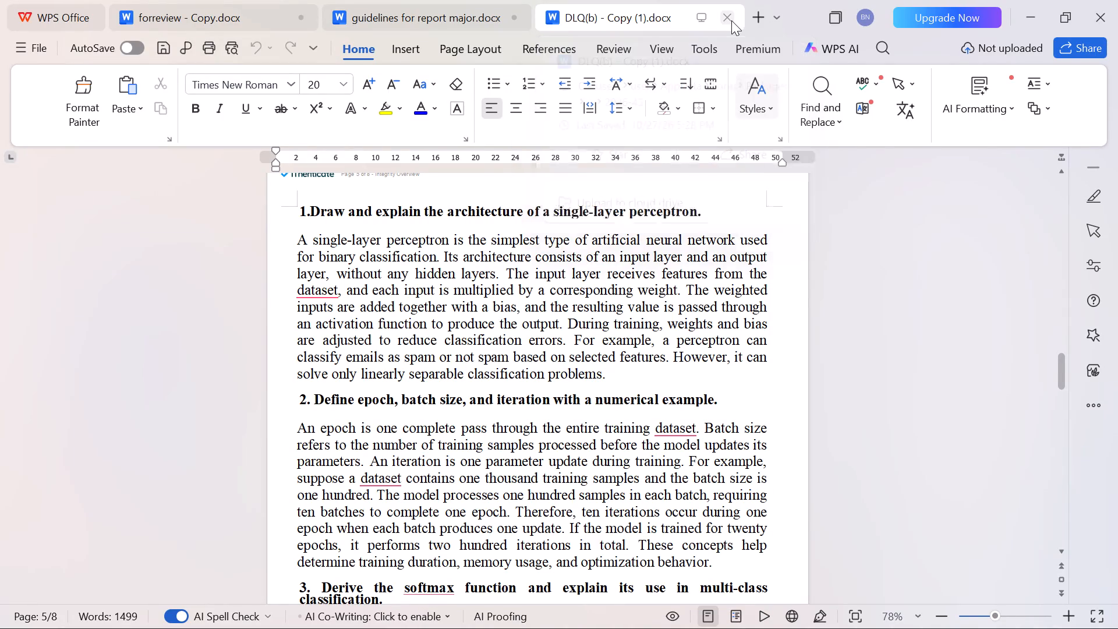
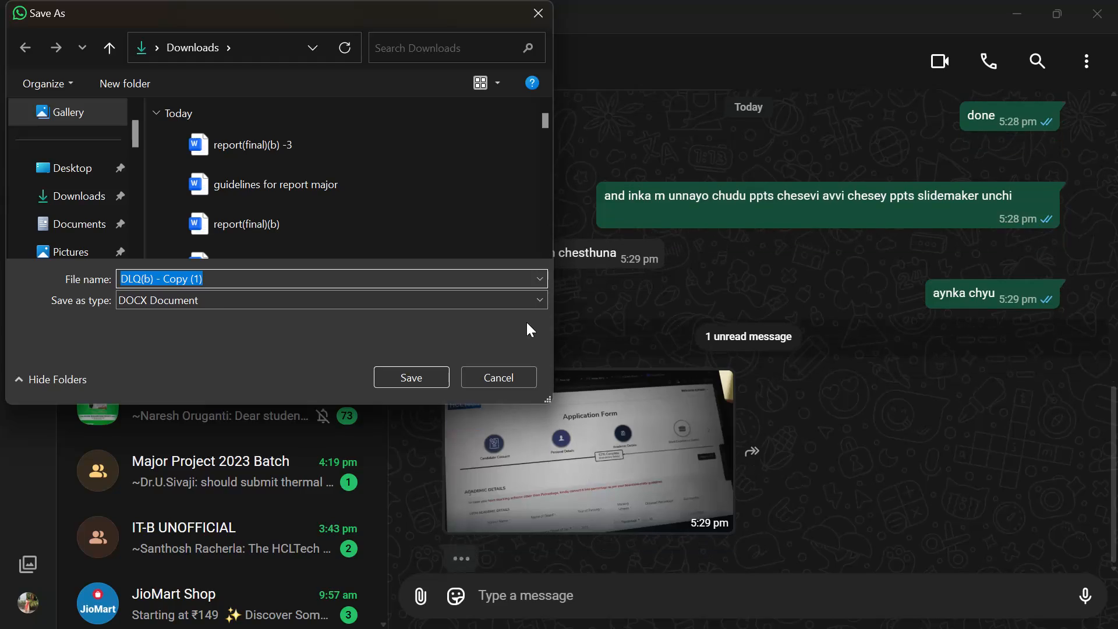
Save the received WhatsApp document in the Downloads folder under the file name "dlq(aat-1)".
left_click(75, 197)
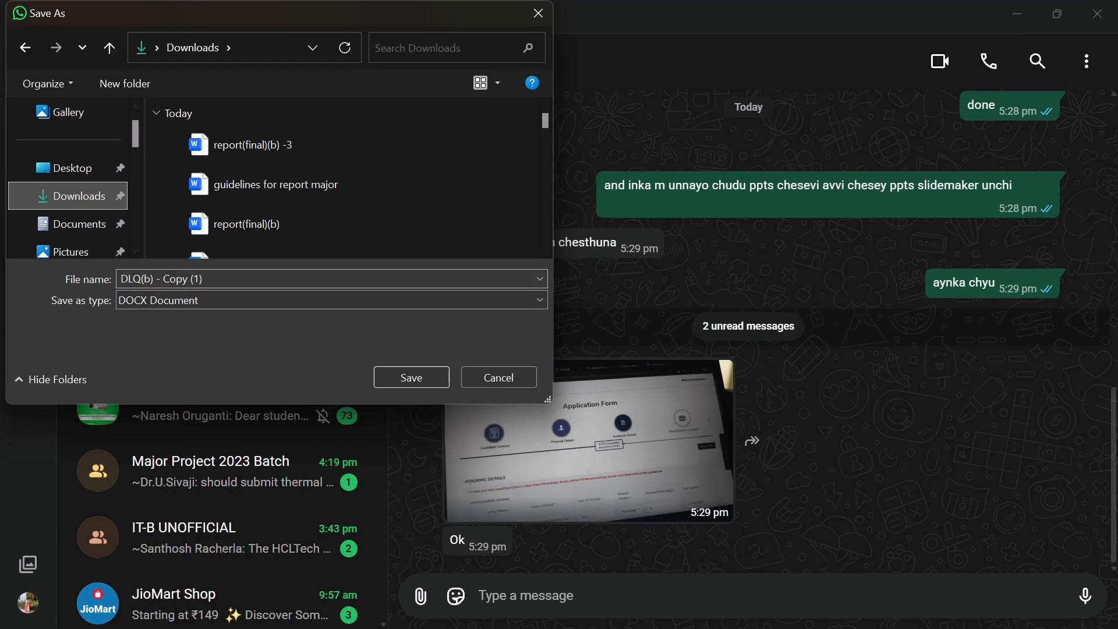
left_click(221, 285)
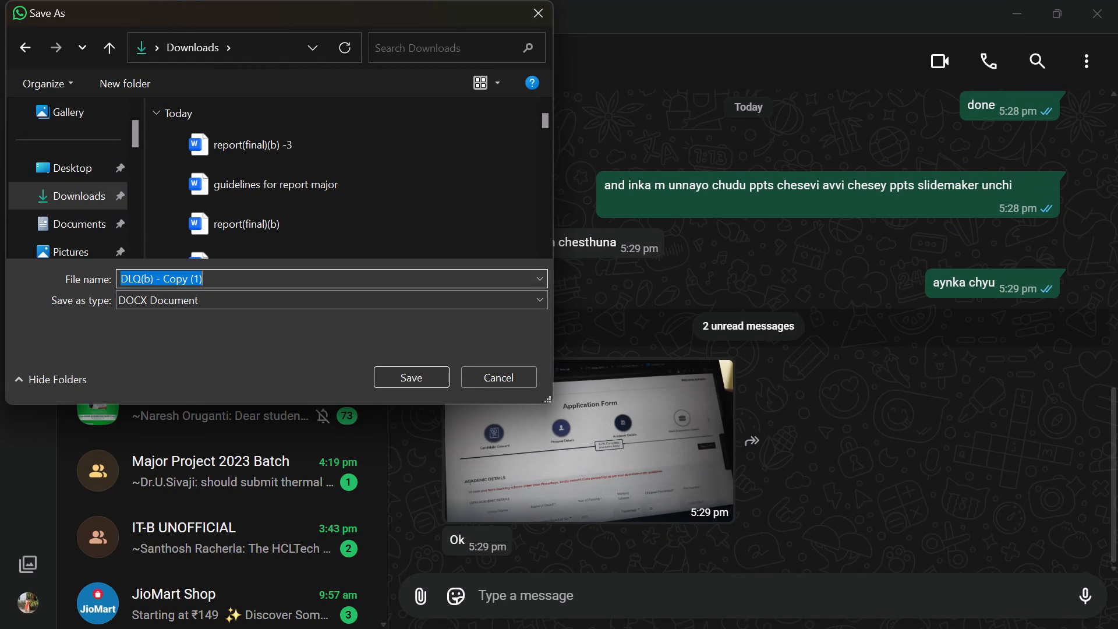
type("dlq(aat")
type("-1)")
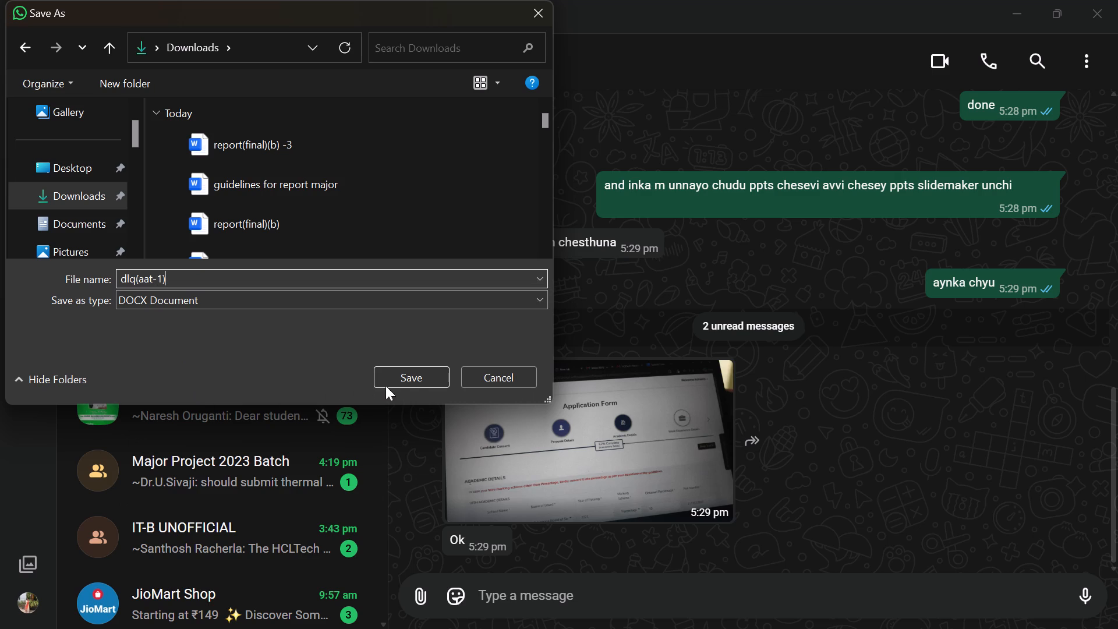
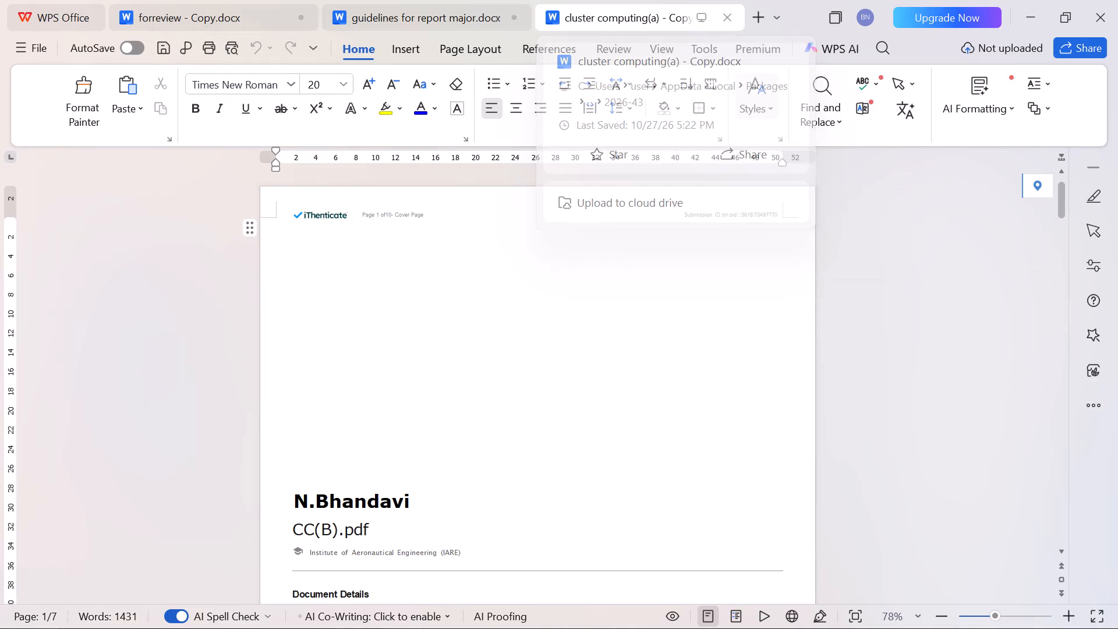
Look through the "cluster computing(a) - Copy.docx" assignment document to its last page and close it.
scroll(692, 379, "down", 9)
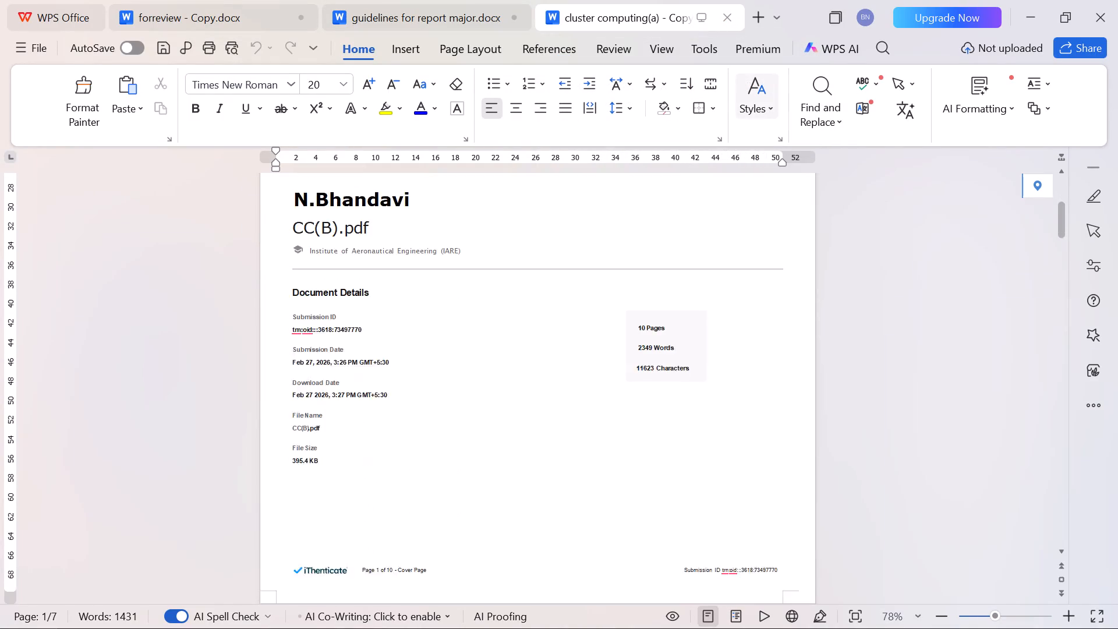
scroll(692, 379, "down", 20)
scroll(692, 379, "down", 20)
scroll(692, 379, "down", 3)
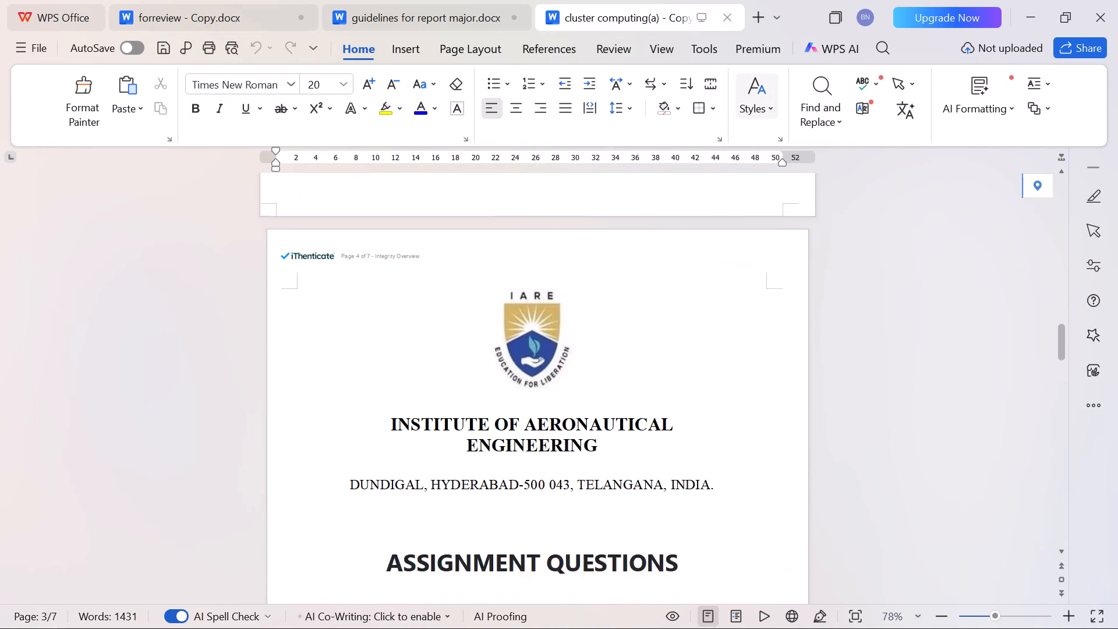
scroll(692, 379, "down", 20)
scroll(692, 379, "down", 20)
scroll(692, 379, "down", 3)
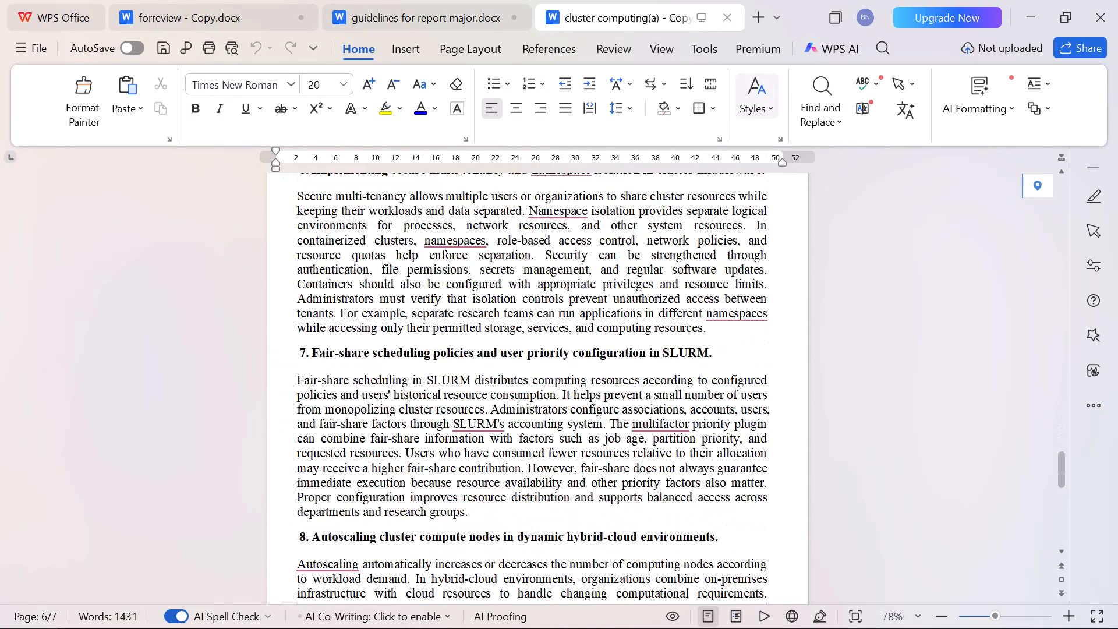
scroll(692, 379, "down", 16)
scroll(692, 379, "down", 14)
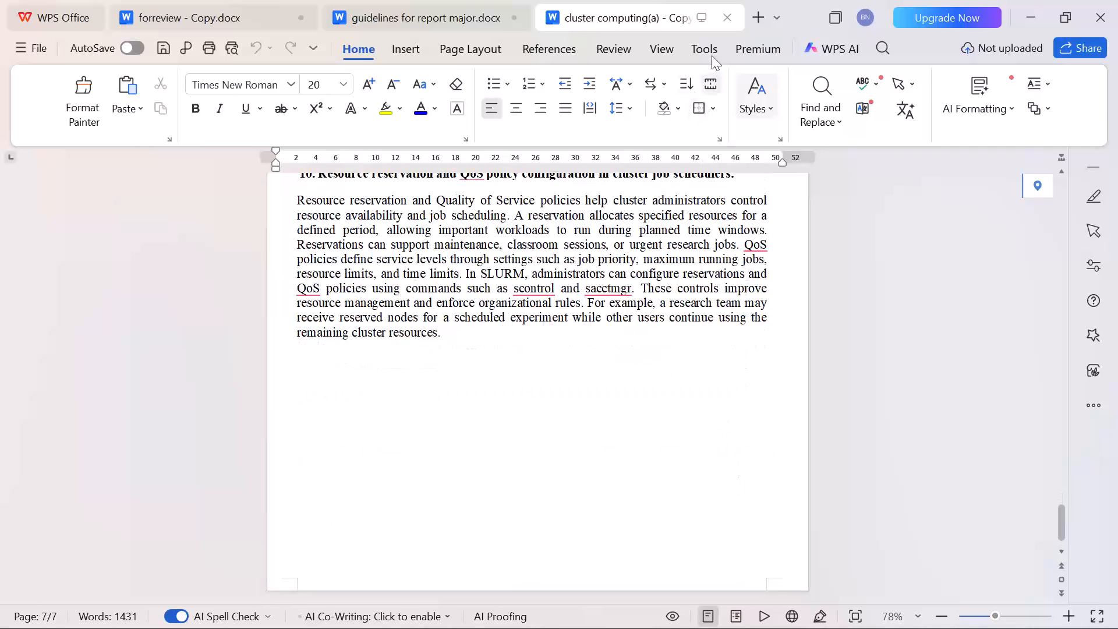
left_click(734, 17)
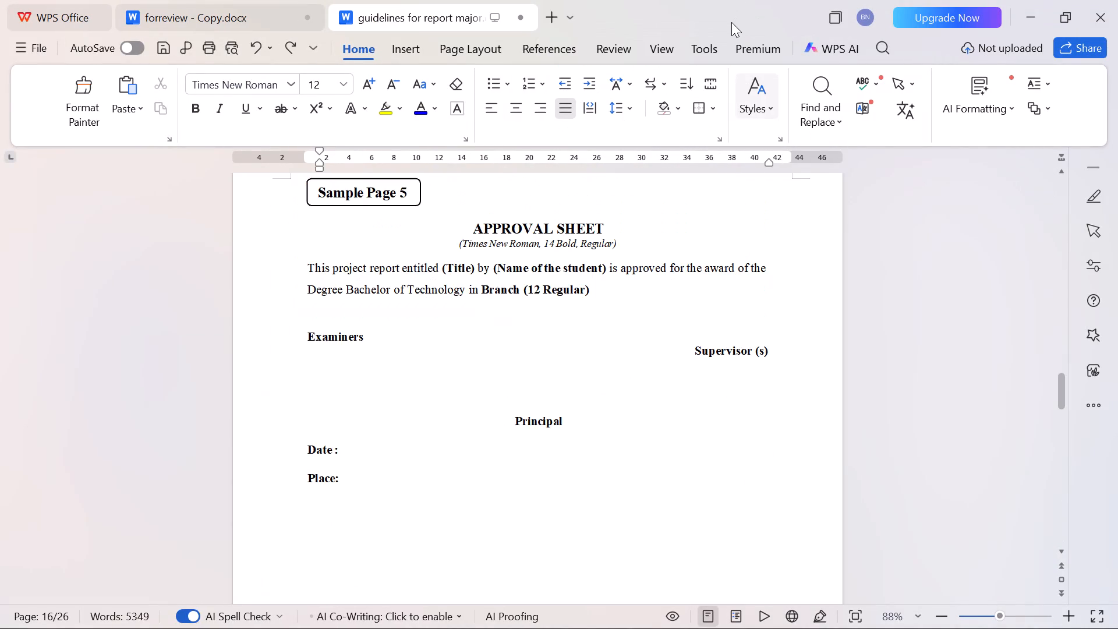
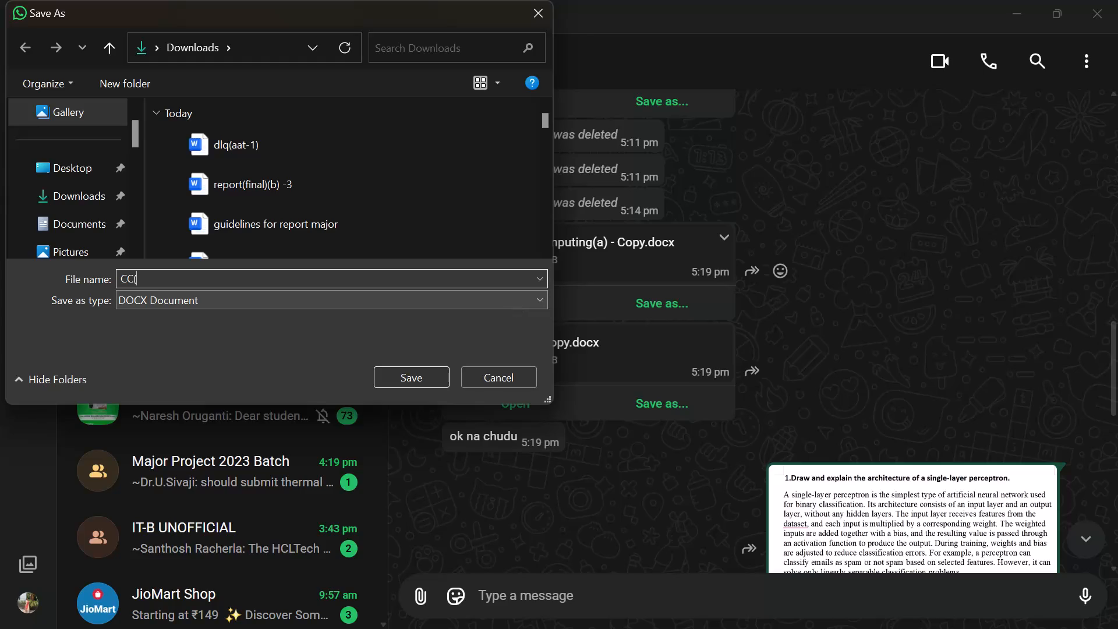
Save the DOCX received in the WhatsApp chat as CC(B) in the Downloads folder.
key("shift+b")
key("shift+parenright")
left_click(33, 183)
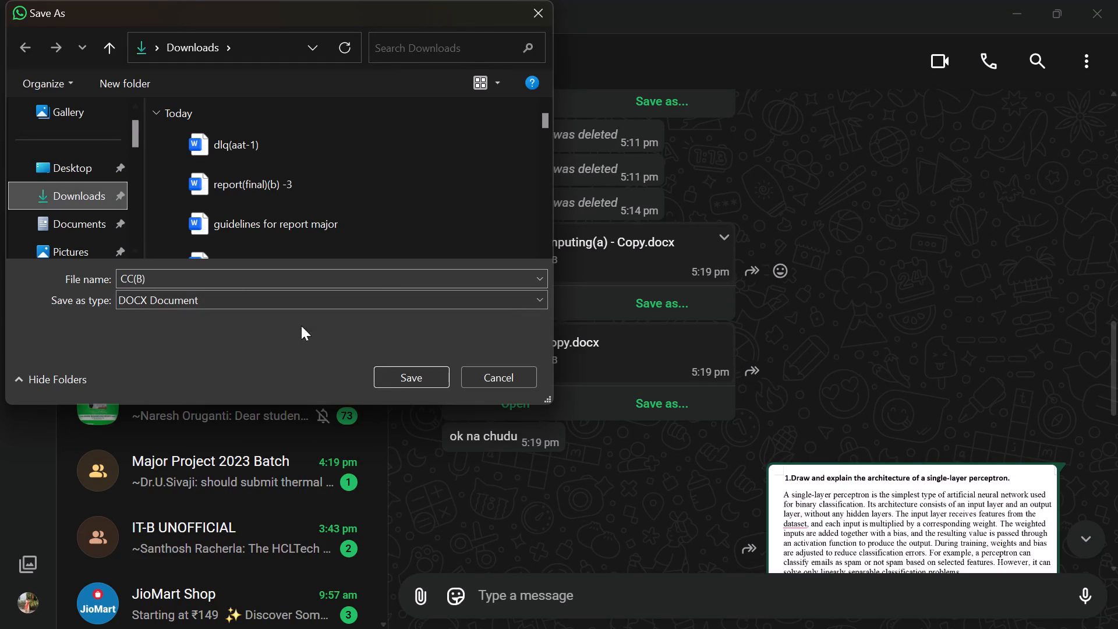
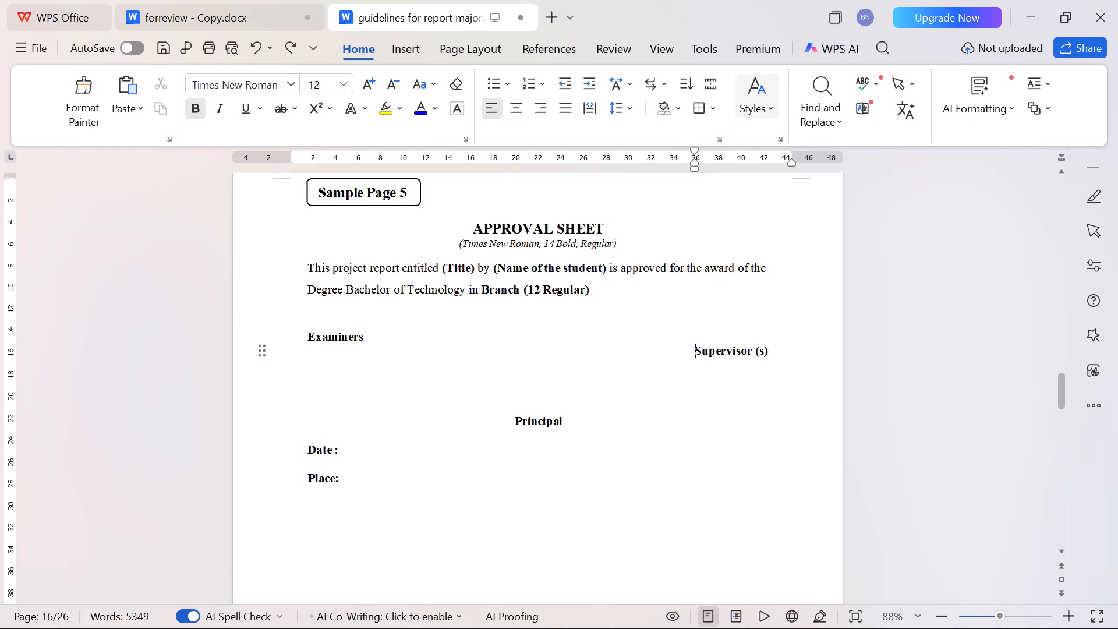
Save the major report guidelines document and the forreview - Copy.docx report.
key("ctrl+s")
left_click(241, 16)
left_click(554, 378)
key("ctrl+s")
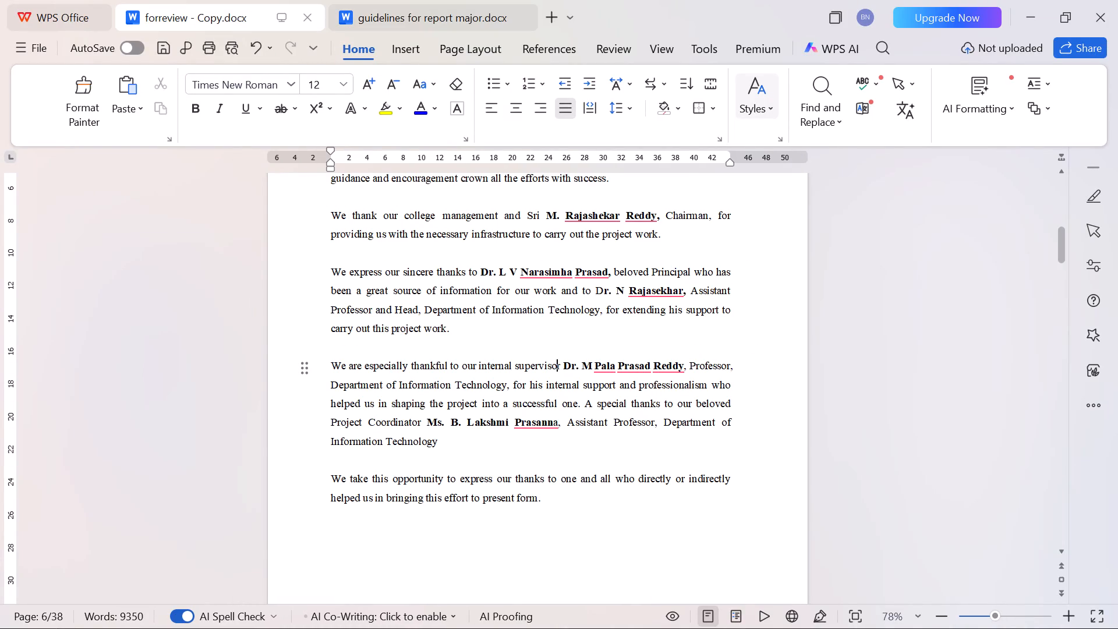
Move on from the Acknowledgment to examine the Abstract page of the project report copy.
left_click(557, 426)
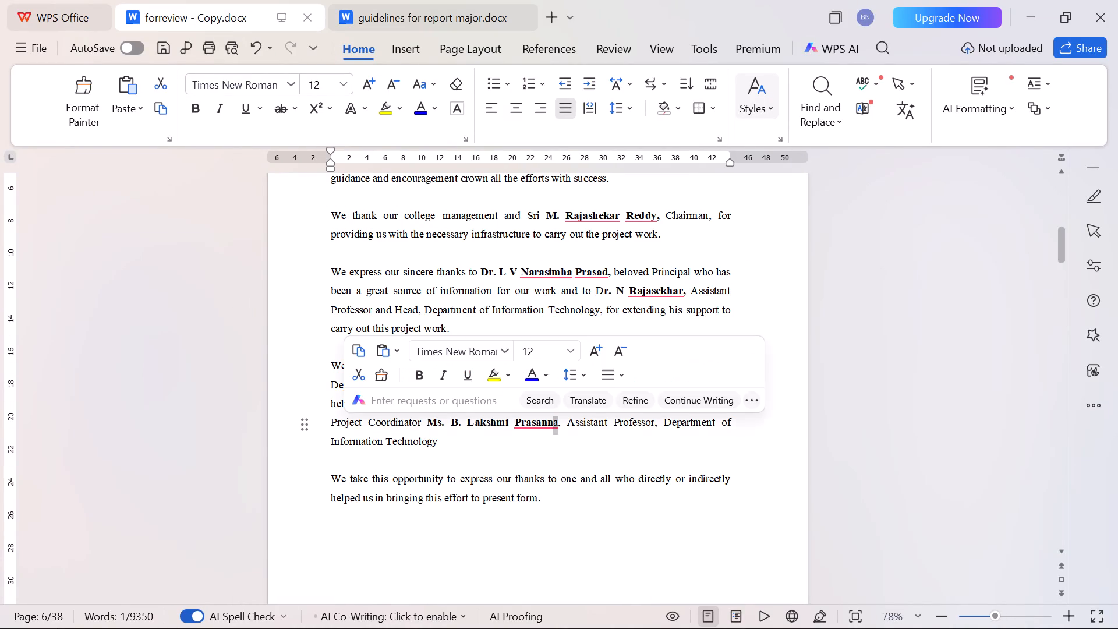
left_click(588, 463)
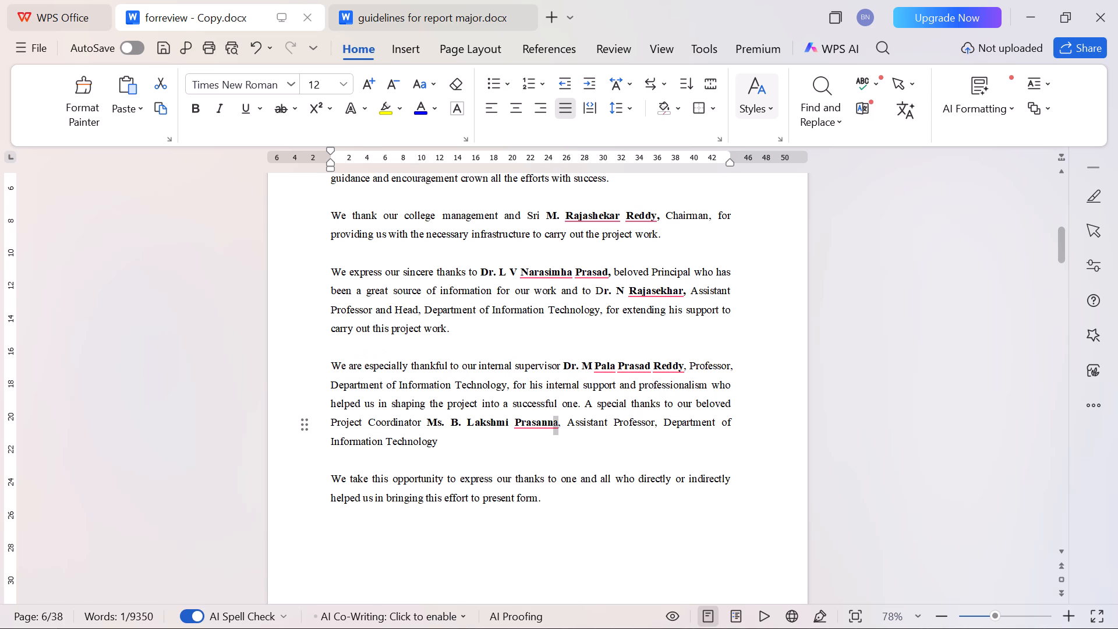
scroll(588, 461, "down", 16)
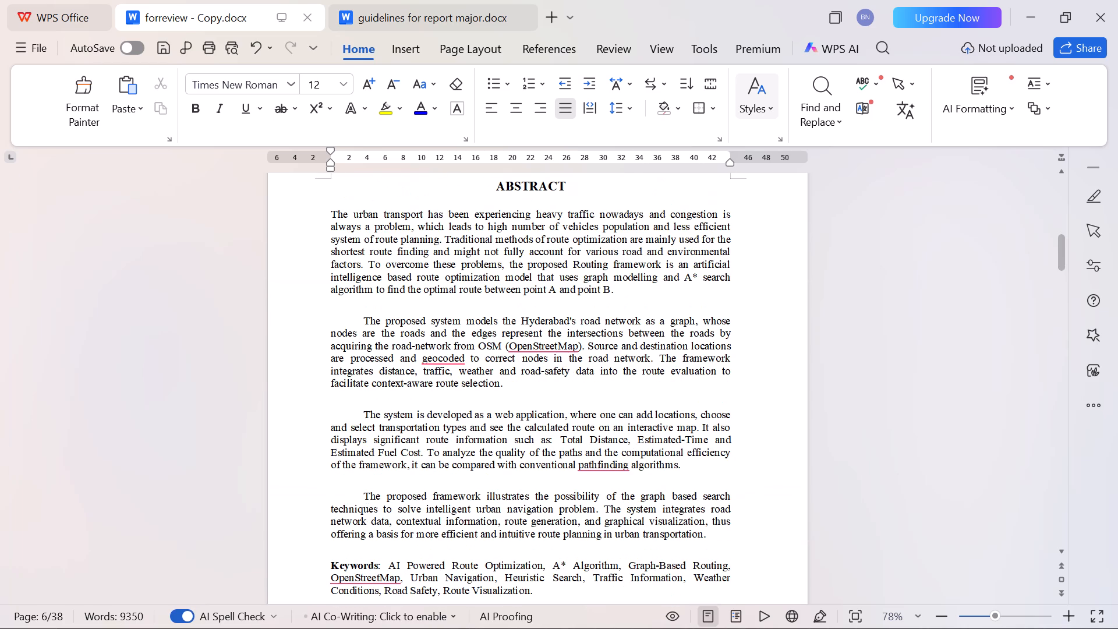
Select the Keywords paragraph in the report's Abstract and check its placement and formatting against the guidelines document's sample Abstract page.
scroll(588, 460, "down", 2)
left_click_drag(533, 508, 342, 485)
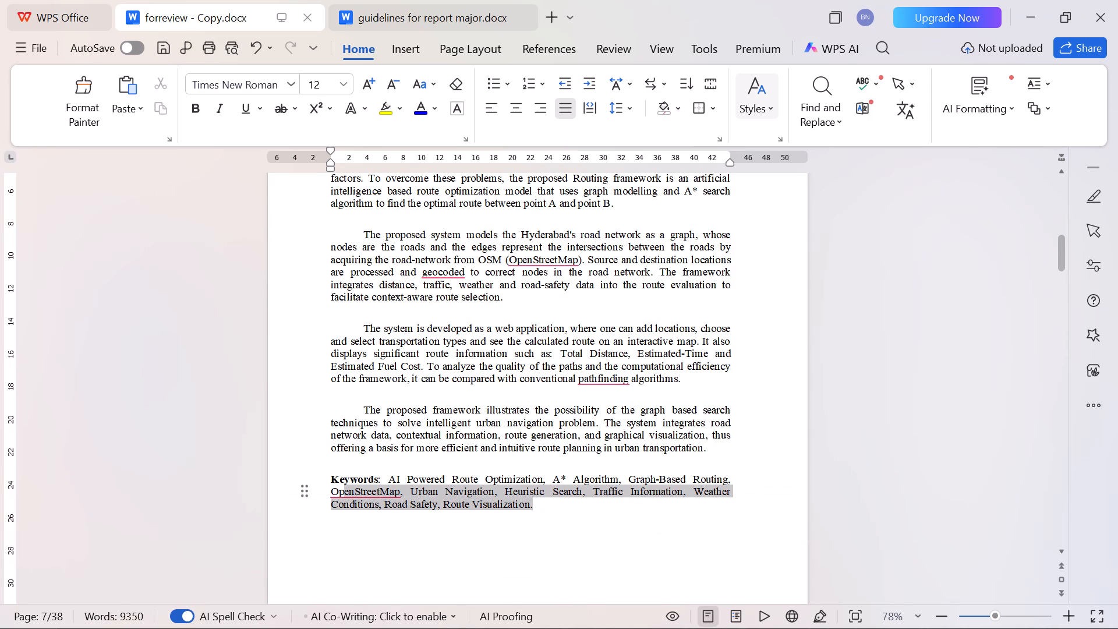
left_click_drag(342, 485, 334, 483)
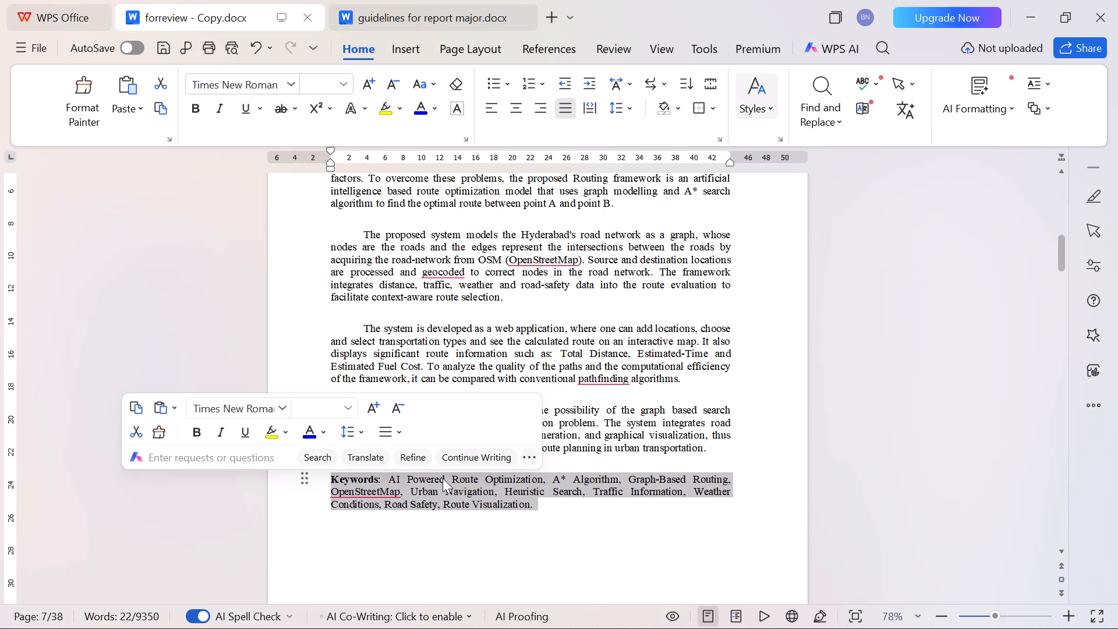
scroll(651, 448, "up", 1)
left_click(416, 0)
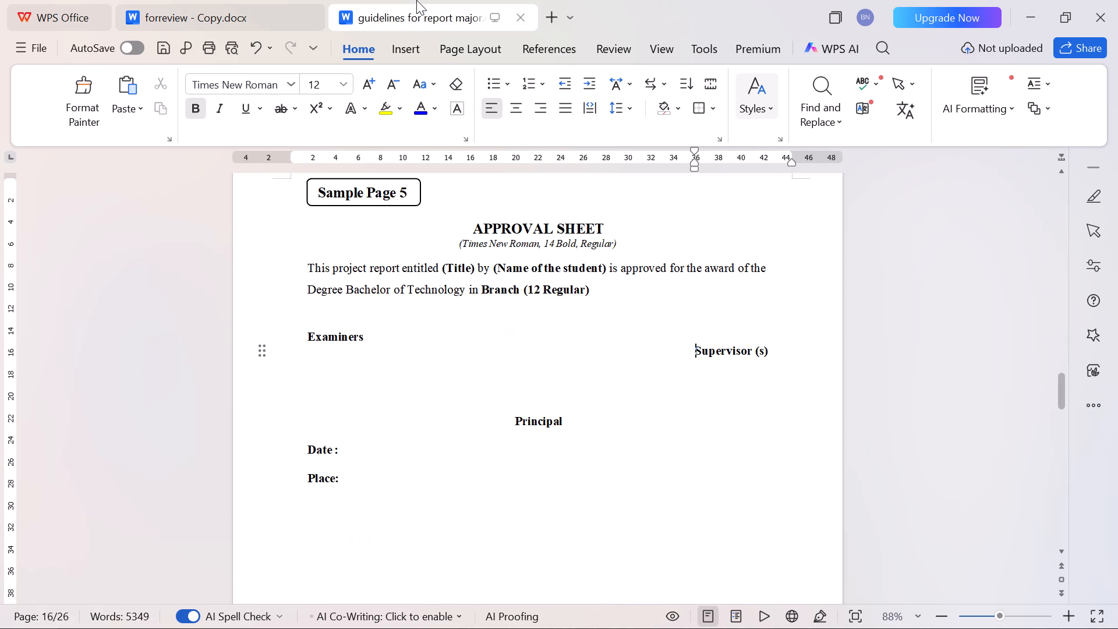
scroll(466, 398, "down", 20)
scroll(466, 398, "down", 13)
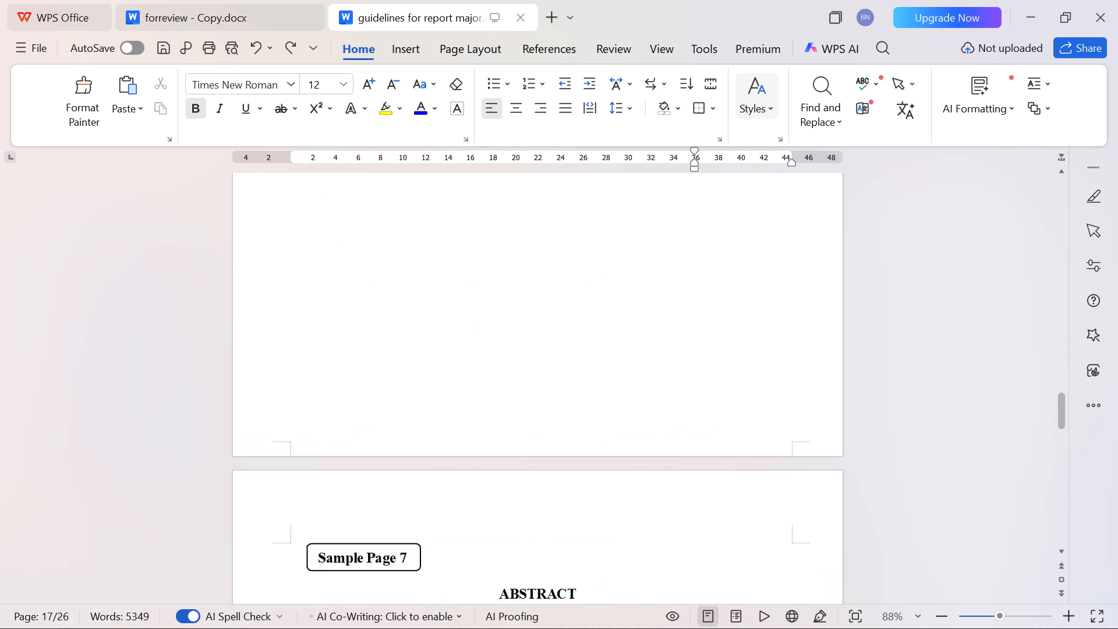
scroll(466, 400, "down", 7)
scroll(466, 400, "up", 2)
left_click(466, 400)
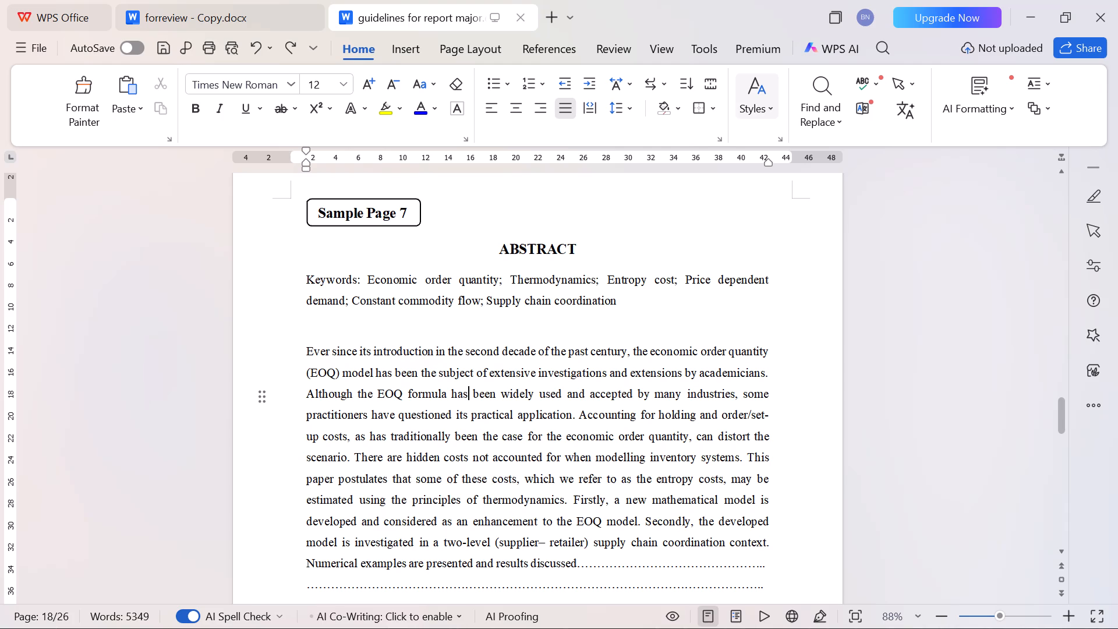
left_click(309, 277)
left_click(221, 0)
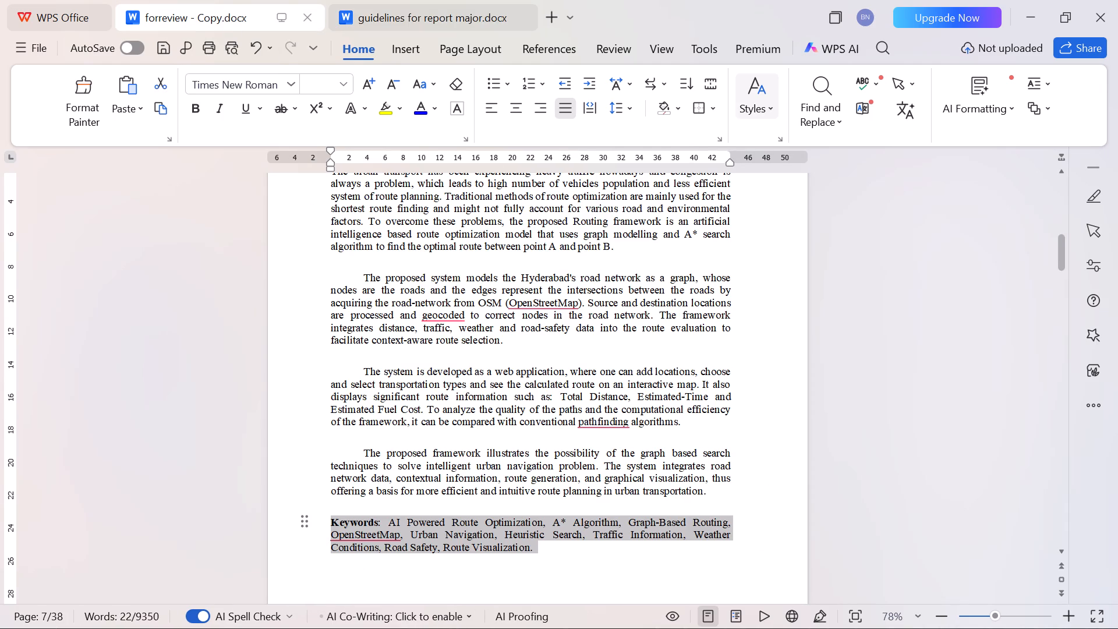
Move the Keywords paragraph from the end of the Abstract to just below the ABSTRACT heading, with a single blank line after it.
key("ctrl+x")
scroll(530, 500, "up", 8)
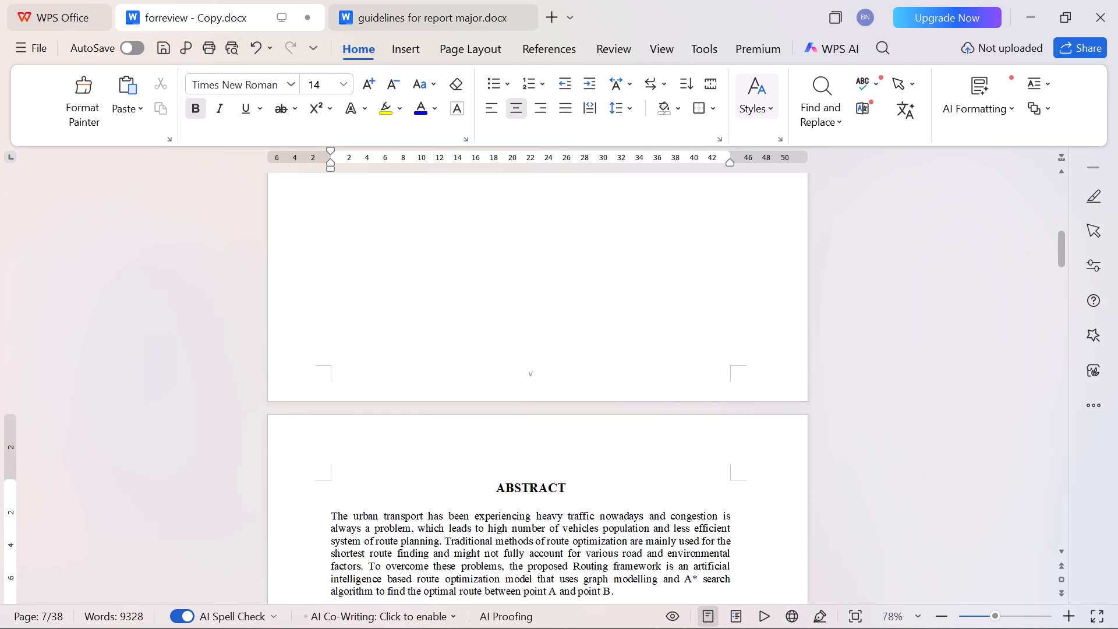
left_click(613, 485)
key("Return")
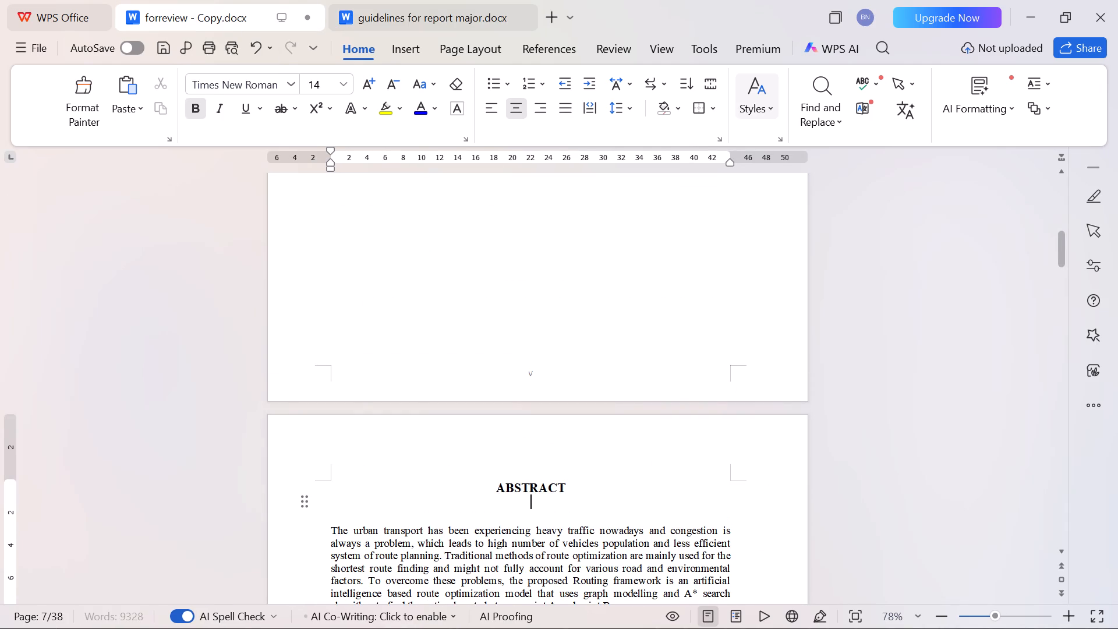
key("Return")
key("ctrl+v")
scroll(613, 485, "down", 1)
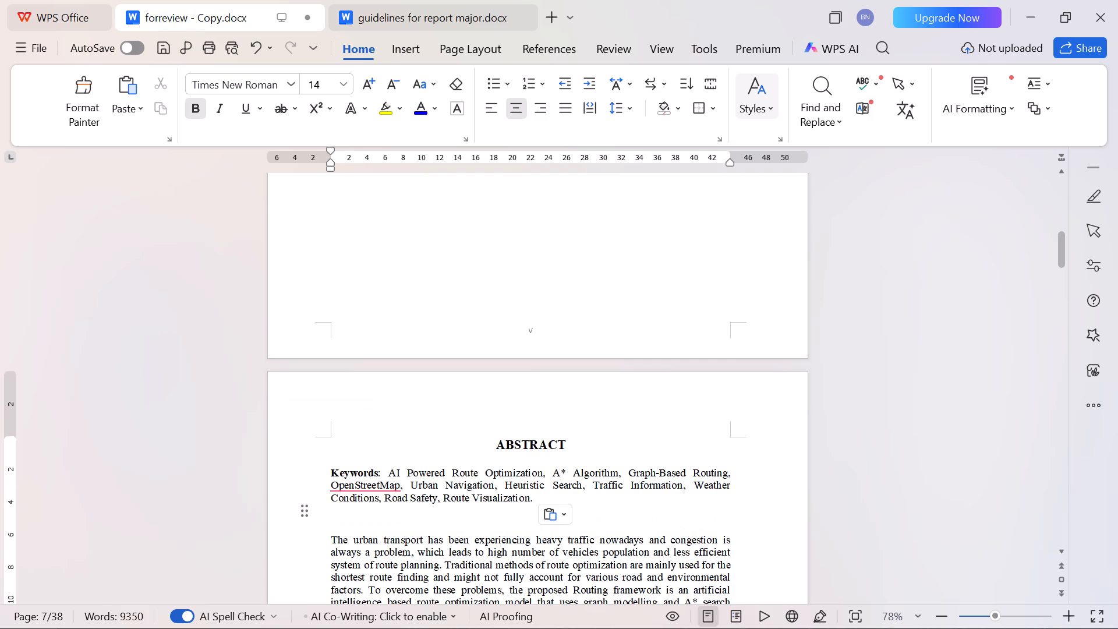
left_click(591, 496)
key("Delete")
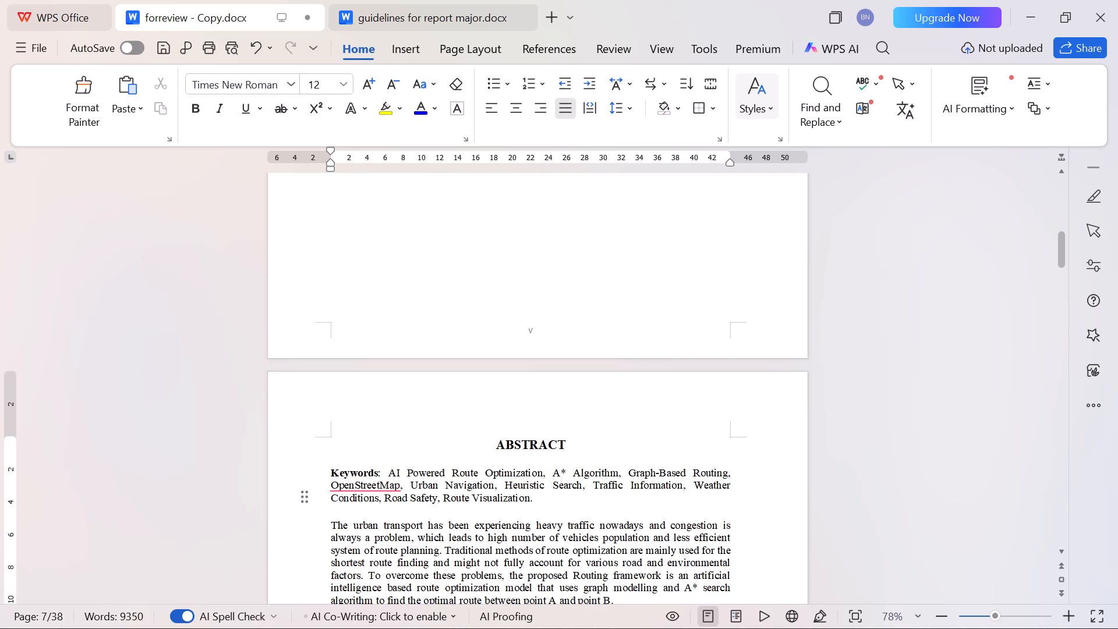
Set the line spacing to 1.5 for the Abstract's Keywords paragraph and all its body paragraphs.
left_click_drag(328, 462, 678, 535)
scroll(446, 543, "down", 8)
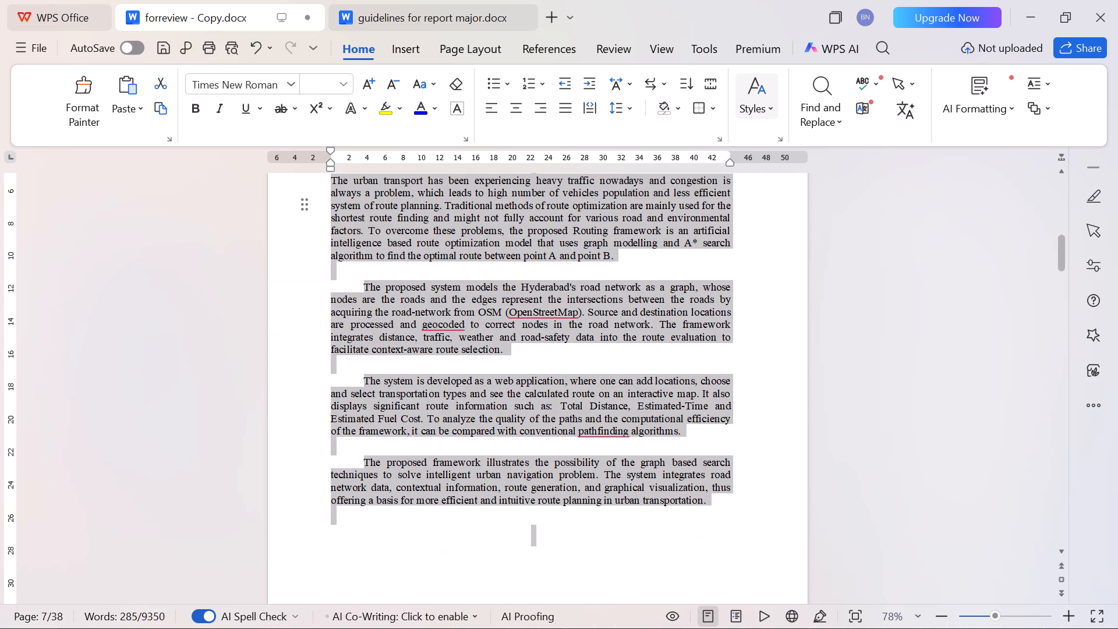
left_click_drag(678, 535, 707, 499)
left_click(627, 112)
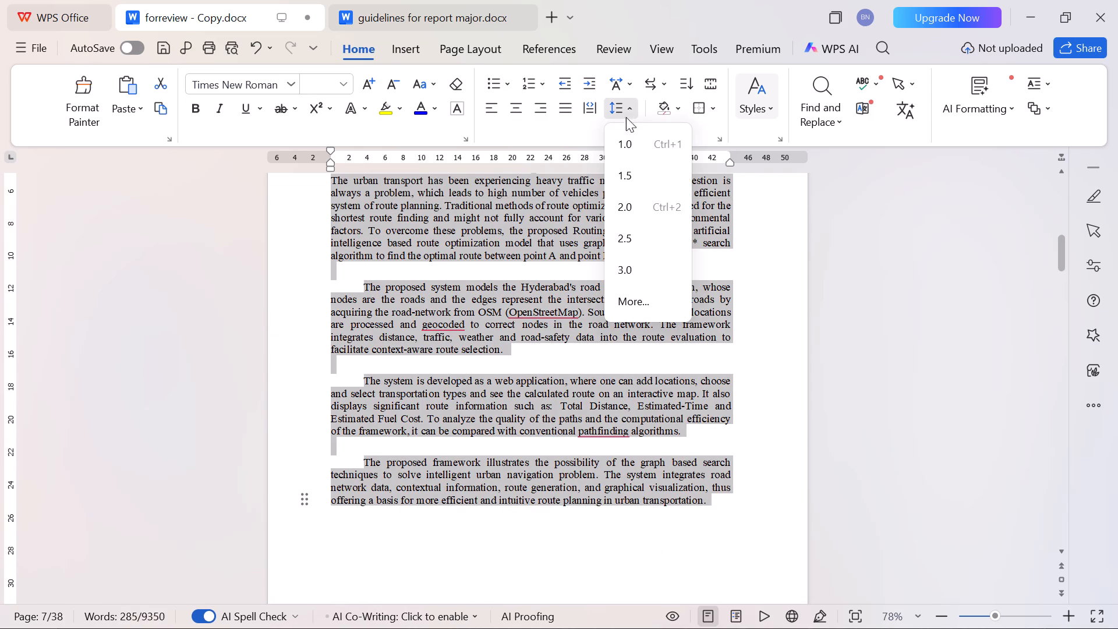
left_click(628, 186)
left_click(574, 344)
Delete the empty lines and blank page after the Abstract's last paragraph so CONTENTS starts on the following page.
scroll(574, 344, "down", 9)
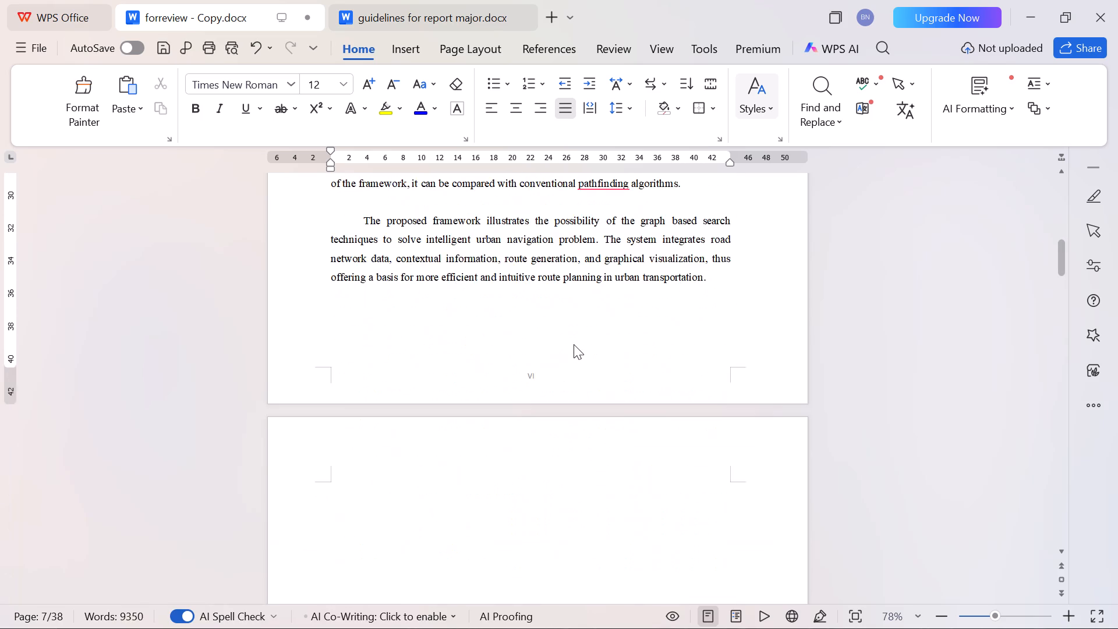
scroll(574, 344, "down", 7)
scroll(574, 344, "up", 10)
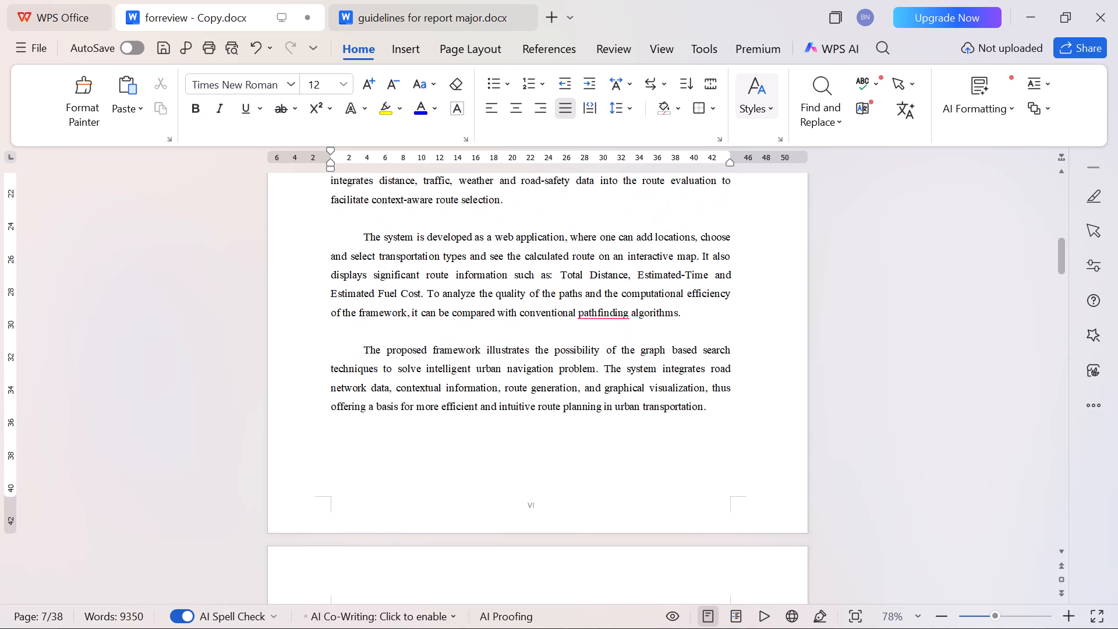
left_click(724, 419)
key("Delete")
key("Delete")
key("Delete")
scroll(724, 419, "down", 2)
key("Delete")
key("Delete")
key("Delete")
key("Delete")
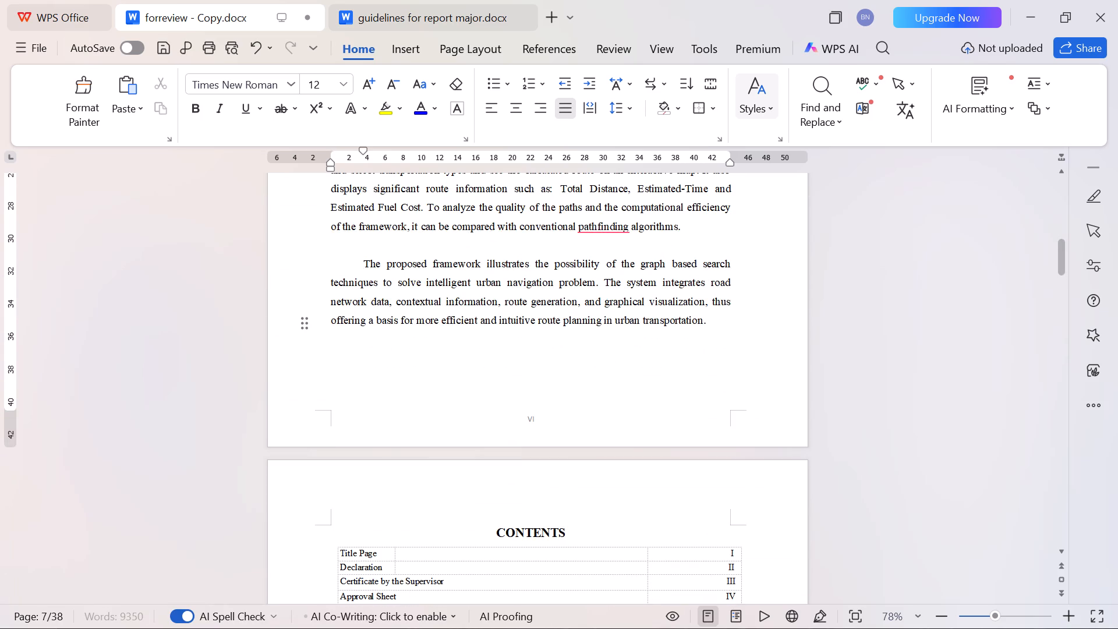
Review the front pages before the Abstract, from the Acknowledgment back through the Approval Sheet to the supervisor's certificate.
scroll(724, 419, "up", 15)
scroll(724, 418, "up", 9)
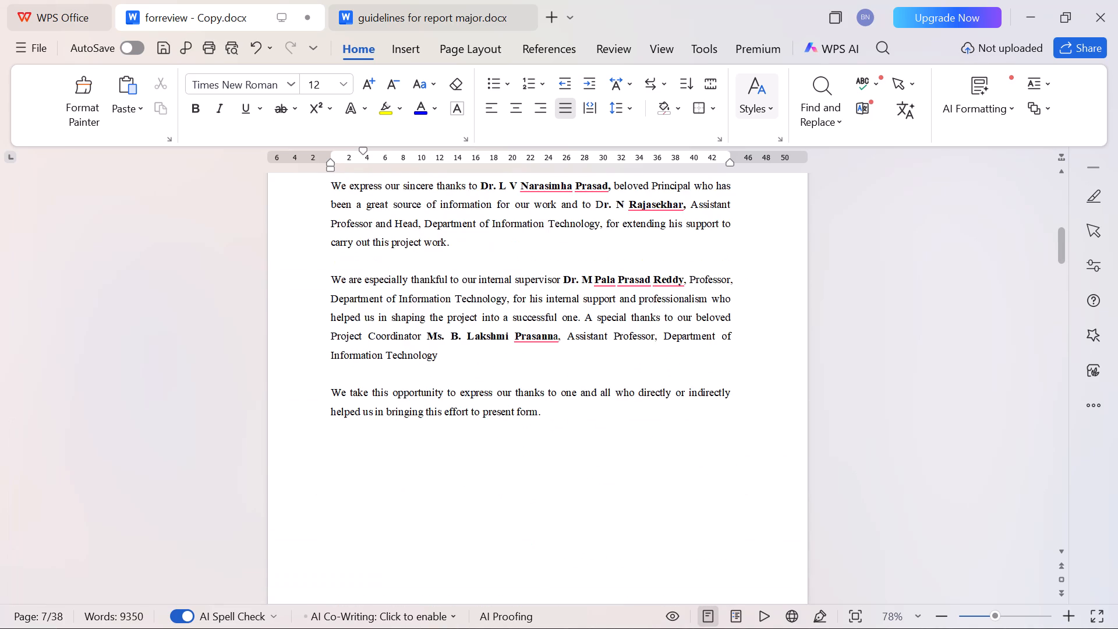
scroll(724, 418, "up", 3)
scroll(724, 418, "up", 20)
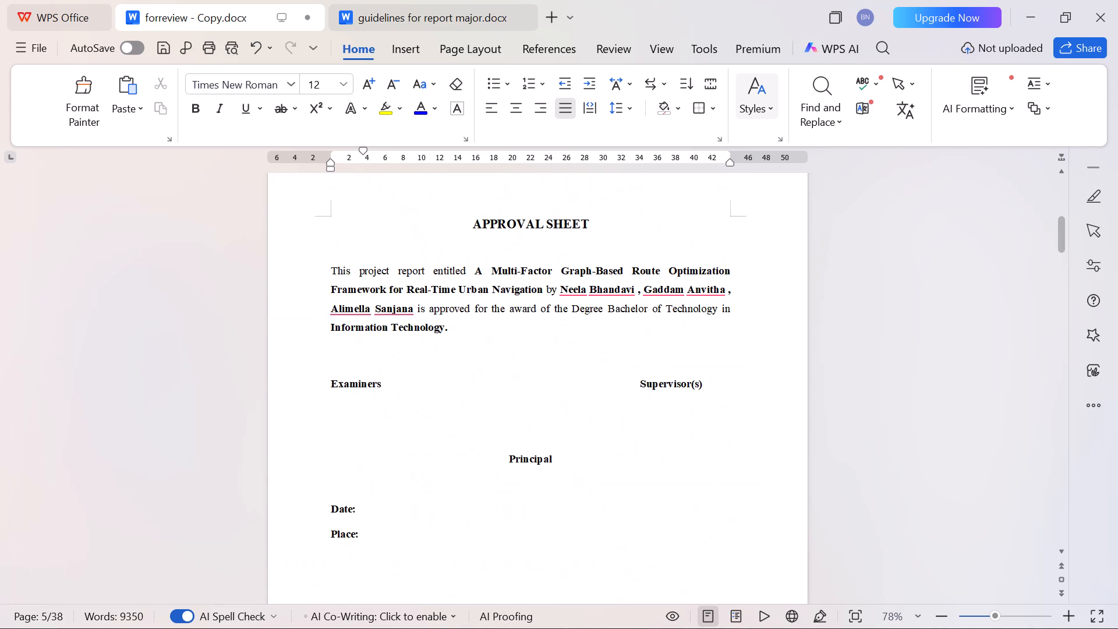
scroll(724, 418, "up", 16)
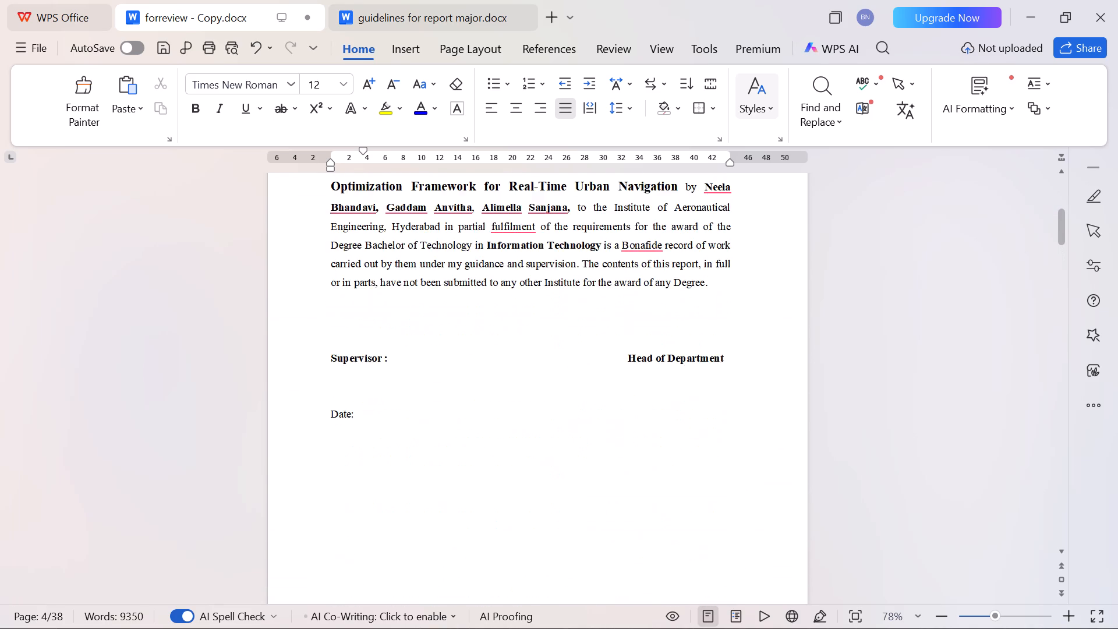
scroll(721, 409, "up", 4)
scroll(720, 405, "down", 8)
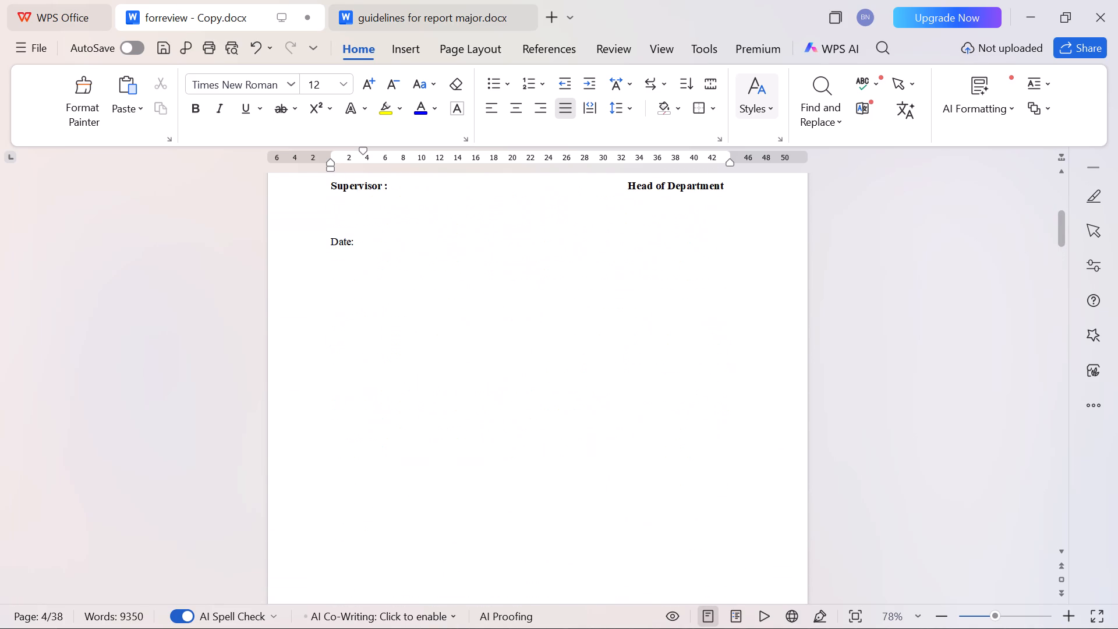
Save the report copy.
key("ctrl+s")
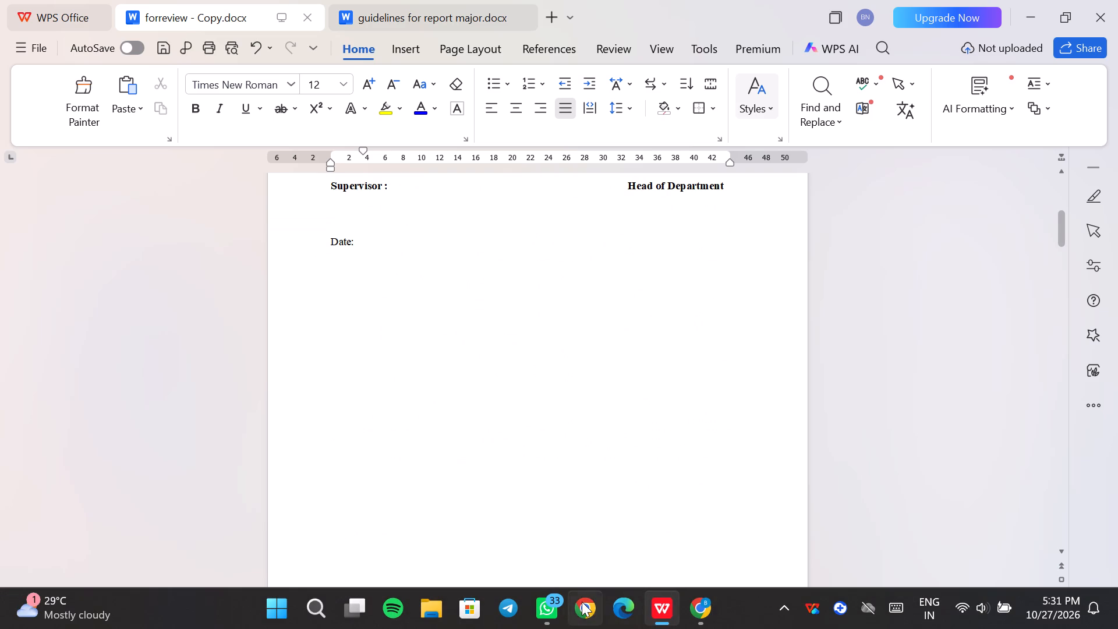